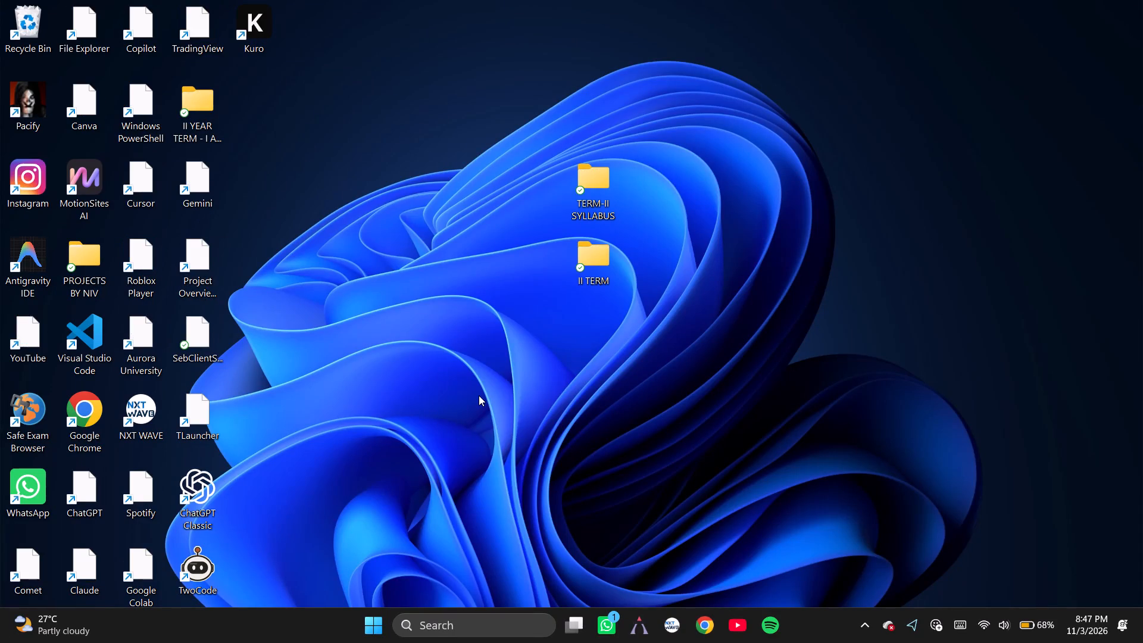
Launch Word and open the recent document Lab Report ADS.docx.
key(w)
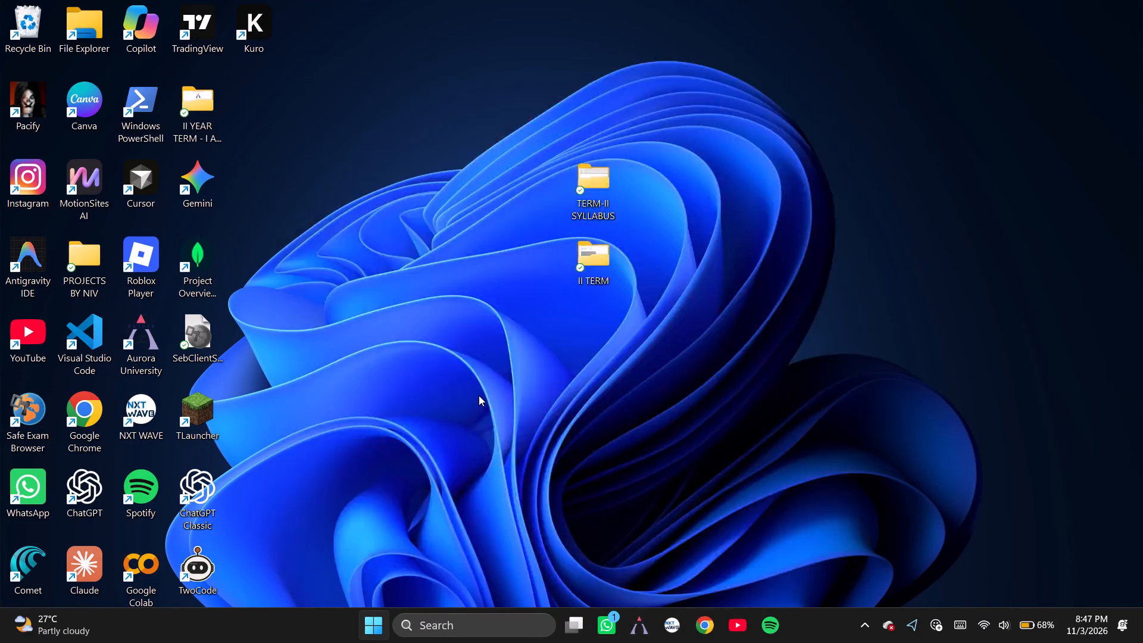
key(Return)
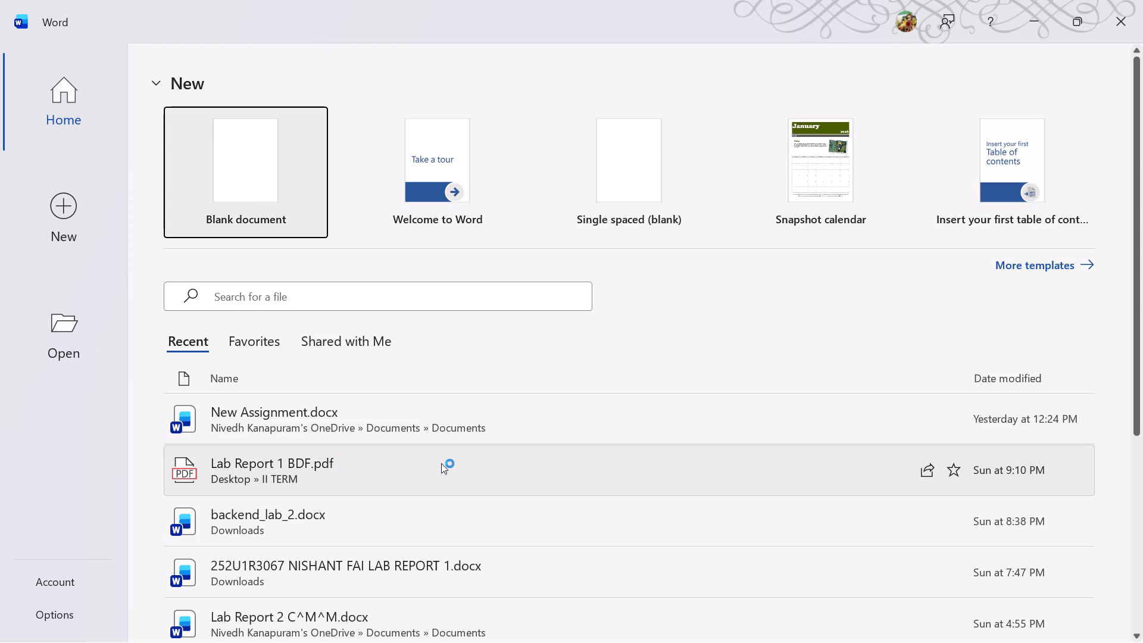
scroll(441, 463, down, 2)
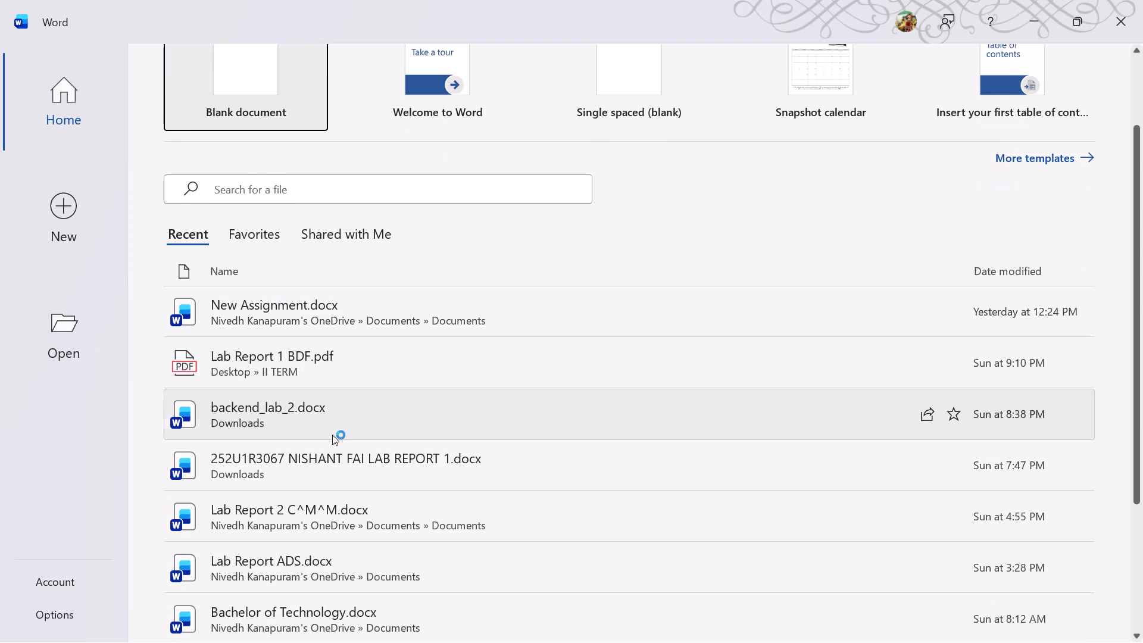
scroll(338, 429, down, 1)
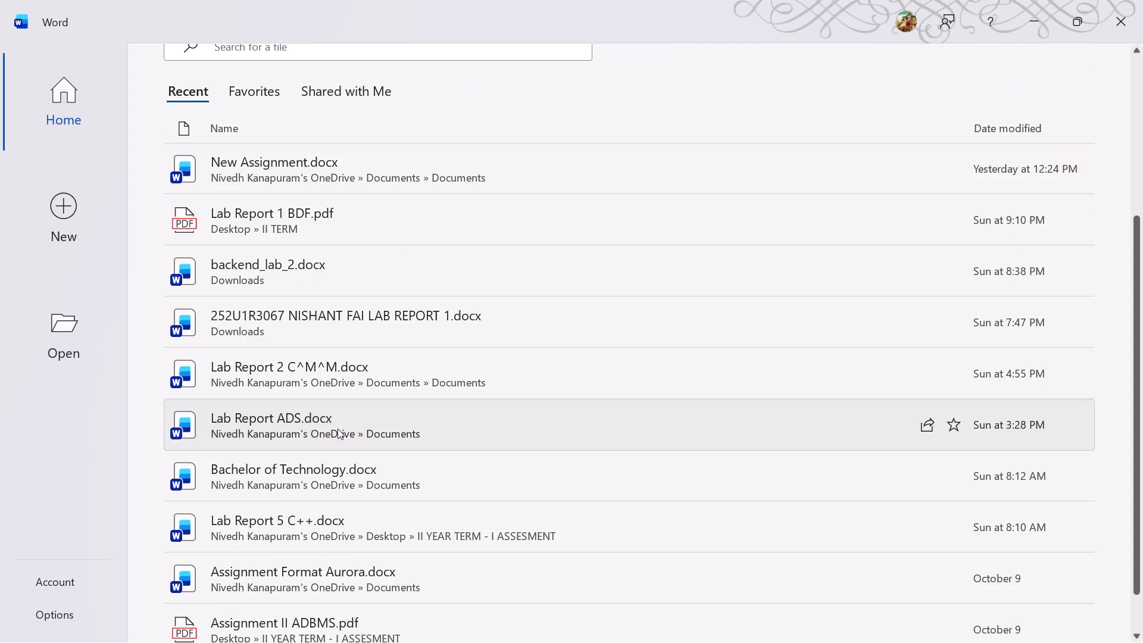
click(320, 419)
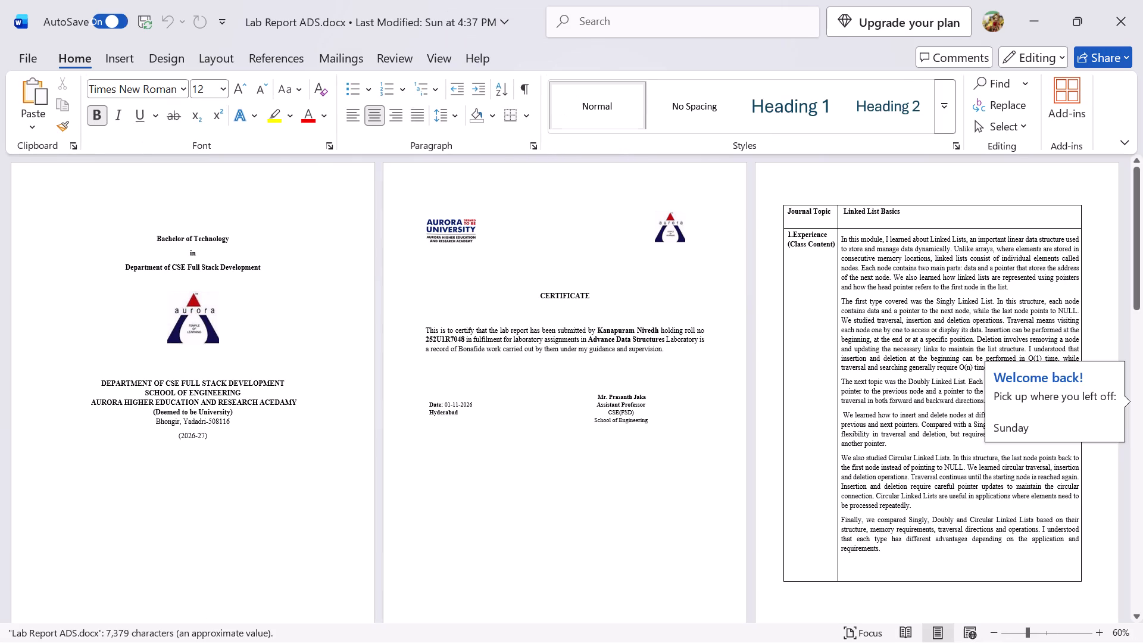
Delete the screenshot below the Circular Linked Lists paragraph in the Learning section on page 7.
scroll(432, 420, down, 3)
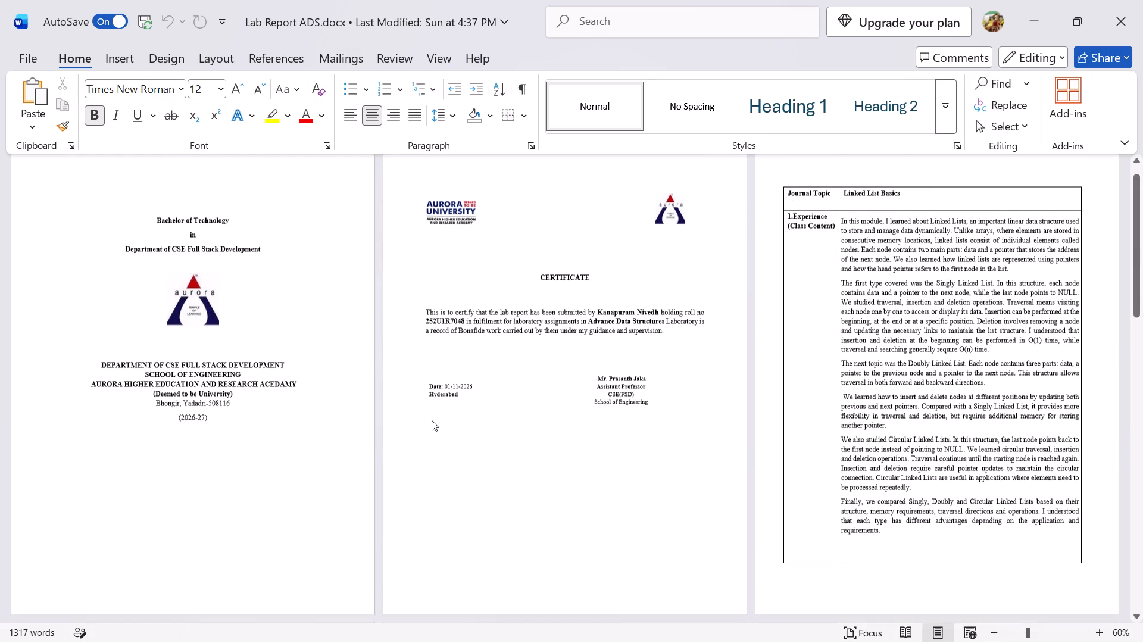
scroll(432, 420, down, 3)
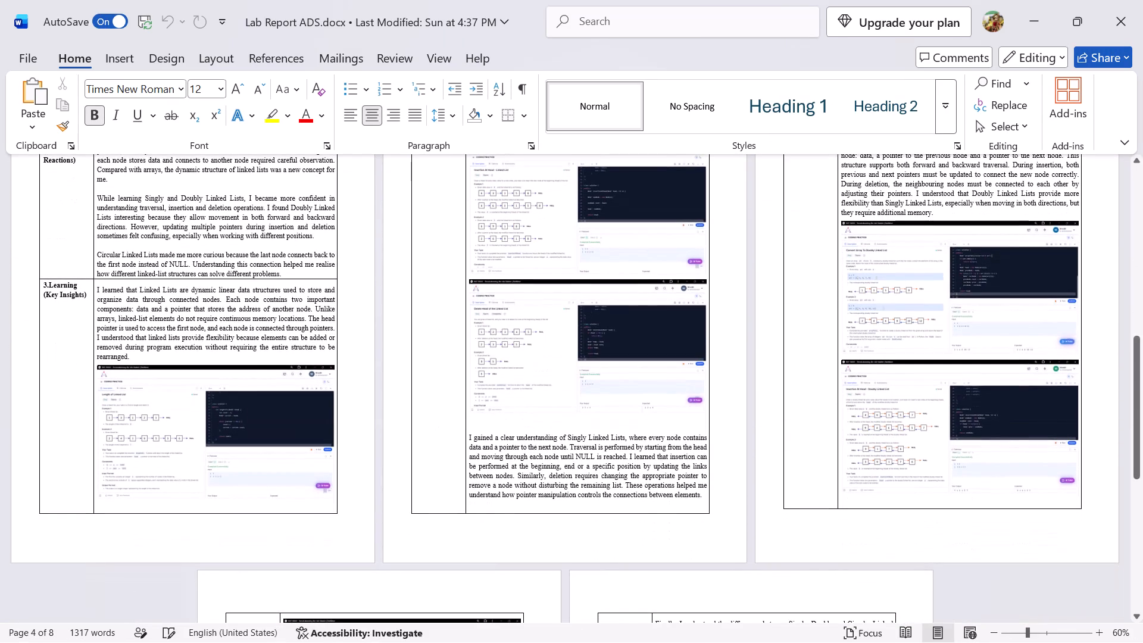
scroll(180, 455, down, 6)
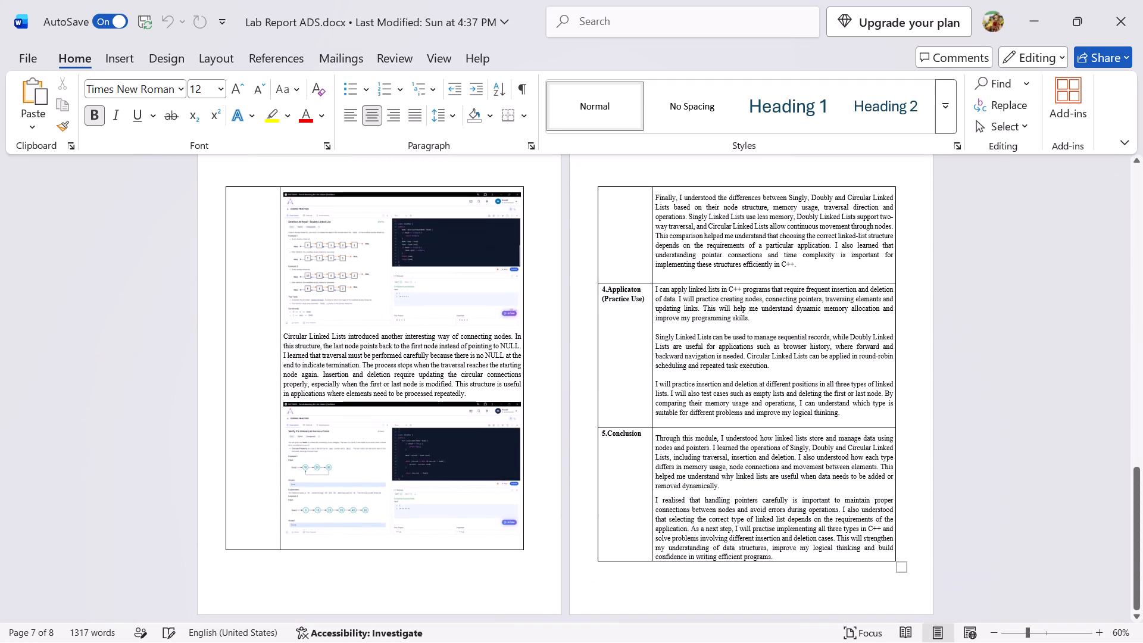
click(353, 454)
key(BackSpace)
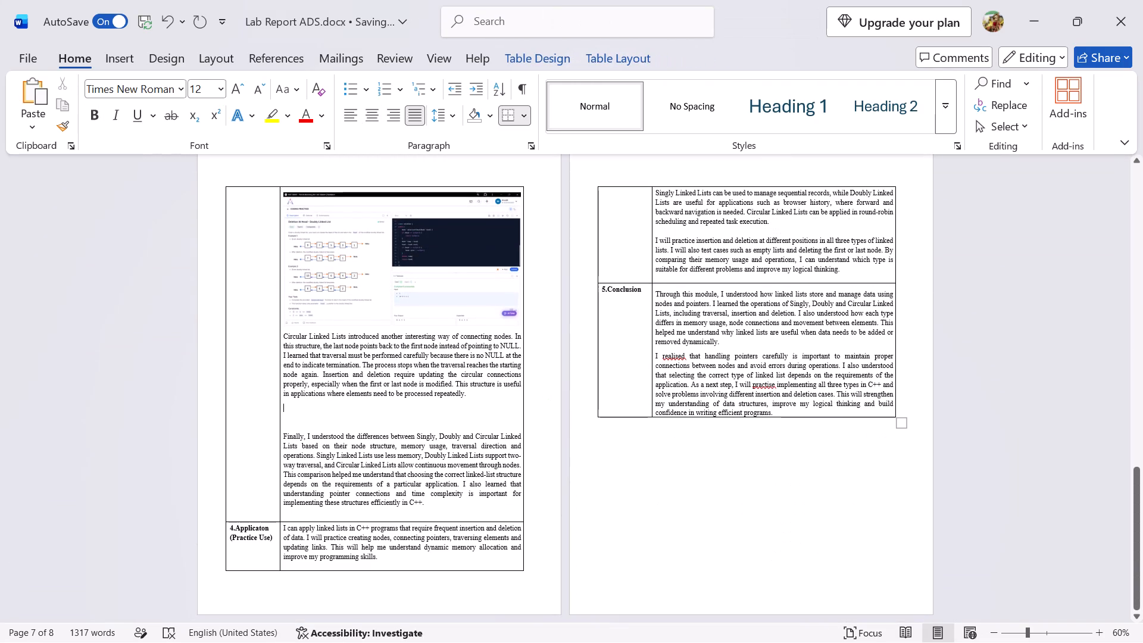
Delete the Circular Linked Lists paragraph in the Learning section together with the screenshot above it and the blank lines around them.
key(Down)
key(Down)
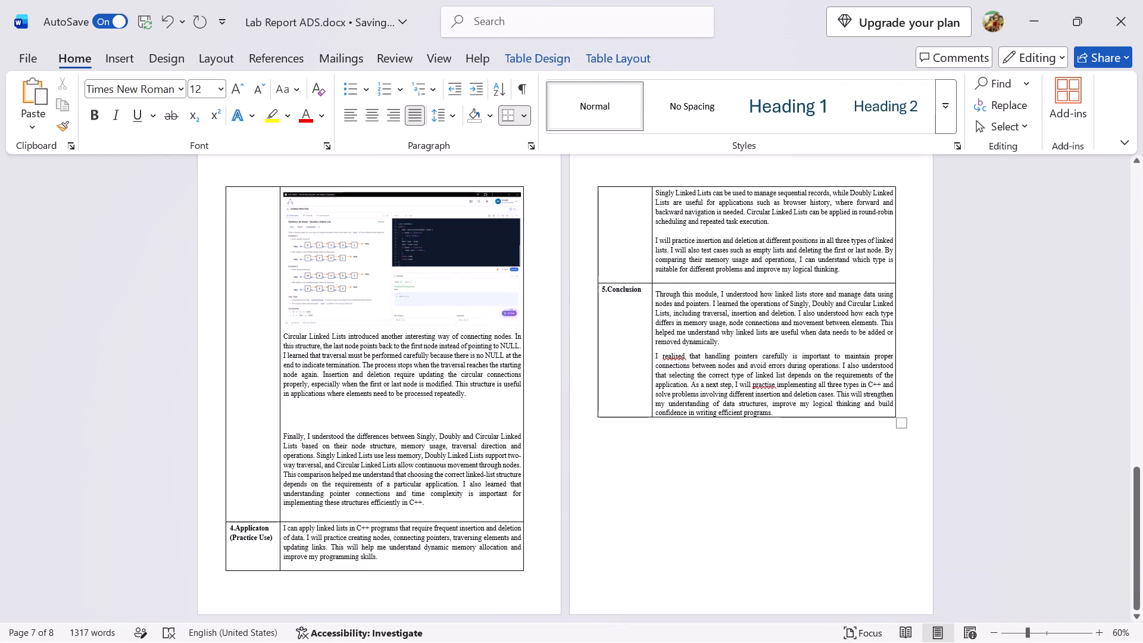
click(473, 400)
drag(473, 400, 276, 345)
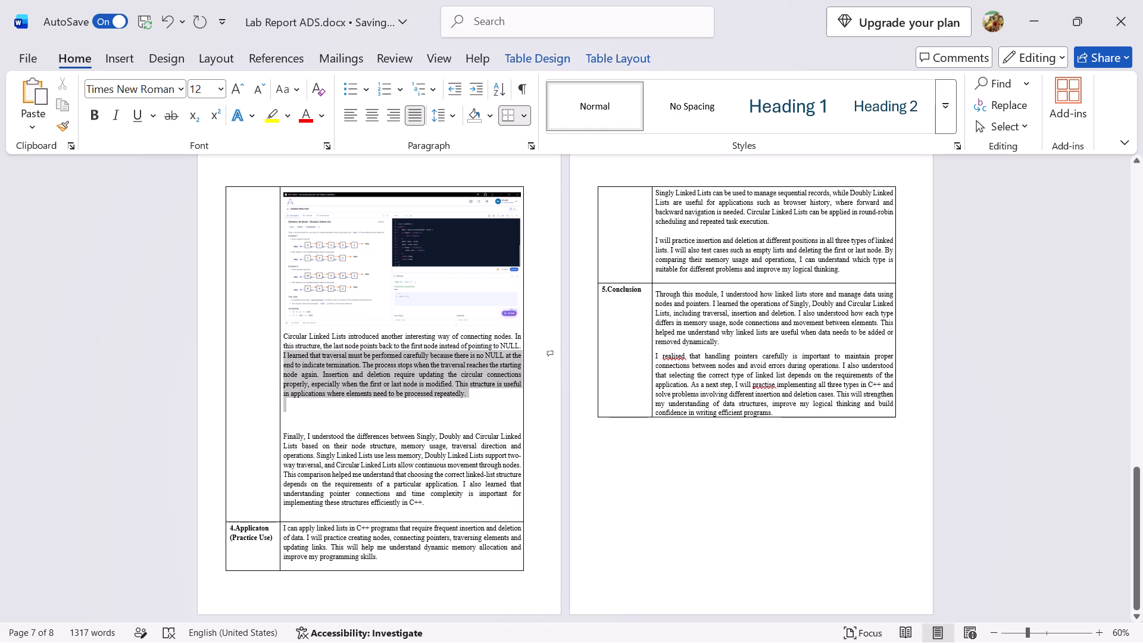
drag(276, 345, 288, 316)
key(BackSpace)
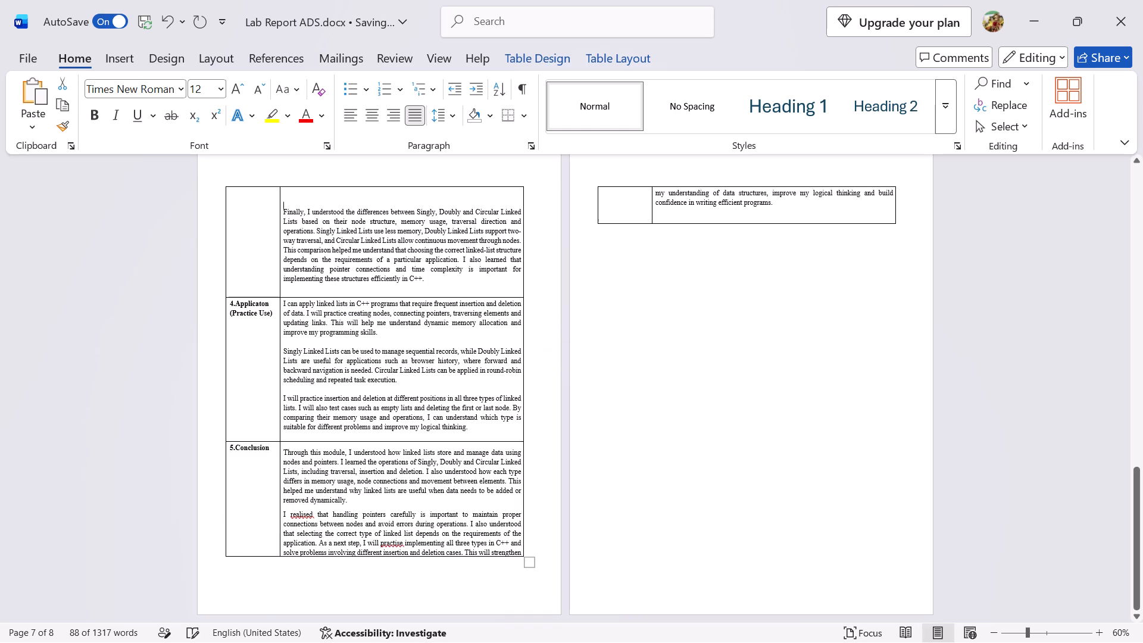
key(BackSpace)
Delete both screenshots below the Doubly Linked Lists paragraph in the Learning section, so the closing "Finally" paragraph directly follows it.
scroll(288, 316, up, 2)
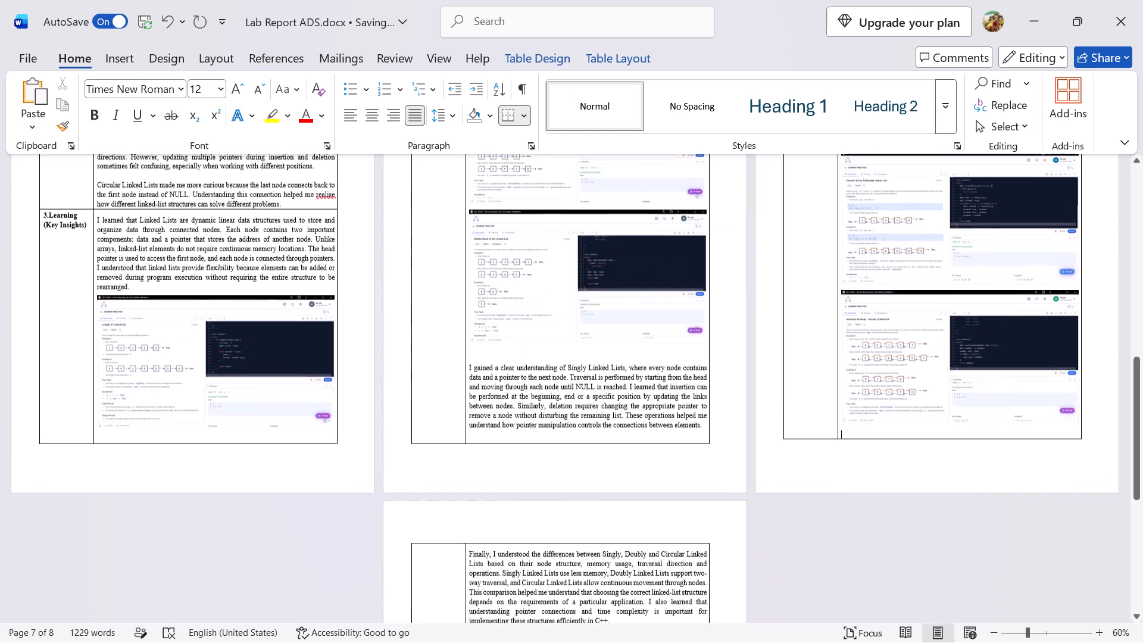
scroll(288, 316, up, 2)
key(BackSpace)
key(BackSpace)
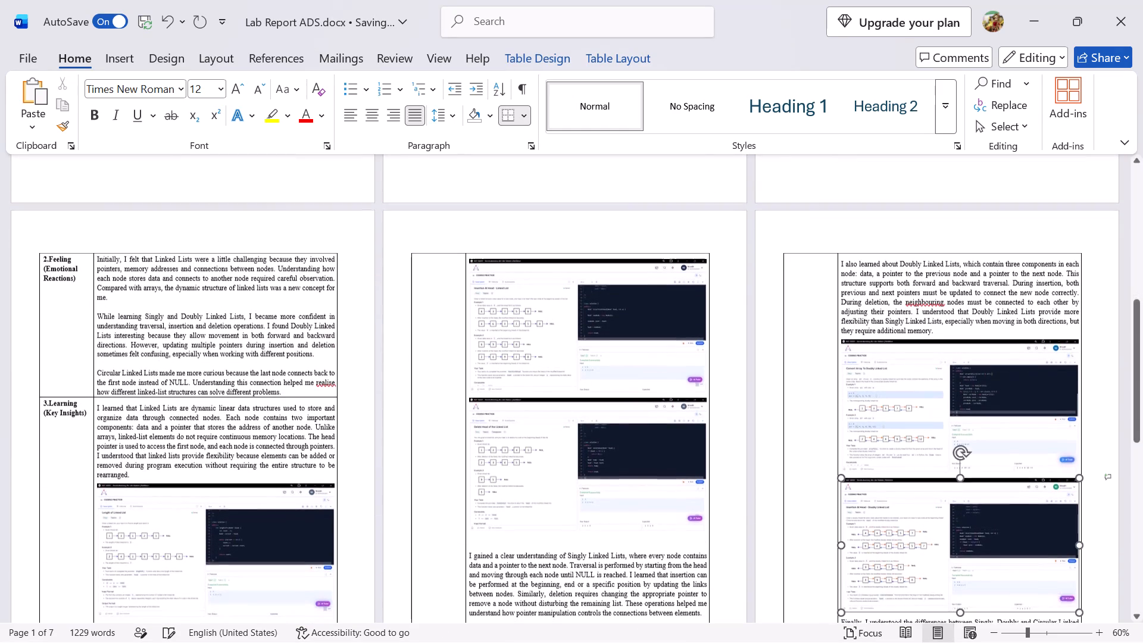
key(BackSpace)
key(BackSpace)
key(BackSpace)
key(BackSpace)
key(BackSpace)
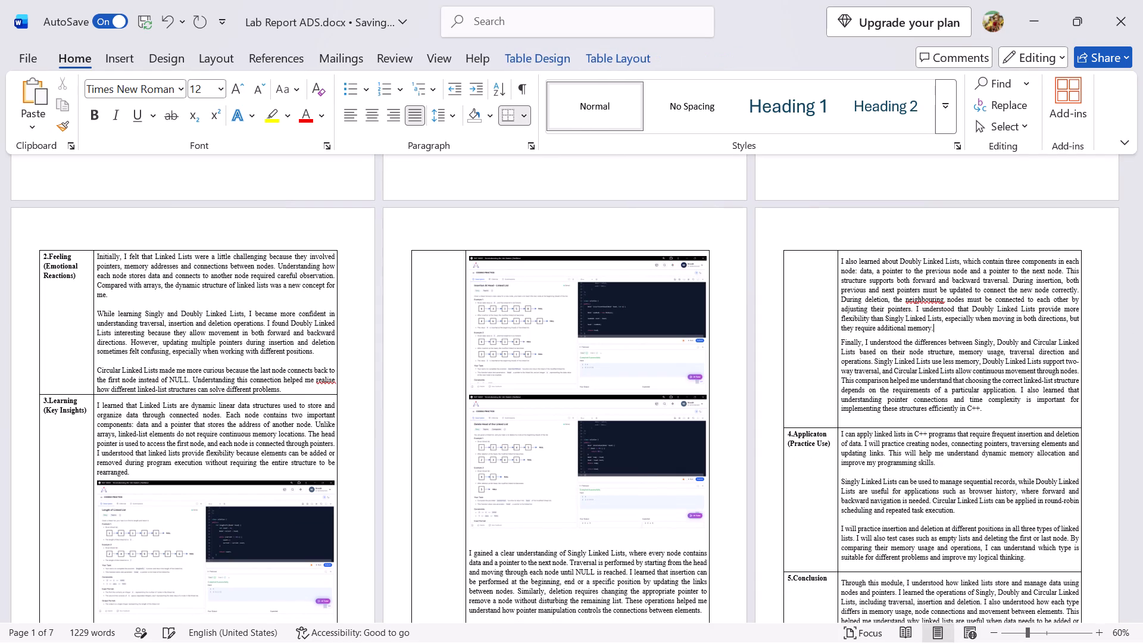
Delete the screenshot below the opening paragraph of the 3.Learning (Key Insights) section on page 4.
scroll(194, 323, down, 1)
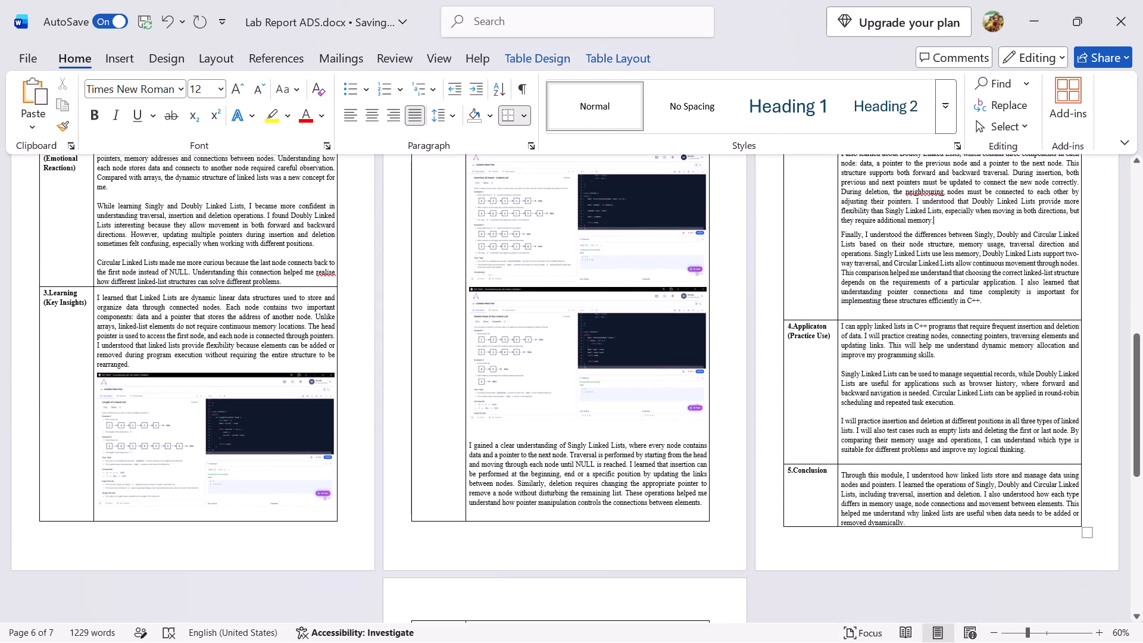
click(491, 336)
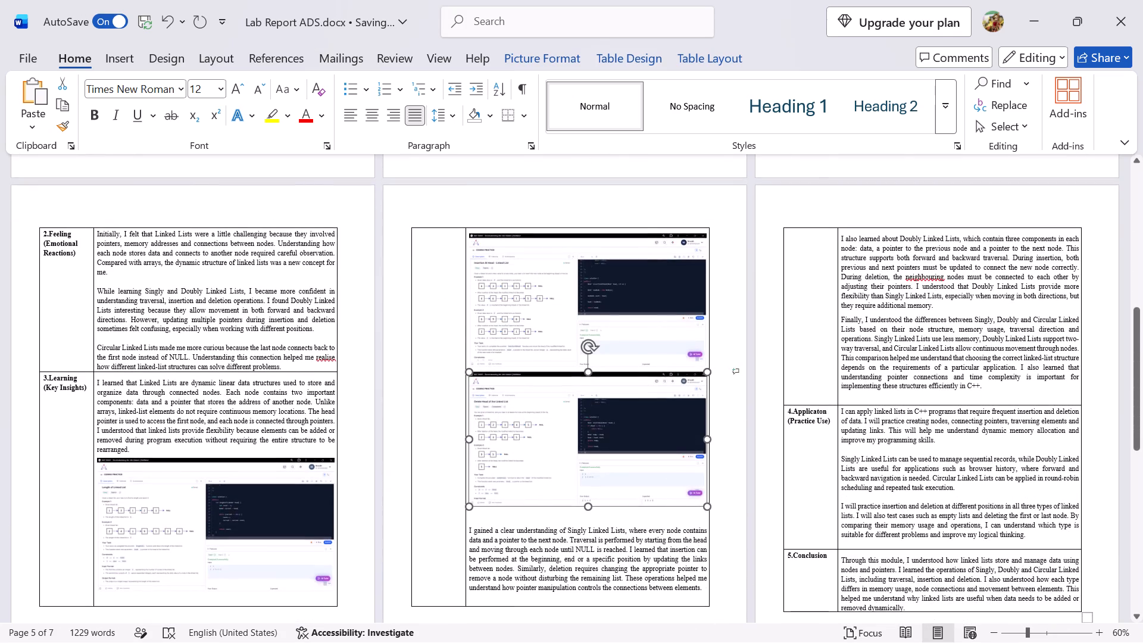
scroll(491, 336, down, 1)
click(210, 389)
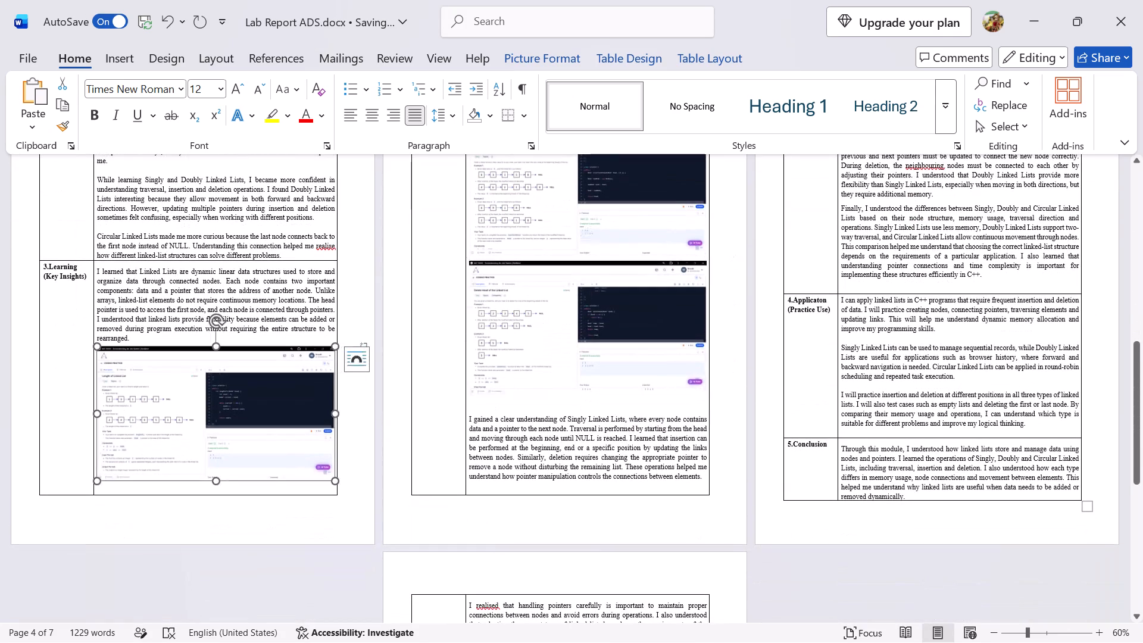
key(BackSpace)
Review the whole report from the cover page through the end of the Conclusion section.
scroll(786, 338, up, 1)
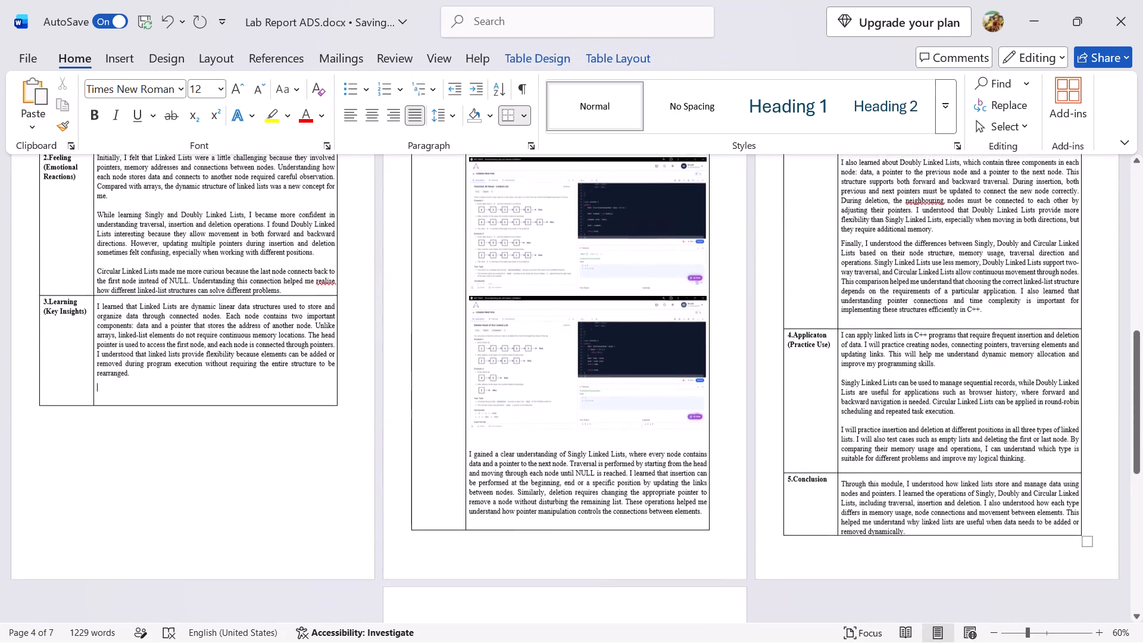
scroll(498, 274, up, 2)
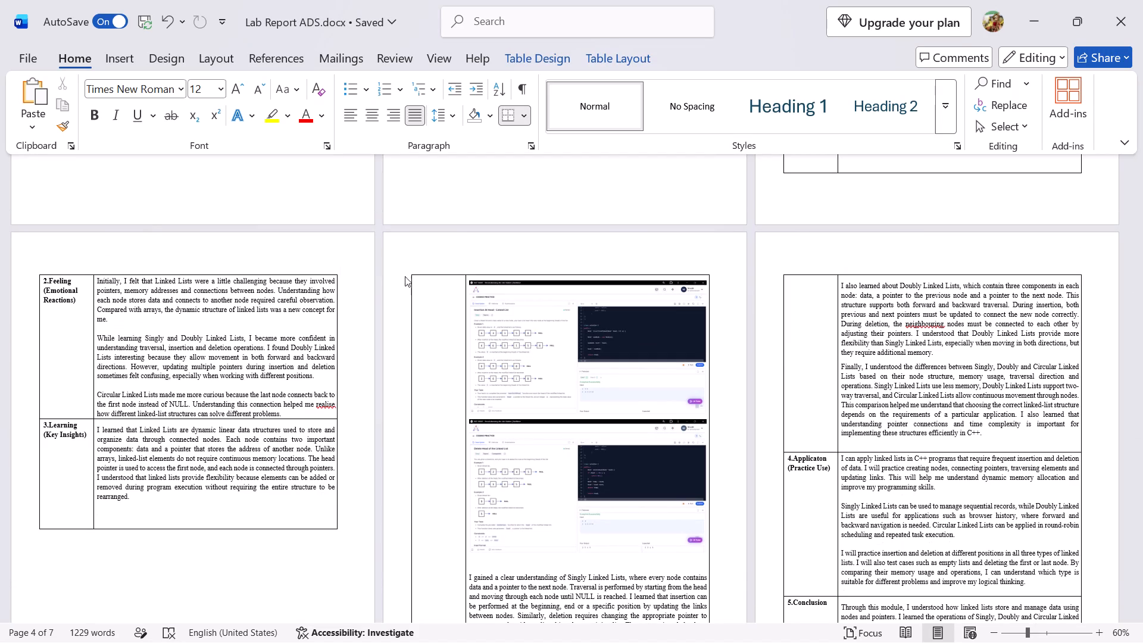
scroll(192, 168, up, 5)
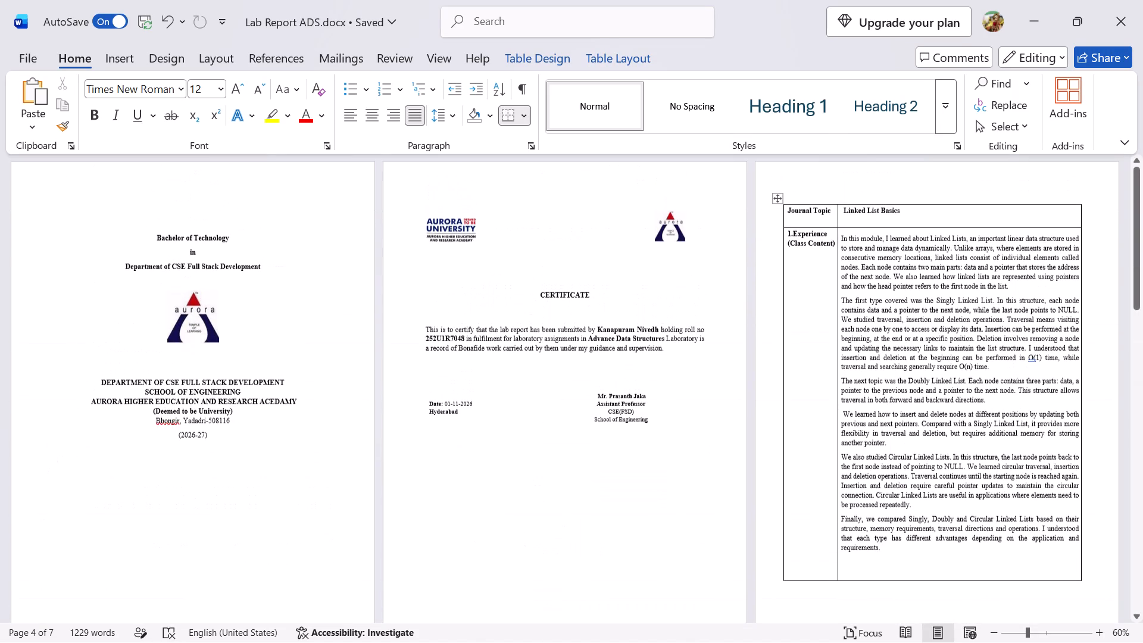
scroll(276, 385, down, 1)
scroll(525, 459, down, 2)
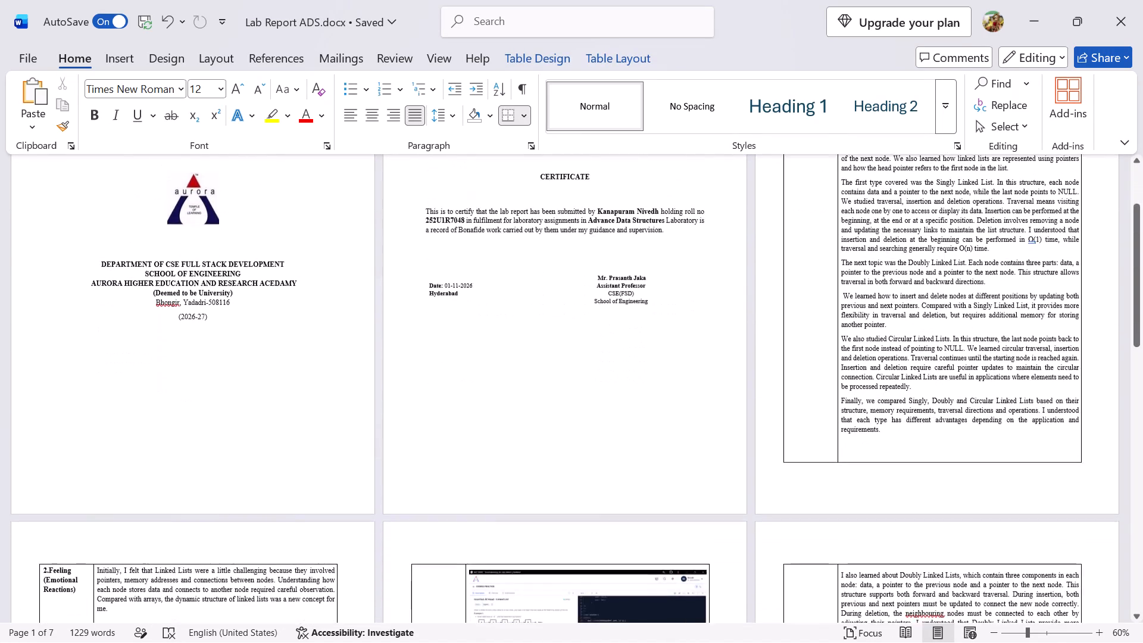
scroll(525, 459, down, 5)
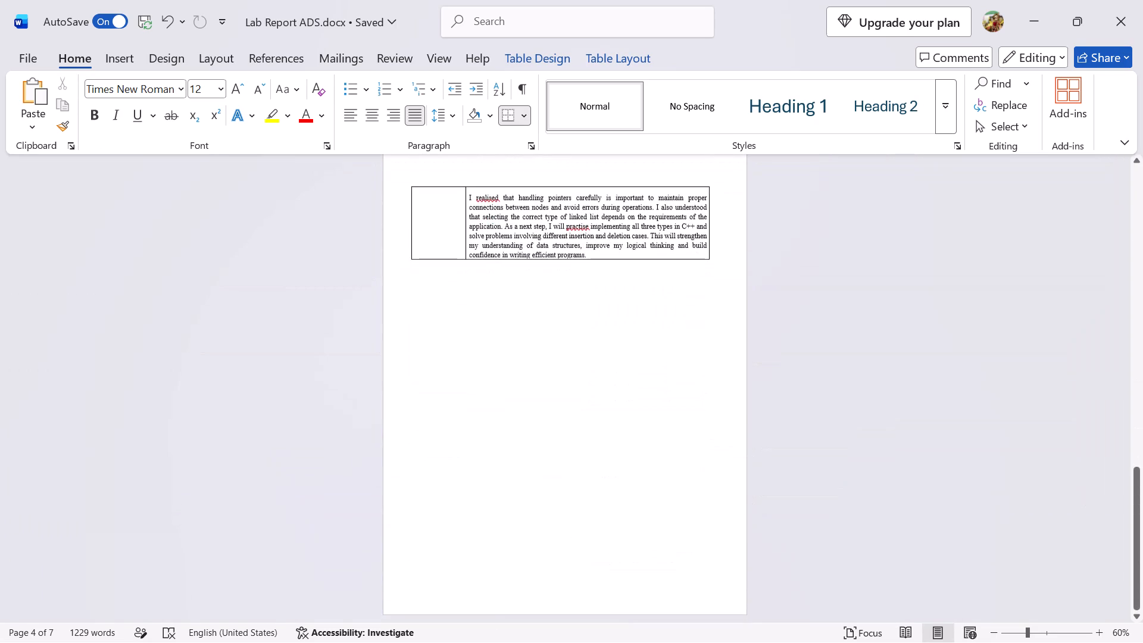
scroll(619, 247, up, 7)
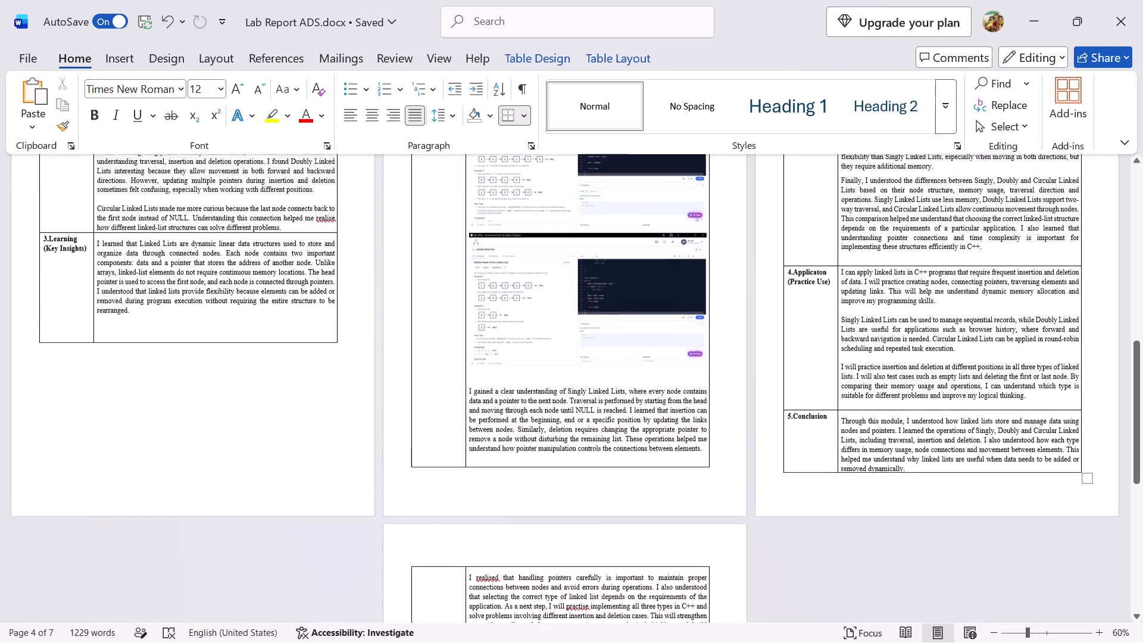
scroll(619, 247, up, 11)
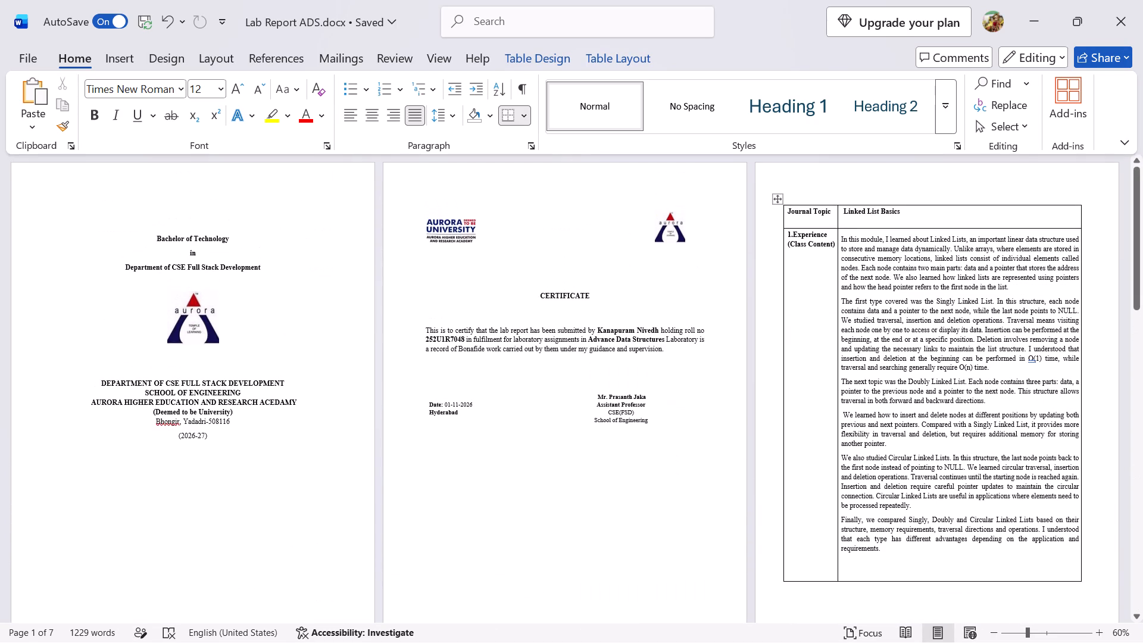
Delete the last three paragraphs of the 1.Experience section, from "We learned how to insert" onward, leaving one blank line.
drag(892, 549, 841, 408)
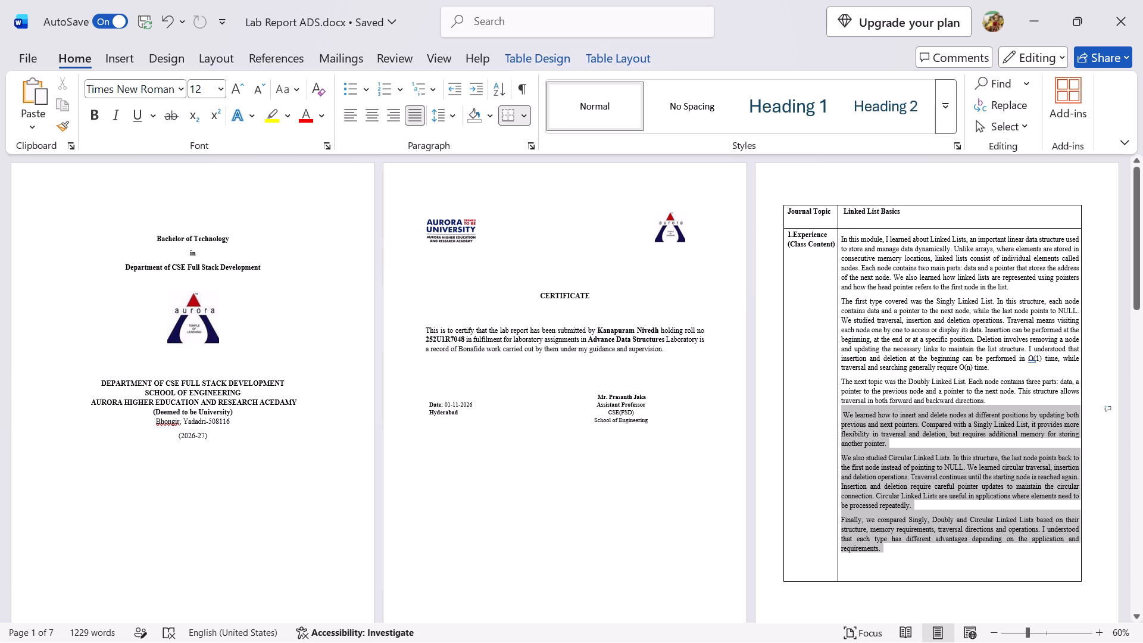
drag(841, 408, 841, 415)
key(BackSpace)
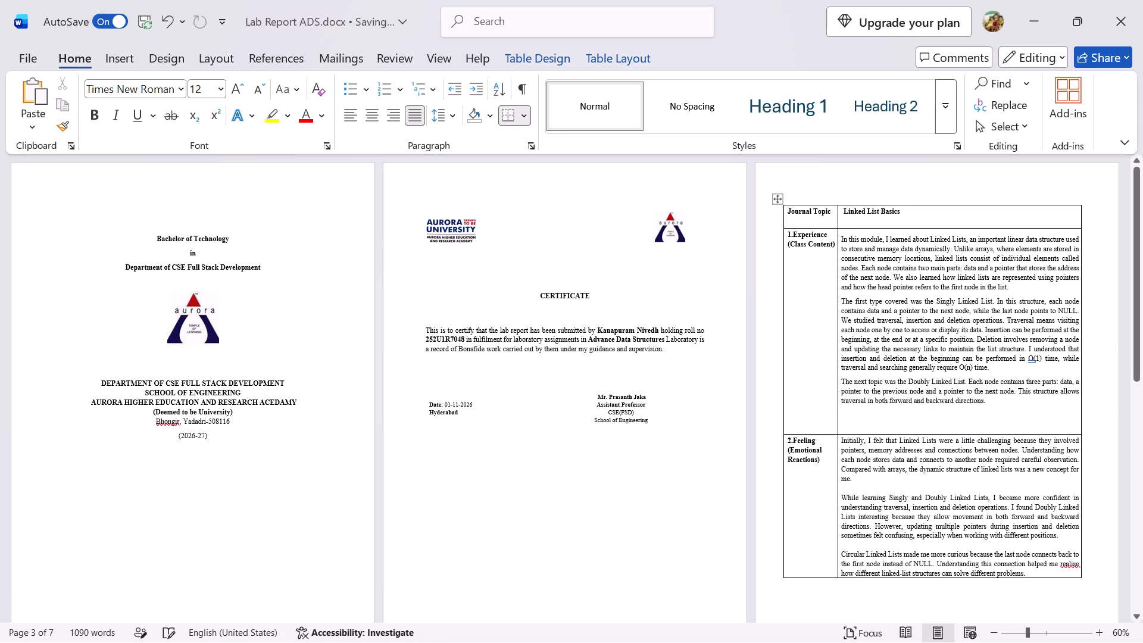
key(Down)
key(BackSpace)
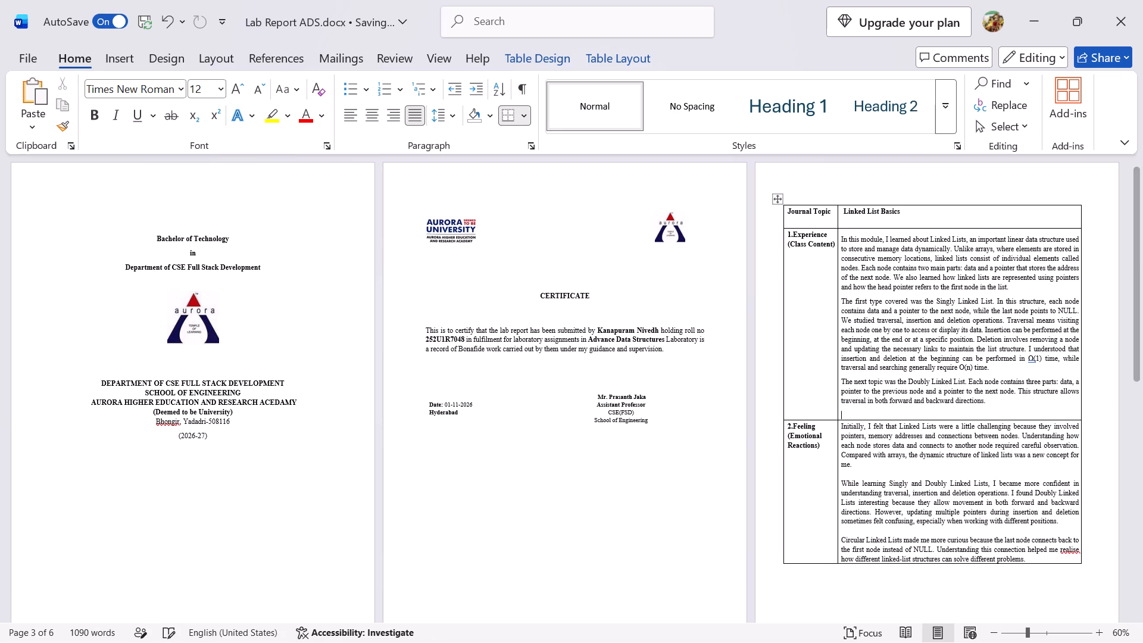
key(BackSpace)
key(Return)
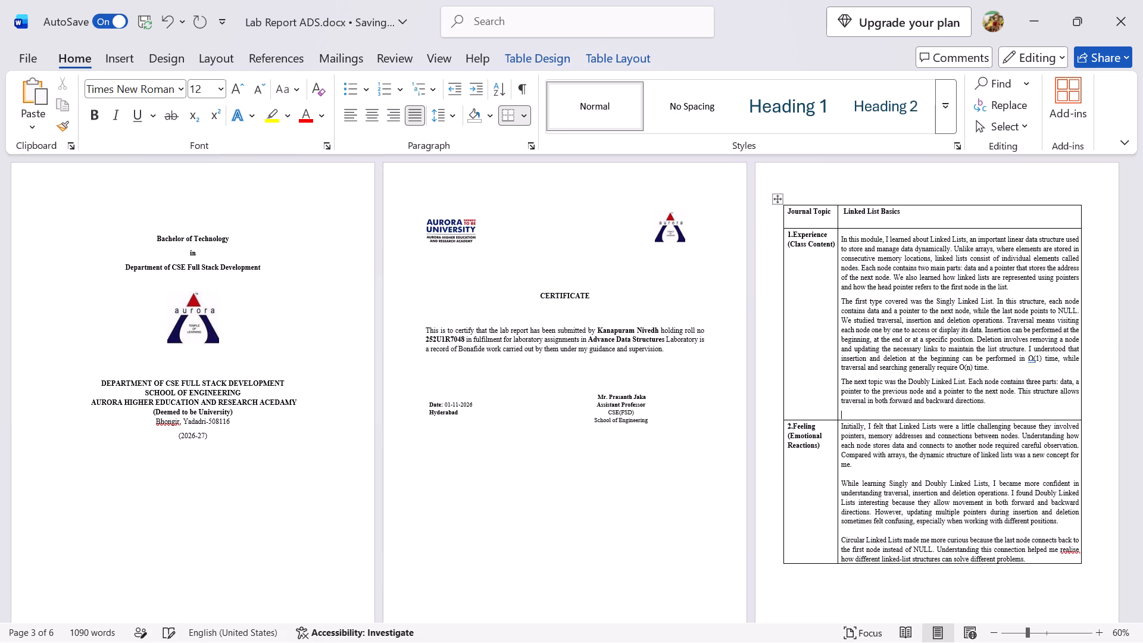
Review the pages after the Experience section through the Conclusion, examining the remaining screenshots in the Learning section at closer range.
scroll(889, 442, down, 1)
scroll(613, 301, down, 2)
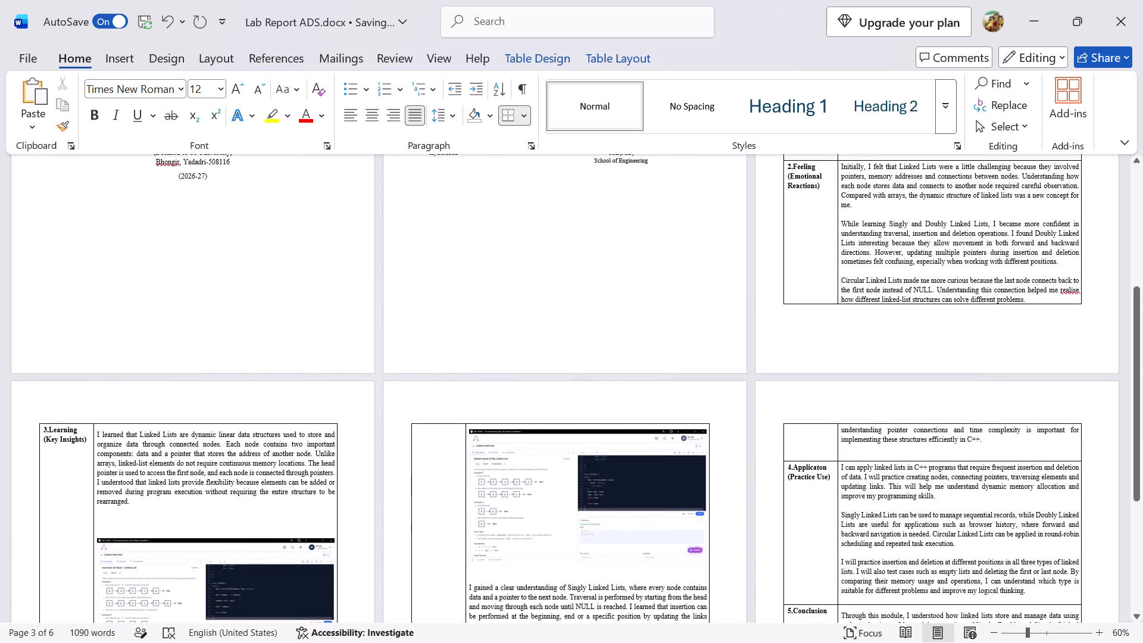
scroll(384, 399, down, 2)
scroll(240, 393, down, 2)
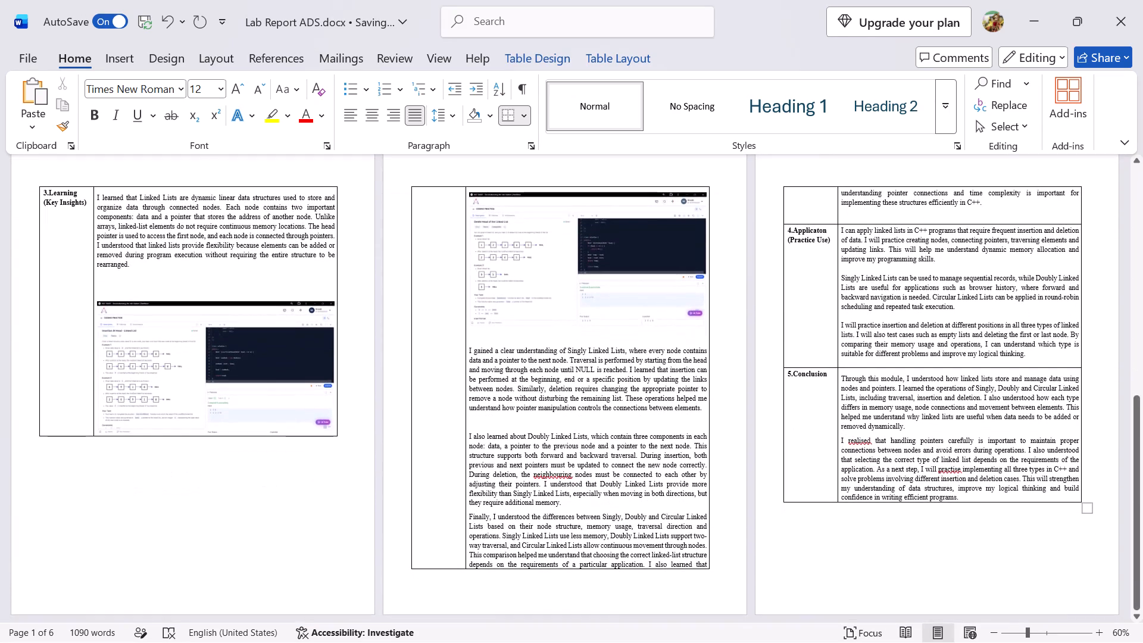
scroll(677, 401, up, 1)
ctrl+scroll(298, 357, up, 6)
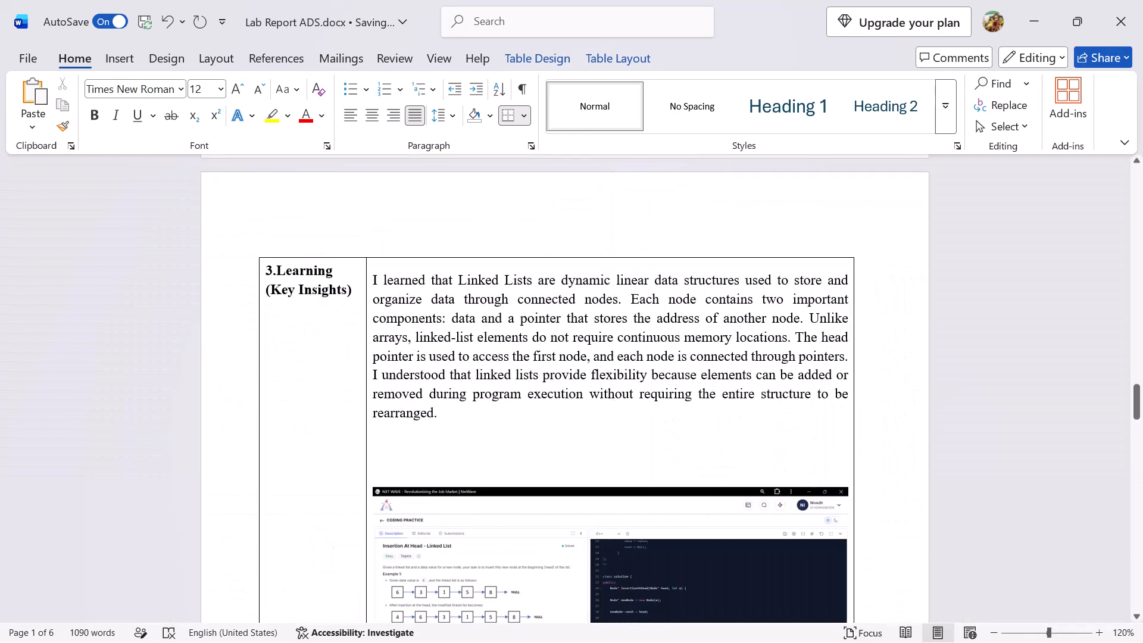
scroll(442, 502, down, 1)
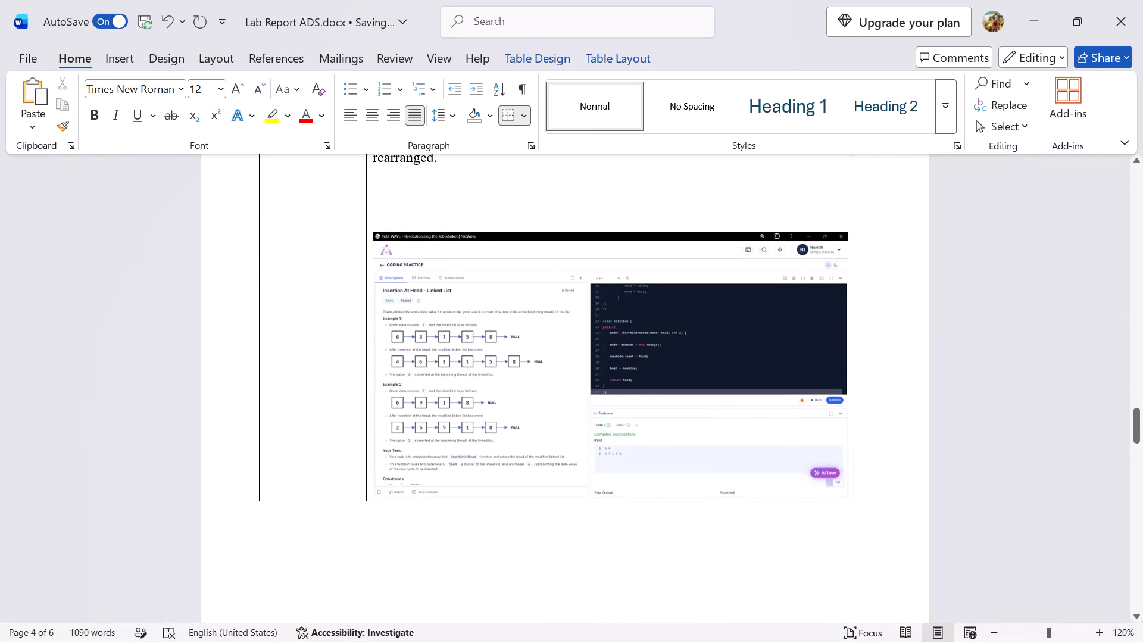
ctrl+scroll(422, 355, up, 4)
scroll(548, 435, down, 1)
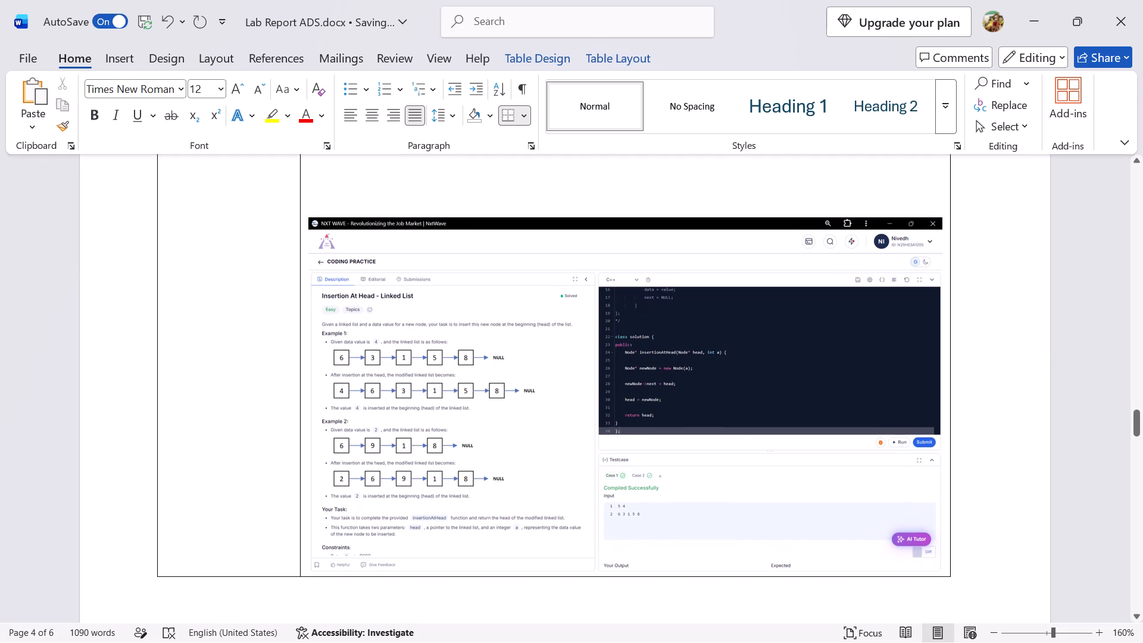
scroll(548, 435, down, 3)
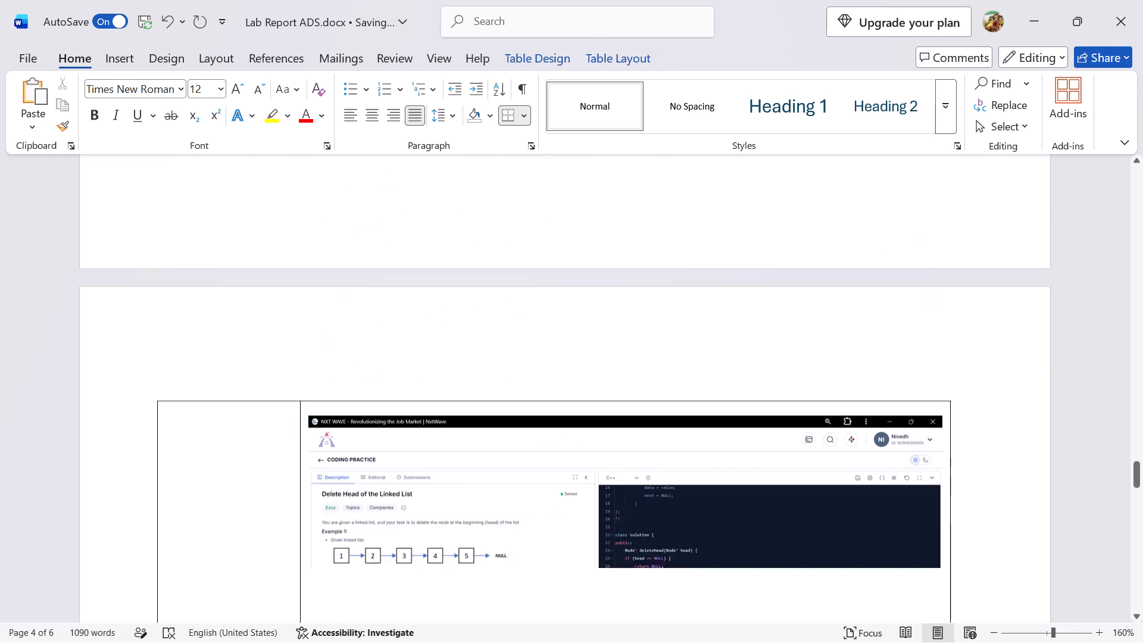
scroll(548, 435, down, 2)
scroll(548, 435, up, 1)
scroll(548, 435, down, 1)
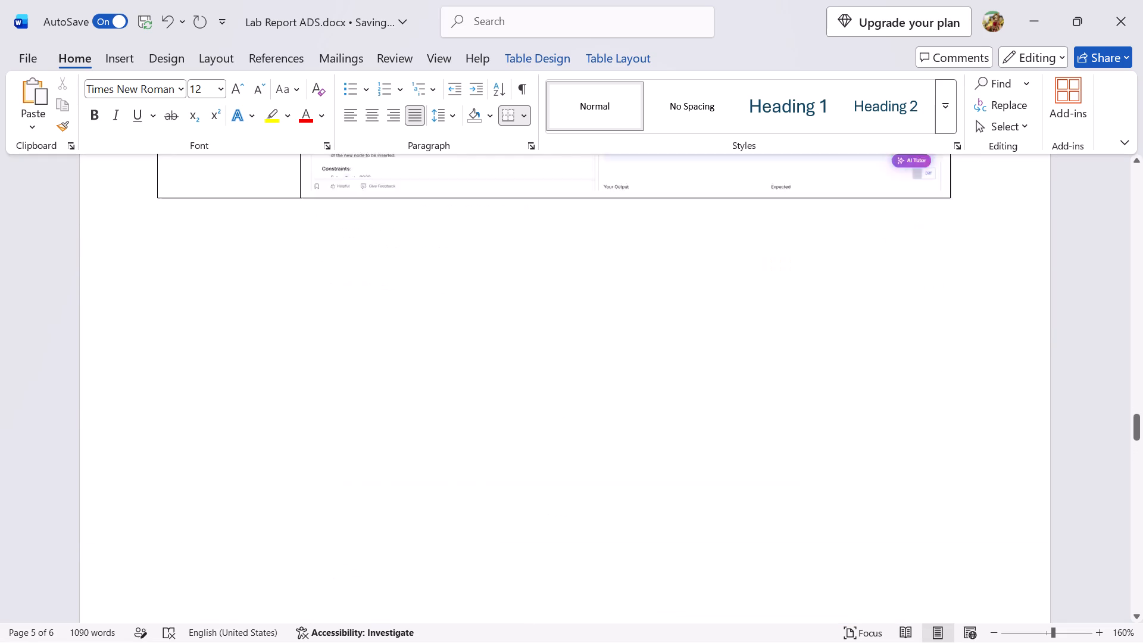
Delete the "I also learned about Doubly Linked Lists" paragraph in the Learning section, so the "Finally" paragraph directly follows the Singly Linked Lists one.
scroll(548, 435, down, 2)
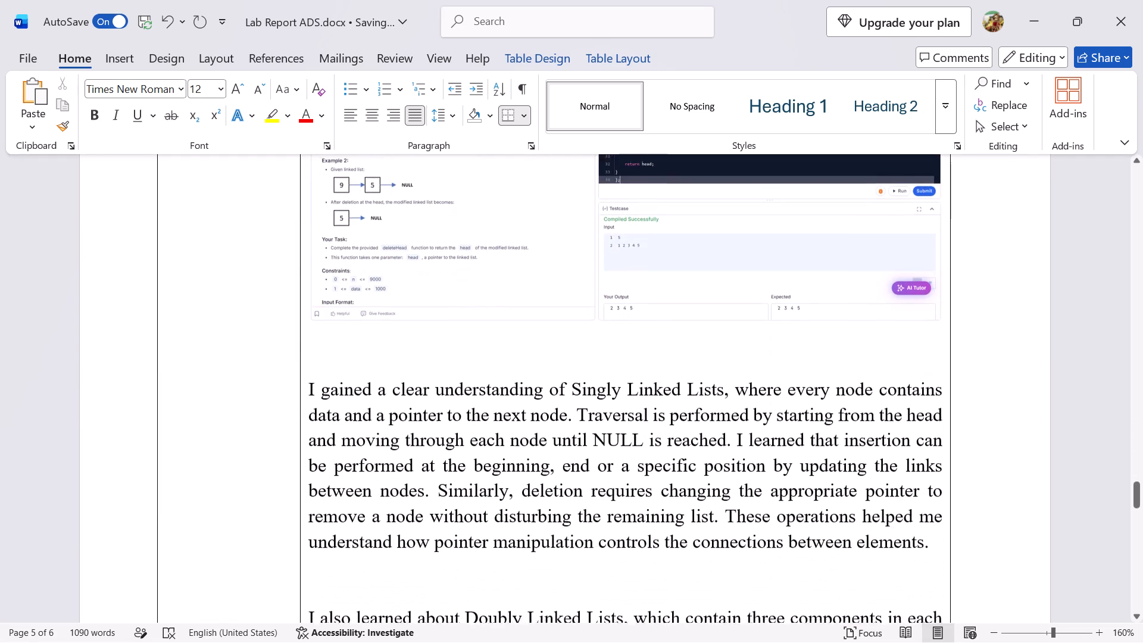
ctrl+scroll(548, 435, down, 6)
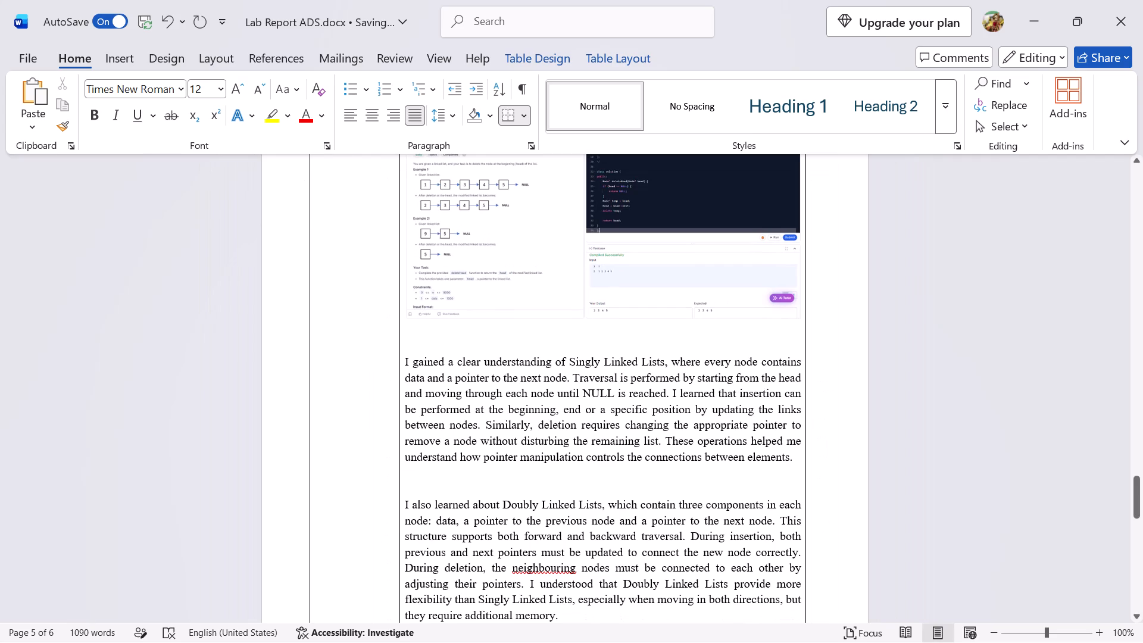
scroll(542, 488, down, 1)
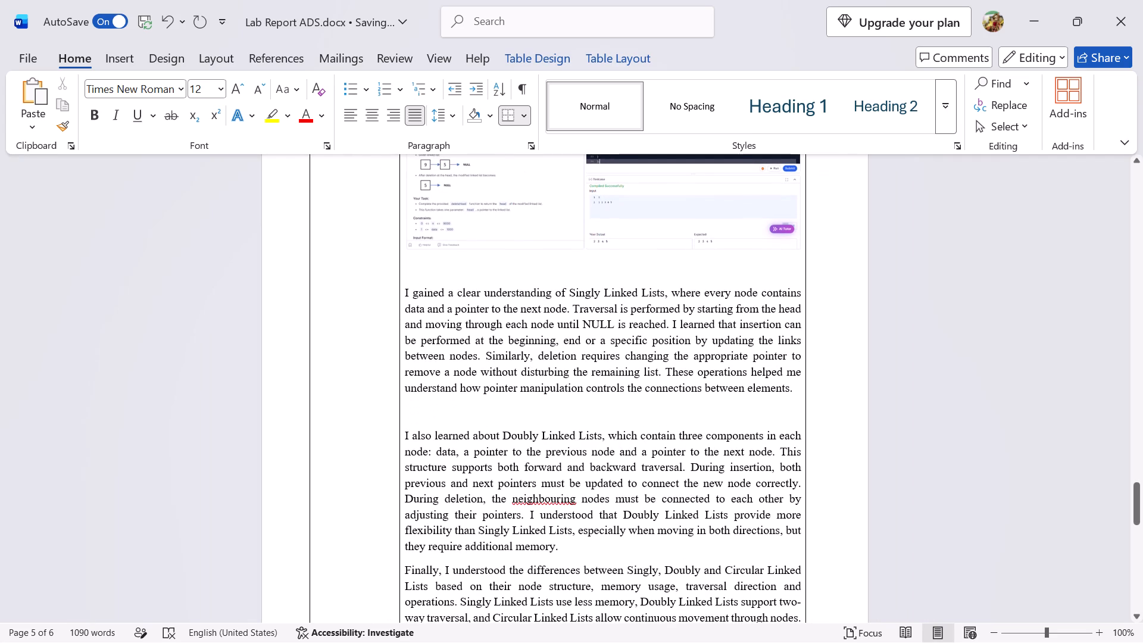
drag(575, 553, 442, 482)
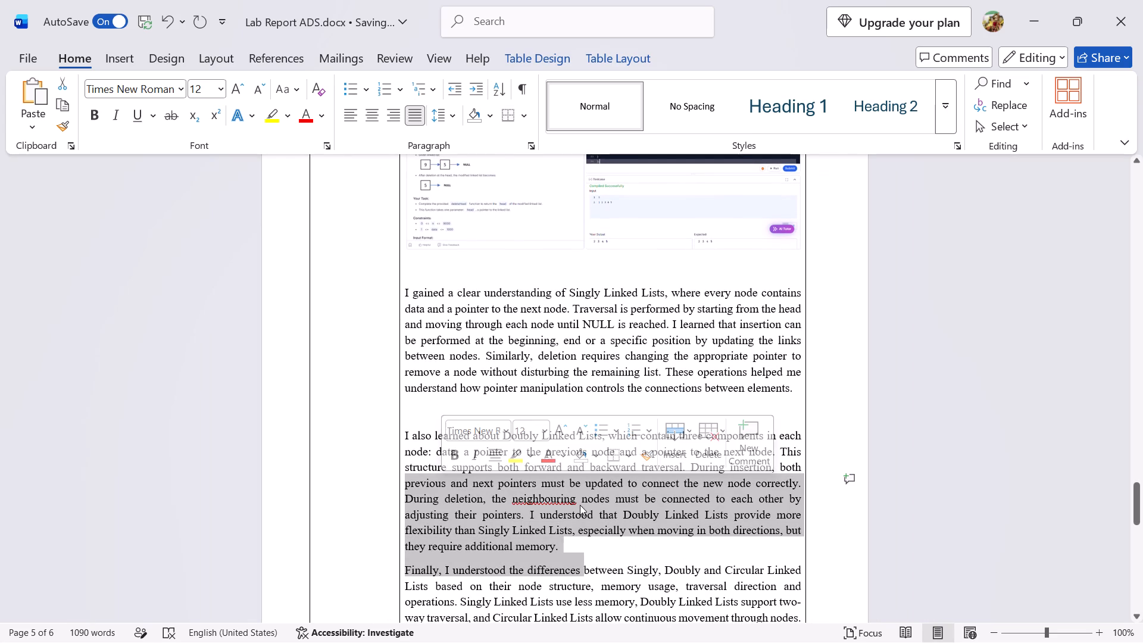
click(591, 544)
drag(591, 544, 482, 520)
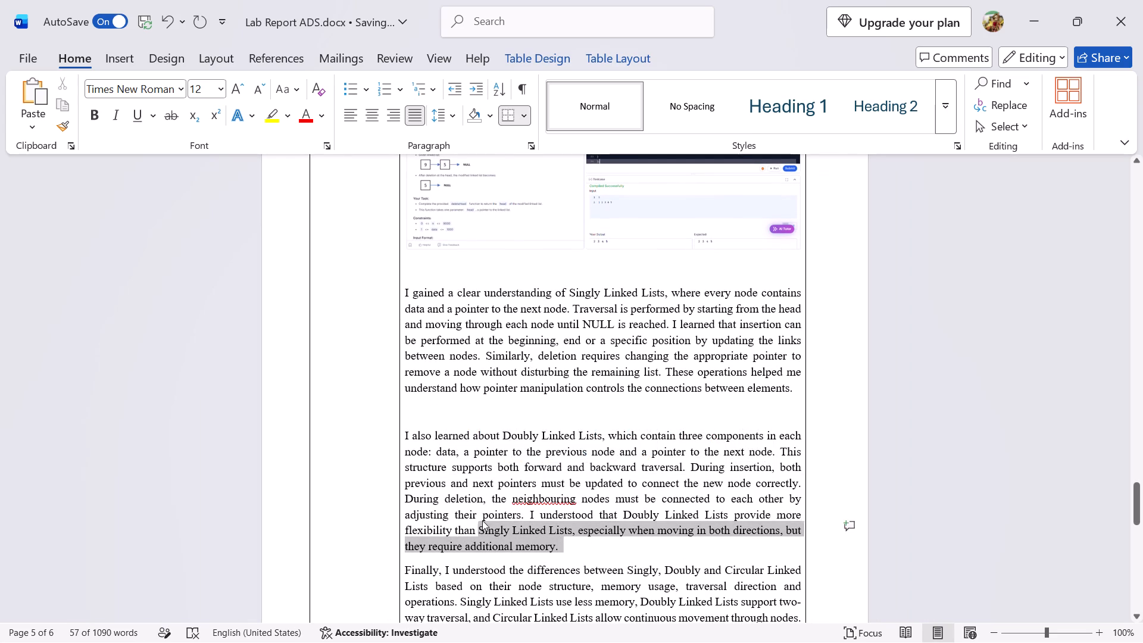
drag(482, 520, 406, 434)
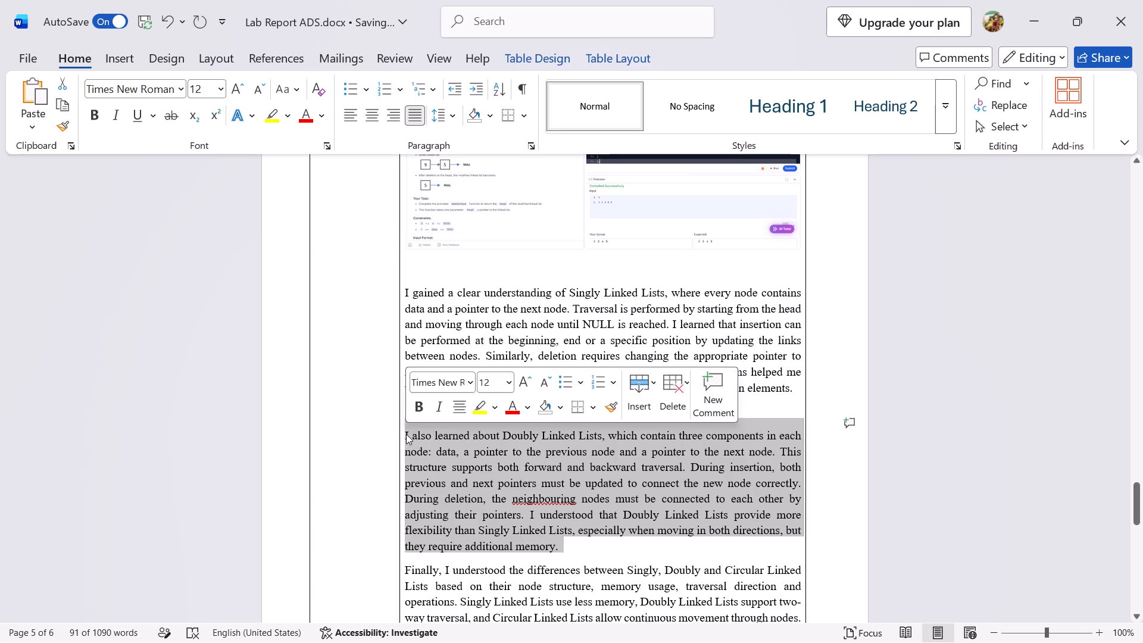
key(BackSpace)
key(BackSpace)
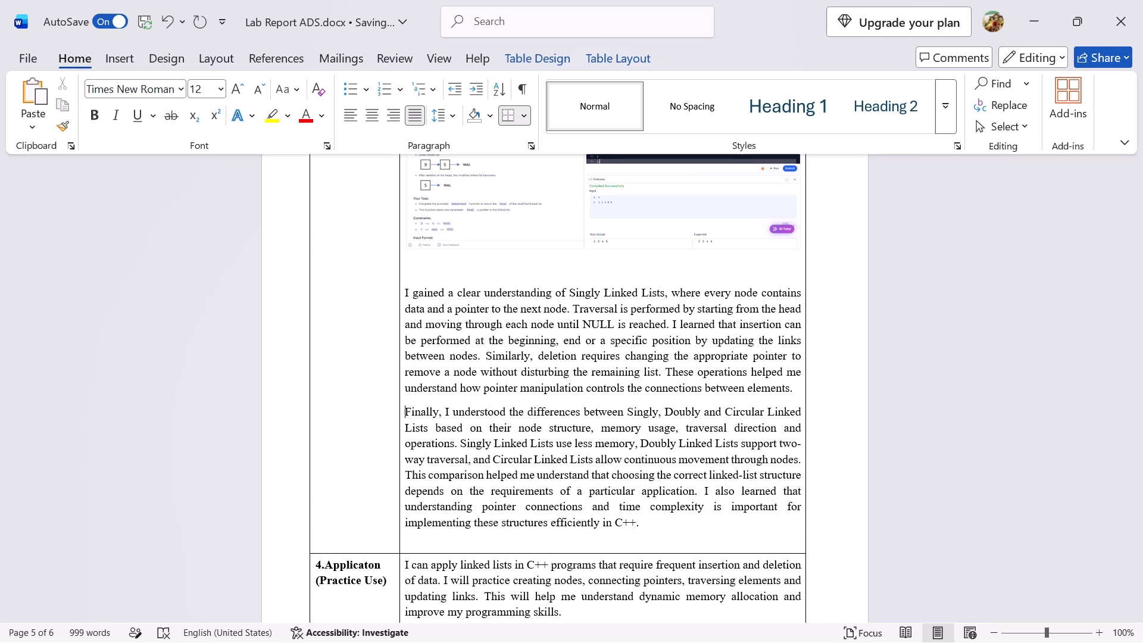
Delete the first paragraph of the 5.Conclusion section, beginning "Through this module", so the section starts with "I realised".
scroll(648, 384, up, 5)
scroll(648, 384, down, 1)
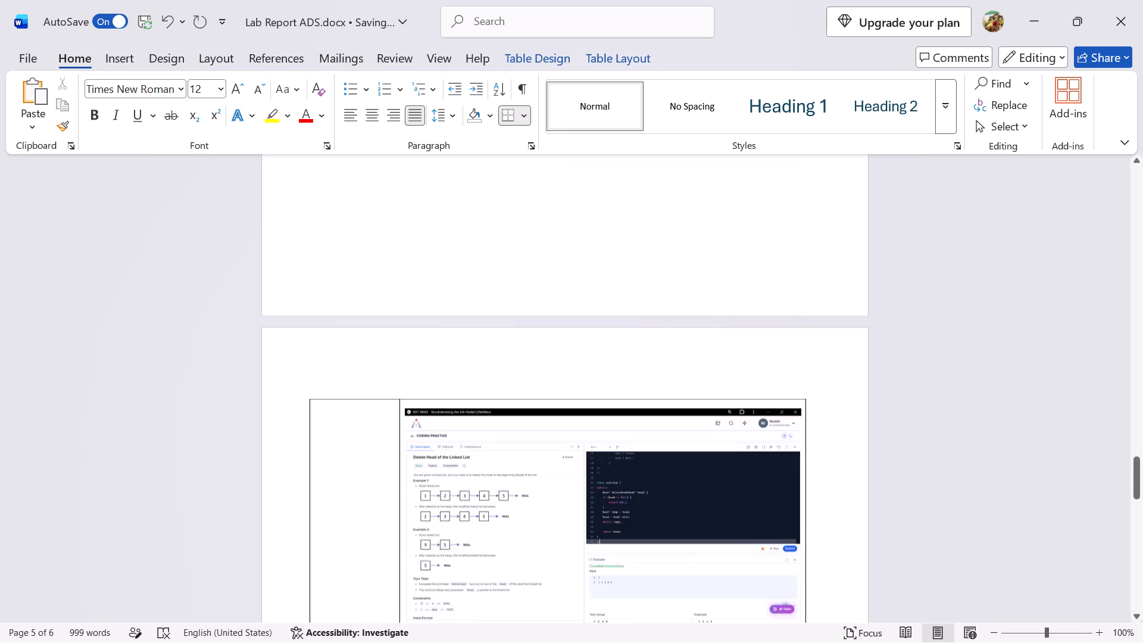
scroll(648, 384, down, 9)
scroll(648, 384, up, 1)
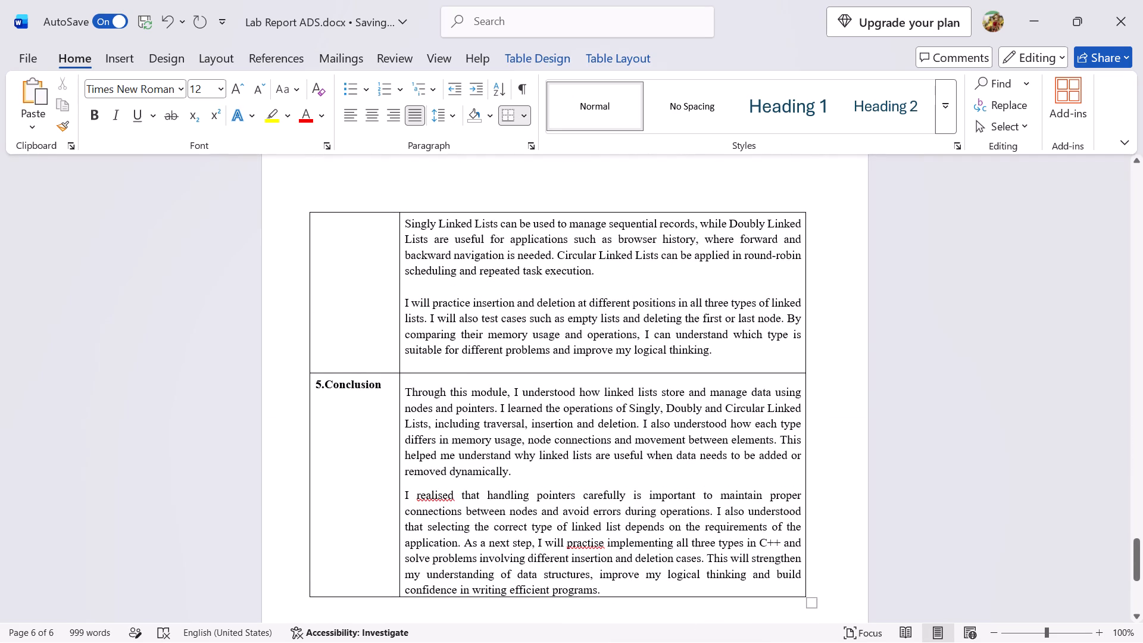
drag(518, 475, 405, 394)
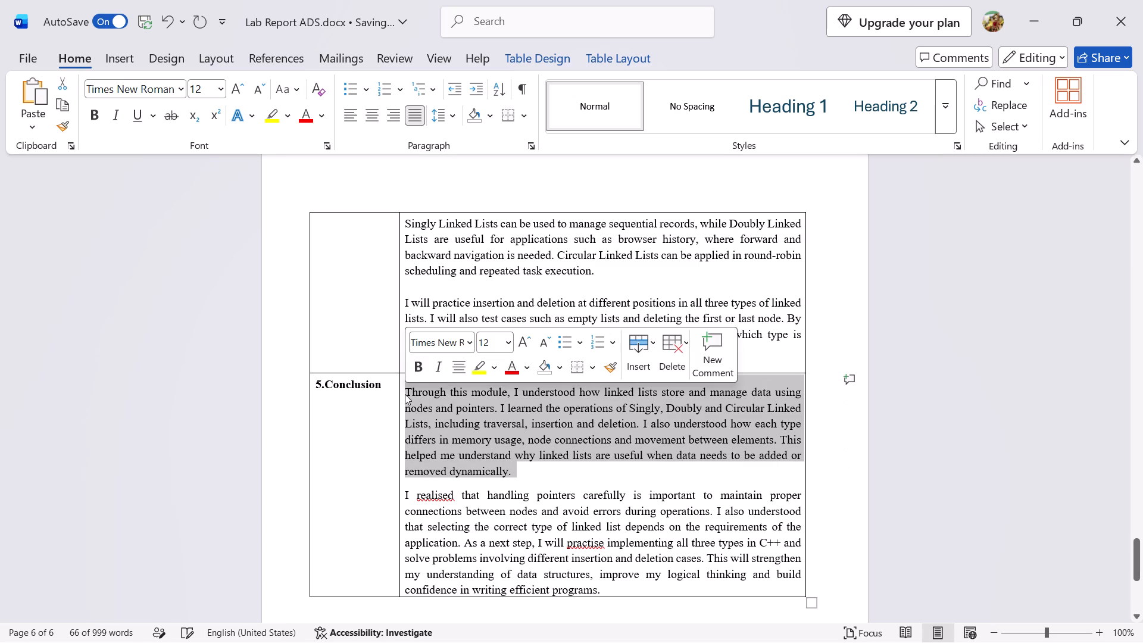
key(BackSpace)
key(BackSpace)
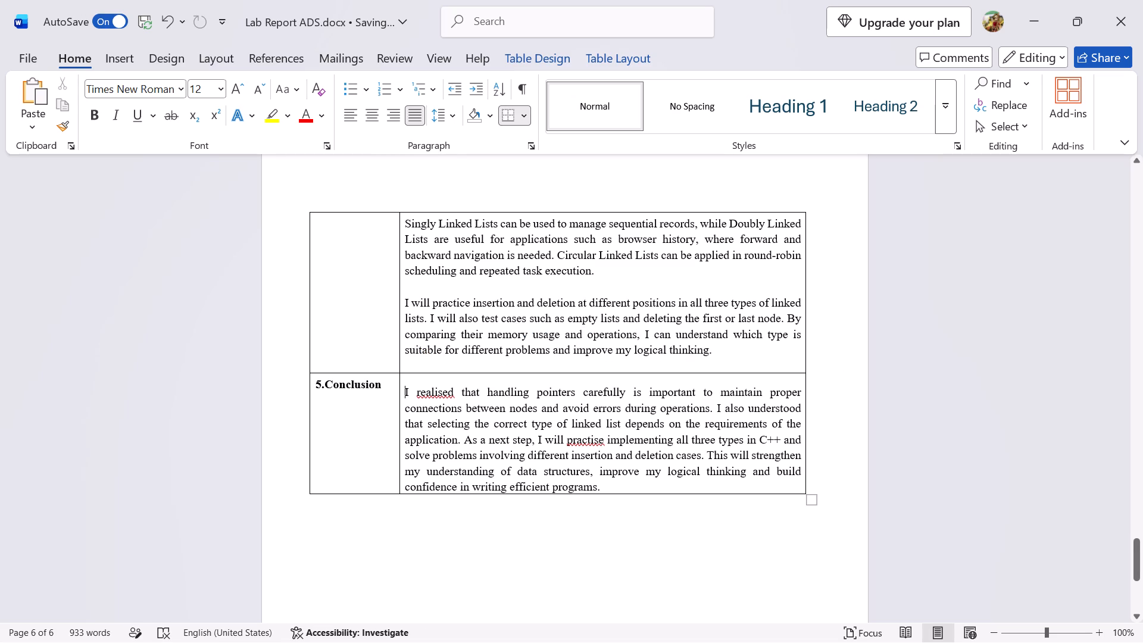
key(BackSpace)
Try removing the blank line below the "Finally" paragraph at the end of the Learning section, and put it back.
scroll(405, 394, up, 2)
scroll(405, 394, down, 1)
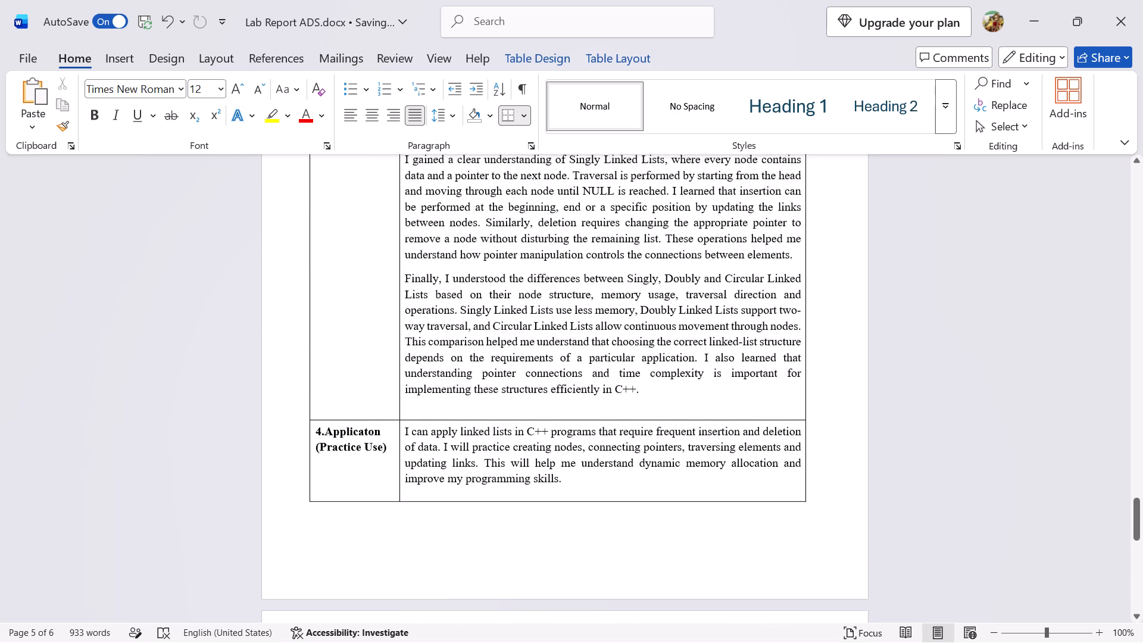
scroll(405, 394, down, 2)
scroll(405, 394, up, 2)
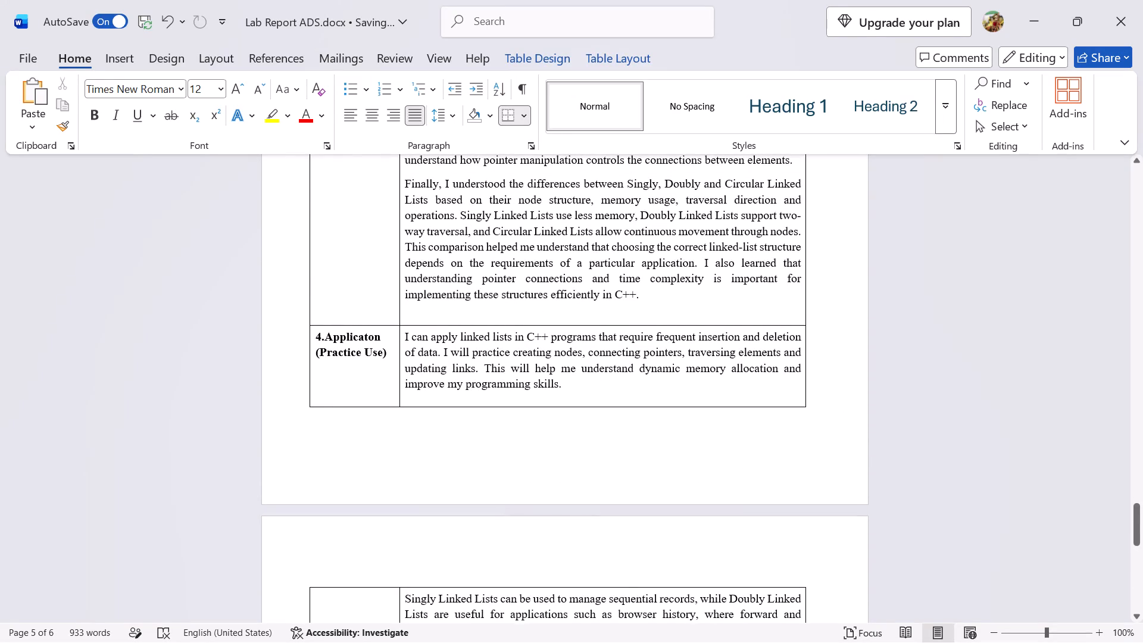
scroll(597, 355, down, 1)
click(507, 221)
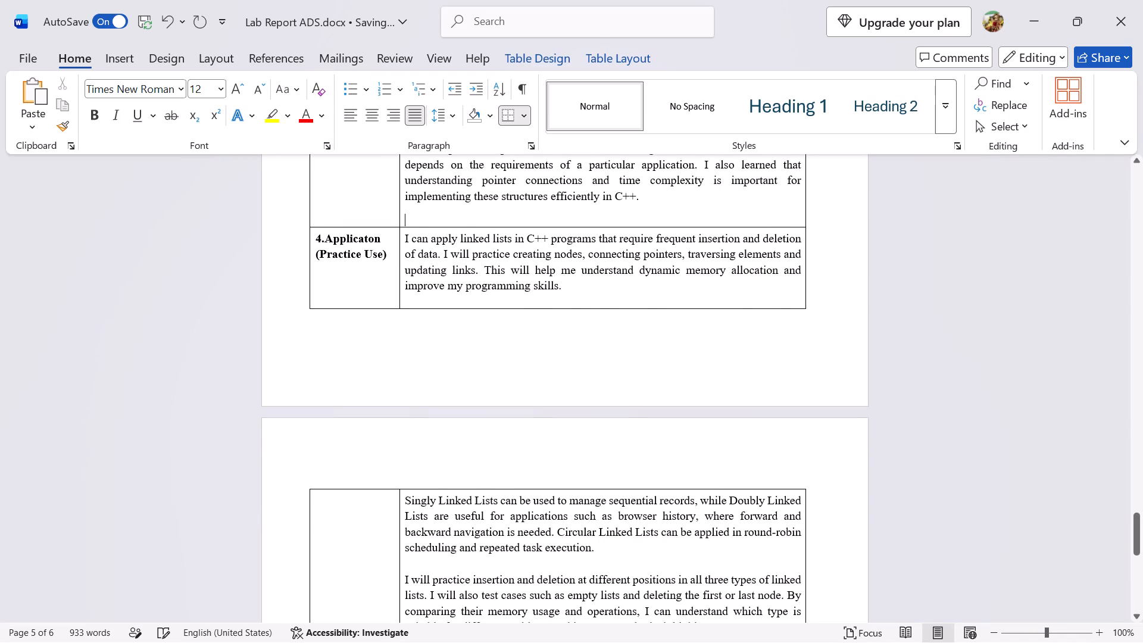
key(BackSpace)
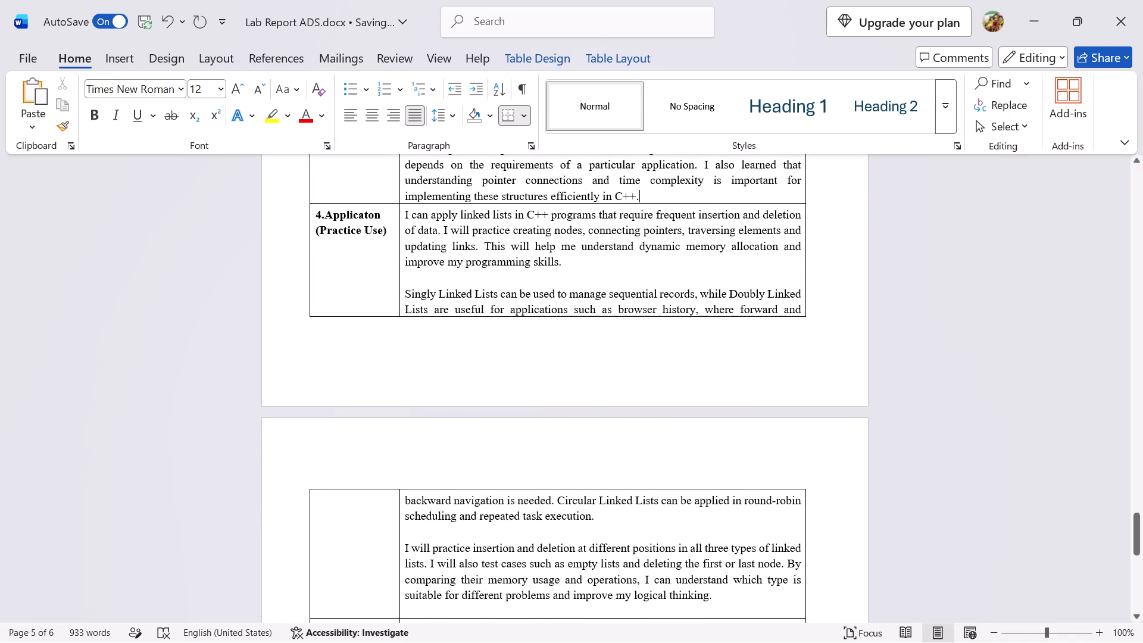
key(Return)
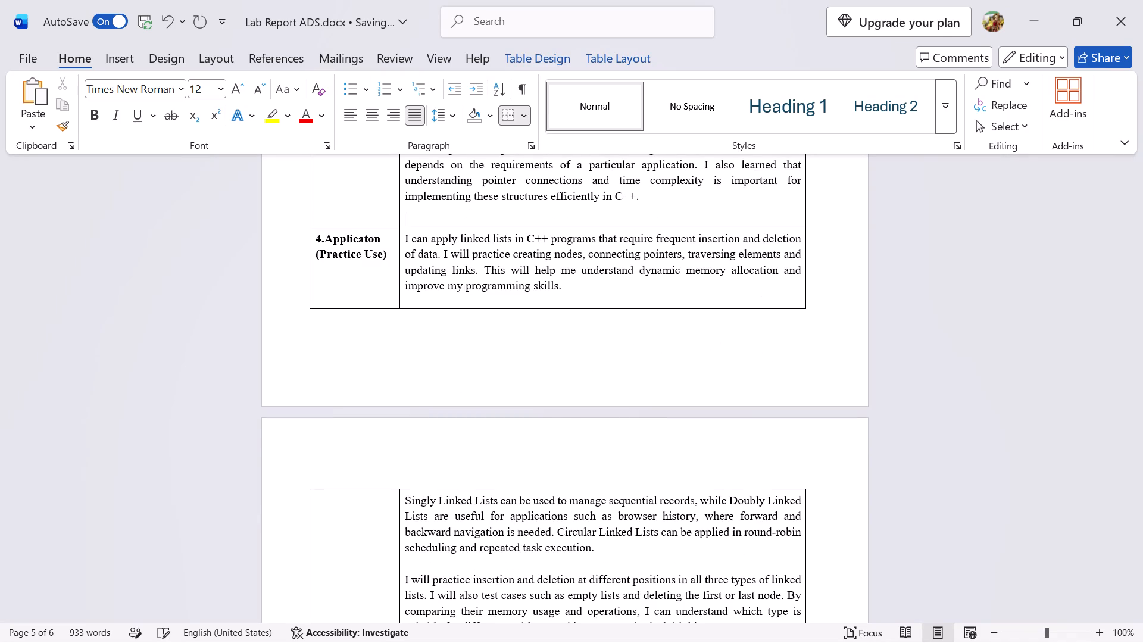
Review the shortened report from the Application and Conclusion sections back through the Experience and Learning pages to the cover page.
scroll(592, 217, down, 1)
scroll(611, 345, down, 1)
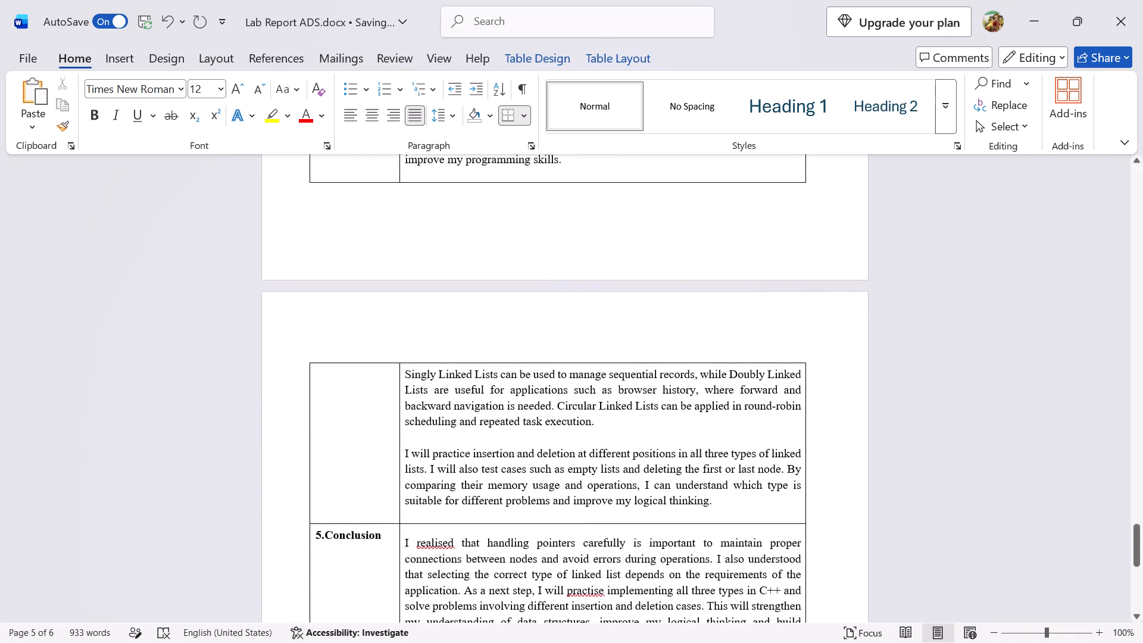
ctrl+scroll(620, 410, down, 2)
scroll(544, 335, up, 4)
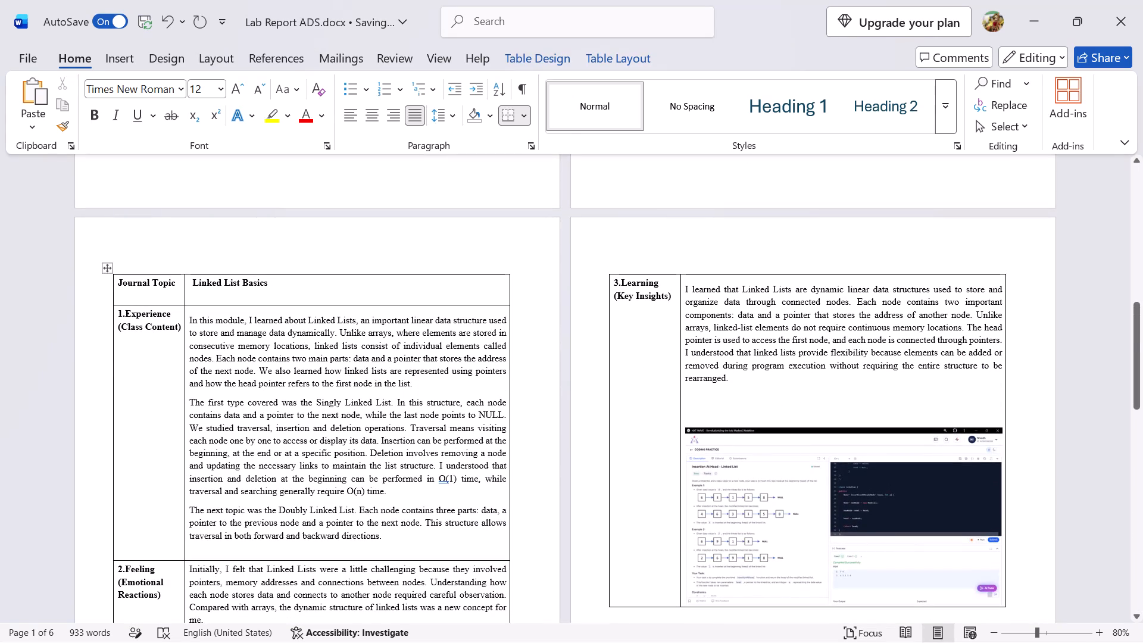
scroll(342, 447, down, 1)
scroll(377, 495, up, 1)
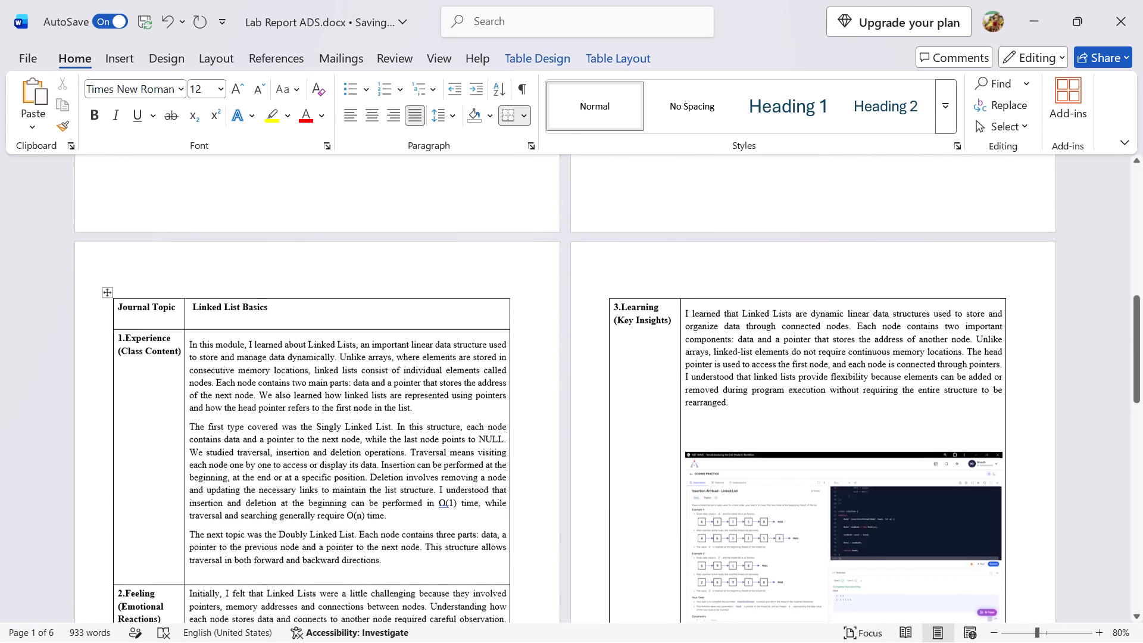
scroll(572, 485, down, 9)
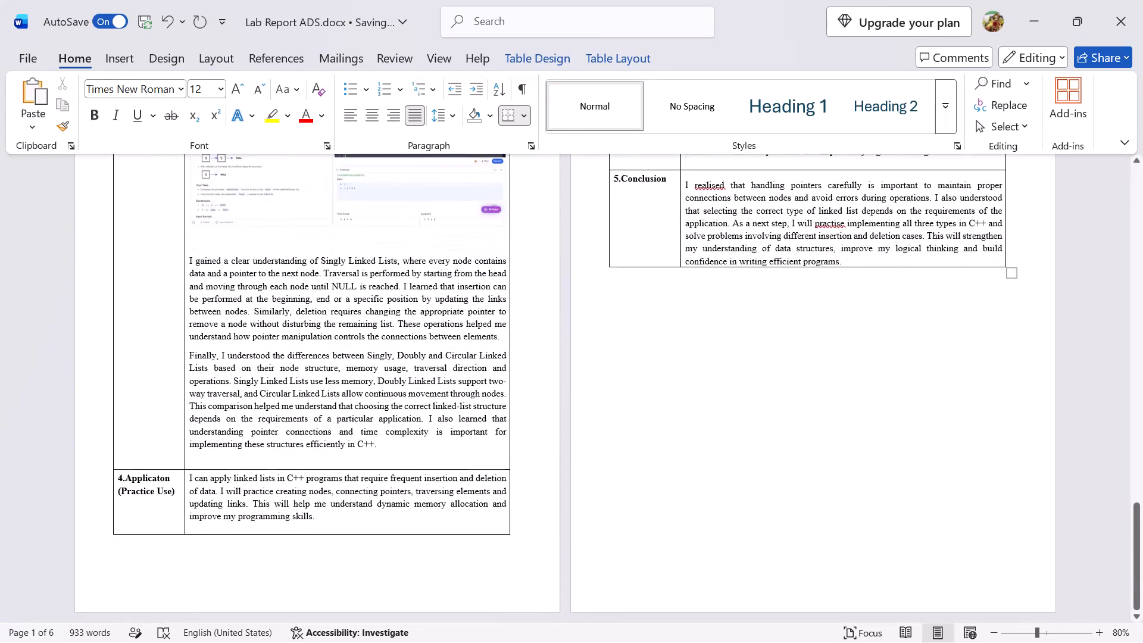
scroll(572, 485, up, 10)
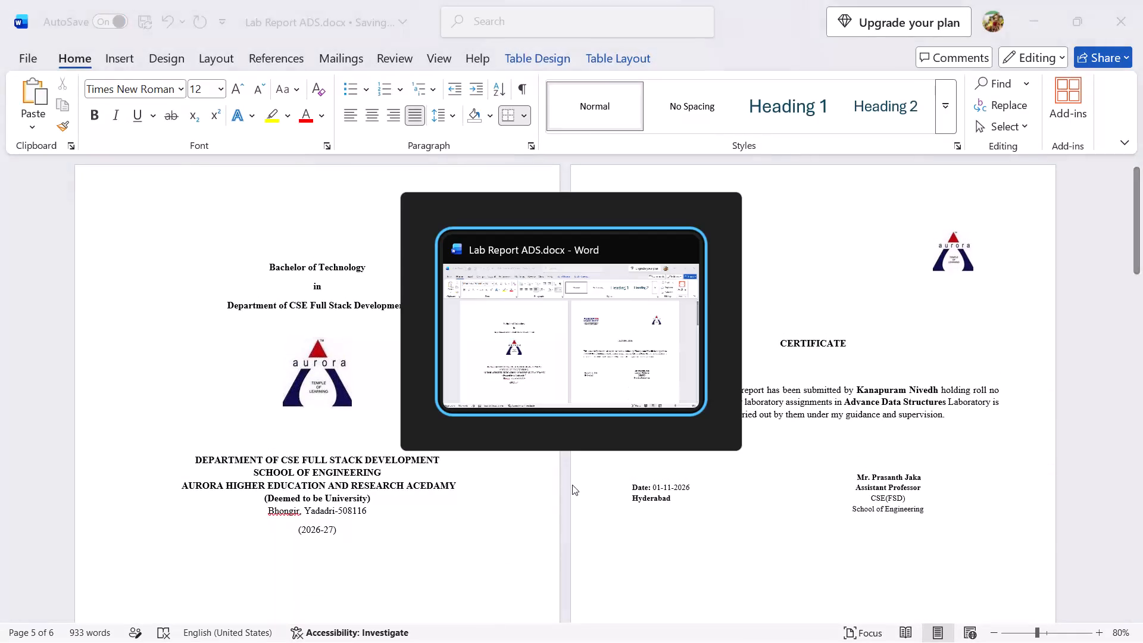
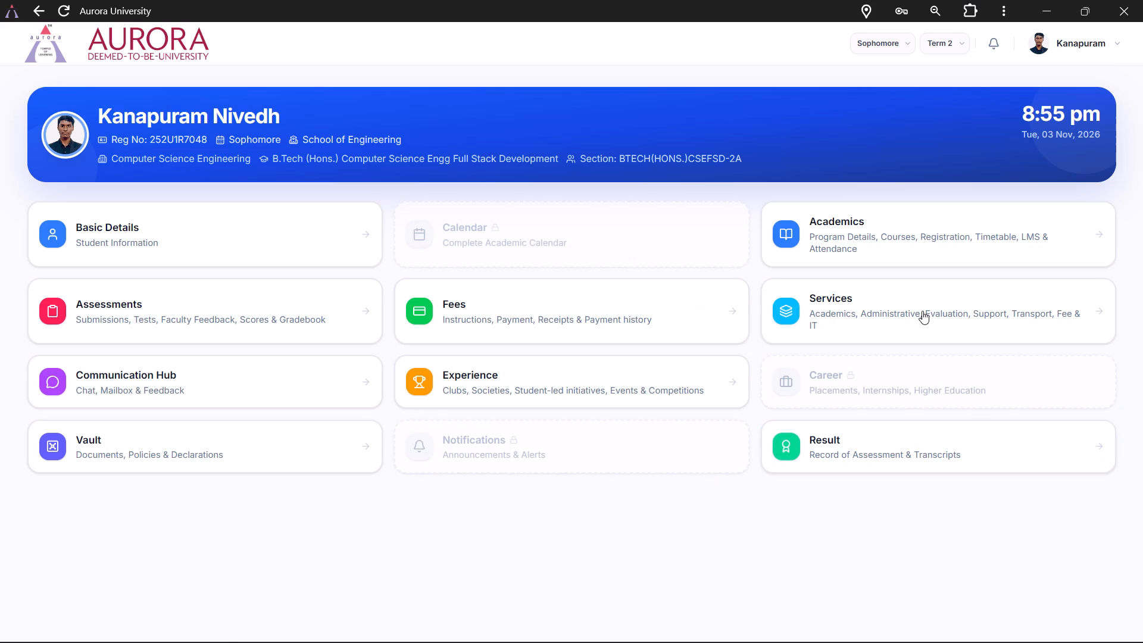
In the Aurora University portal, look through the Academics course list and open the Linear Algebra Essentials course profile.
click(892, 258)
scroll(661, 388, down, 1)
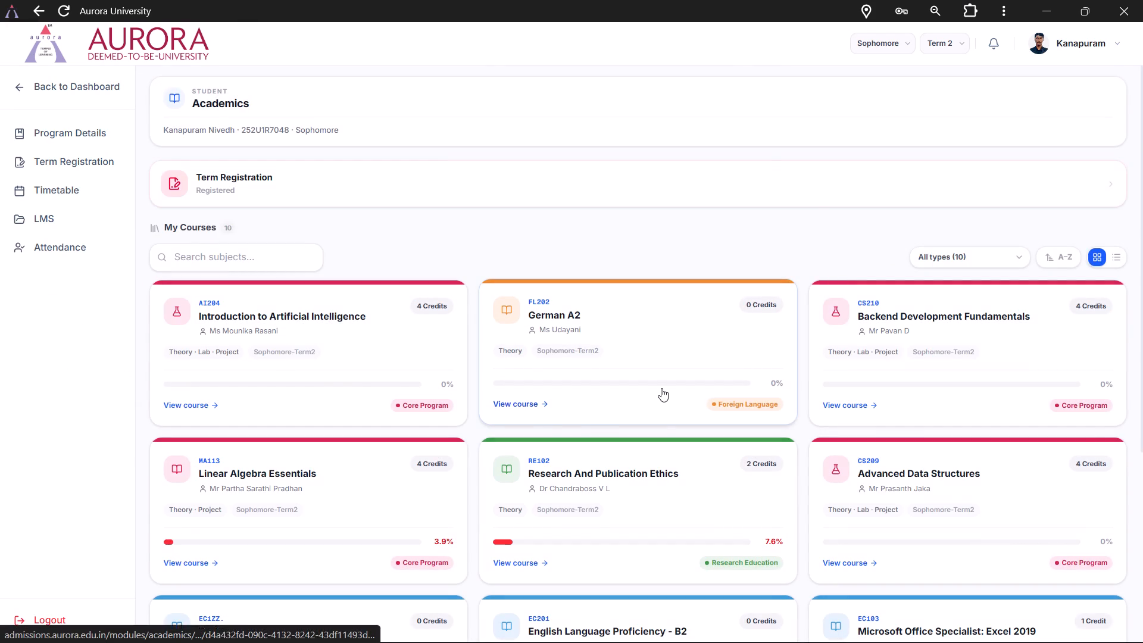
scroll(661, 388, down, 1)
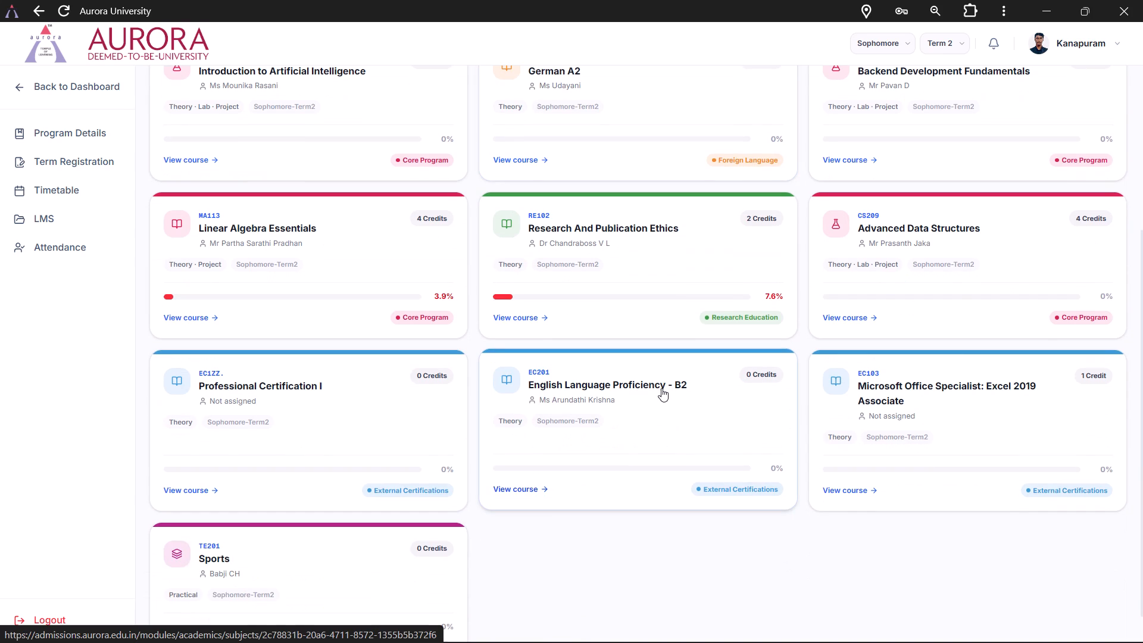
scroll(504, 278, up, 1)
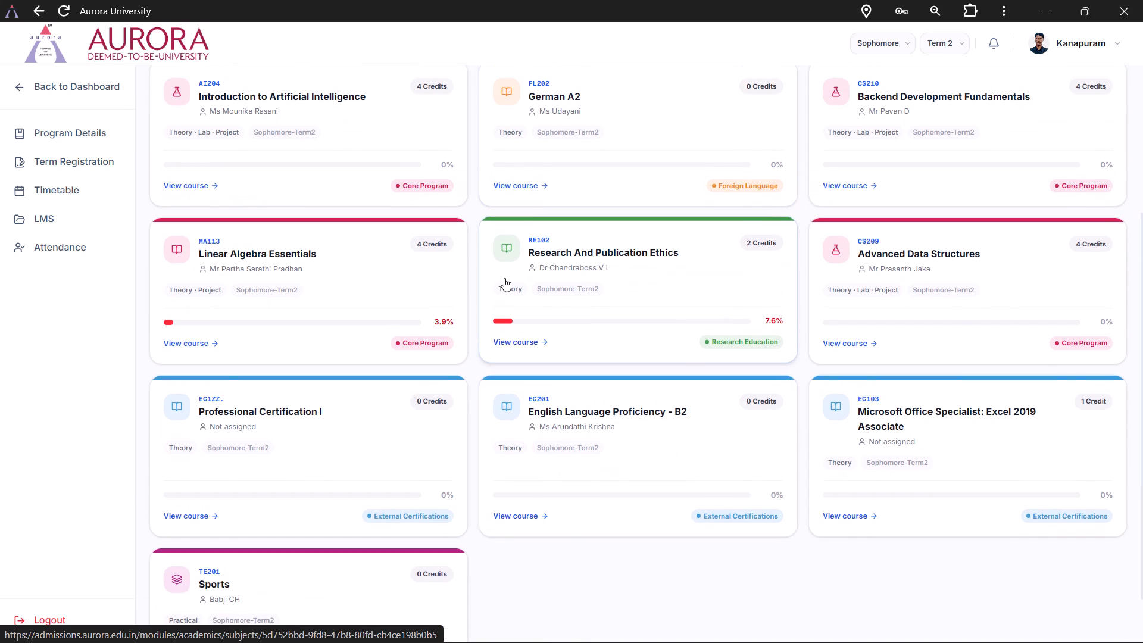
scroll(504, 278, up, 2)
click(349, 304)
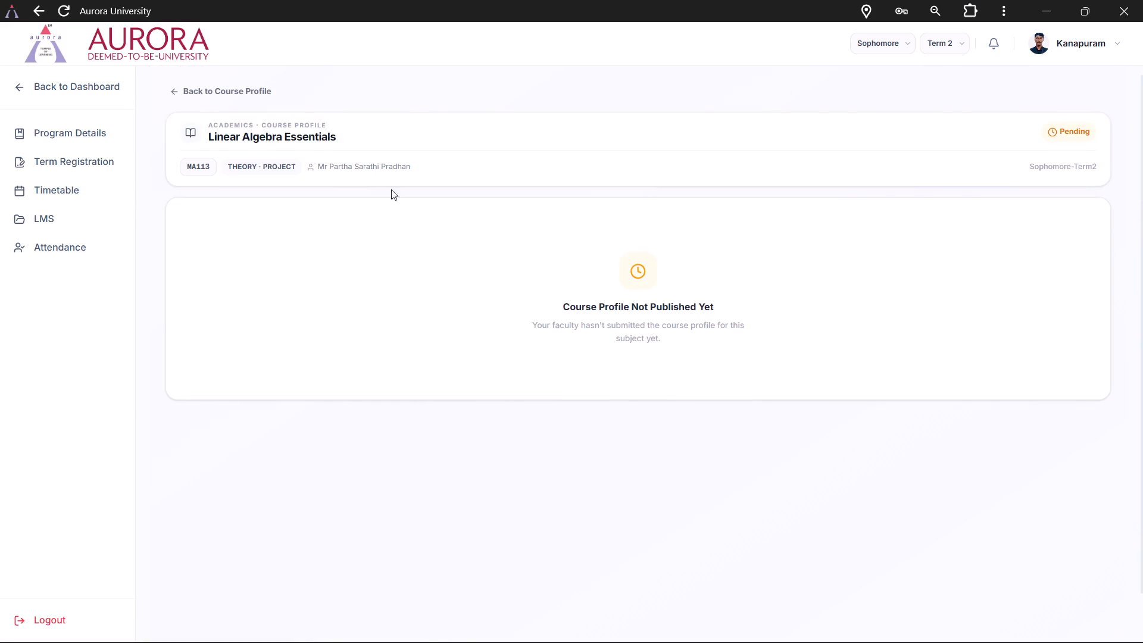
Check the attendance sessions for Introduction to Artificial Intelligence through to page 2, and close the portal.
click(94, 240)
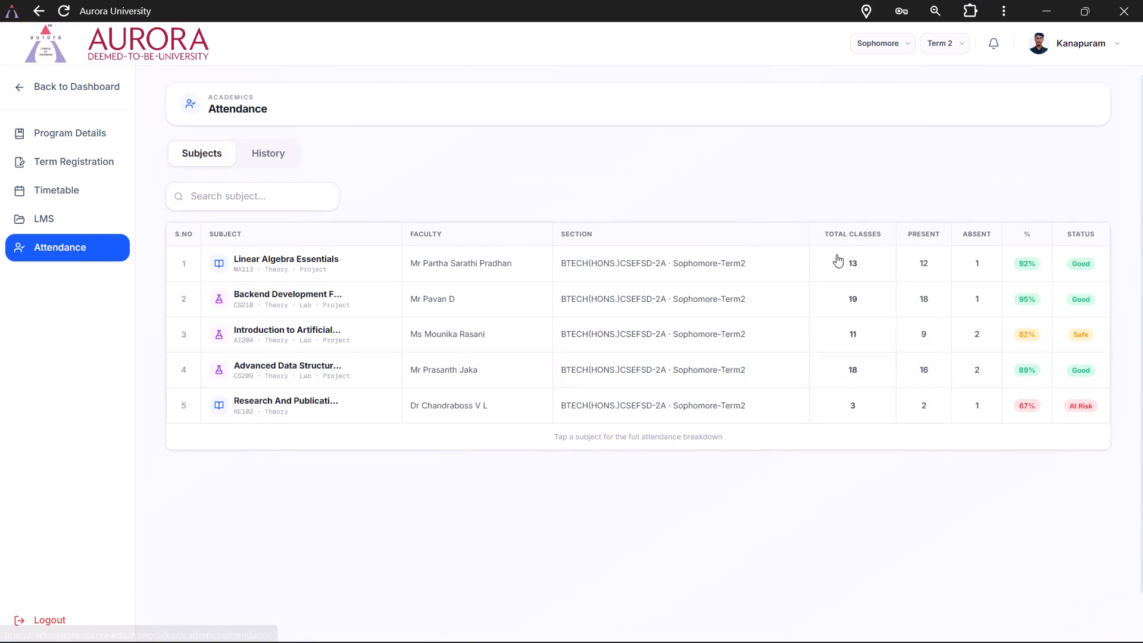
click(991, 341)
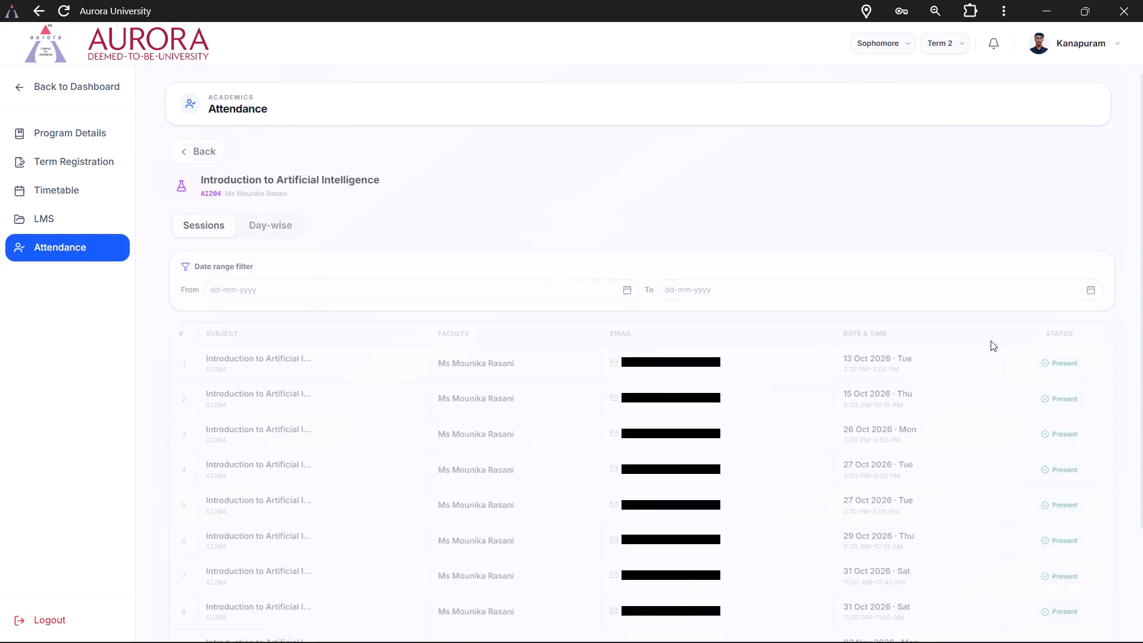
scroll(984, 473, down, 4)
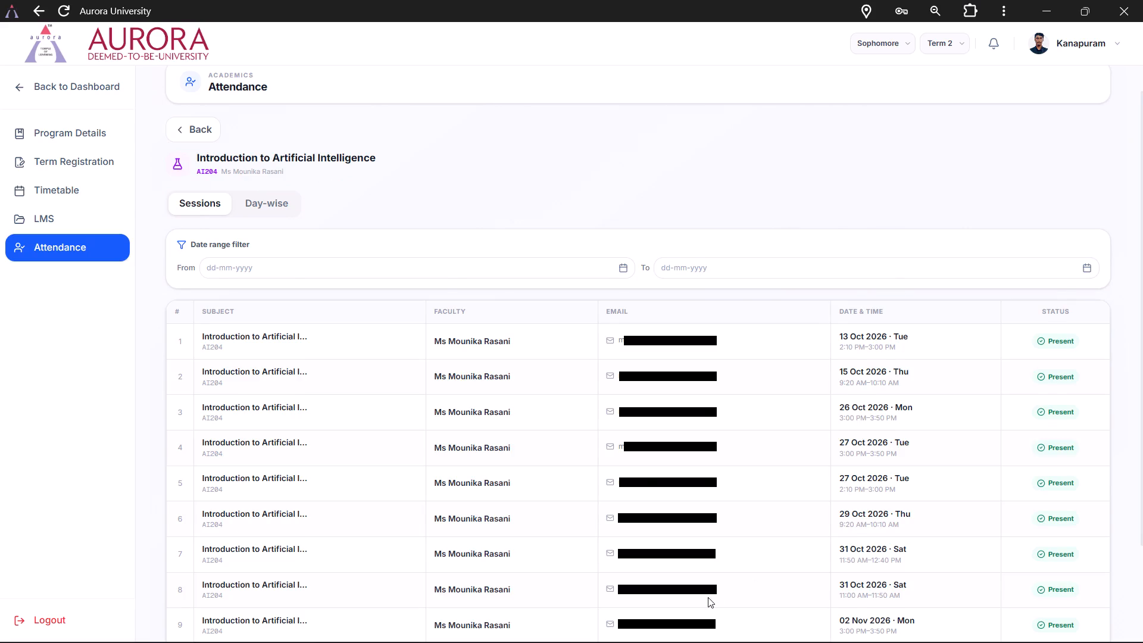
click(700, 612)
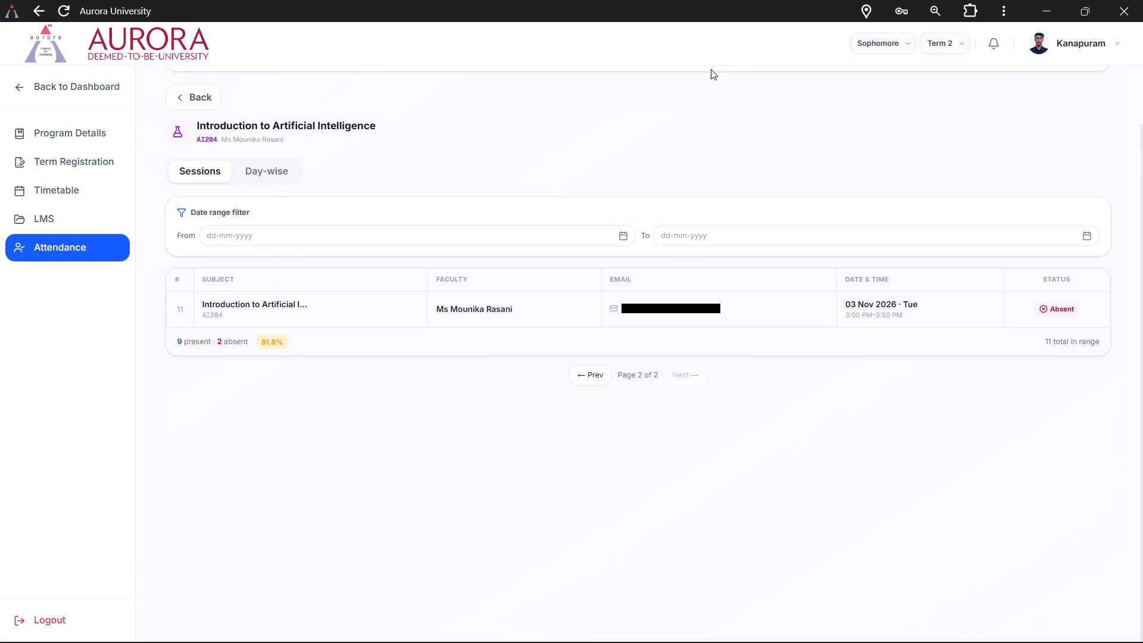
click(1133, 0)
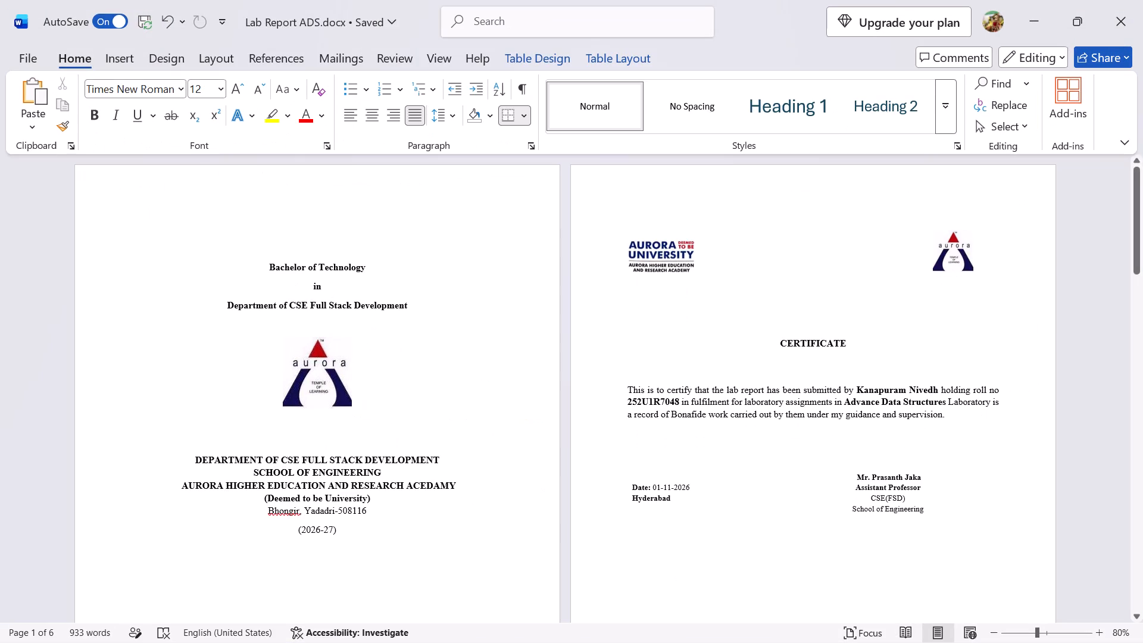
In the Word lab report, review the pages from the cover down to the 5.Conclusion section and place the cursor before "I realised".
scroll(685, 577, down, 2)
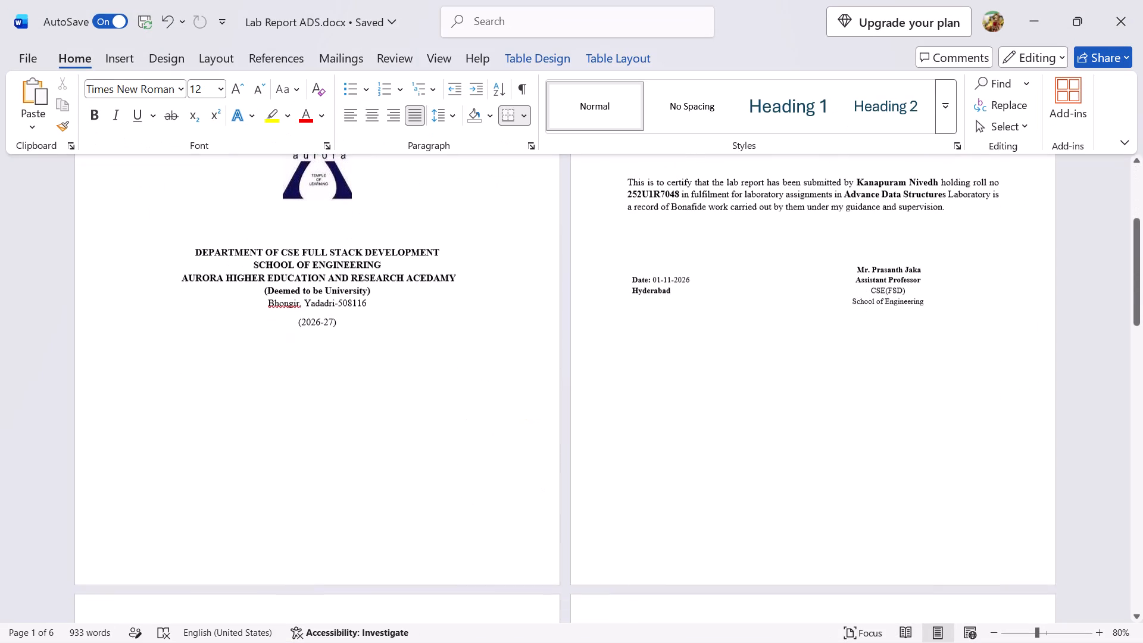
scroll(685, 577, down, 3)
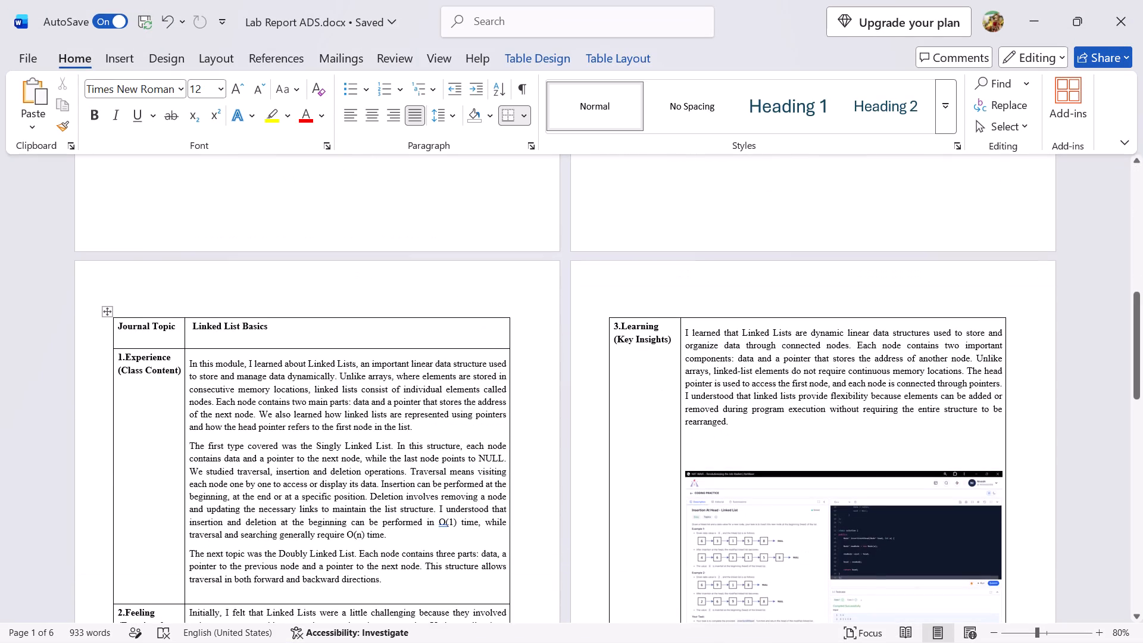
scroll(727, 335, down, 5)
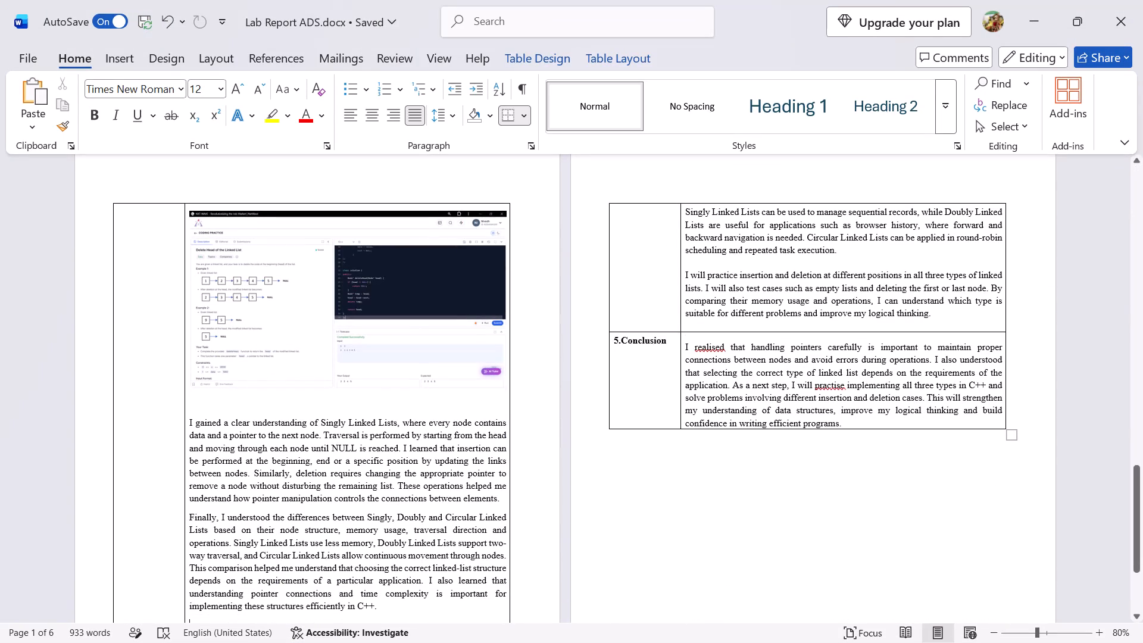
click(403, 281)
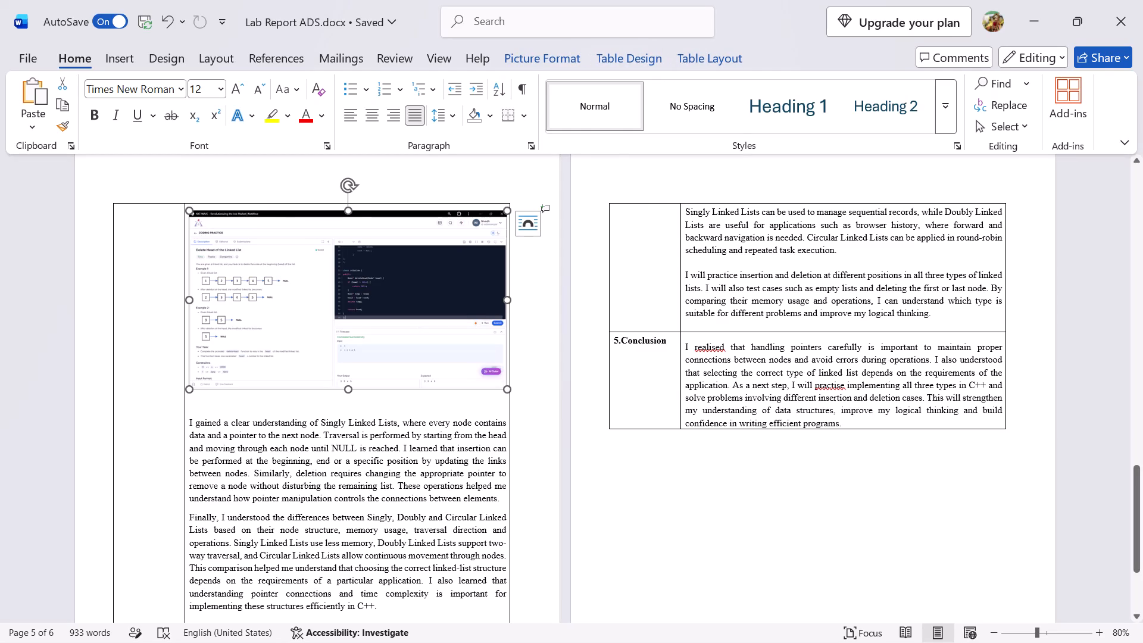
click(476, 407)
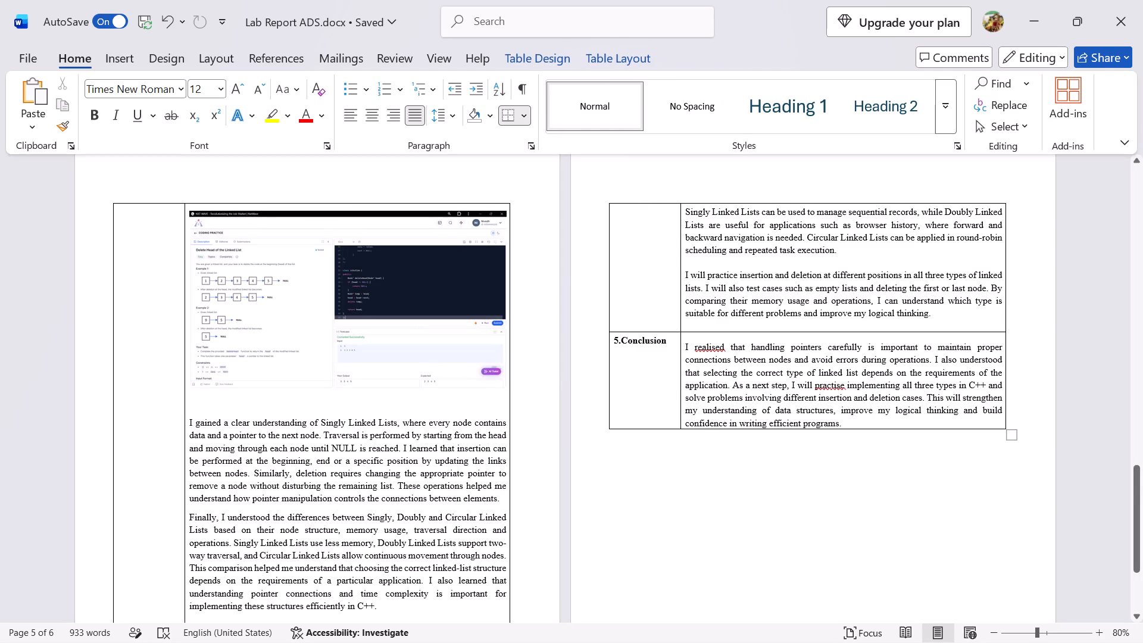
scroll(371, 494, down, 1)
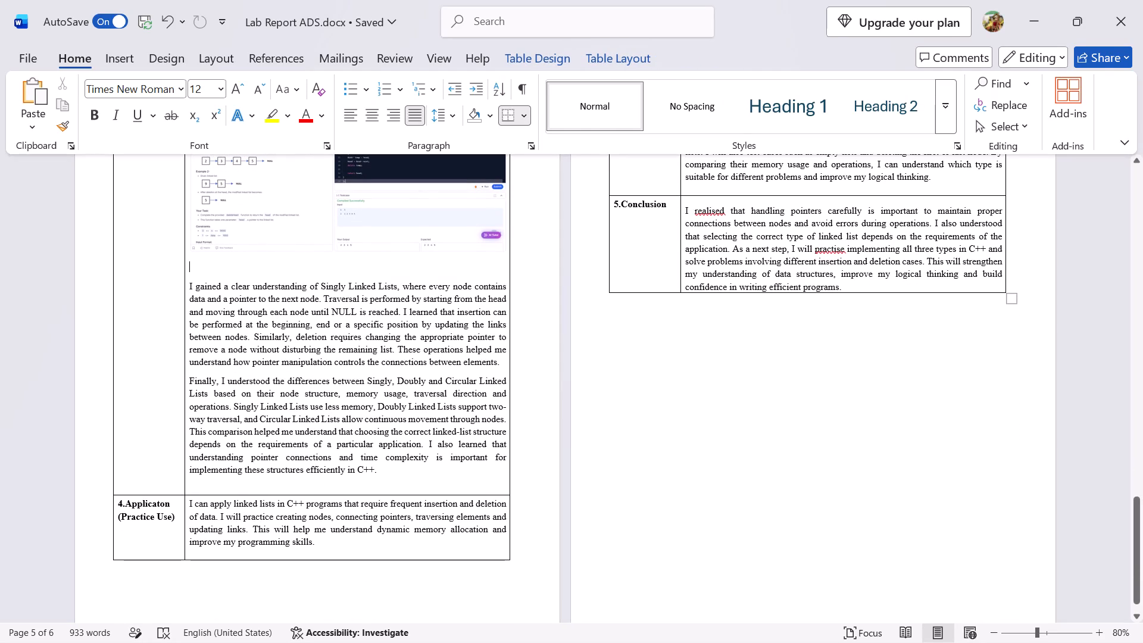
click(685, 213)
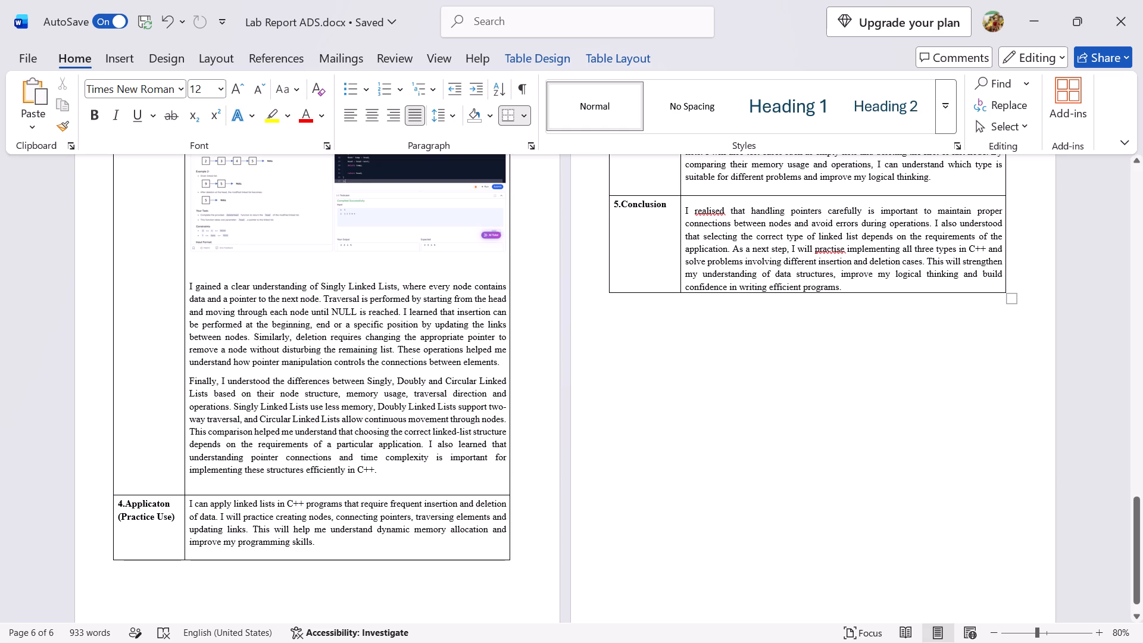
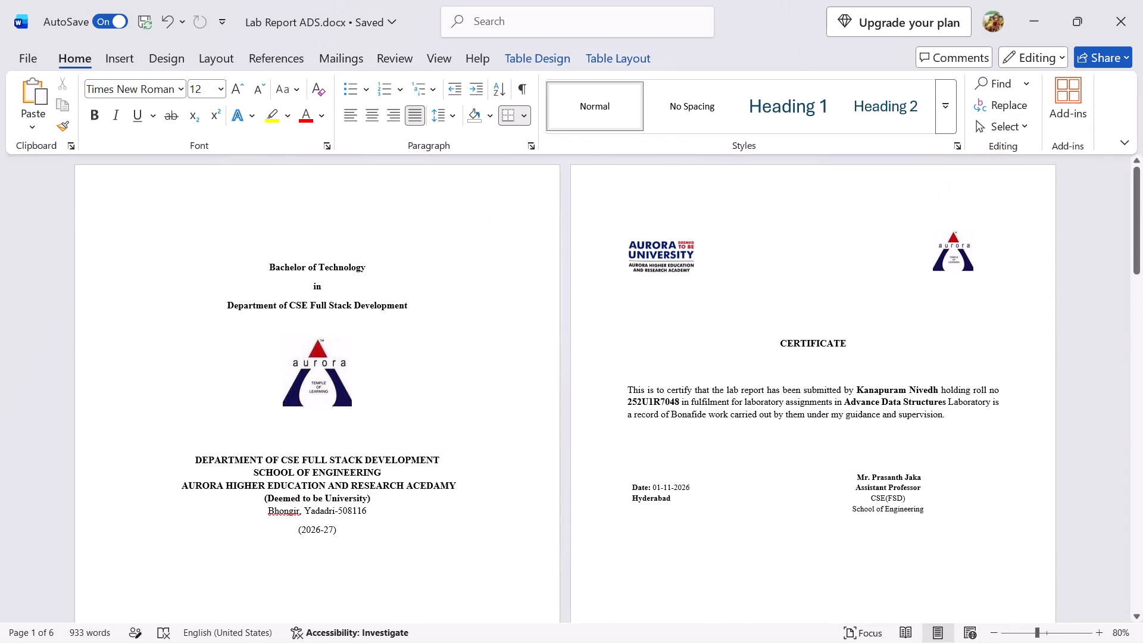
Delete the student's name after "submitted by" in the certificate paragraph.
scroll(894, 523, down, 1)
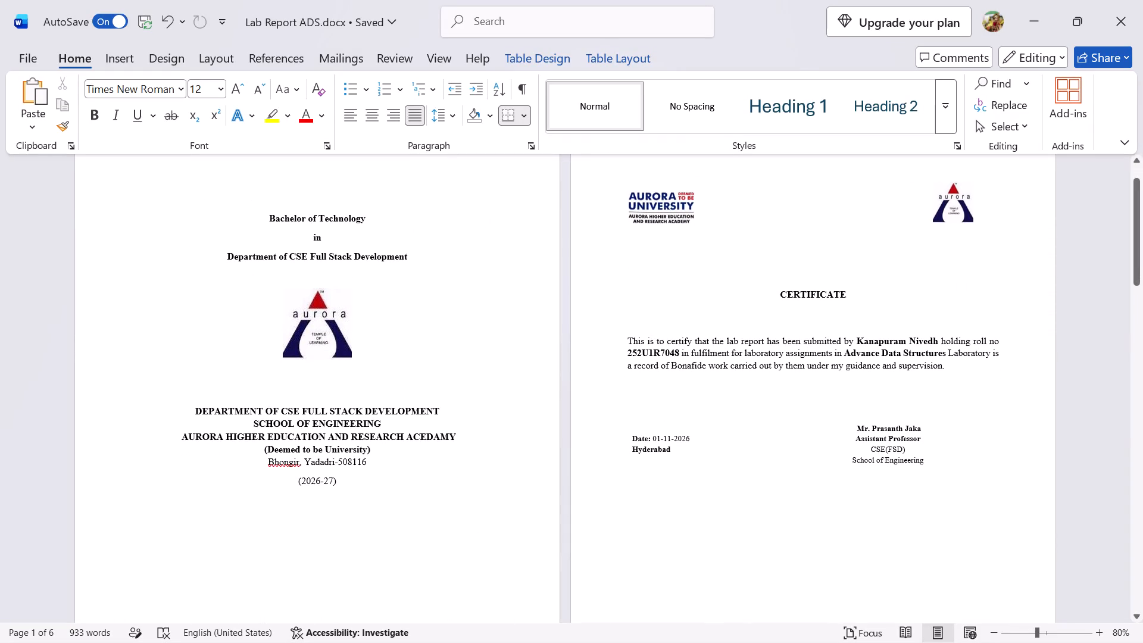
click(659, 434)
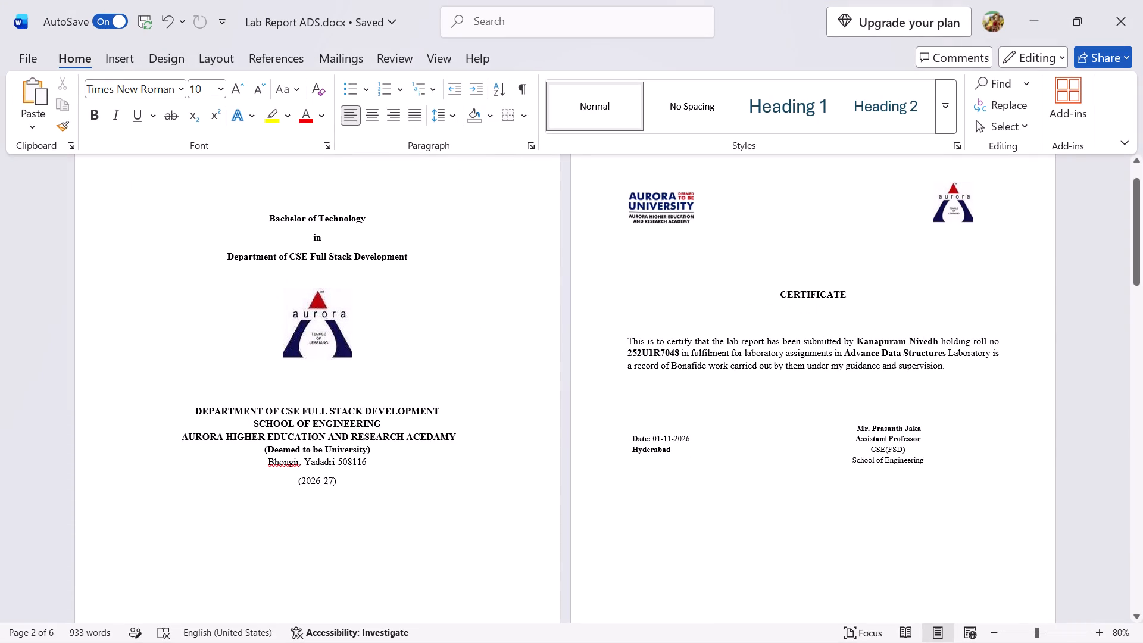
click(935, 334)
key(Right)
key(ctrl+BackSpace)
key(ctrl+BackSpace)
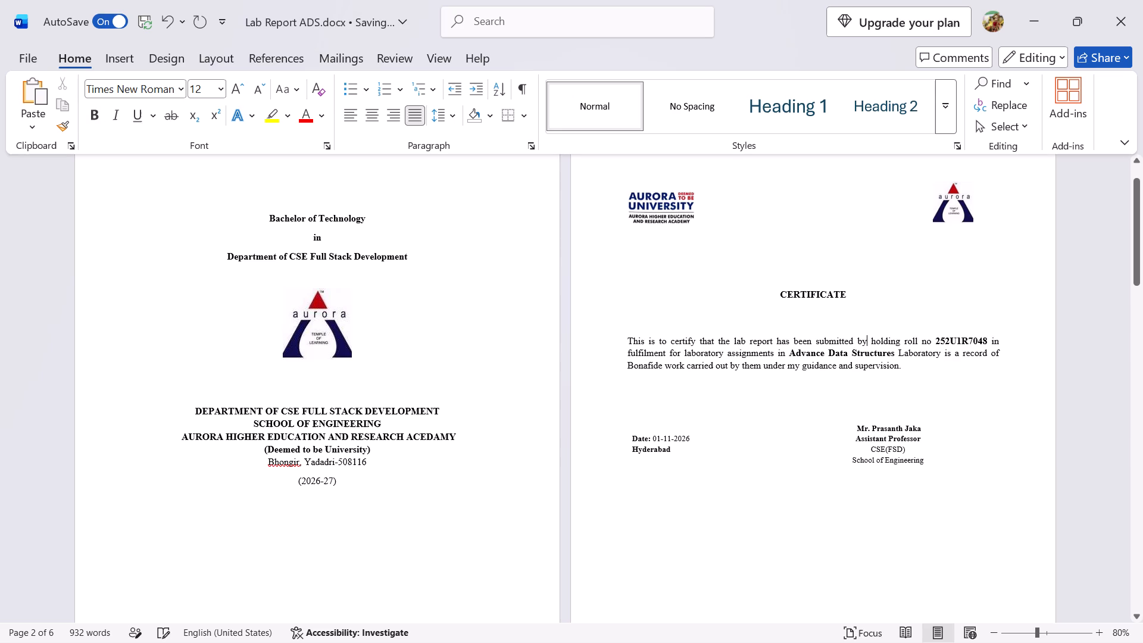
Remove the last four digits of the roll number in the certificate paragraph, keeping a space before "in fulfilment".
click(991, 341)
key(ctrl+BackSpace)
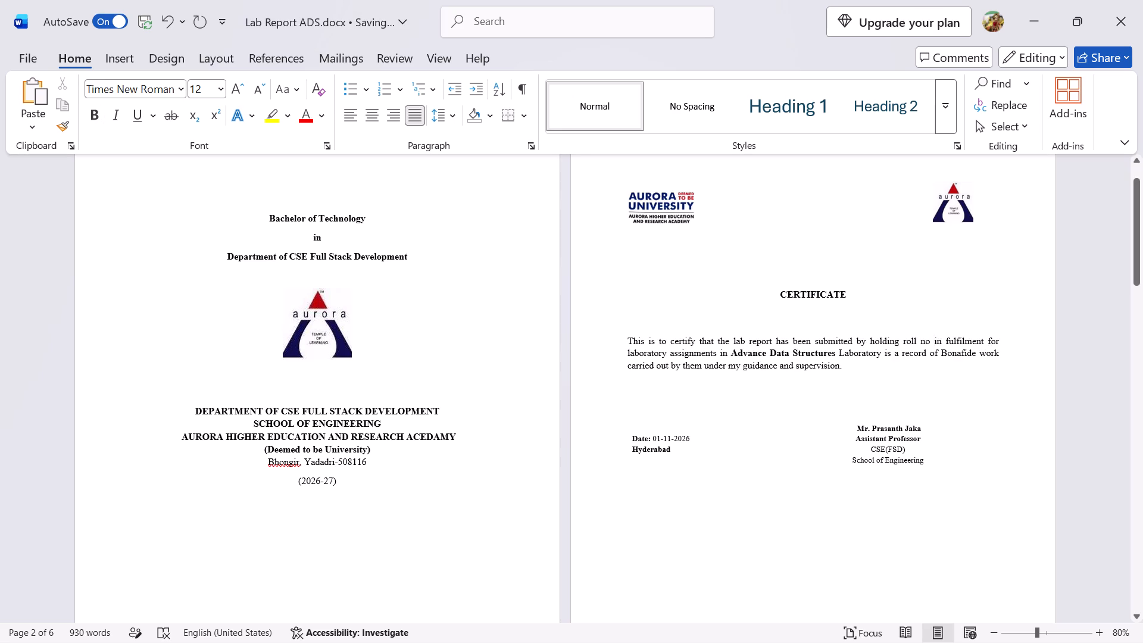
key(ctrl+z)
key(BackSpace)
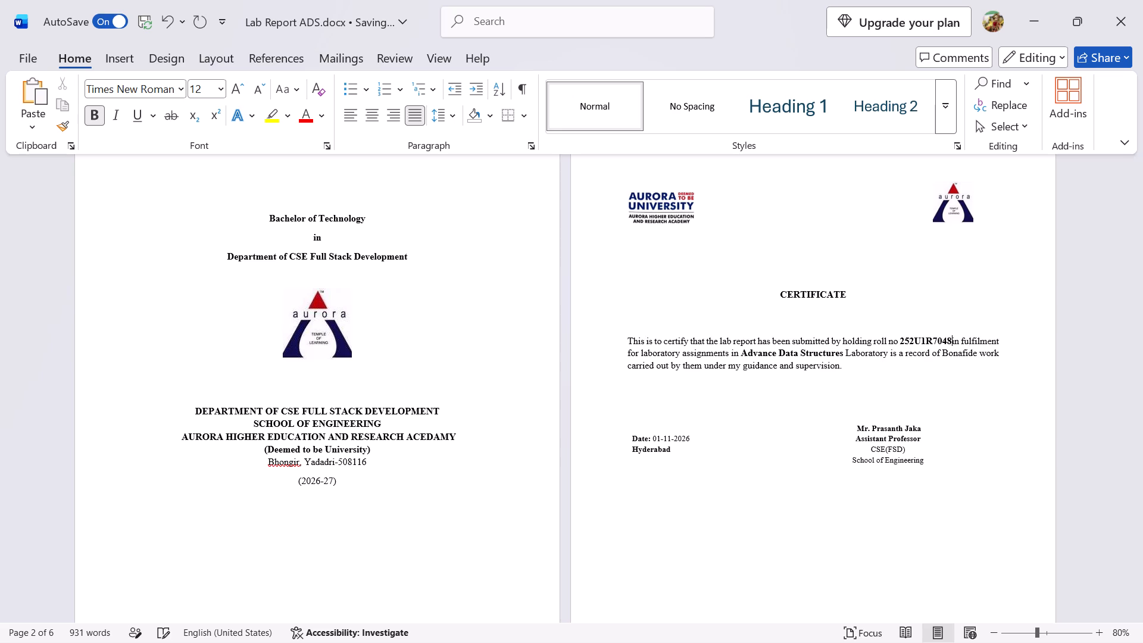
key(BackSpace)
key(BackSpace)
key(BackSpace)
key(space)
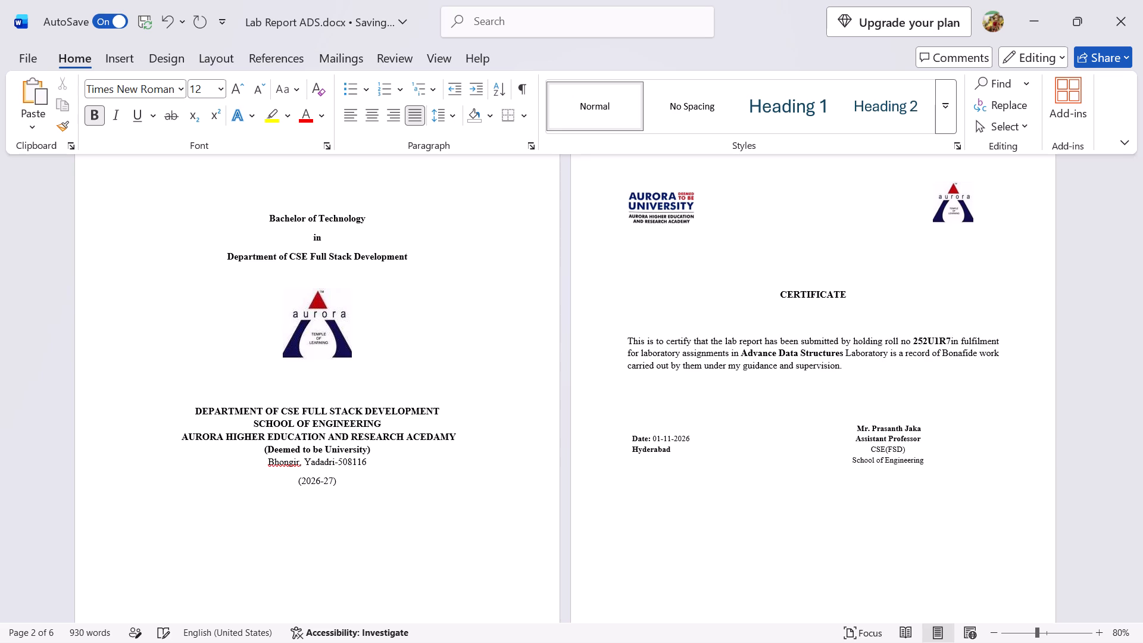
key(BackSpace)
key(BackSpace)
key(space)
text(n)
key(minus)
key(BackSpace)
key(BackSpace)
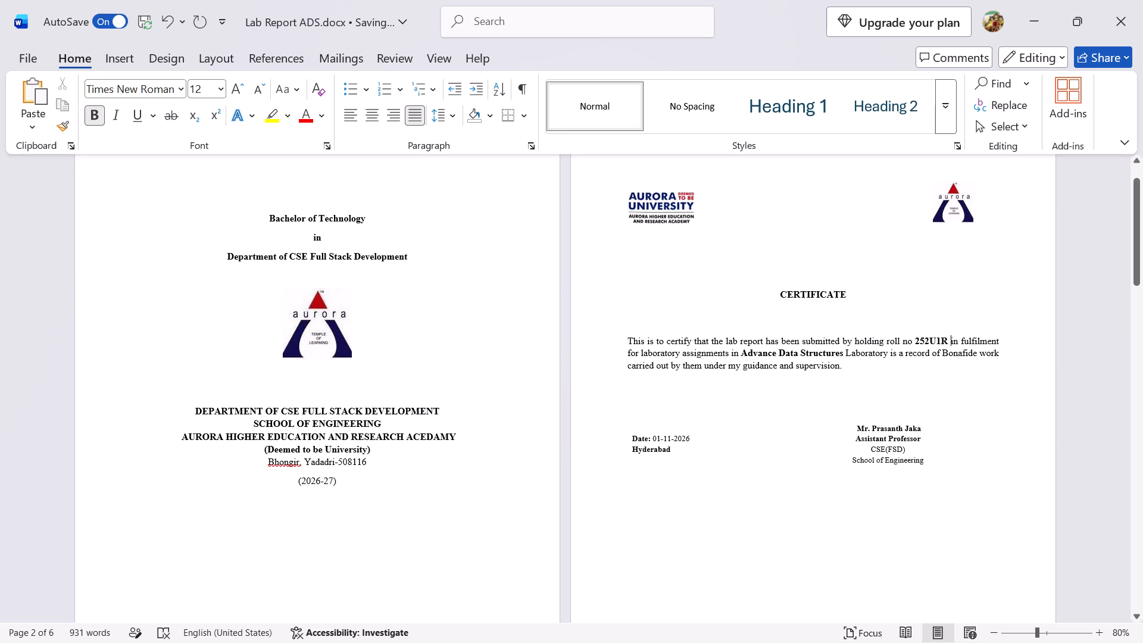
Replace the Journal Topic text in the report table with "Module - 2".
scroll(906, 477, down, 1)
scroll(850, 434, down, 2)
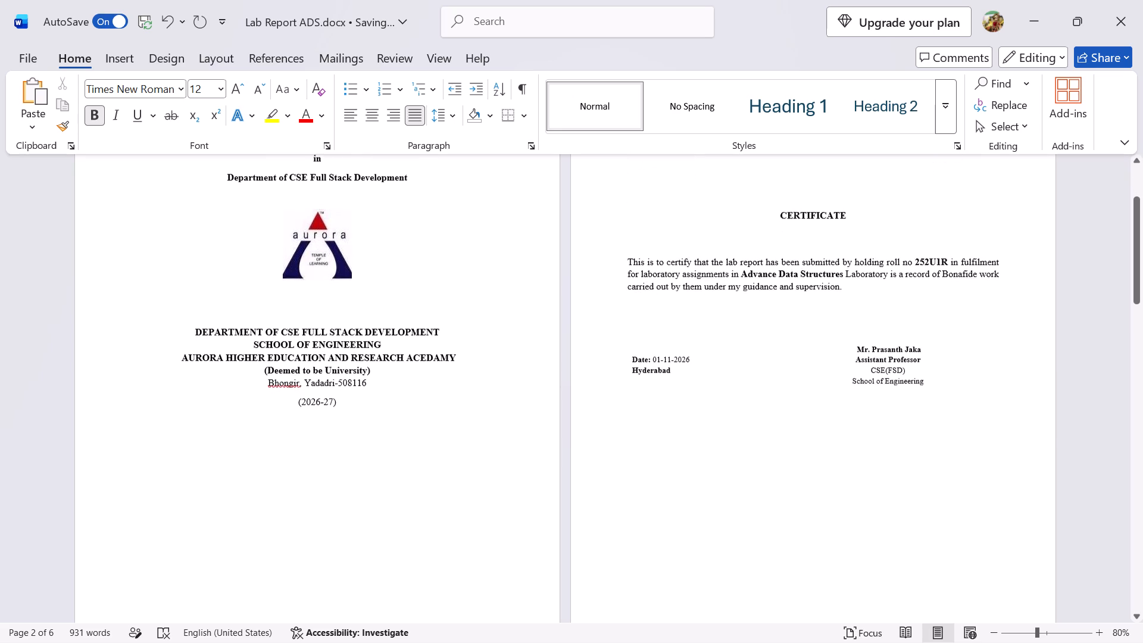
scroll(850, 434, down, 4)
scroll(850, 434, up, 3)
scroll(850, 434, down, 3)
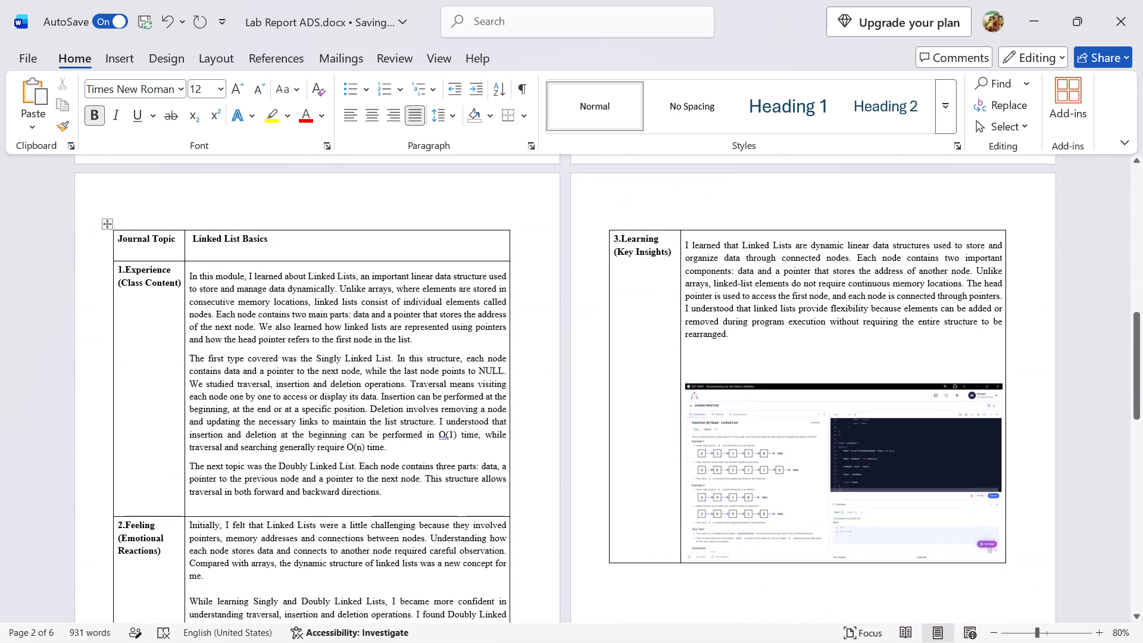
scroll(850, 434, down, 2)
scroll(850, 434, up, 1)
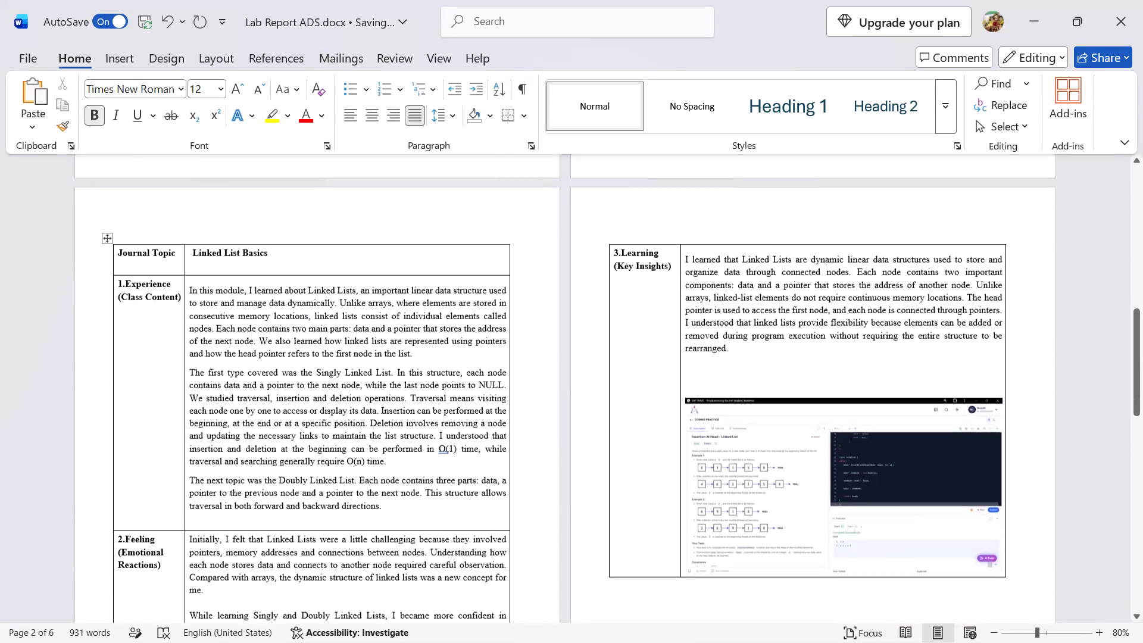
double_click(295, 259)
double_click(295, 259)
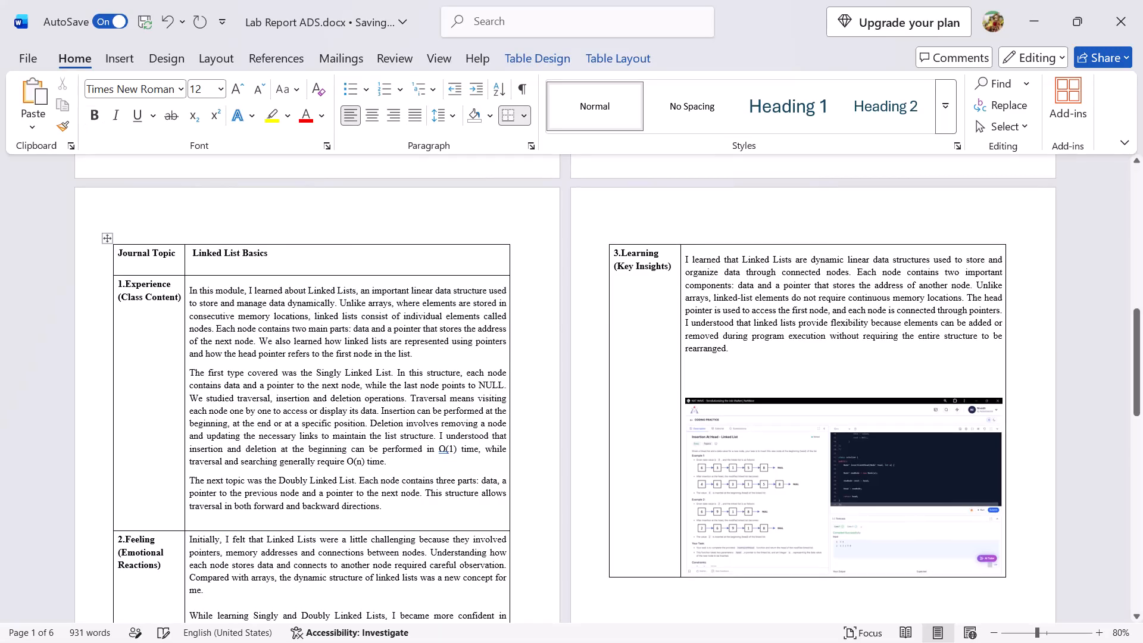
triple_click(272, 259)
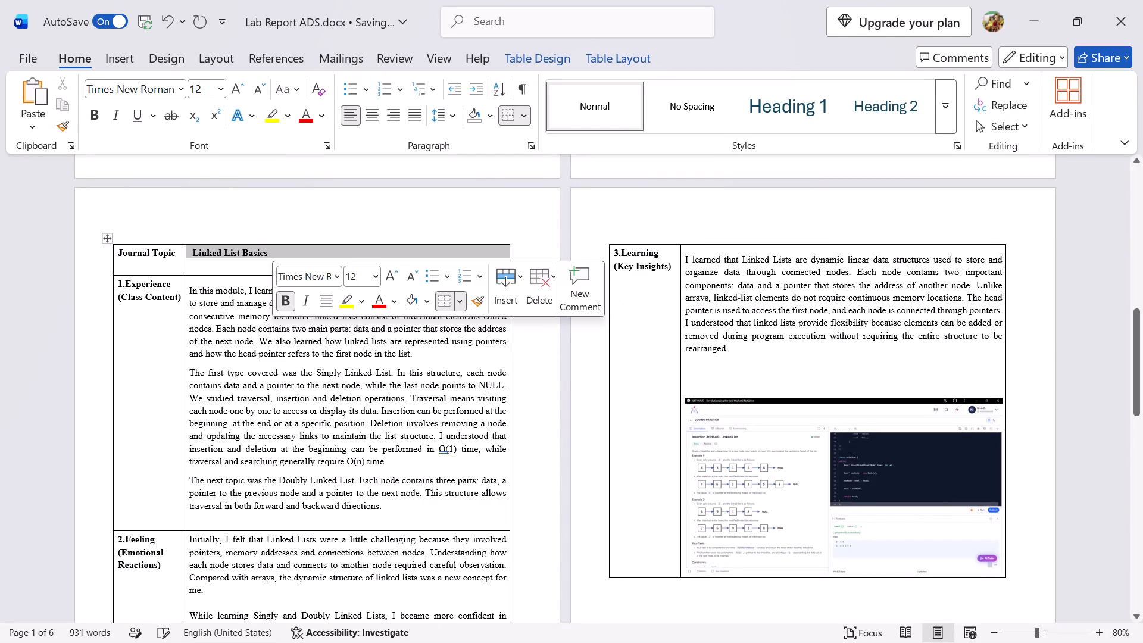
key(shift+m)
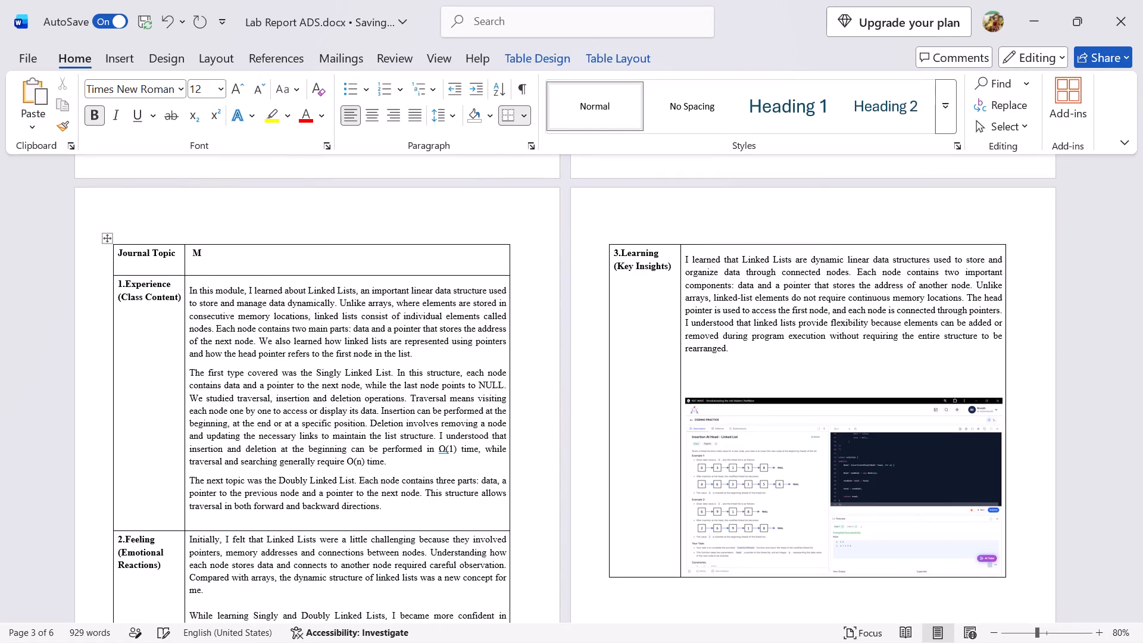
text(odule -=)
key(BackSpace)
key(space)
key(2)
Review the report table from the Learning section through 5.Conclusion, checking the text and the embedded screenshots.
scroll(448, 348, down, 1)
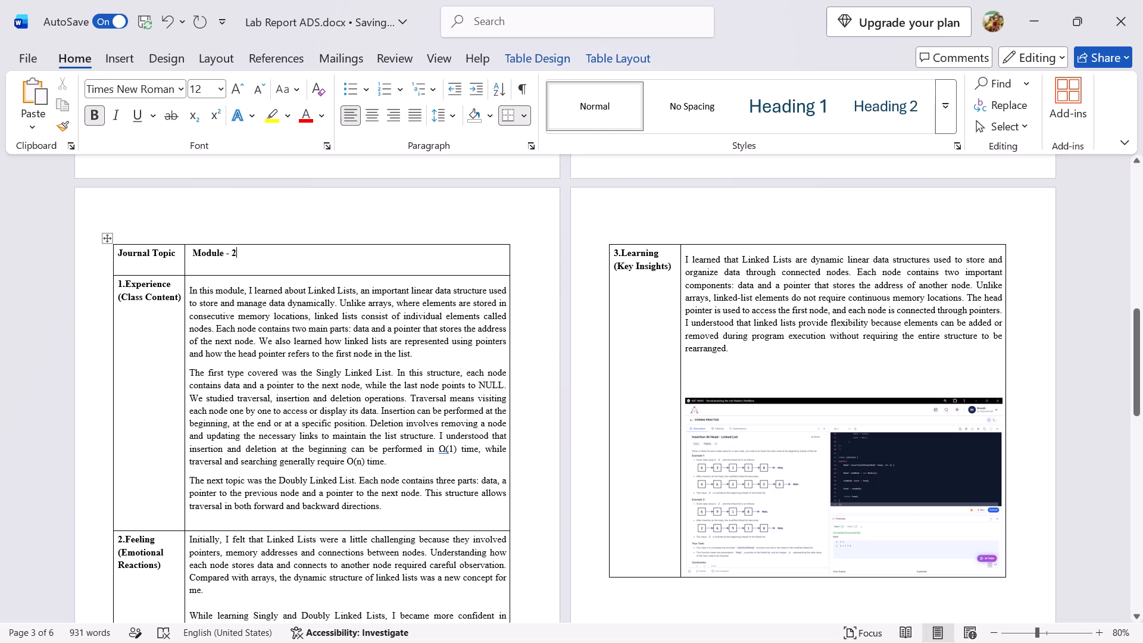
scroll(448, 348, down, 1)
scroll(665, 355, down, 4)
scroll(708, 474, down, 1)
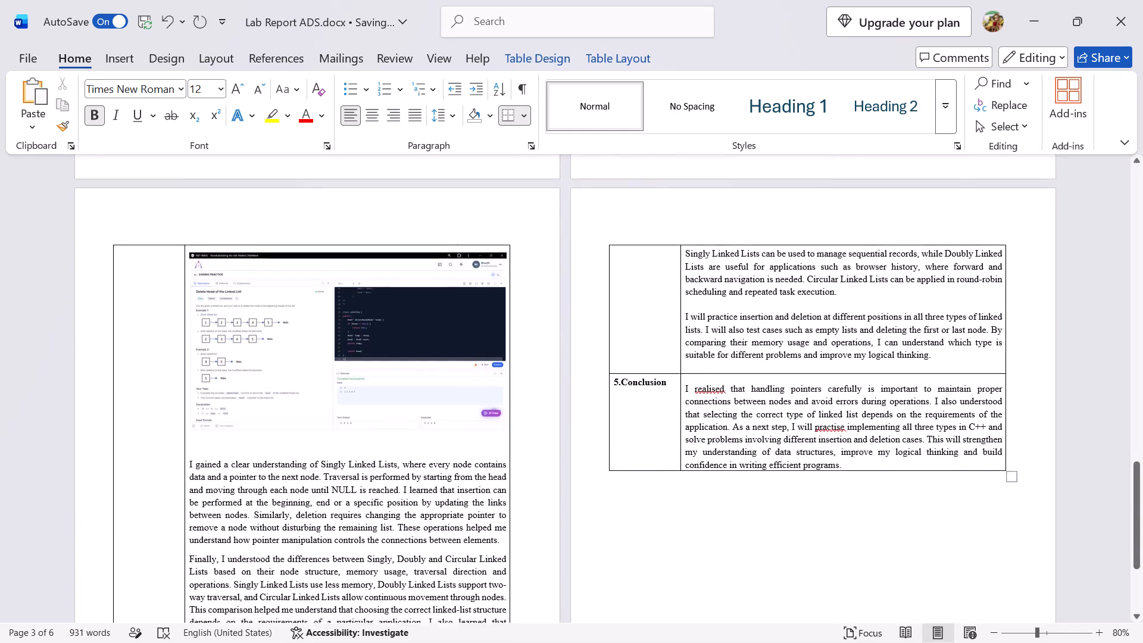
scroll(708, 474, down, 4)
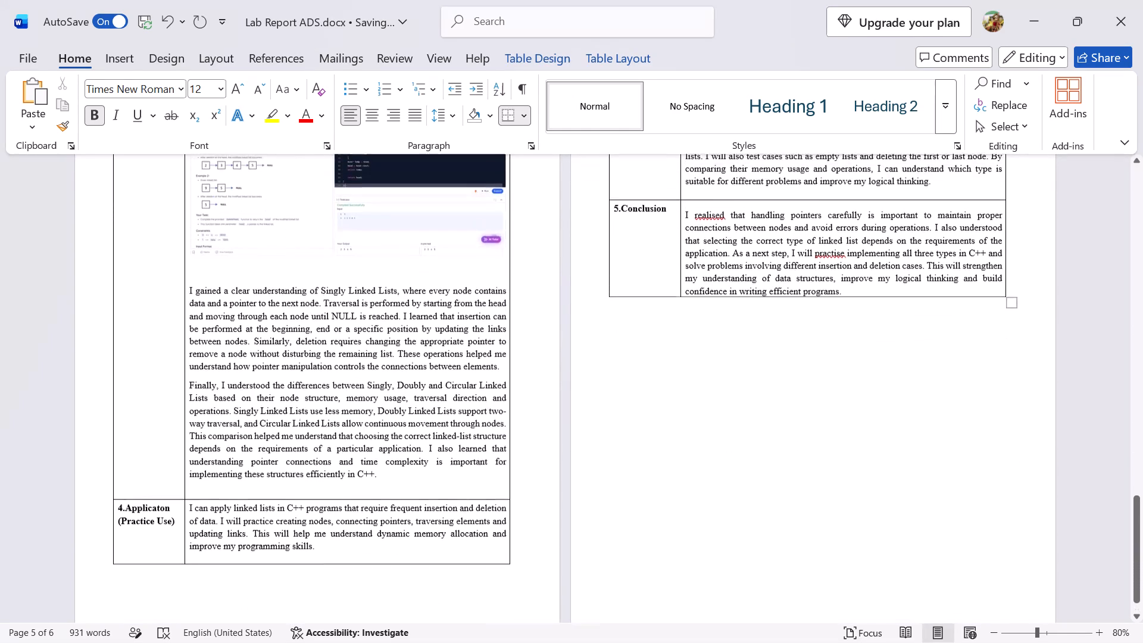
scroll(708, 474, up, 3)
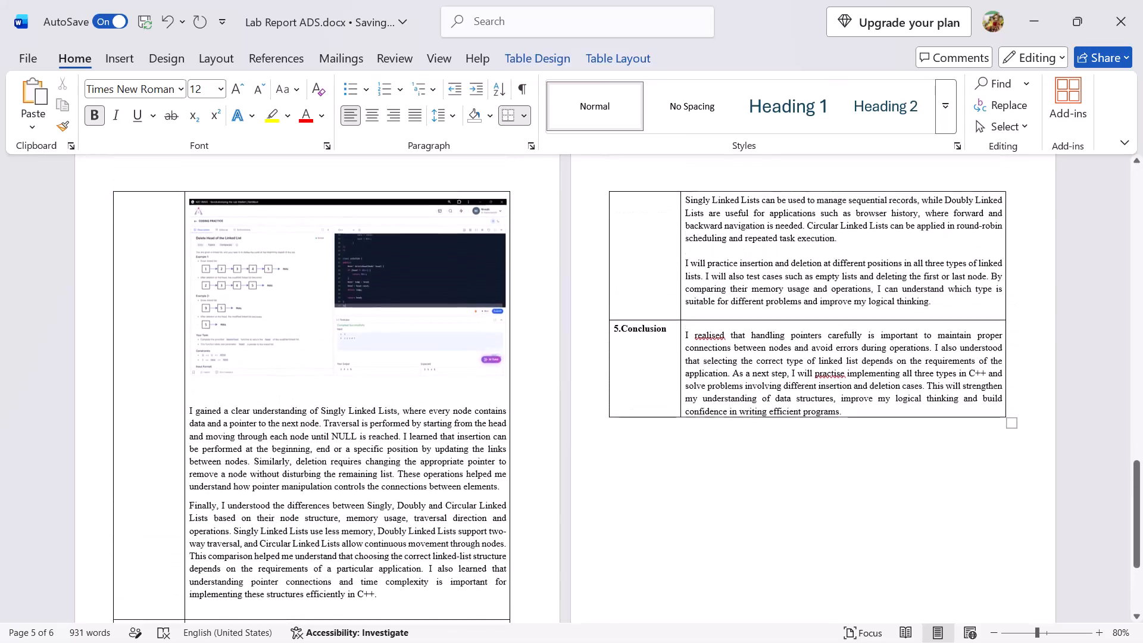
scroll(708, 474, up, 4)
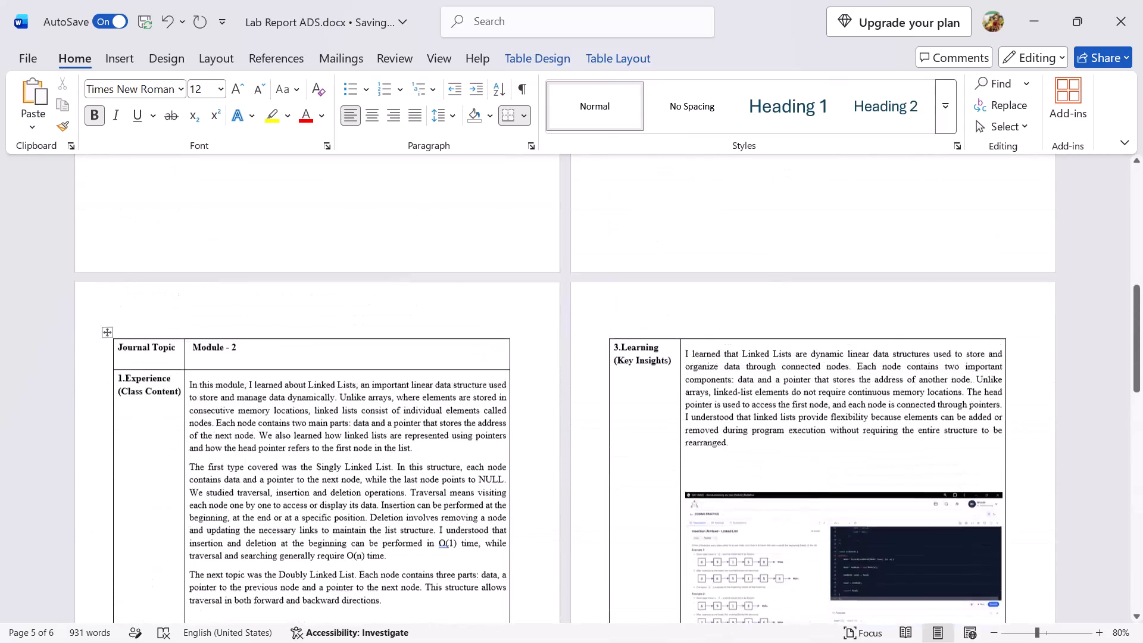
click(710, 476)
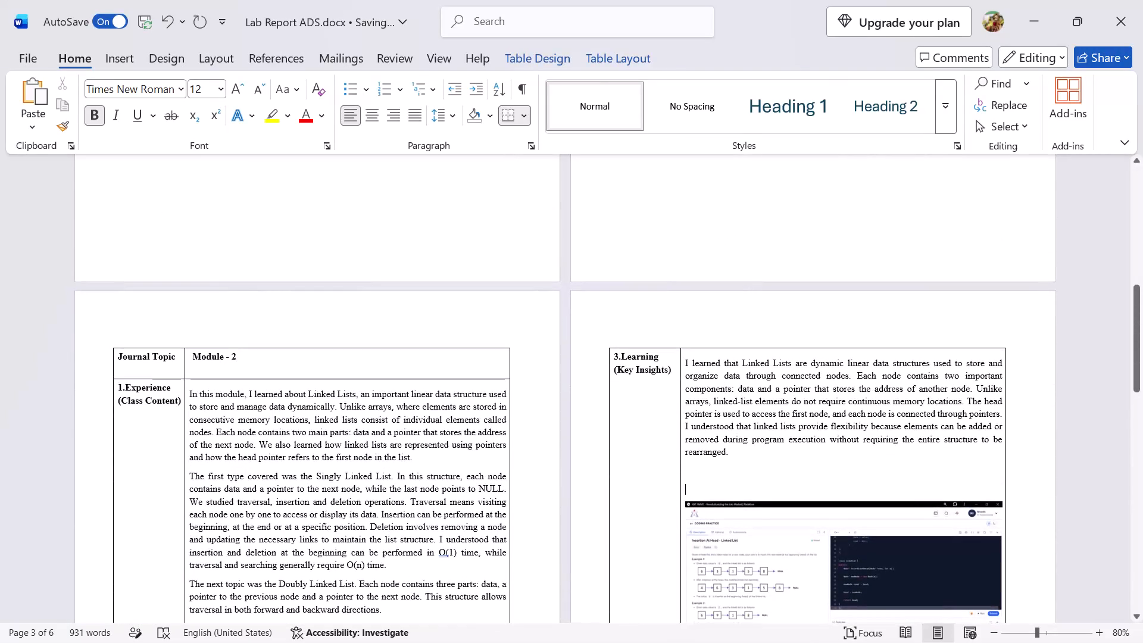
scroll(710, 476, down, 3)
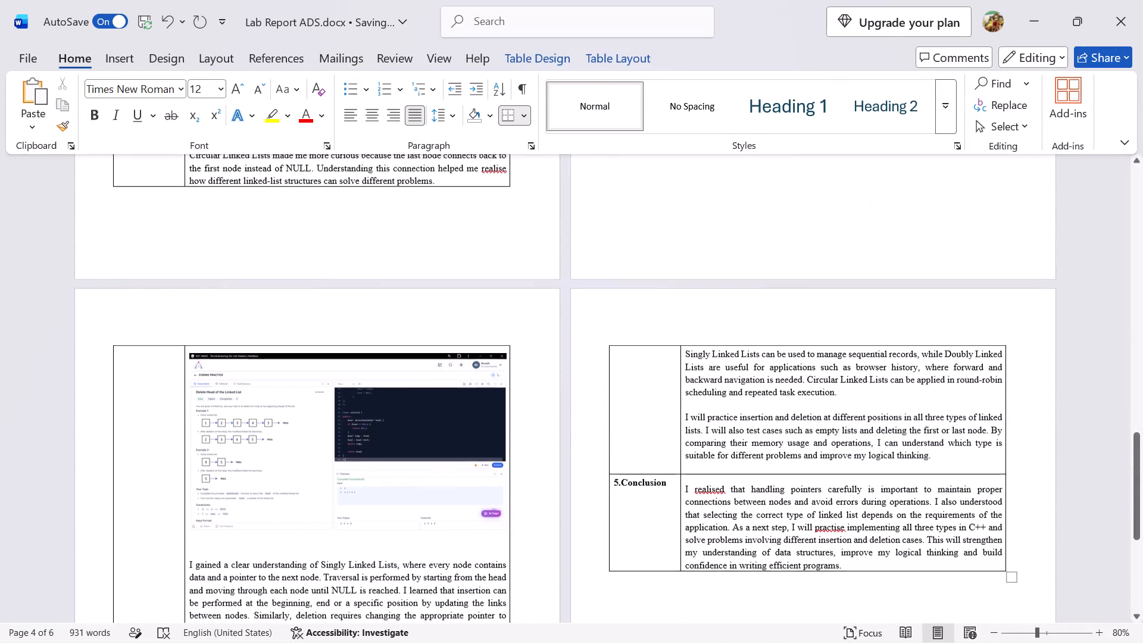
scroll(710, 476, down, 1)
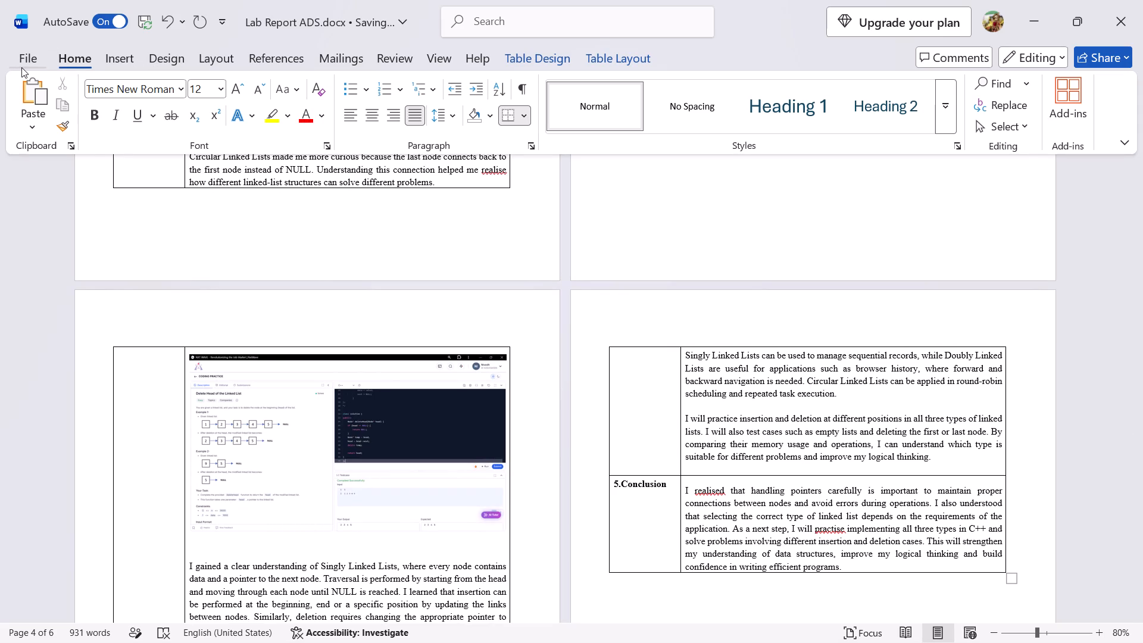
Export the report as a Word Document (*.docx) named "Lab Report 2 ADS.docx" in the Documents folder.
click(21, 67)
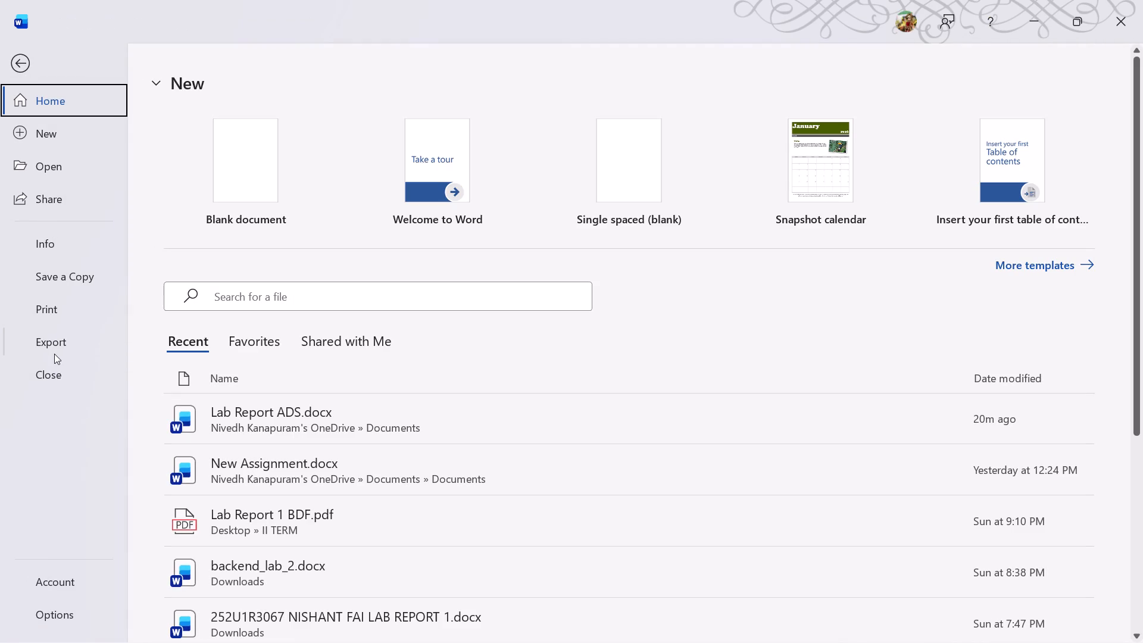
click(65, 330)
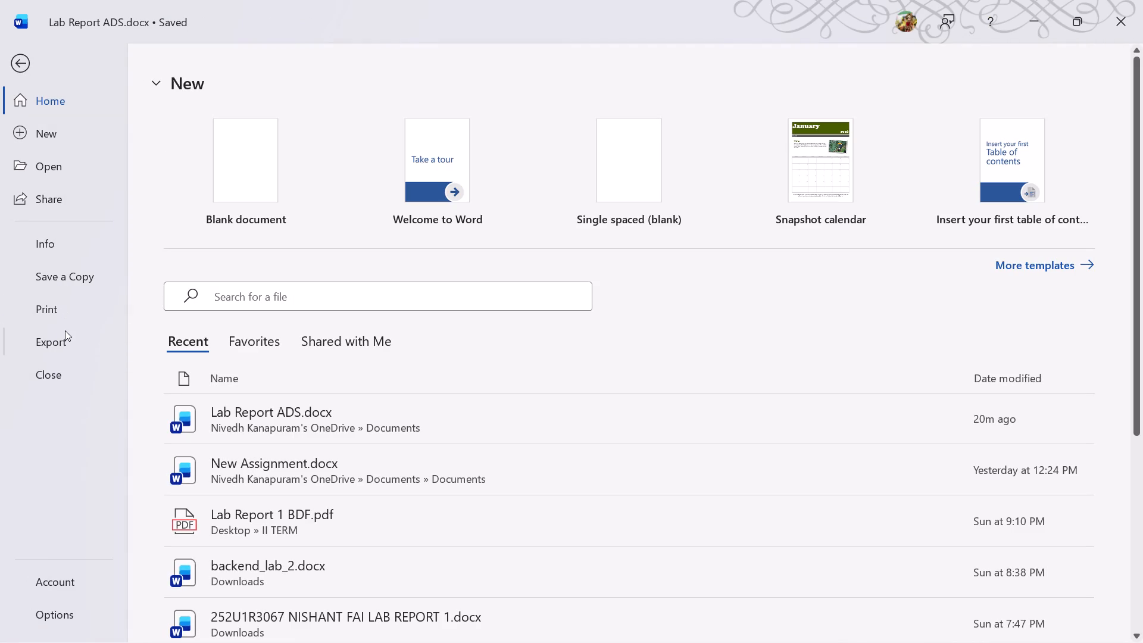
click(323, 160)
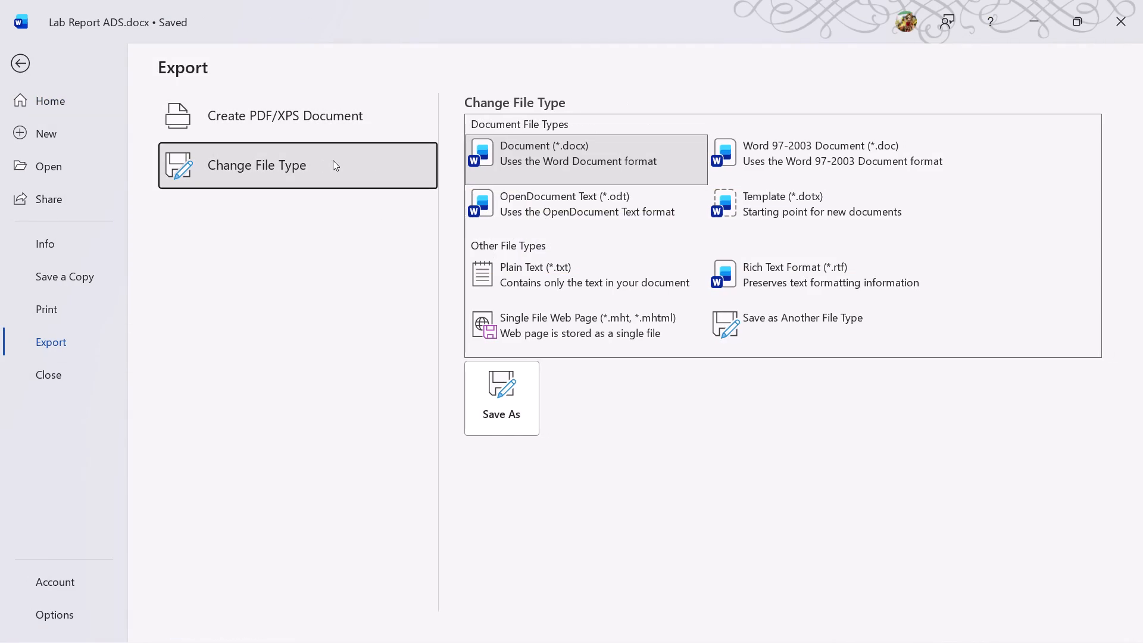
click(621, 153)
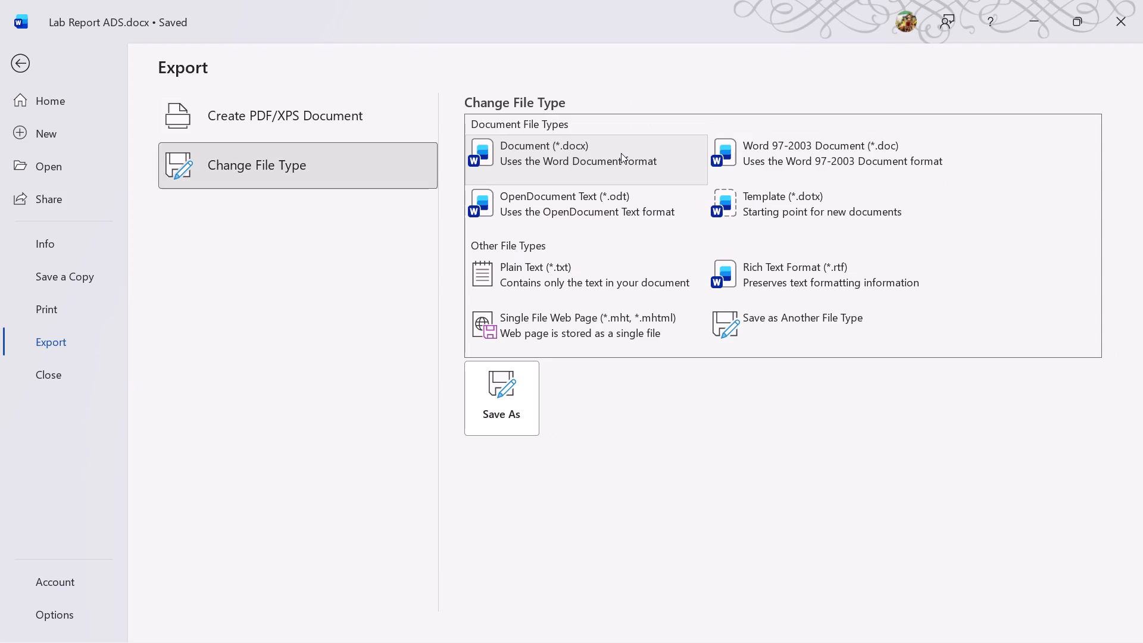
click(511, 397)
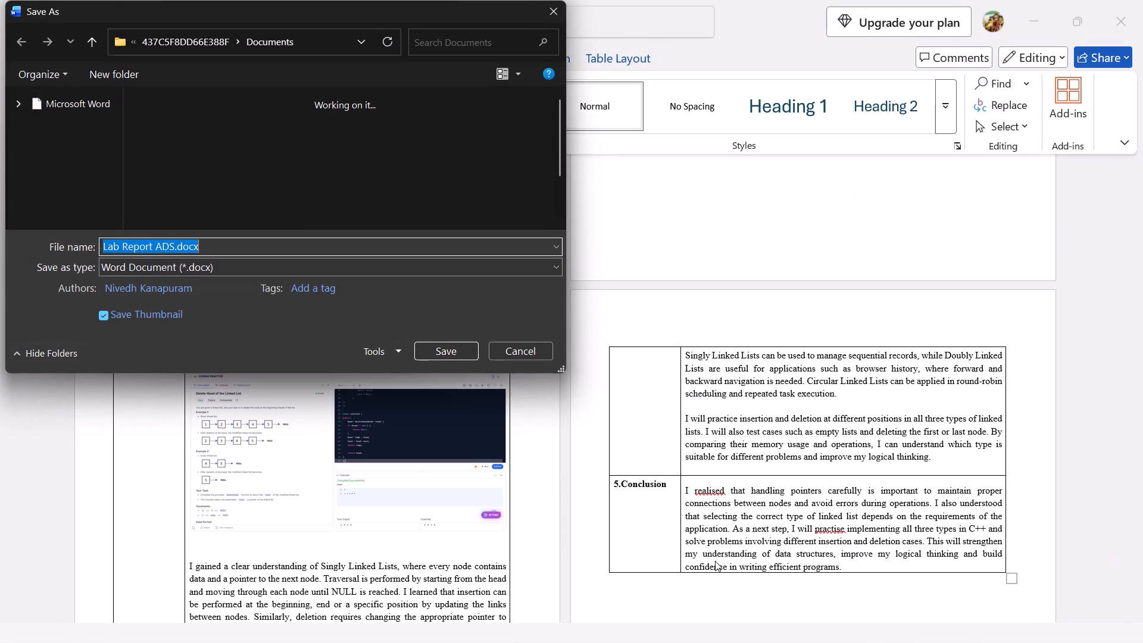
click(160, 241)
key(Left)
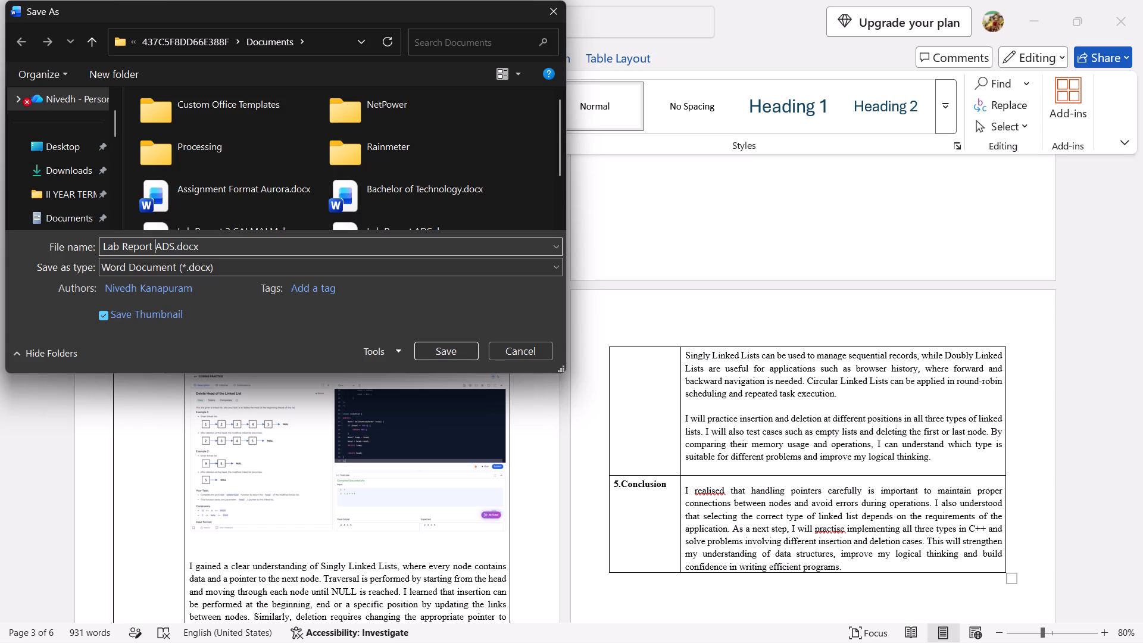
text(2)
key(space)
click(431, 352)
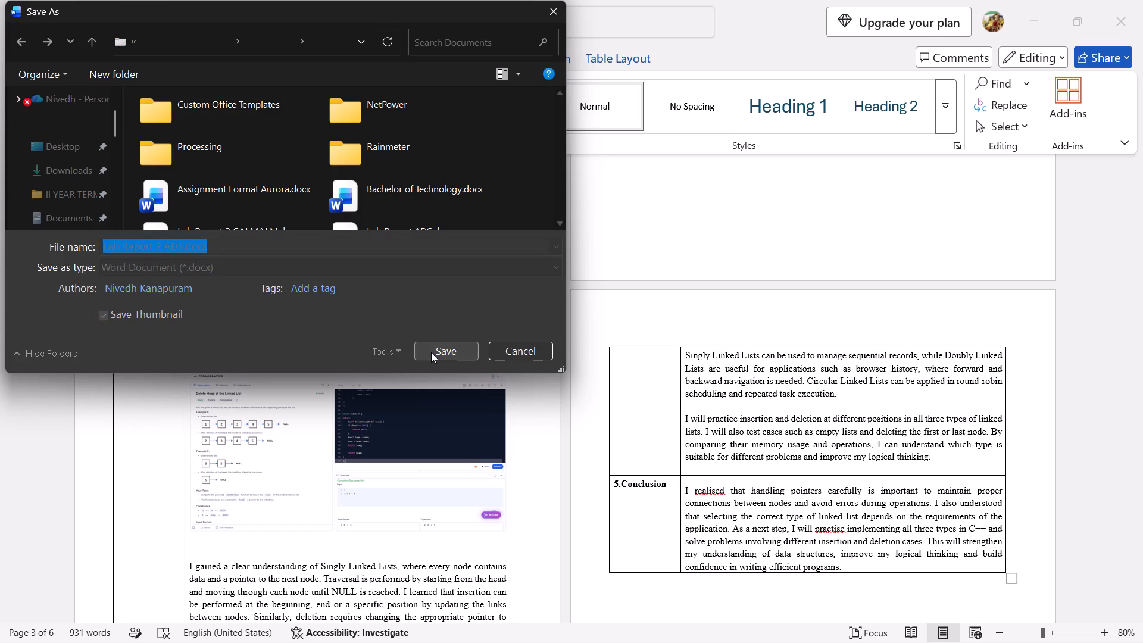
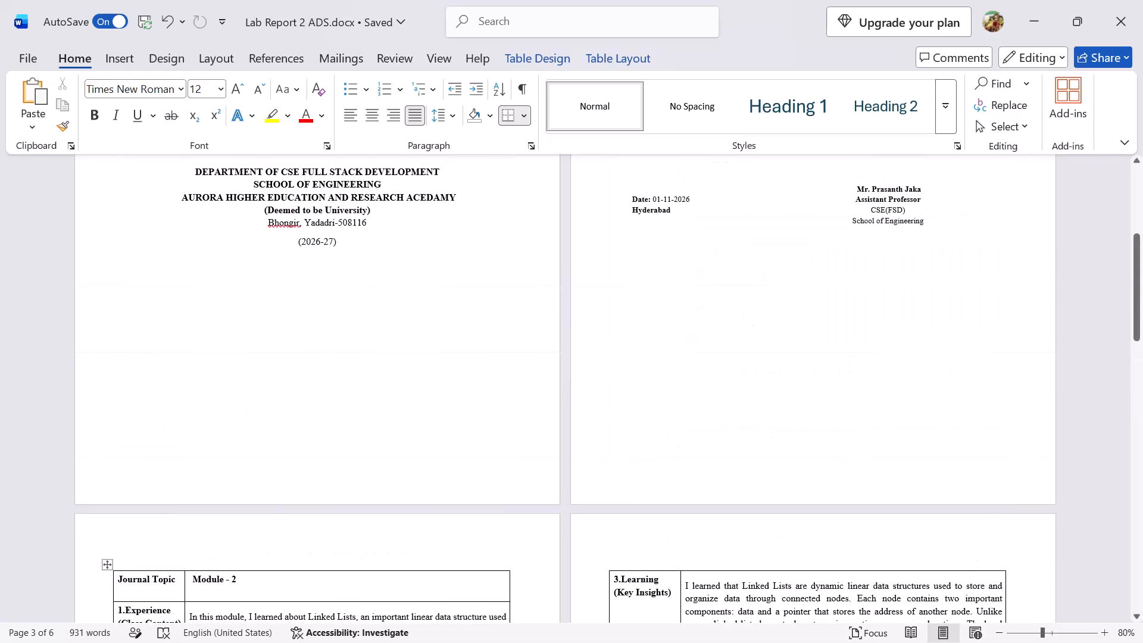
Close the edited Lab Report 2 ADS document.
scroll(431, 352, up, 5)
click(1142, 0)
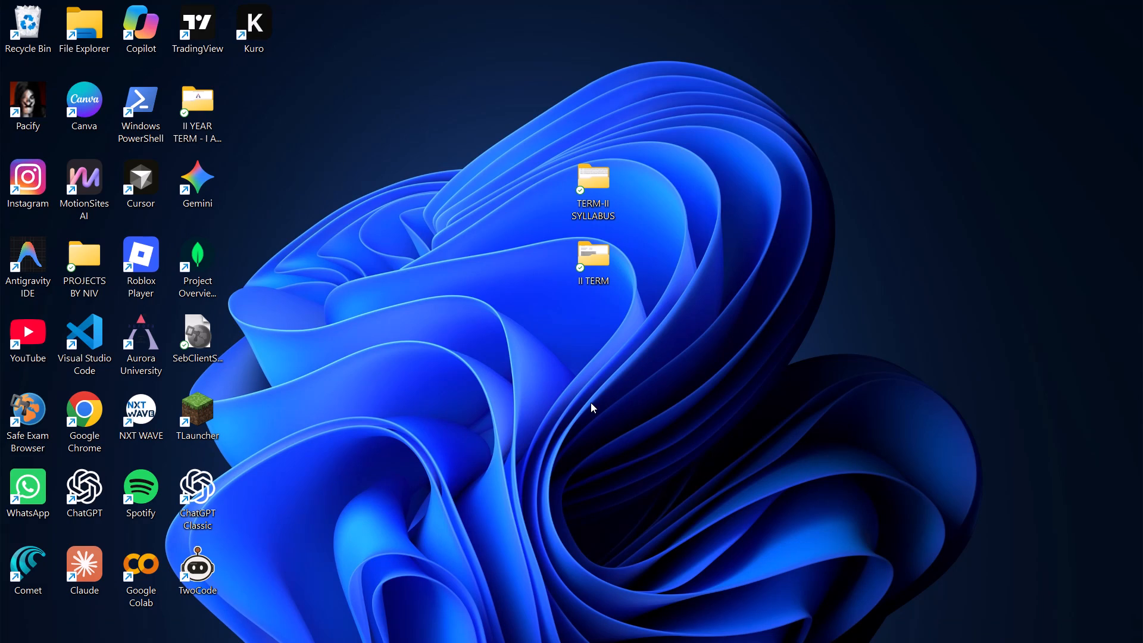
Convert Lab Report 2 ADS.pdf in the desktop's II TERM folder to a DOCX file in the same folder.
double_click(585, 260)
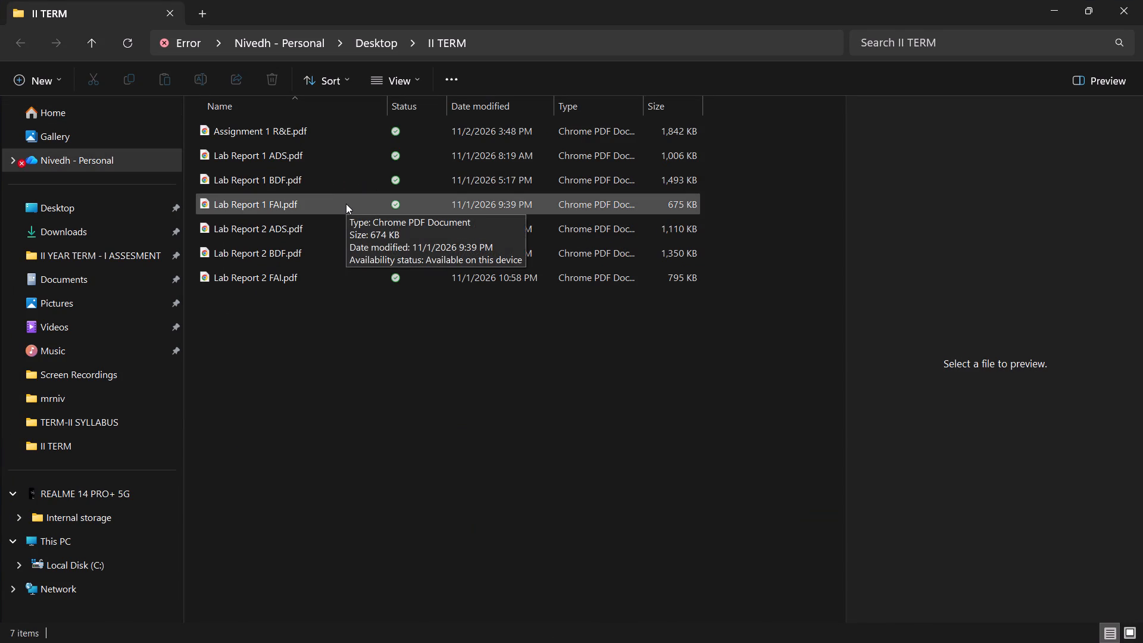
click(298, 229)
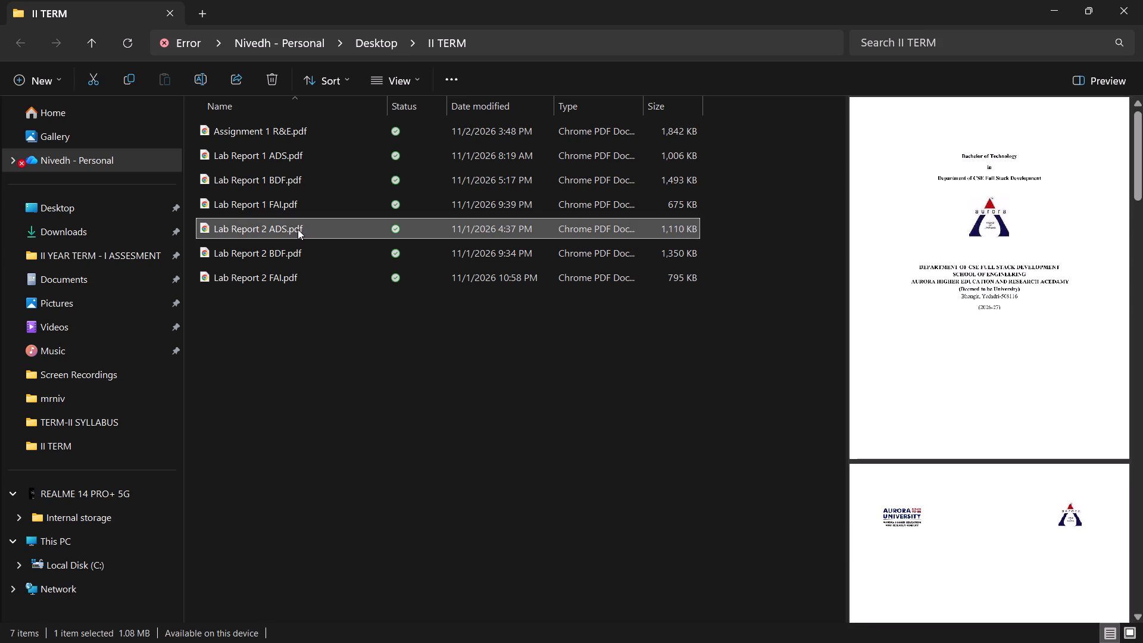
ctrl+drag(298, 229, 585, 212)
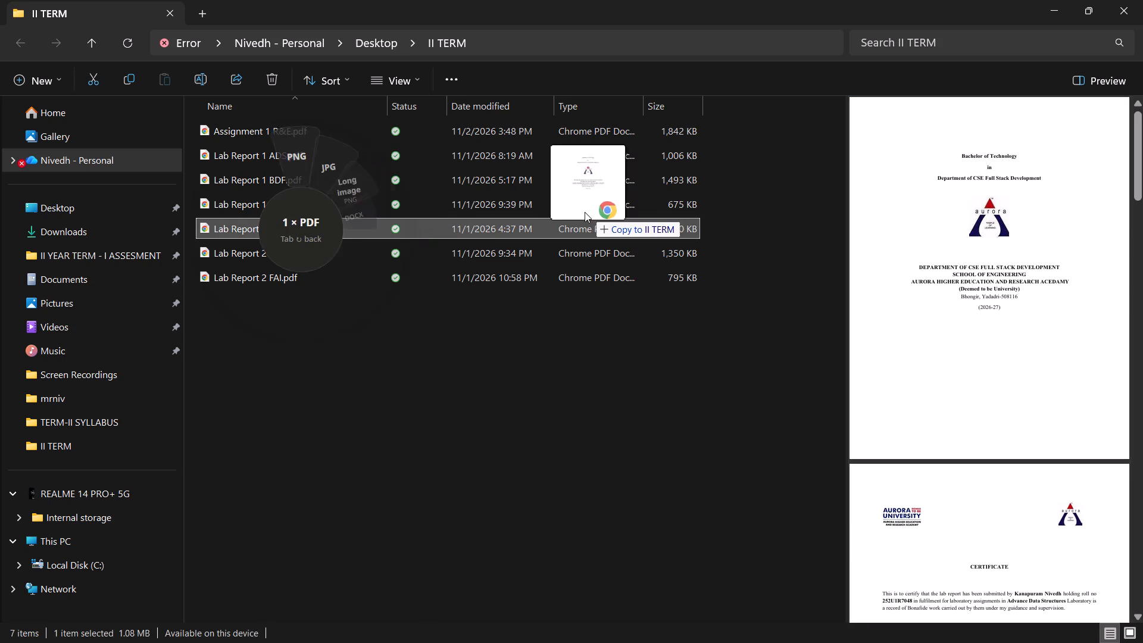
ctrl+drag(585, 212, 375, 224)
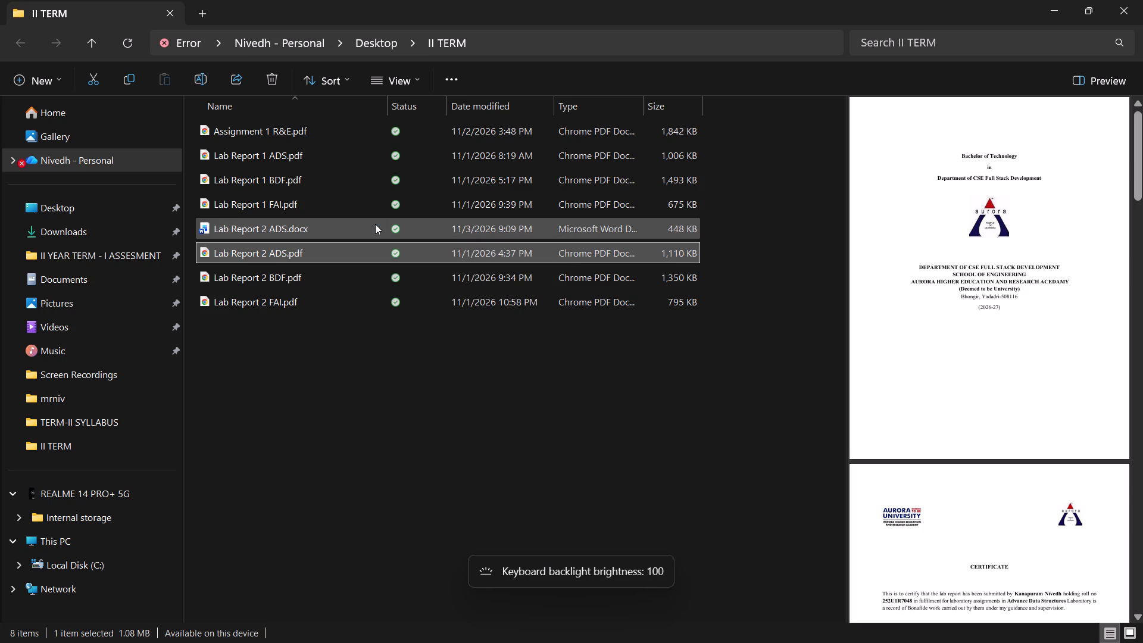
Open the converted Lab Report 2 ADS.docx and compare its certificate page layout with the original Lab Report 2 ADS.pdf preview.
double_click(405, 220)
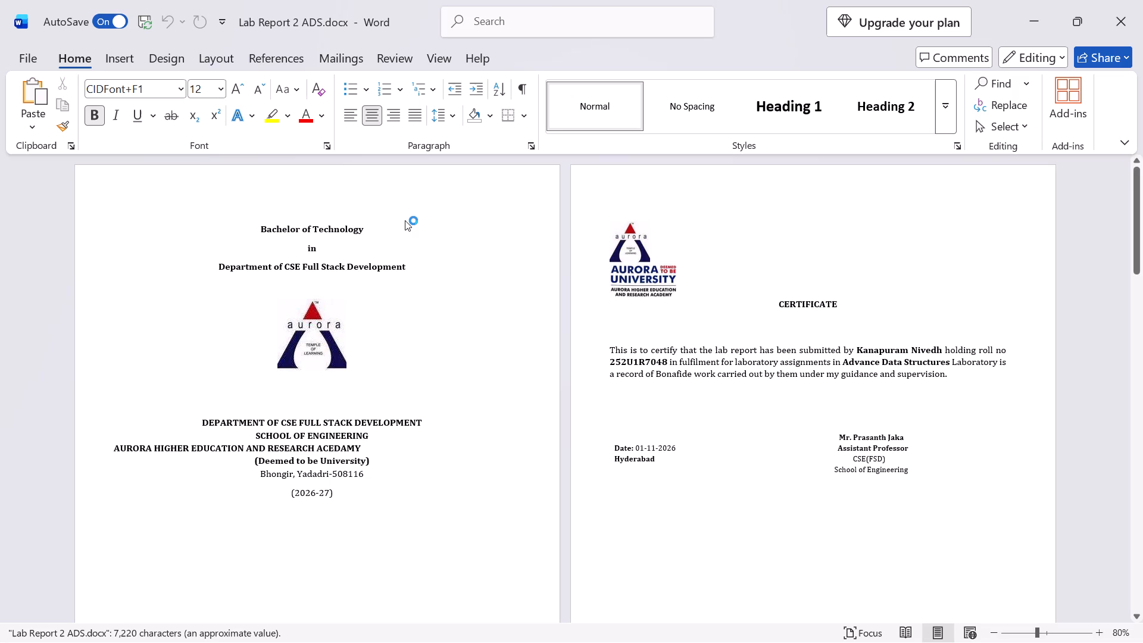
key(alt+Tab)
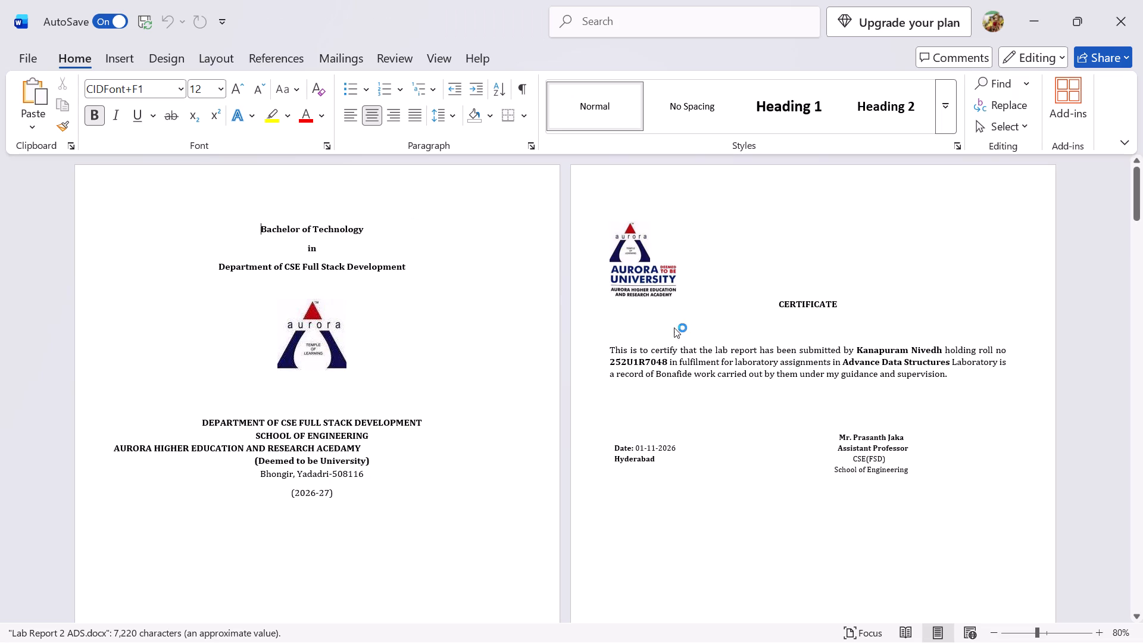
scroll(904, 316, right, 1)
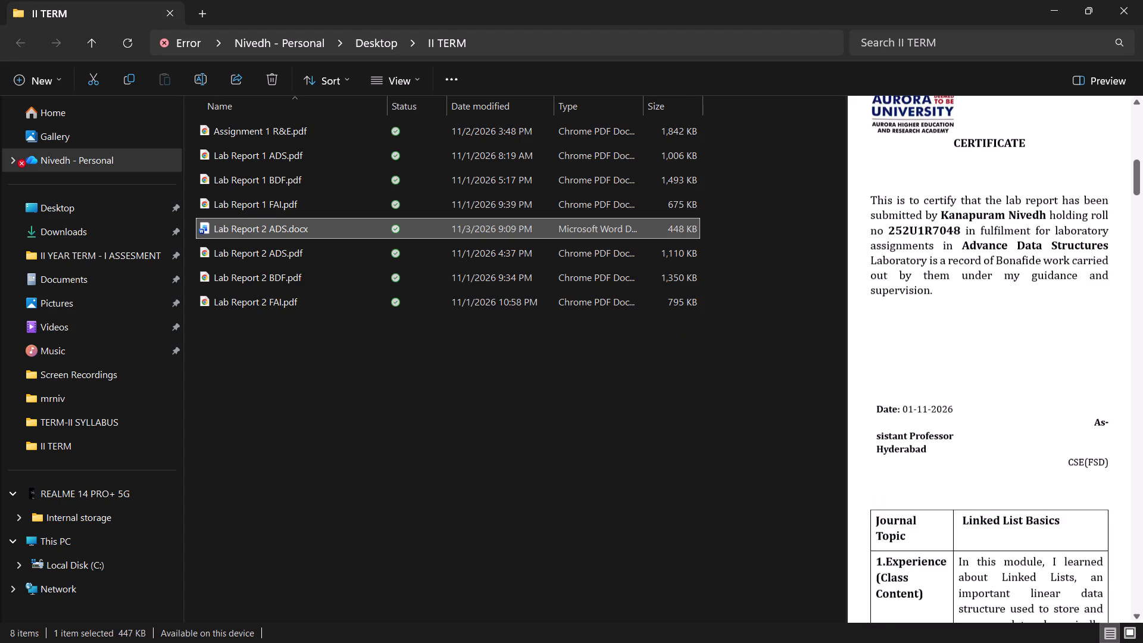
scroll(904, 316, right, 1)
scroll(904, 316, up, 4)
double_click(540, 231)
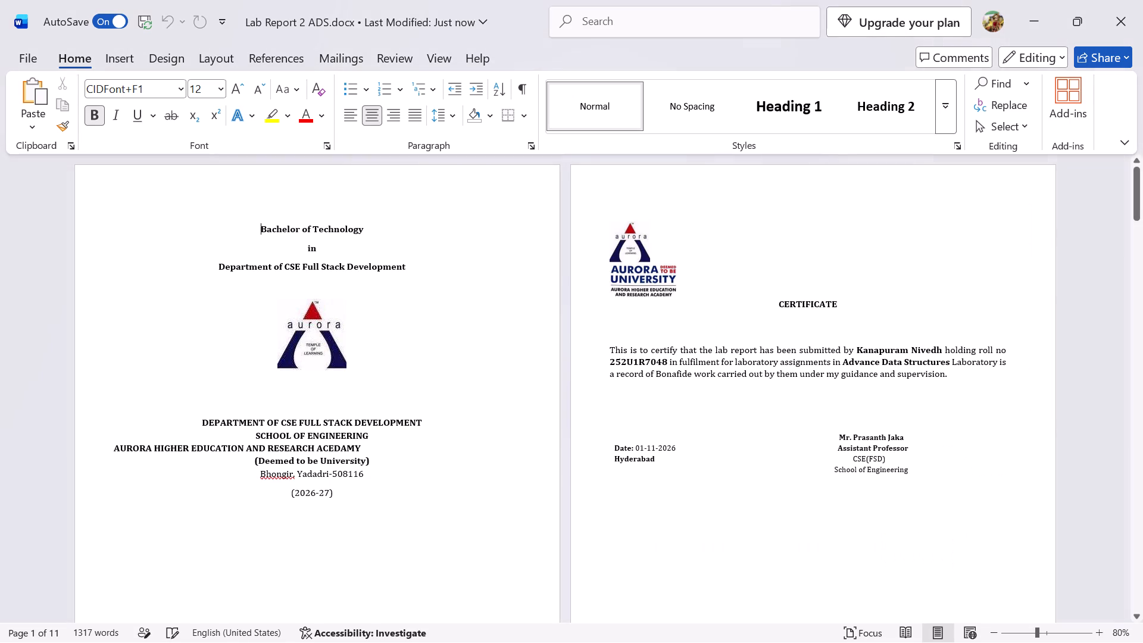
key(alt+Tab)
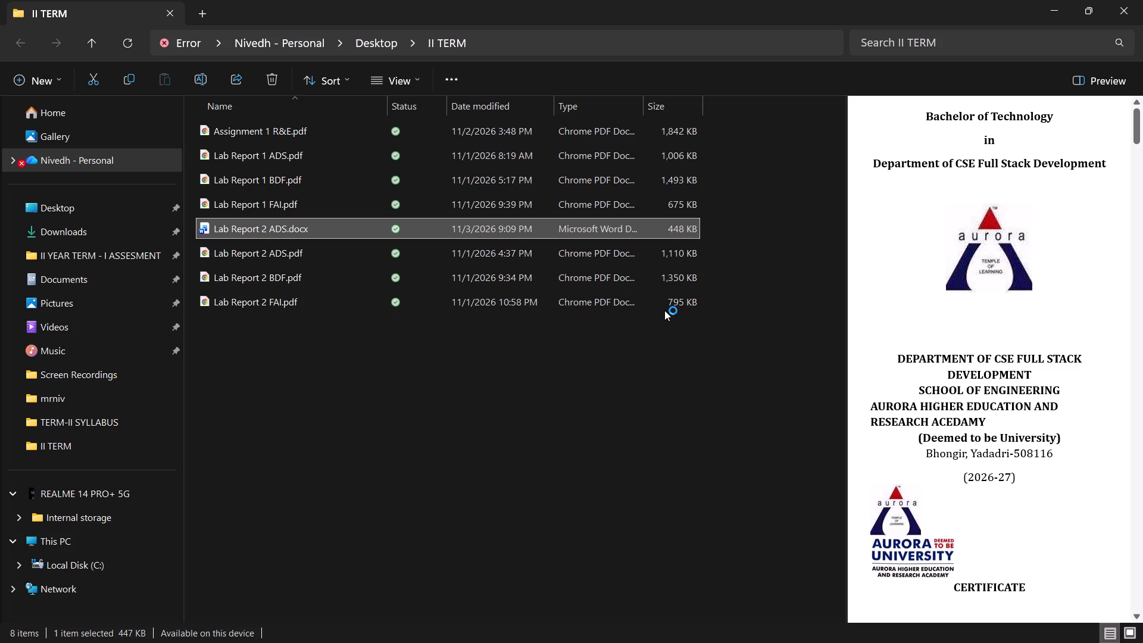
click(588, 255)
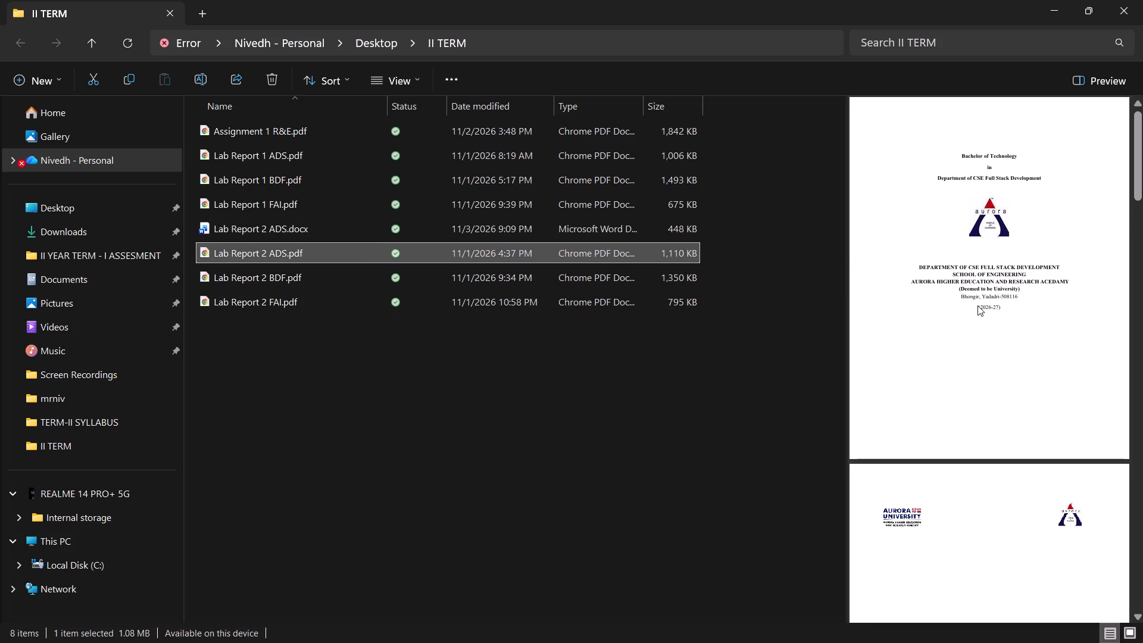
scroll(978, 305, down, 2)
key(alt+Tab)
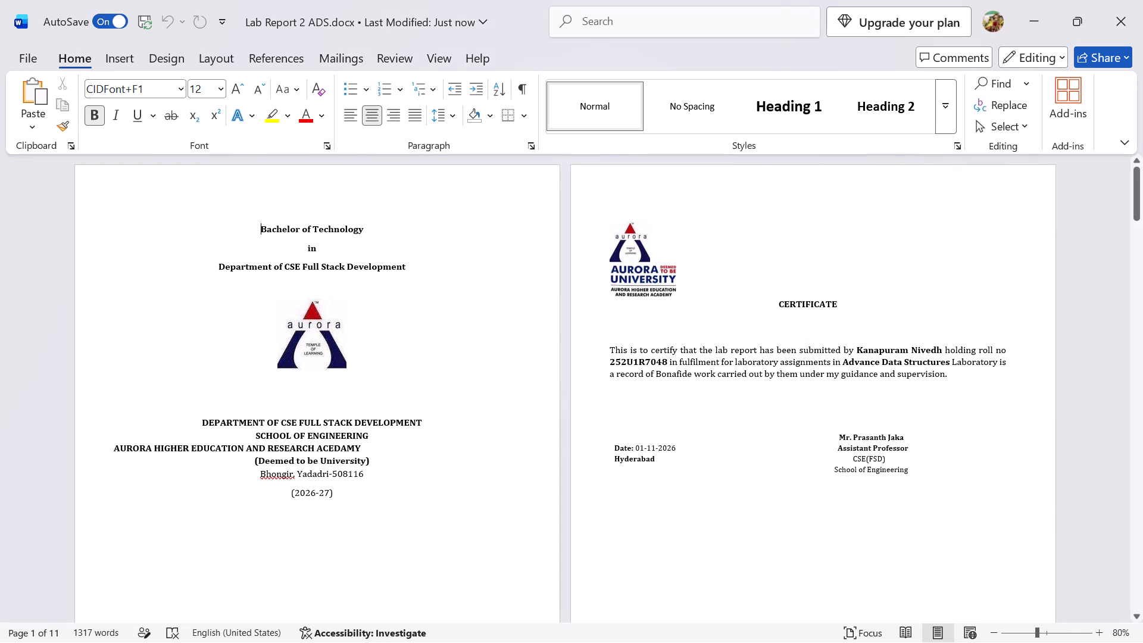
Move the triangular Aurora logo on the certificate page after the Aurora University logo, spacing it across to the opposite margin as in the PDF.
drag(619, 257, 834, 266)
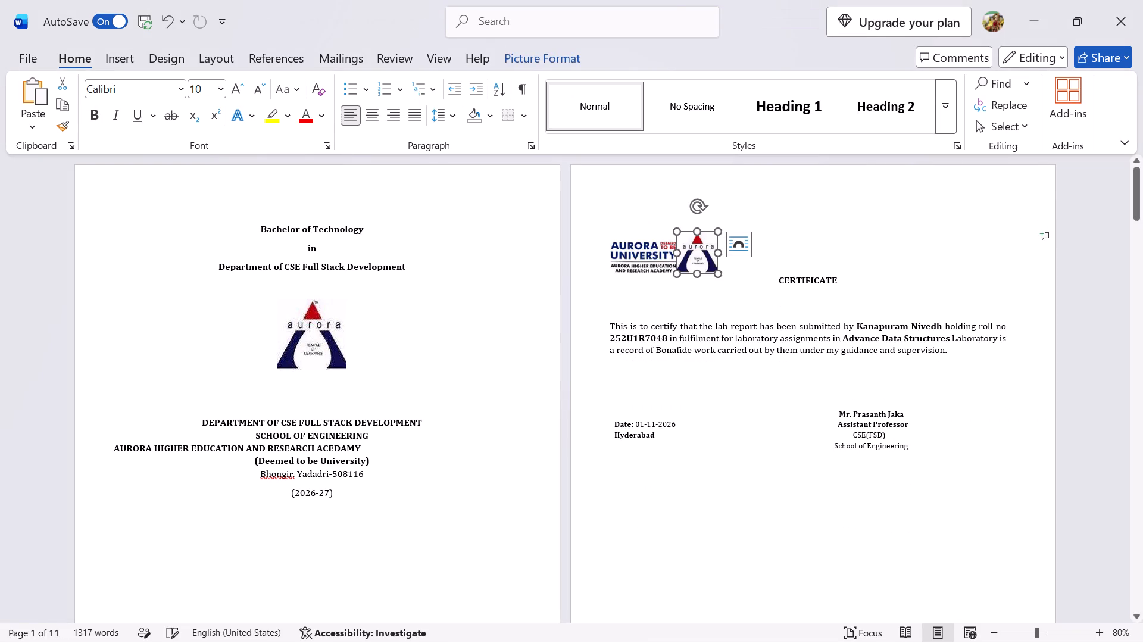
click(634, 220)
key(Right)
key(Right)
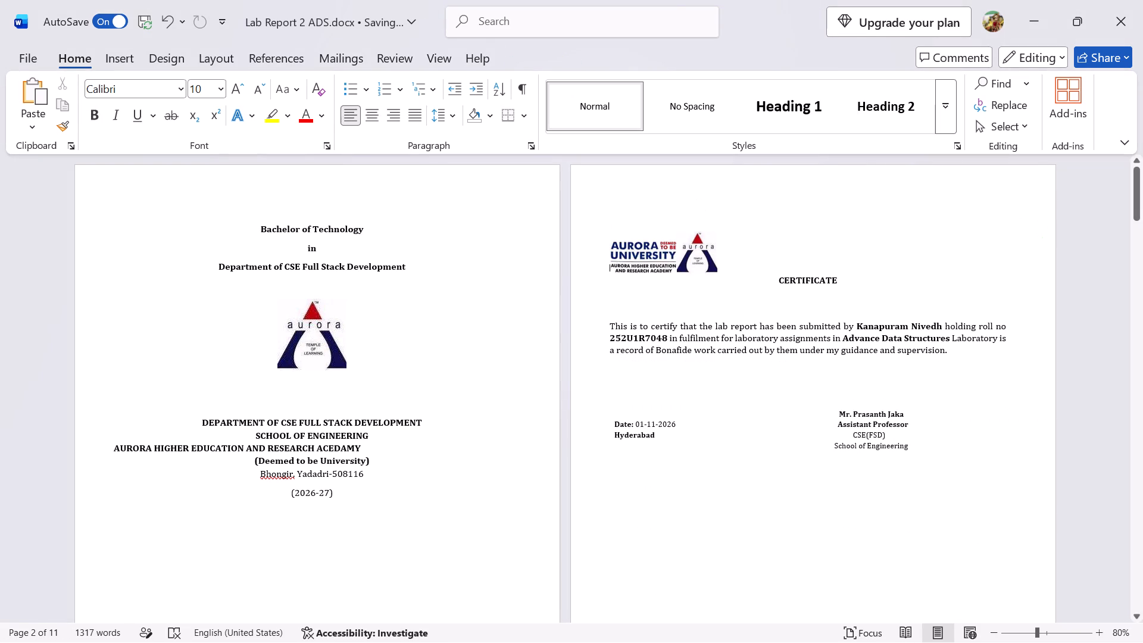
key(space)
key(space)
key(space)
key(space)
key(space)
key(space)
key(space)
key(space)
key(space)
key(space)
key(space)
key(space)
key(space)
key(space)
key(space)
key(space)
key(space)
key(space)
key(space)
key(space)
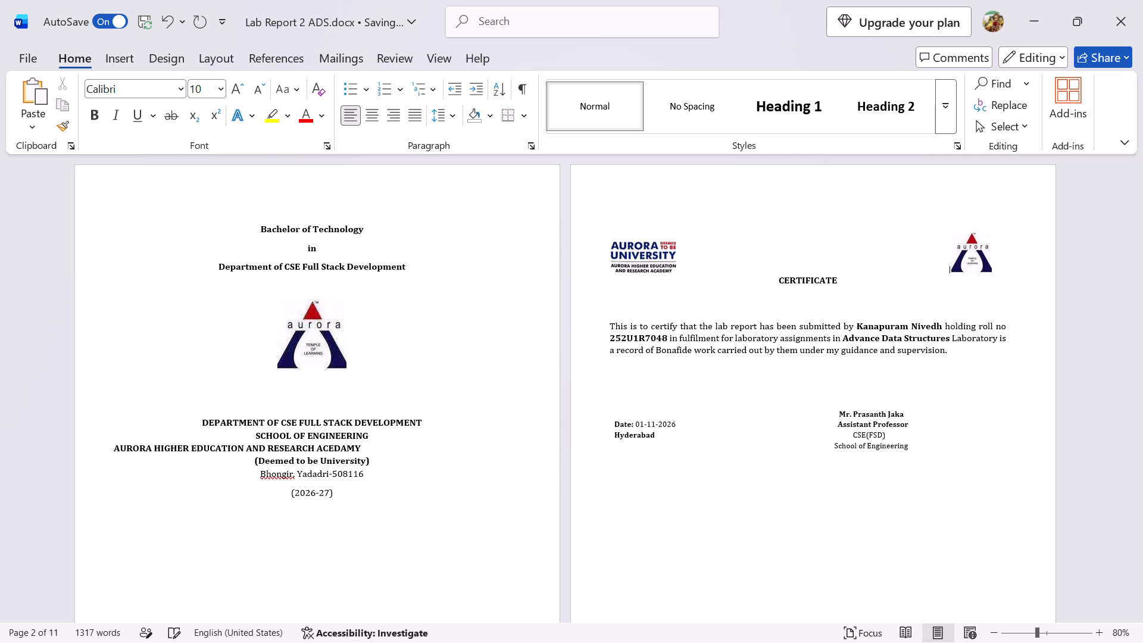
key(space)
key(space)
key(alt+Tab)
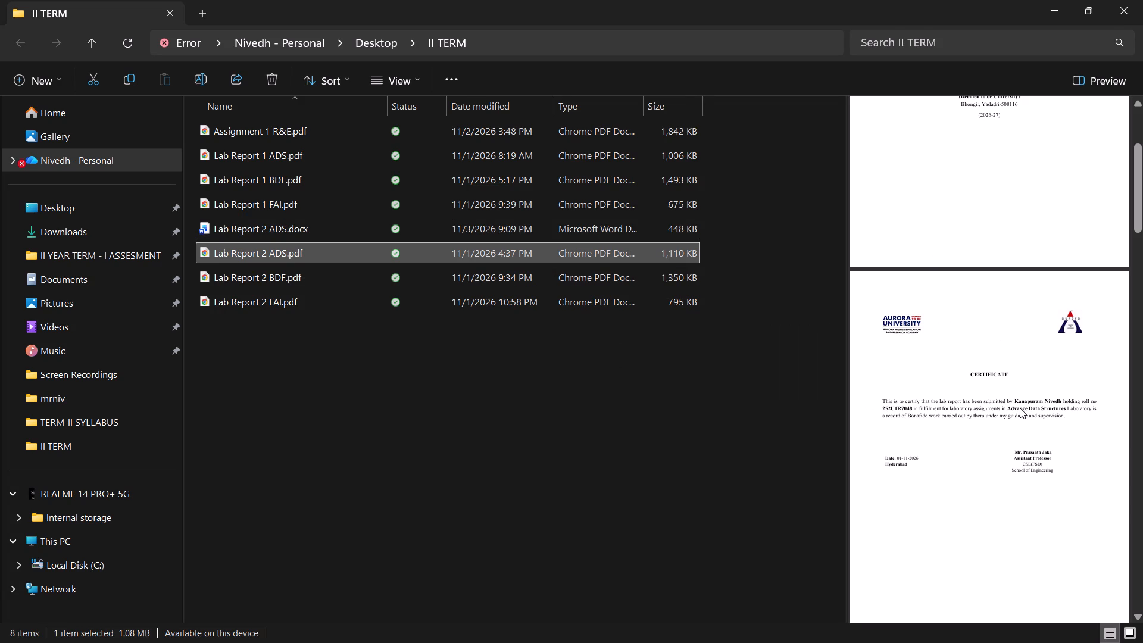
key(alt+Tab)
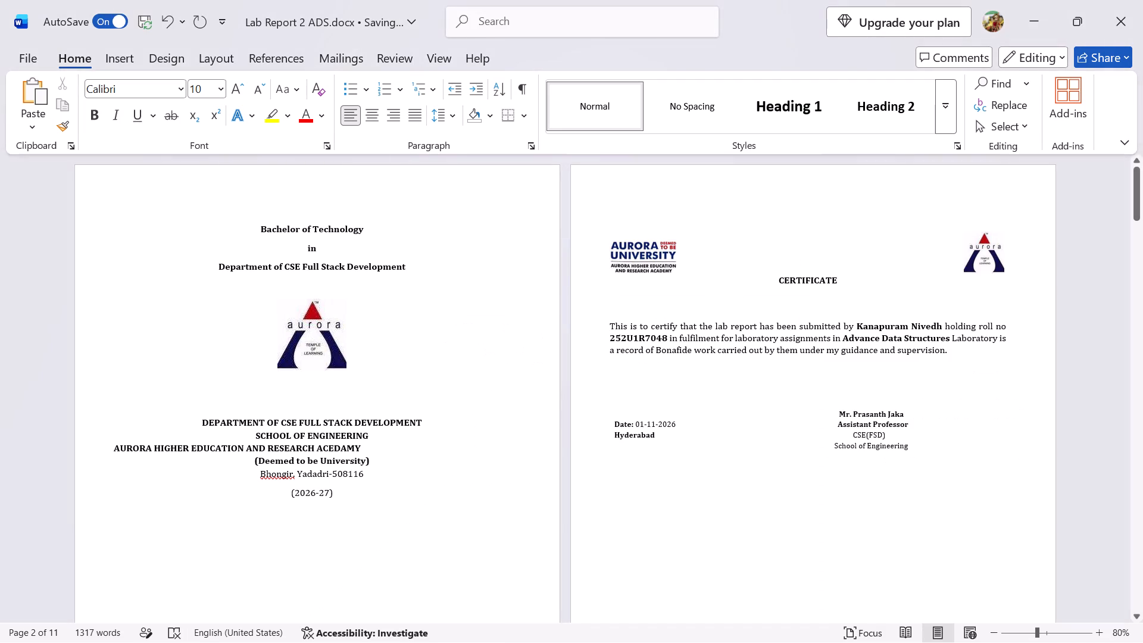
key(alt+Tab)
key(alt+Tab)
Review the converted report's remaining pages, checking the table layout, page breaks and embedded screenshots.
scroll(960, 379, up, 1)
scroll(819, 379, down, 7)
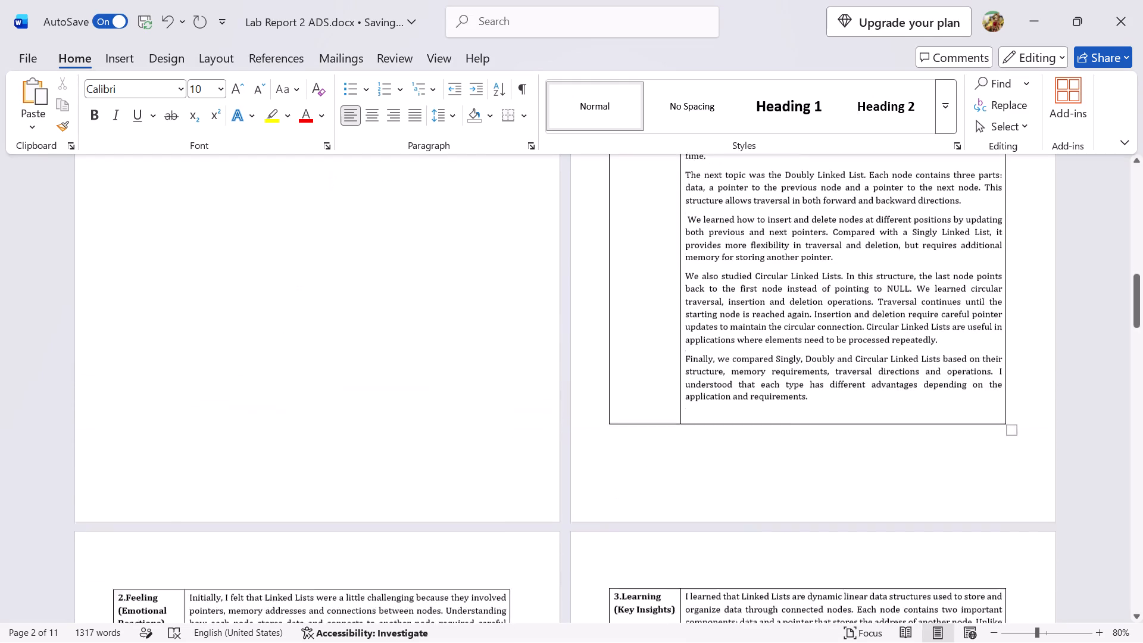
scroll(819, 379, up, 3)
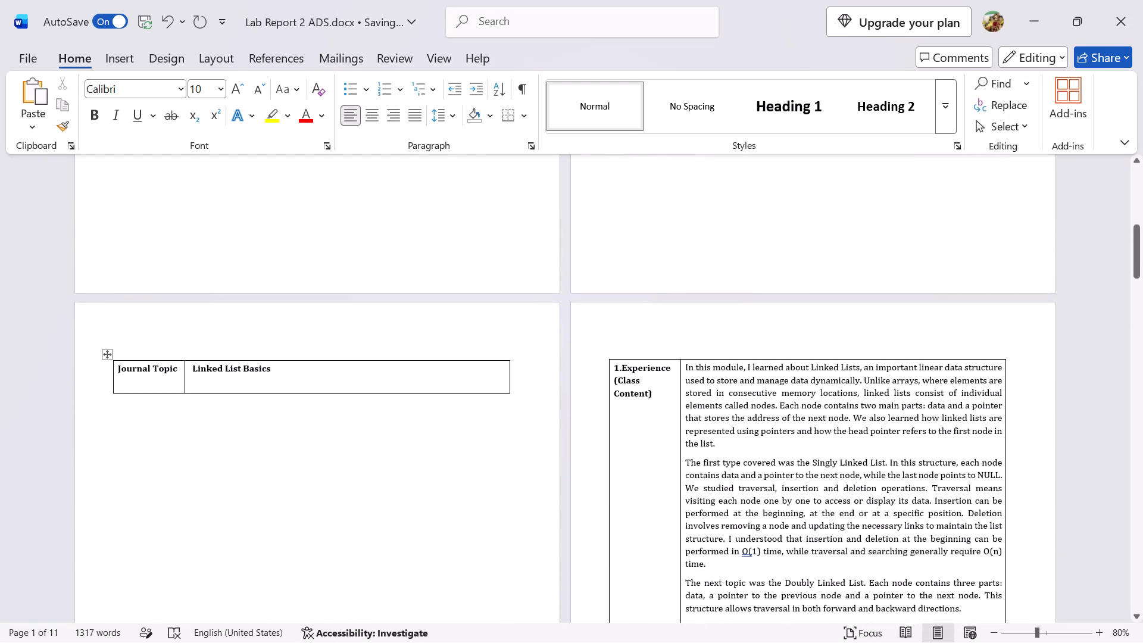
scroll(819, 379, down, 16)
scroll(819, 379, up, 3)
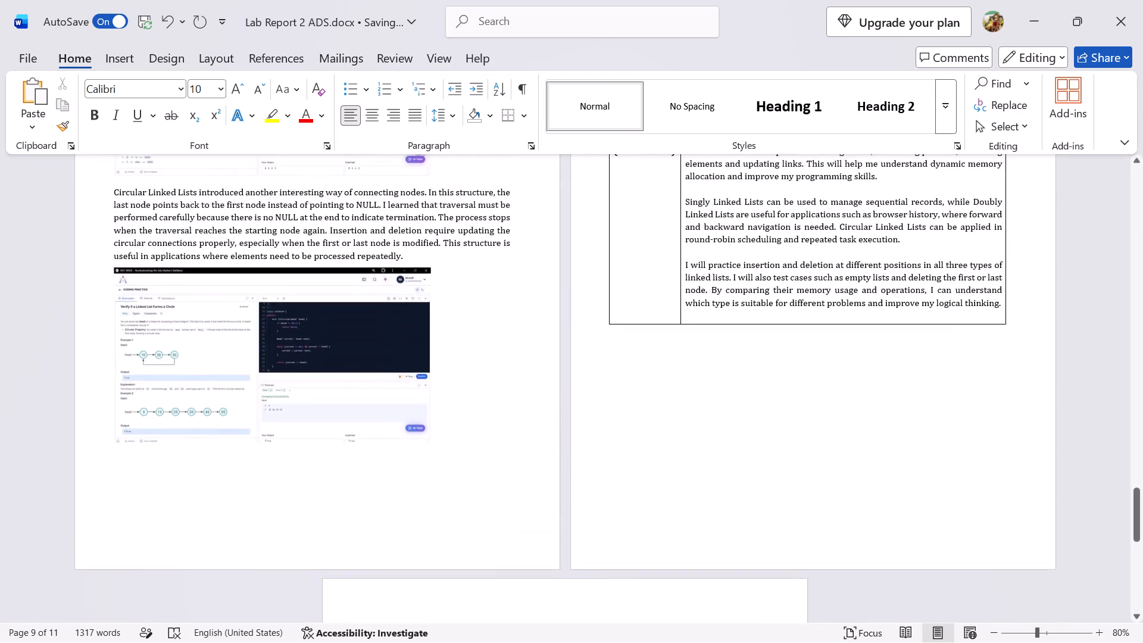
scroll(819, 379, up, 4)
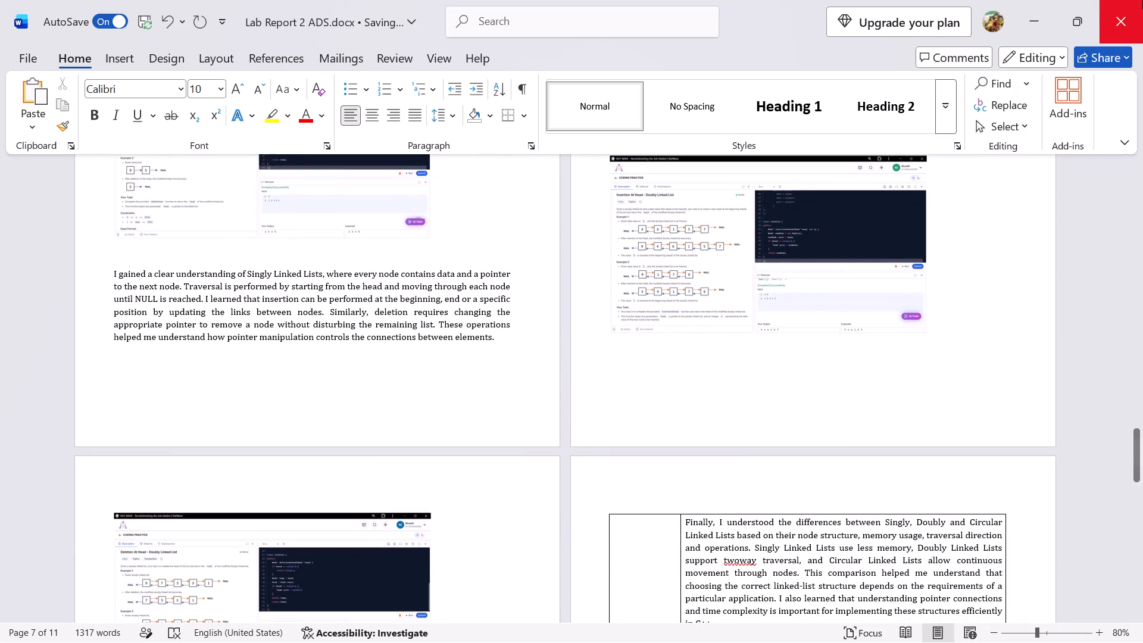
Close the converted report and the II TERM folder window.
click(1142, 0)
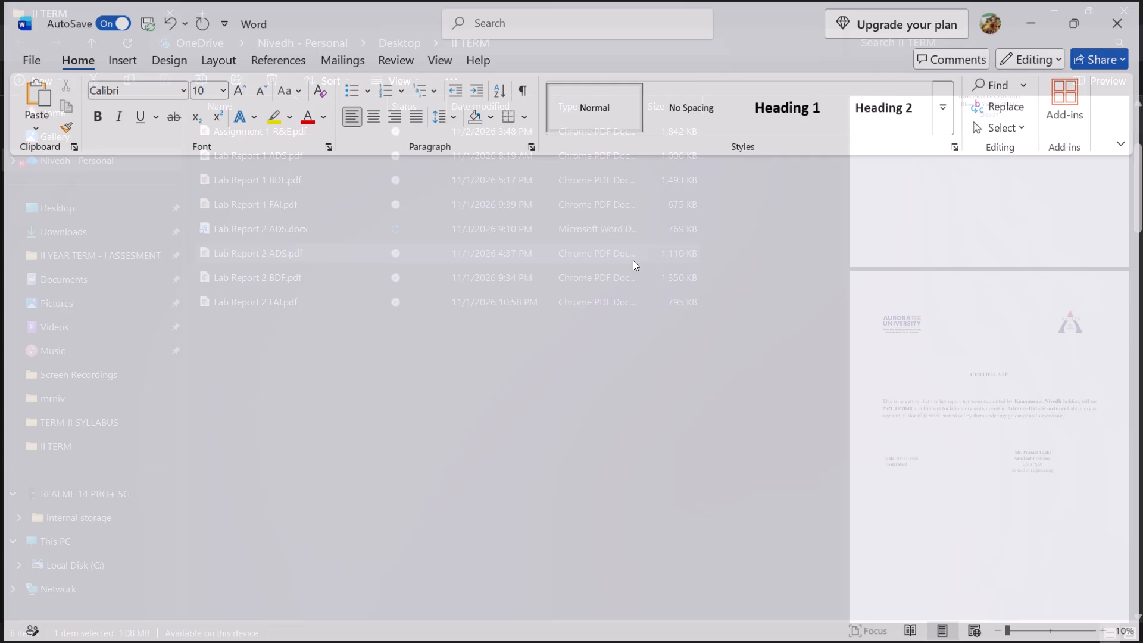
click(1142, 3)
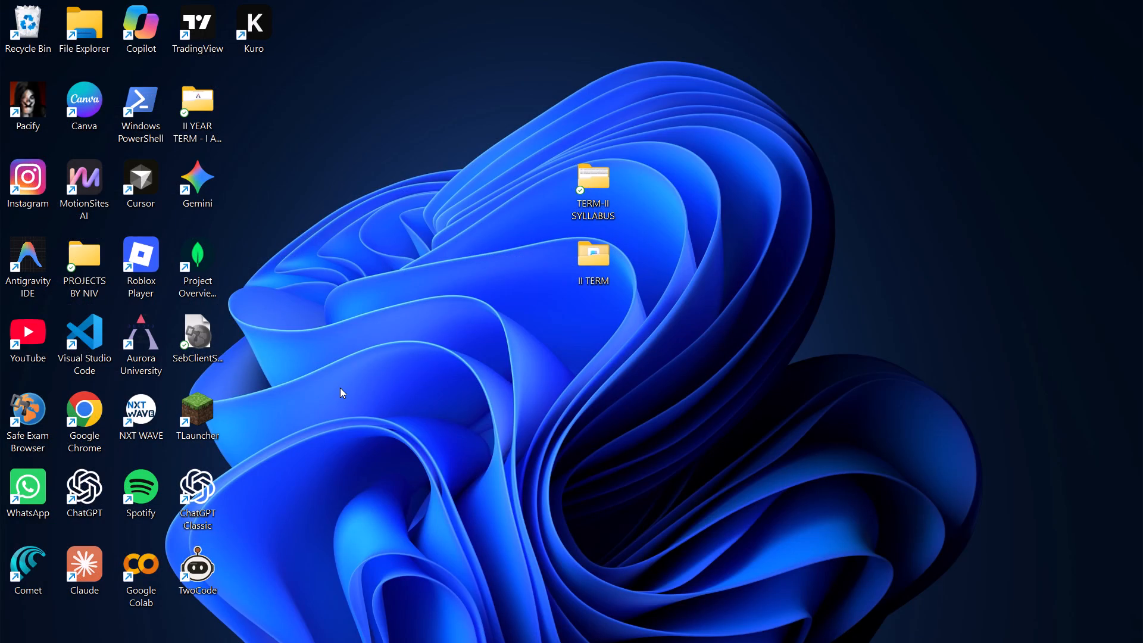
Launch Word and open Lab Report 2 ADS.pdf from the desktop II TERM folder, converting it to an editable document.
text(wo)
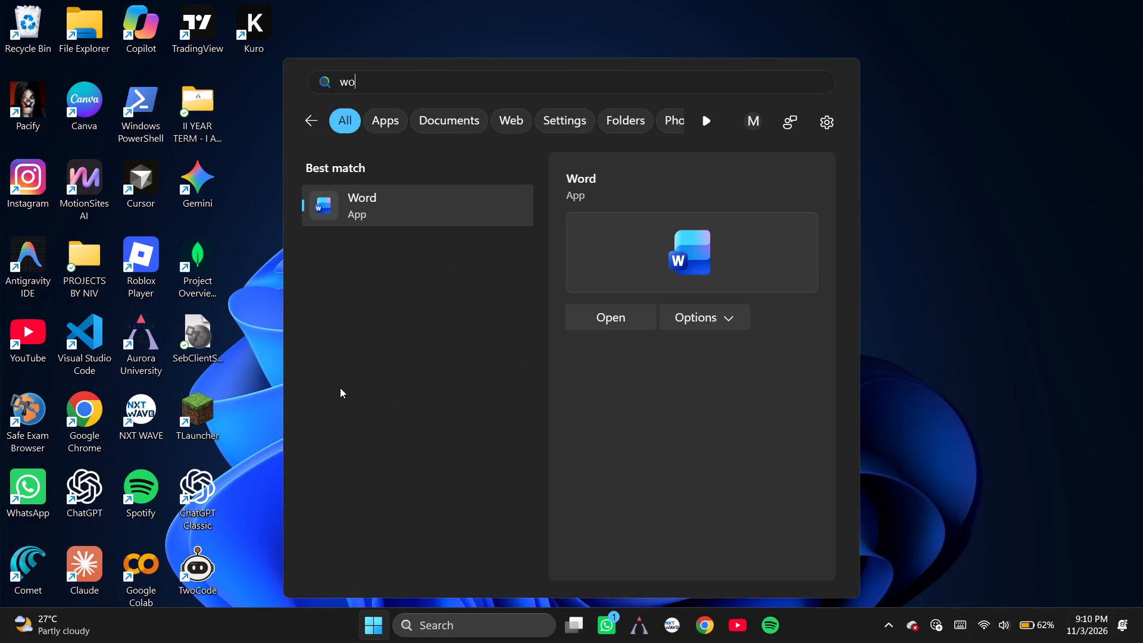
key(Return)
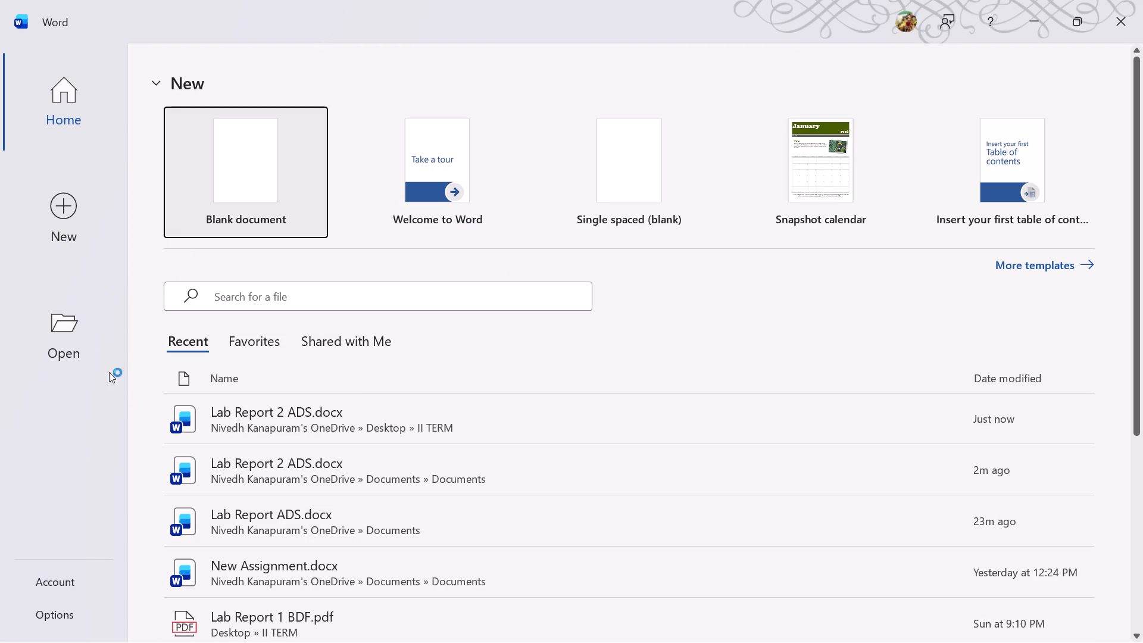
click(79, 226)
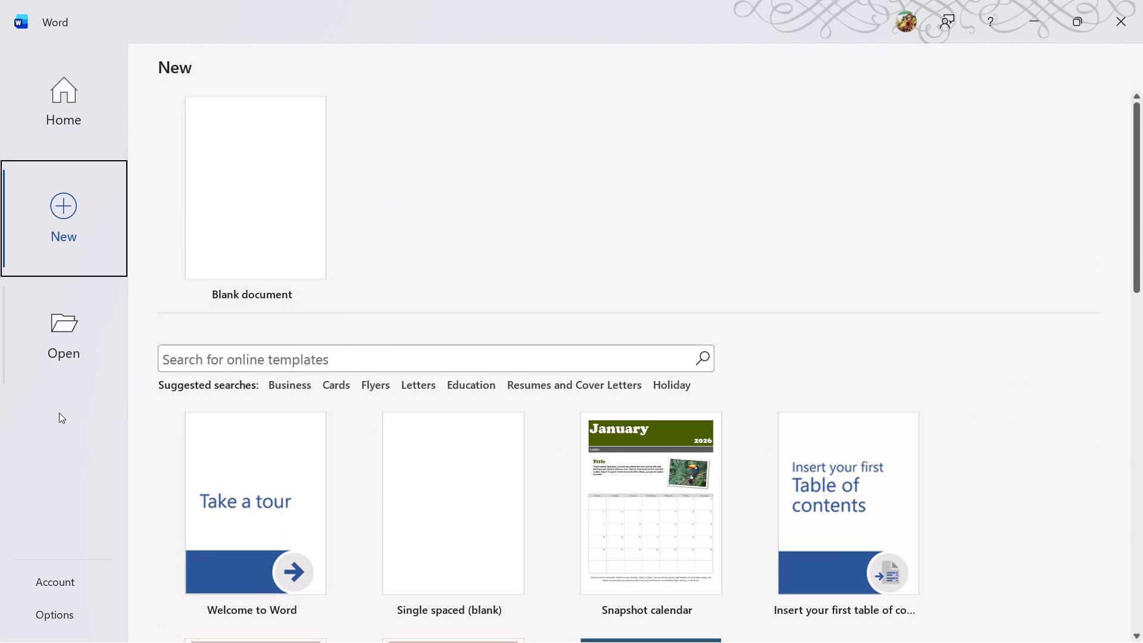
click(56, 335)
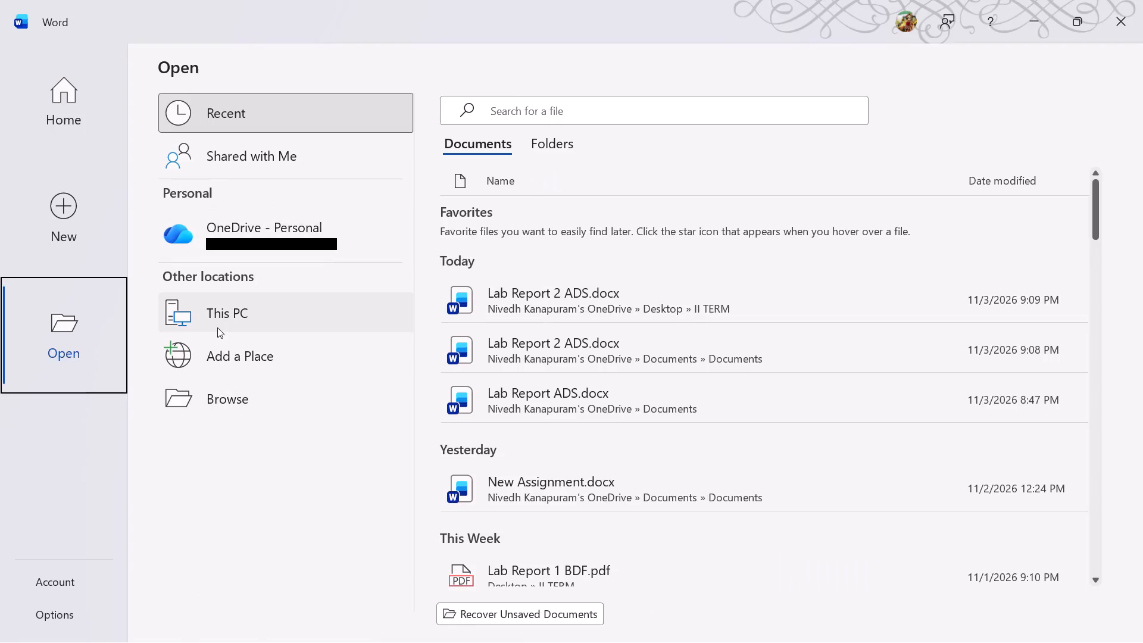
click(240, 405)
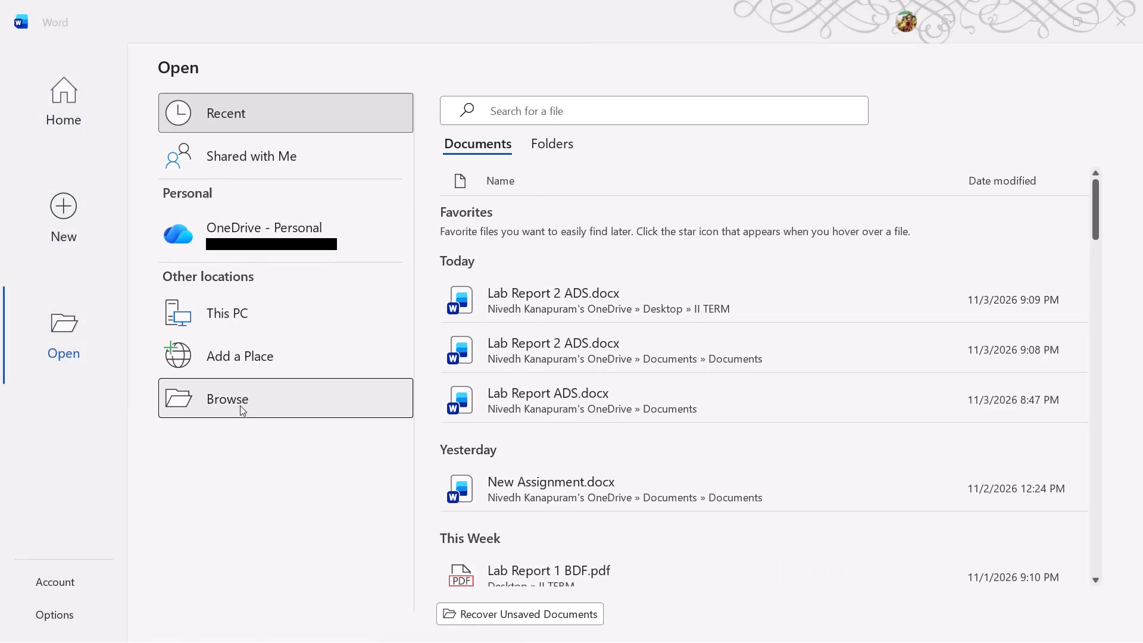
scroll(226, 239, down, 2)
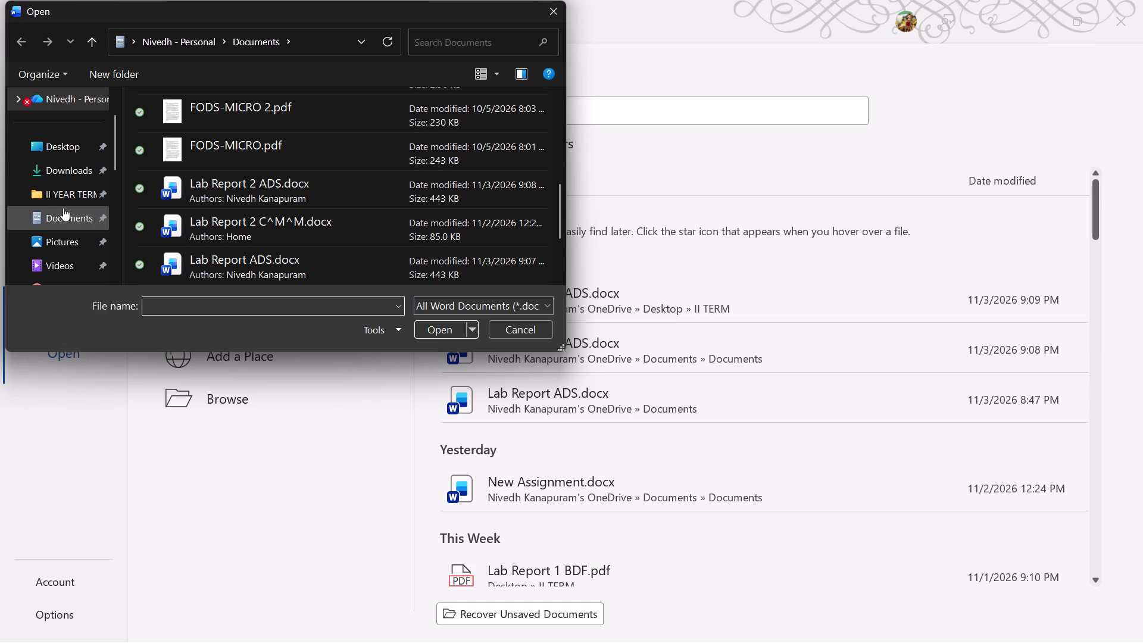
scroll(75, 240, down, 1)
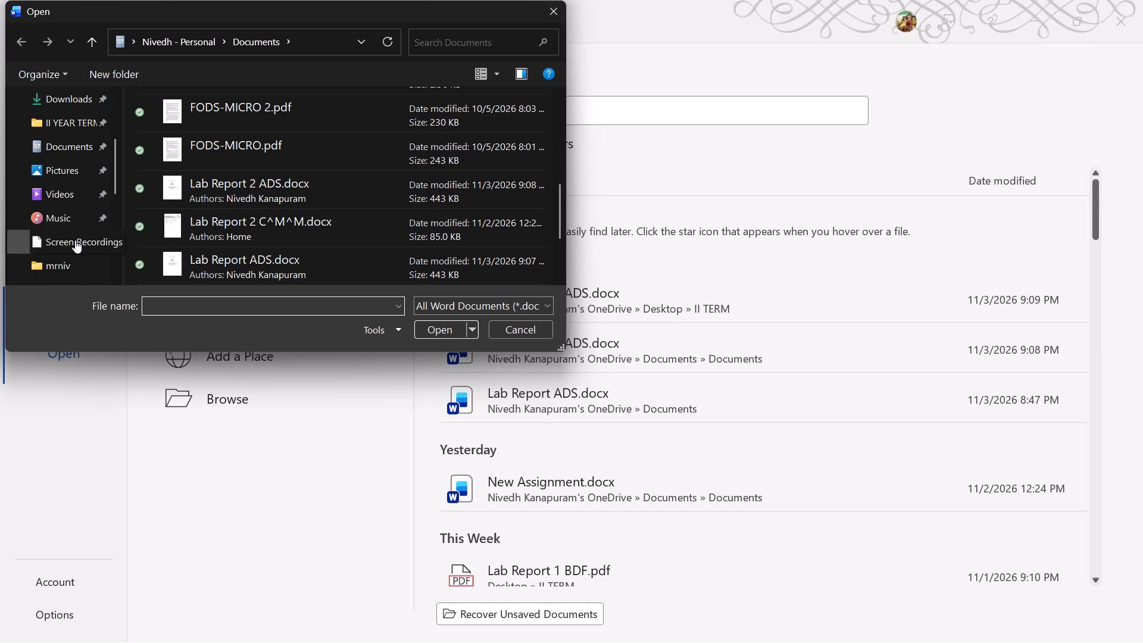
scroll(83, 276, down, 1)
click(58, 247)
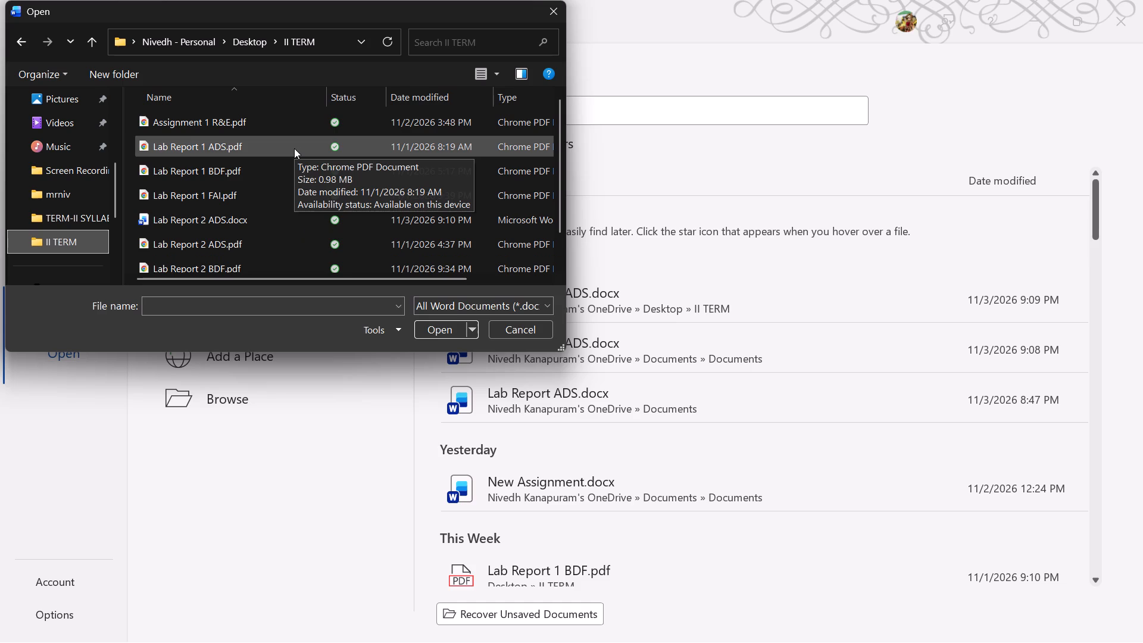
scroll(307, 207, down, 1)
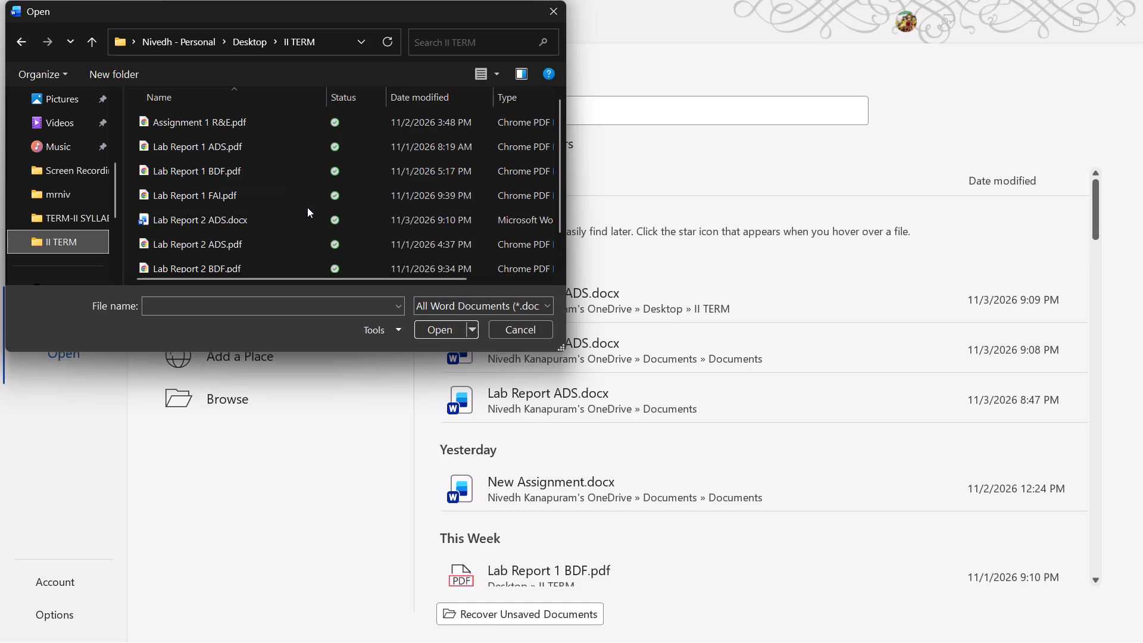
scroll(336, 244, down, 1)
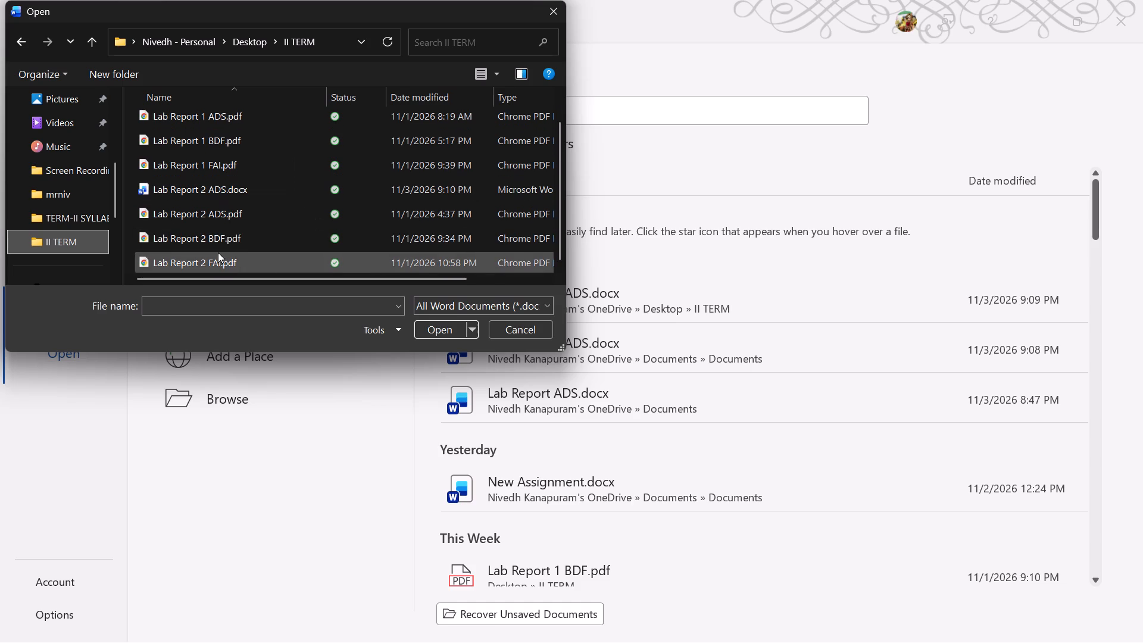
scroll(218, 252, down, 1)
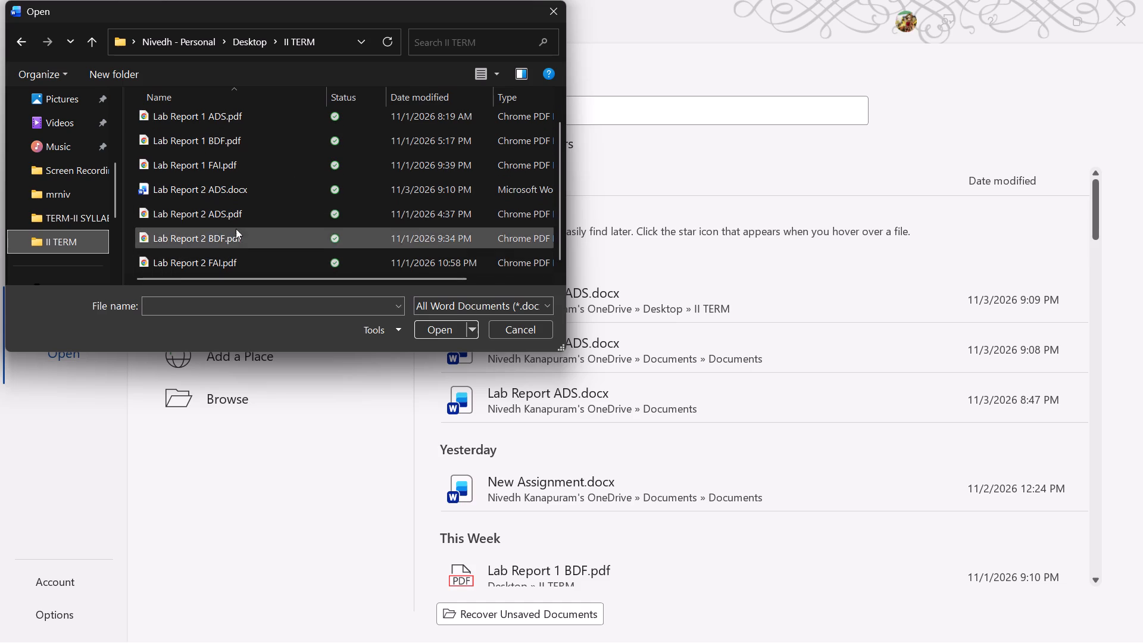
click(236, 220)
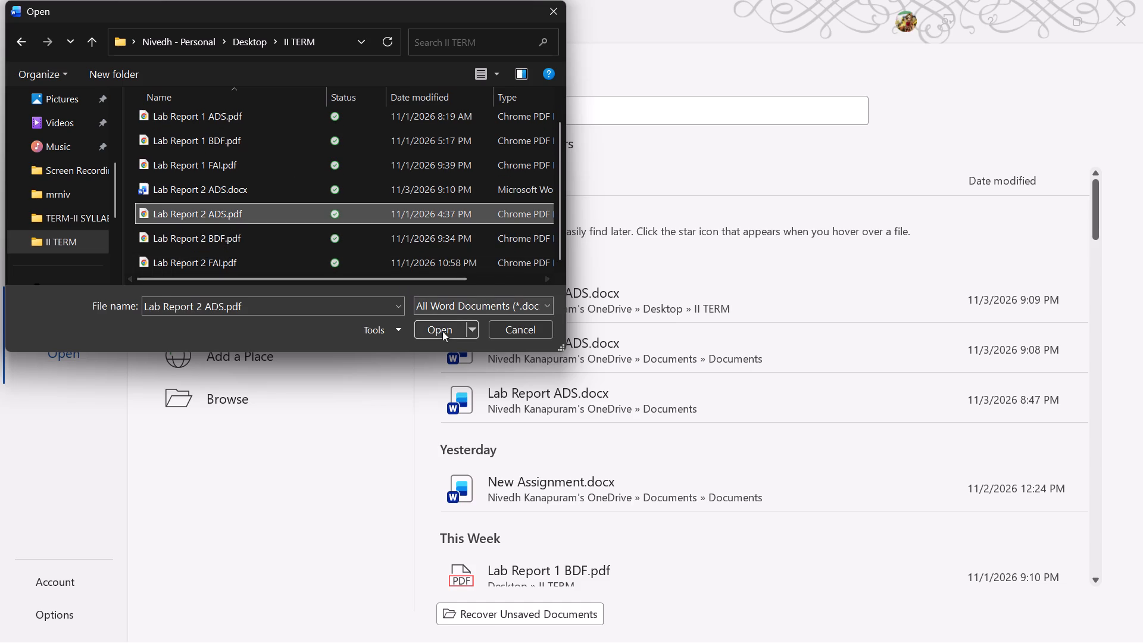
click(442, 331)
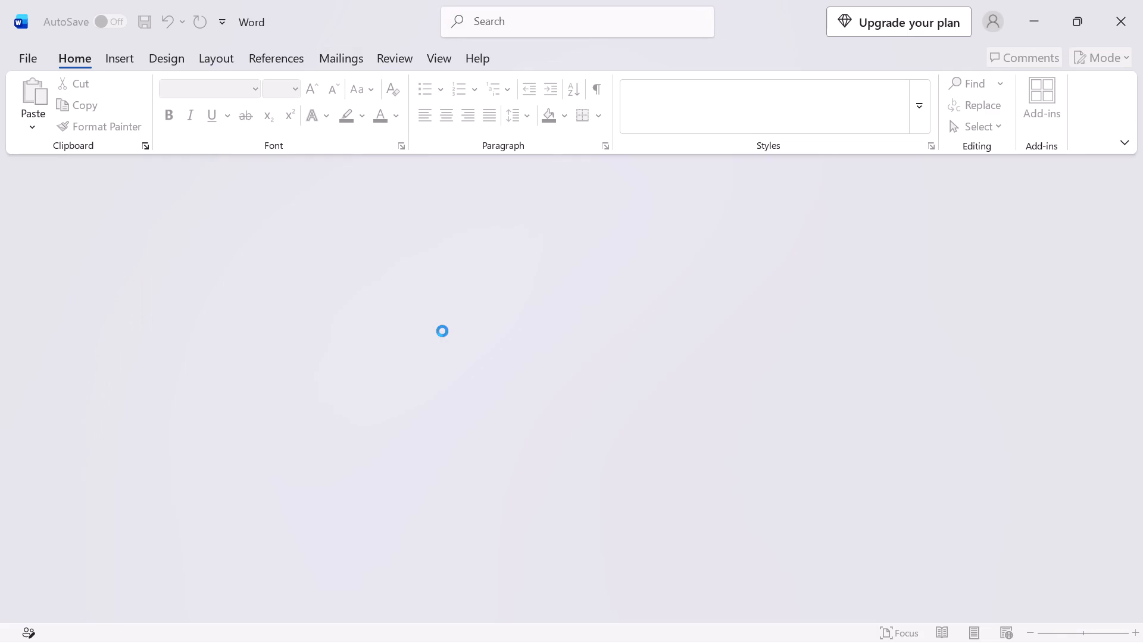
click(585, 414)
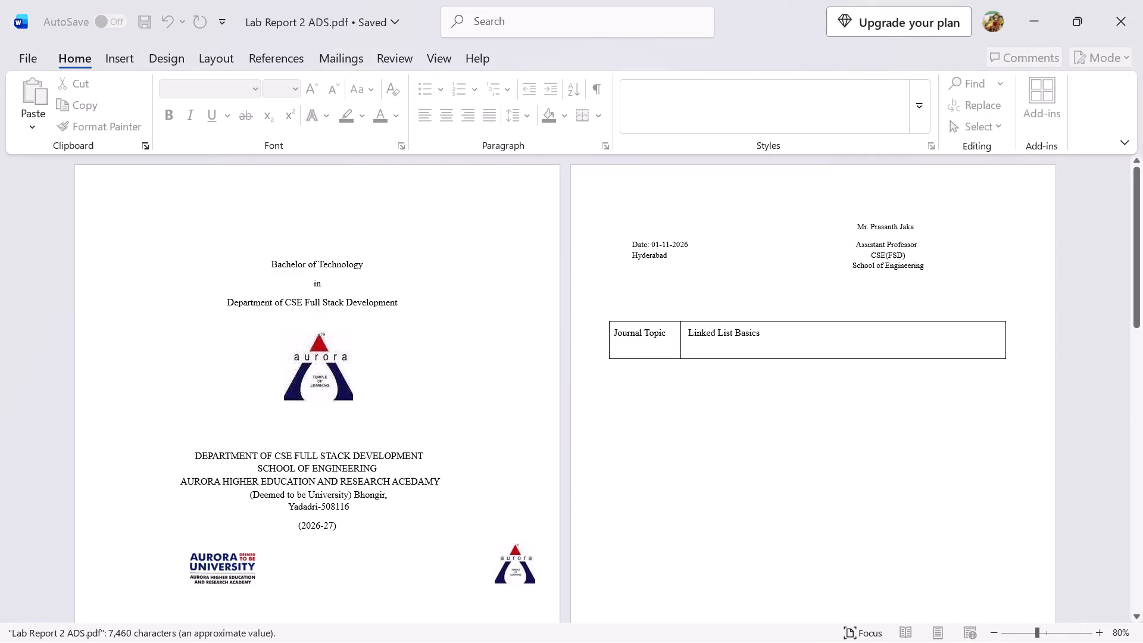
Skim the converted report's certificate and journal table pages, and close the document.
scroll(752, 427, down, 5)
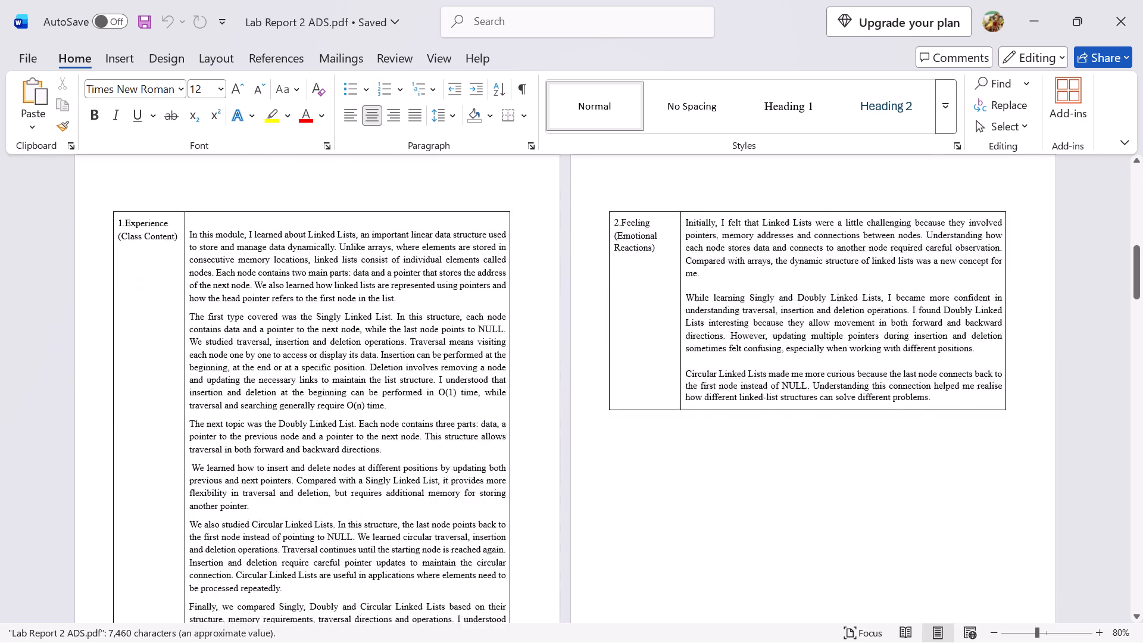
scroll(752, 427, down, 10)
click(1142, 0)
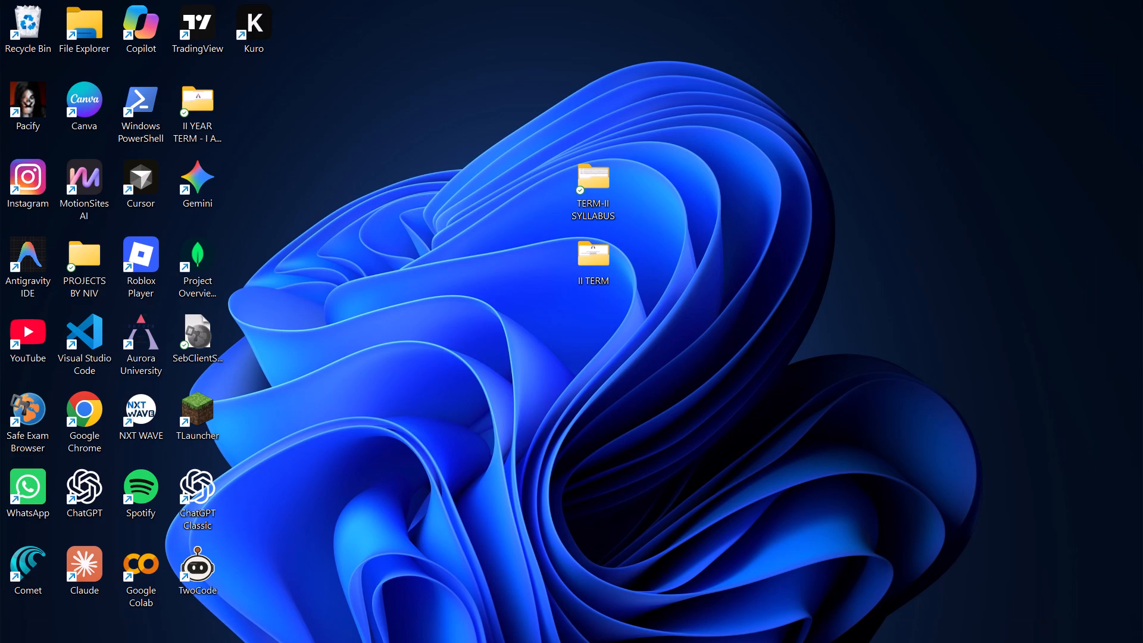
Delete Lab Report 2 ADS.docx from the desktop II TERM folder.
key(alt+Tab)
key(alt+Tab)
key(alt+Tab)
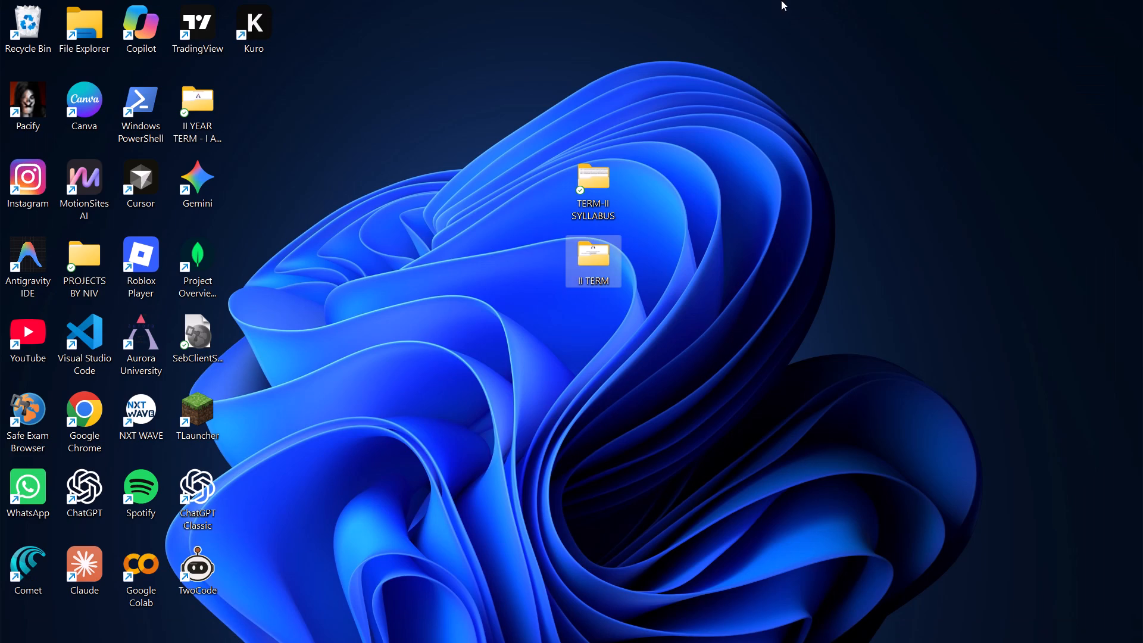
double_click(594, 247)
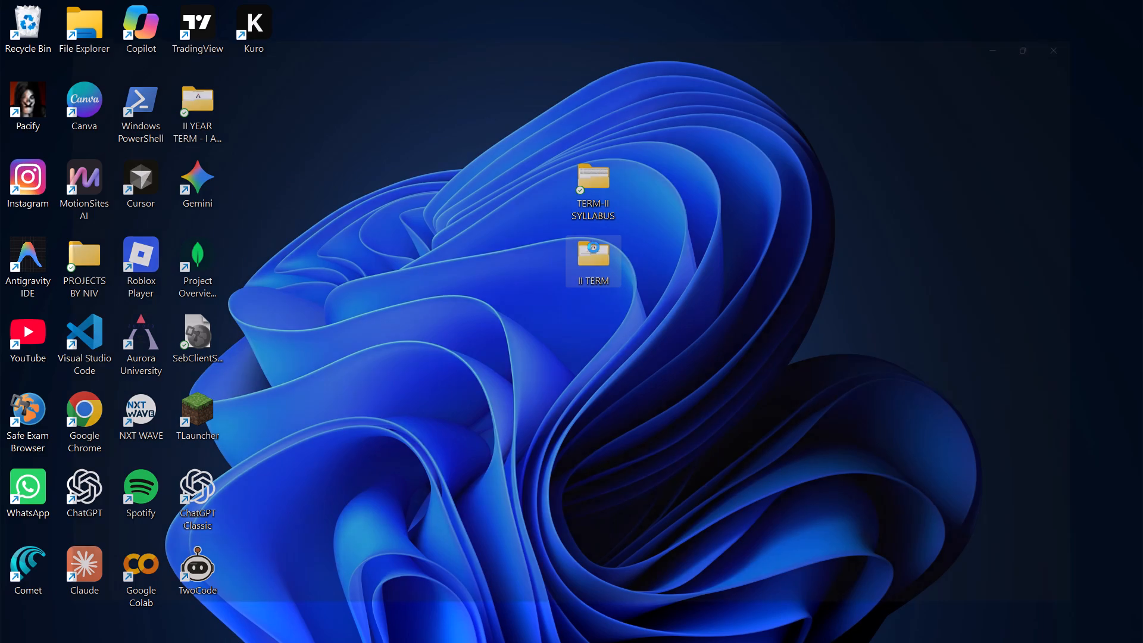
right_click(368, 226)
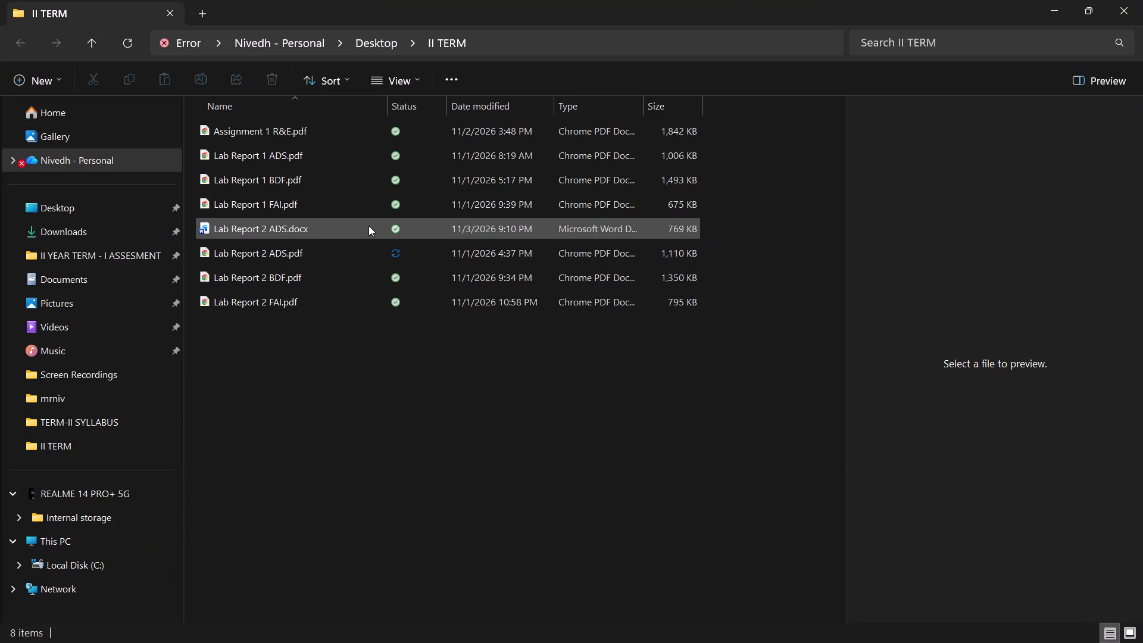
click(323, 387)
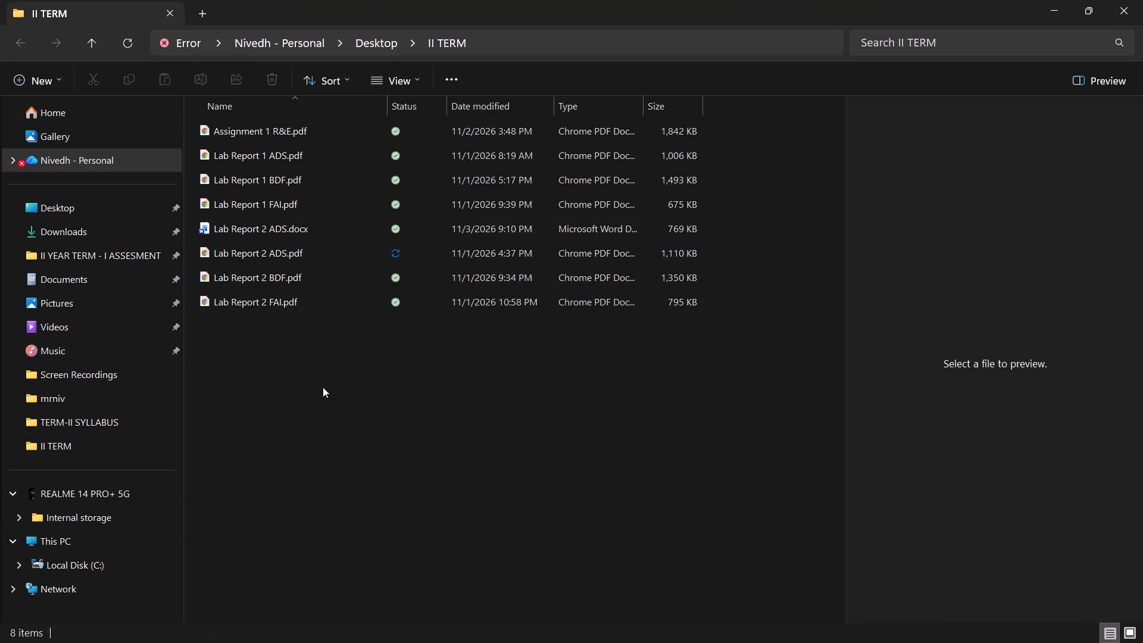
drag(191, 227, 243, 227)
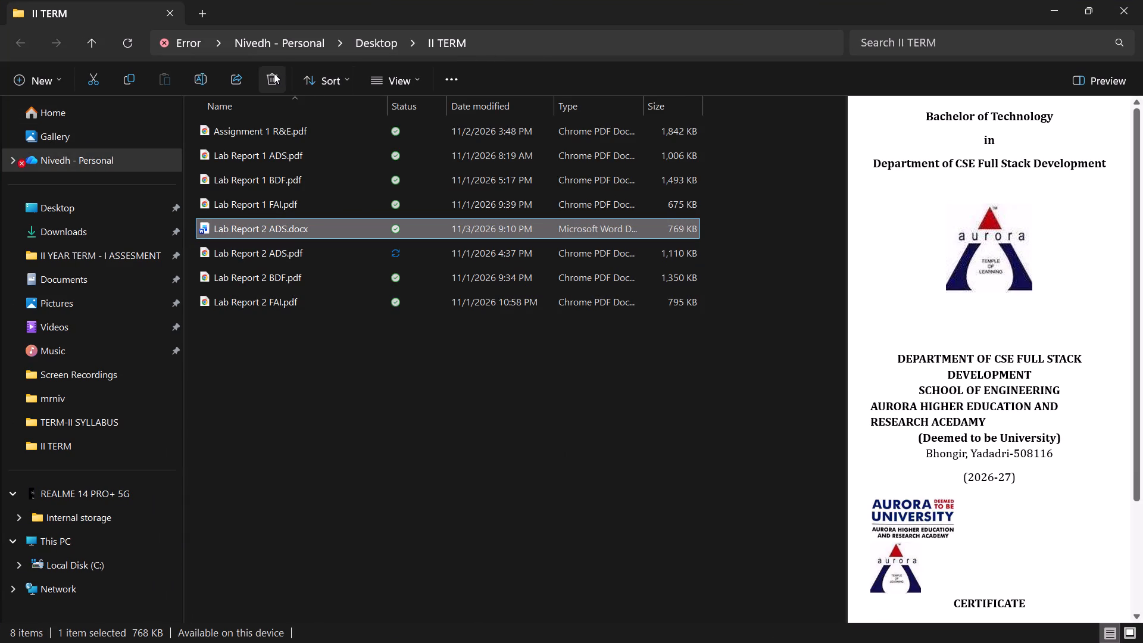
click(274, 73)
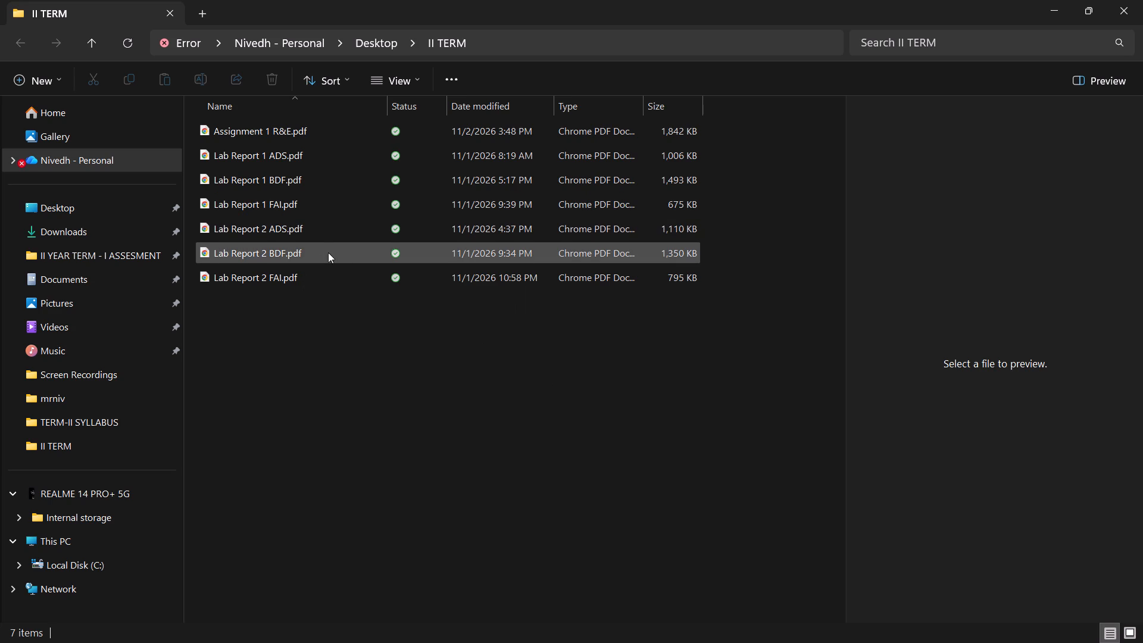
Open Lab Report 2 ADS.pdf in Chrome, examine its certificate, journal tables and final page, and close the PDF and folder window.
double_click(313, 234)
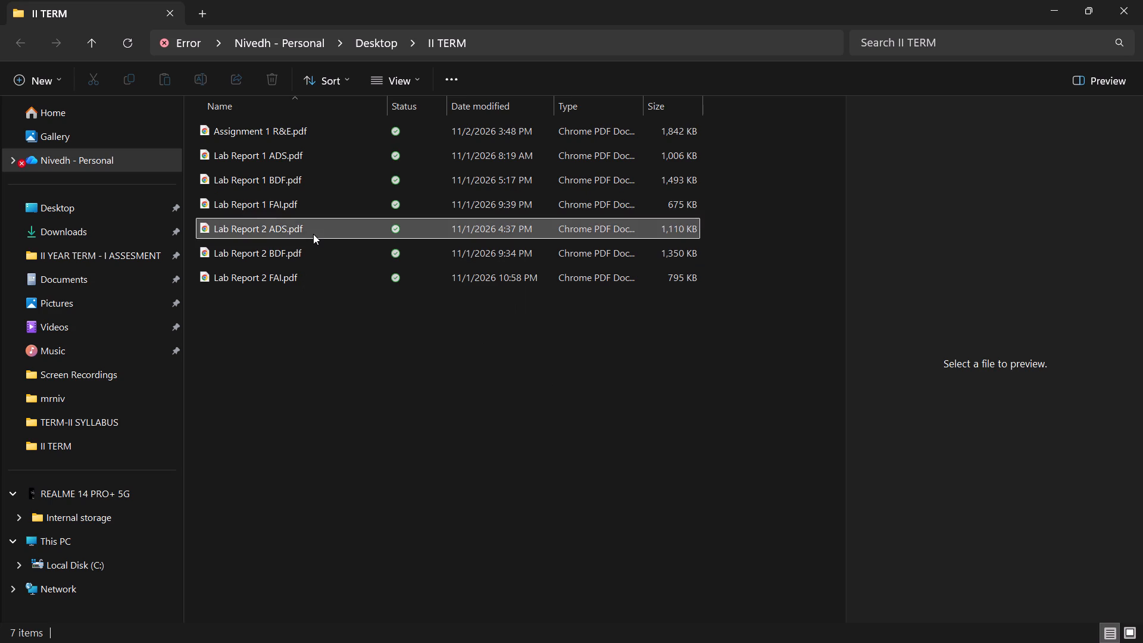
scroll(803, 390, down, 1)
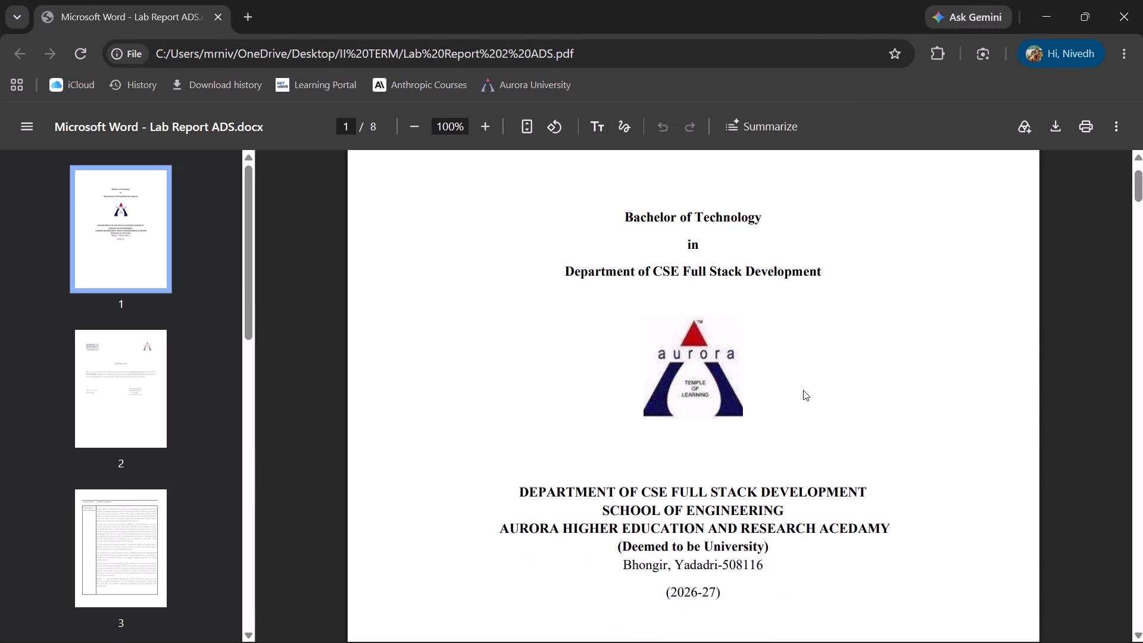
scroll(803, 390, down, 4)
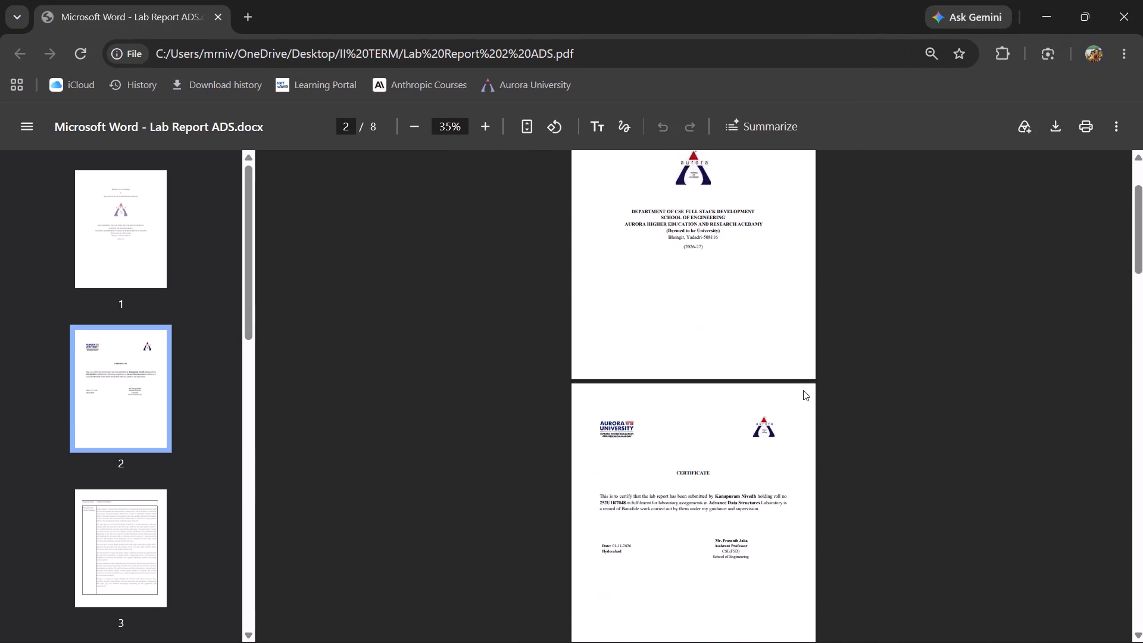
scroll(803, 390, down, 2)
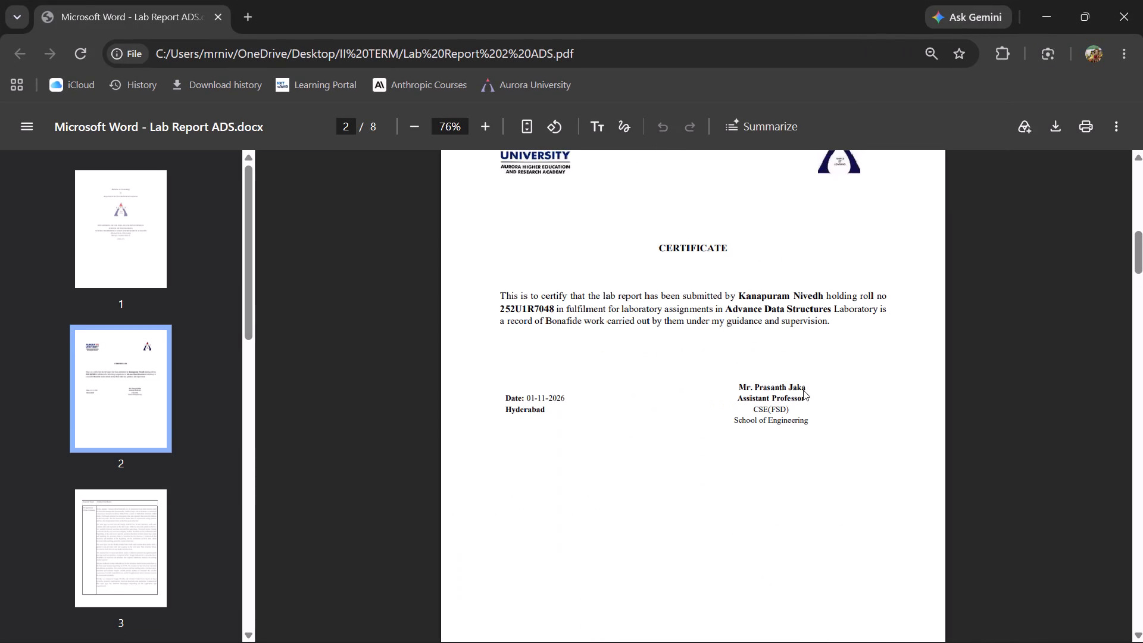
scroll(803, 390, down, 1)
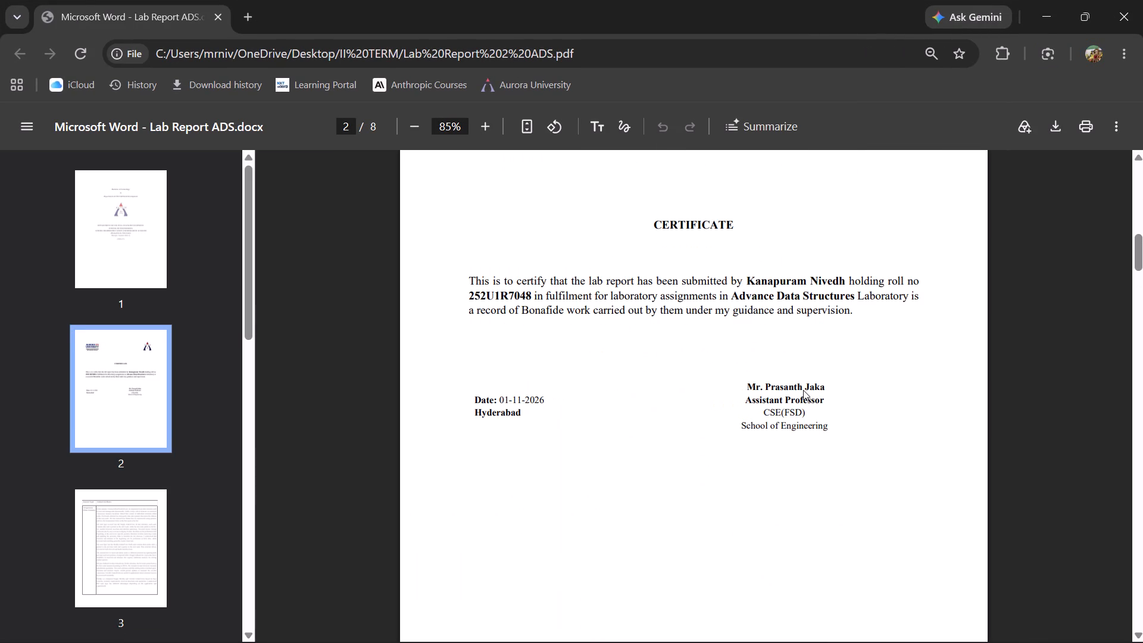
scroll(803, 390, down, 2)
scroll(803, 390, right, 1)
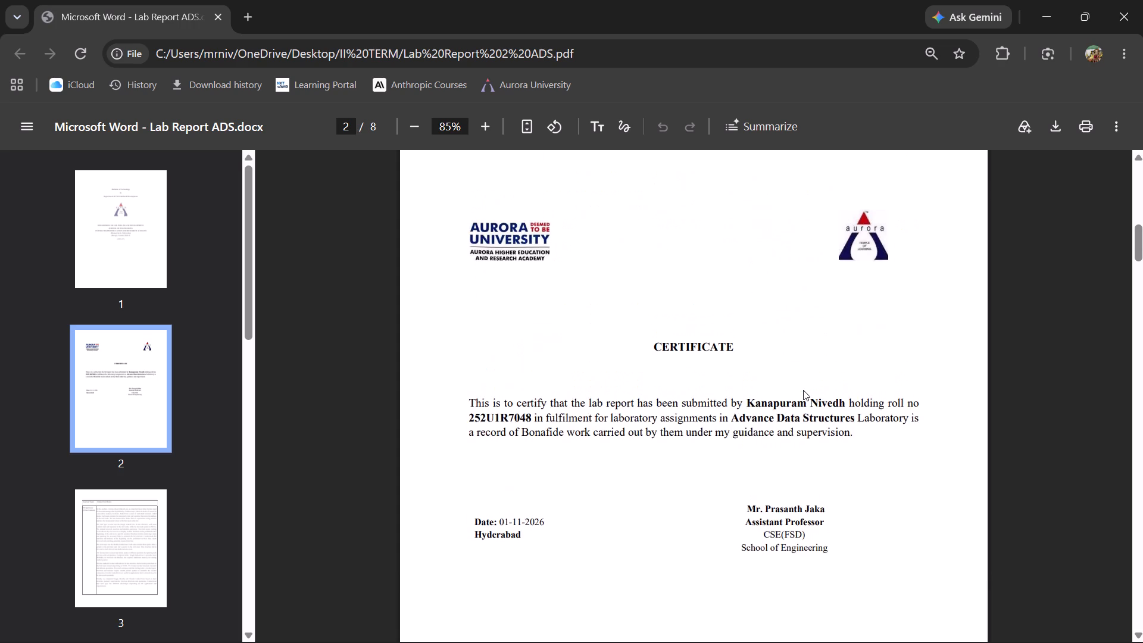
scroll(803, 390, right, 1)
scroll(803, 390, down, 6)
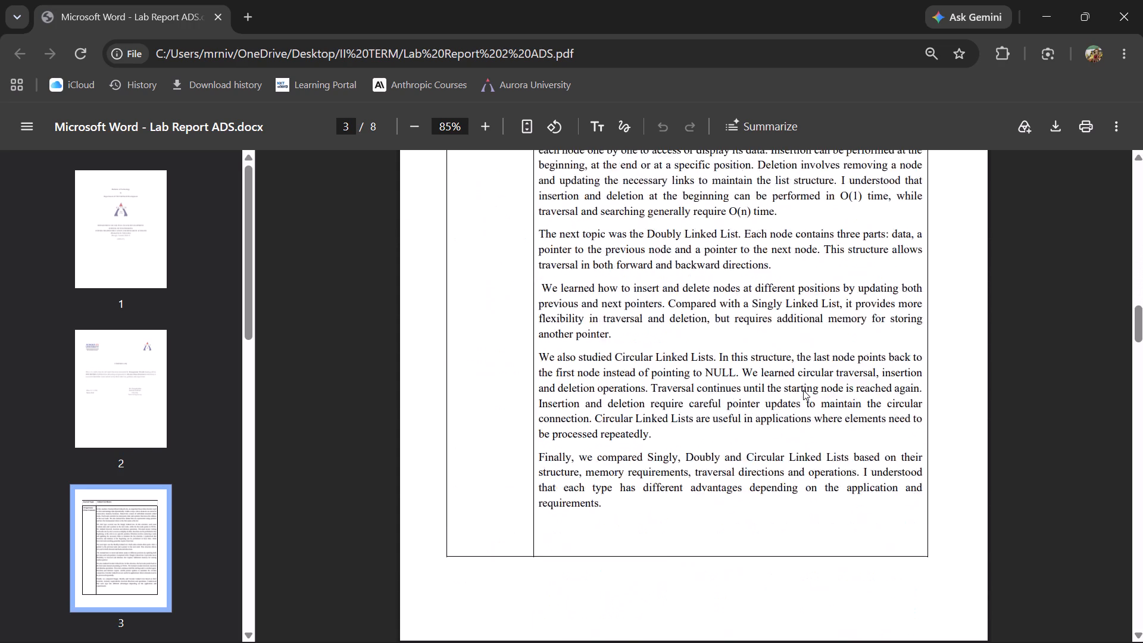
scroll(803, 390, down, 17)
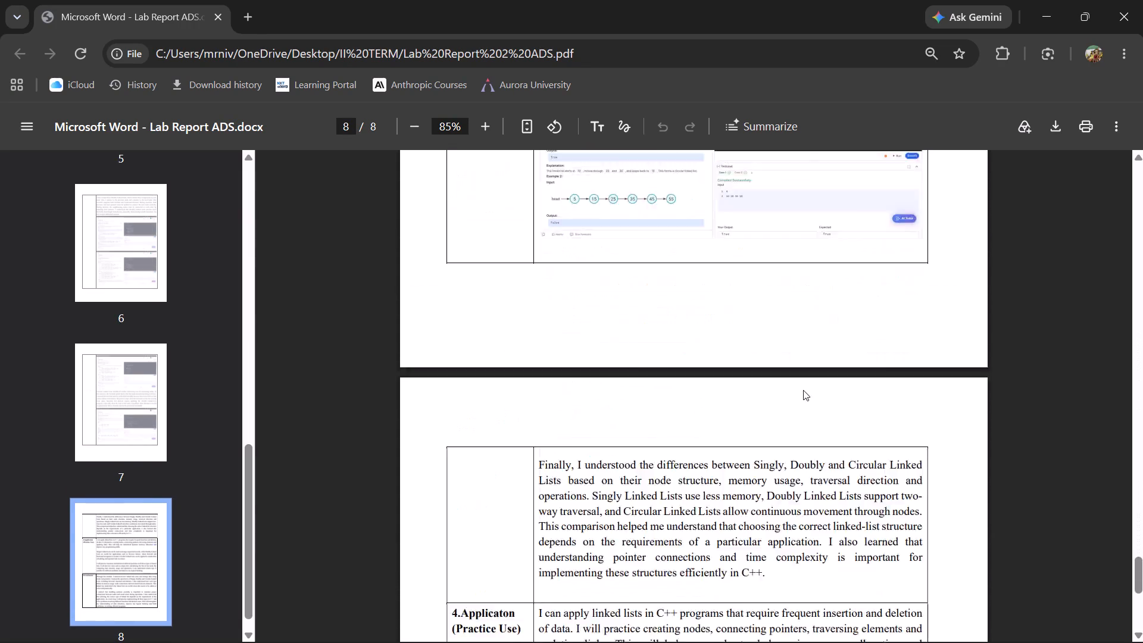
scroll(803, 390, down, 12)
scroll(803, 390, up, 6)
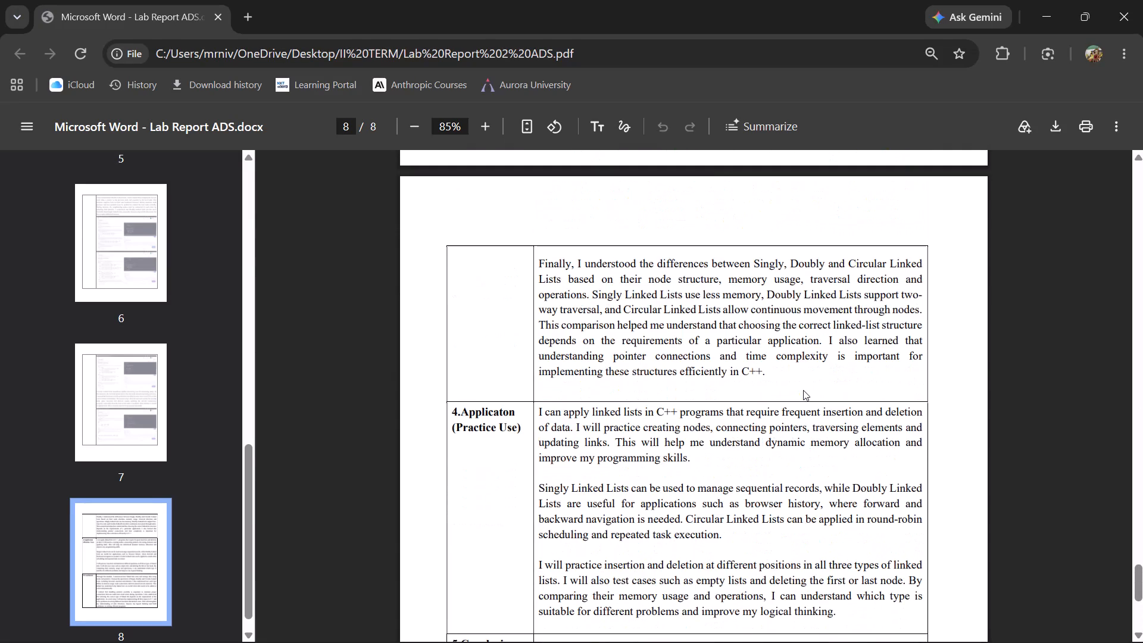
key(ctrl+w)
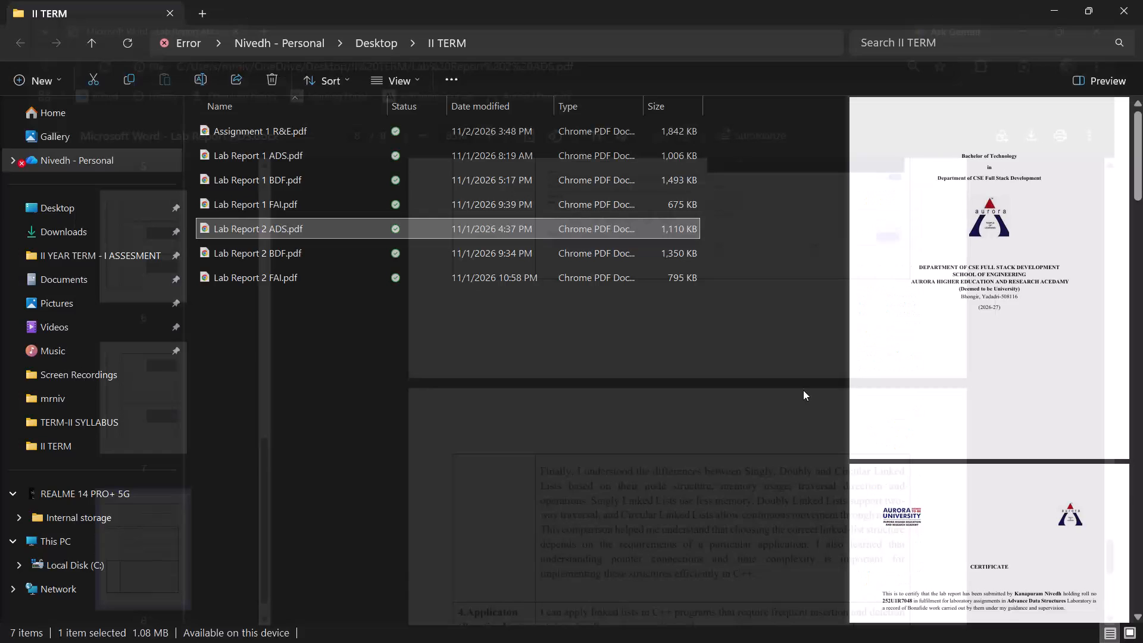
key(ctrl+w)
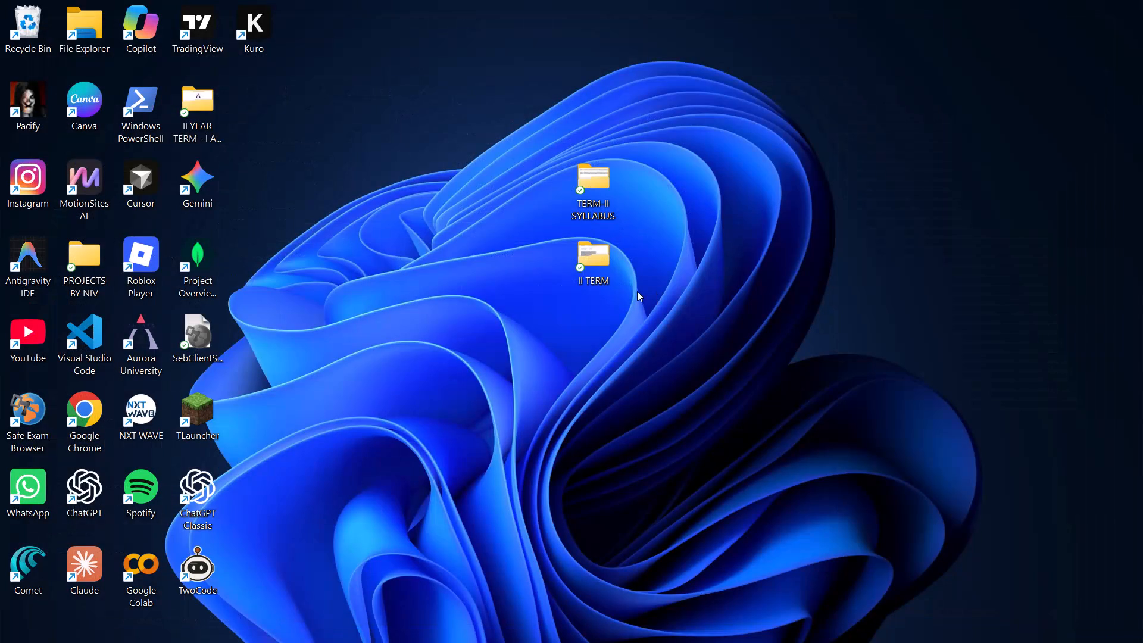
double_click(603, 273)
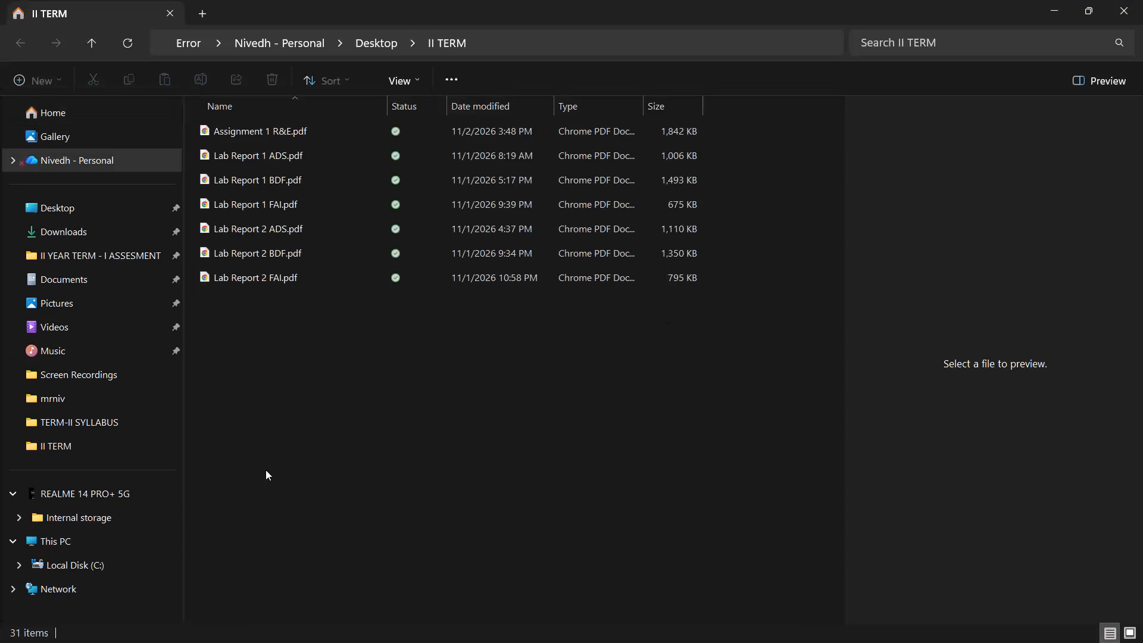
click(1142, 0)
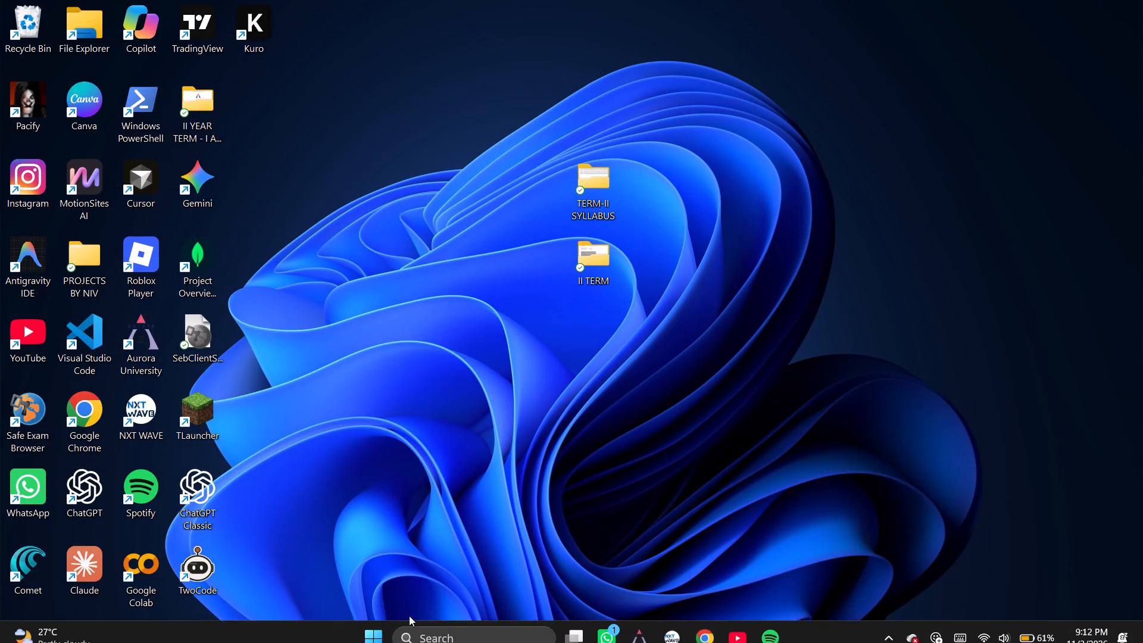
Switch to WhatsApp.
click(613, 614)
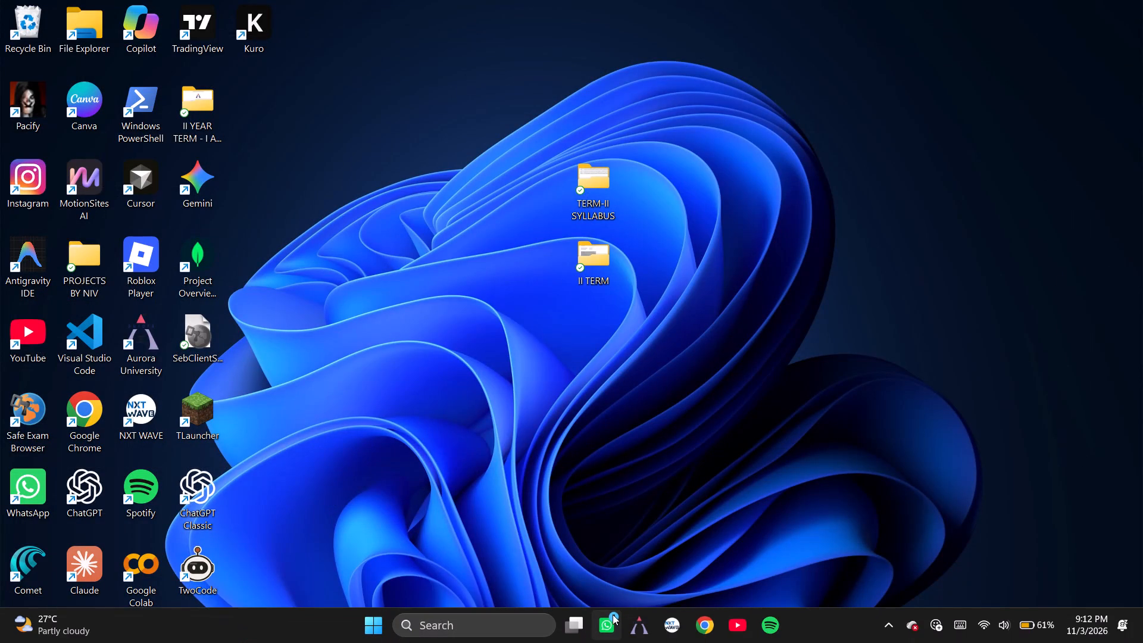
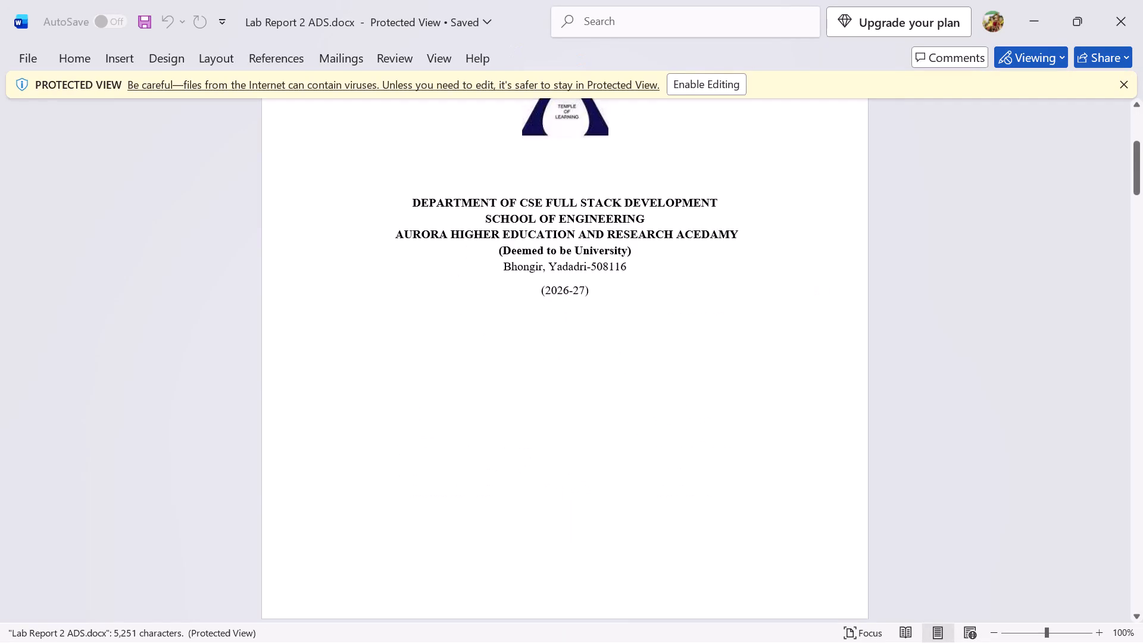
Skim Lab Report 2 ADS.docx in Word from the certificate through the Learning (Key Insights) section, and return to the cover page.
scroll(810, 292, down, 3)
scroll(810, 292, right, 1)
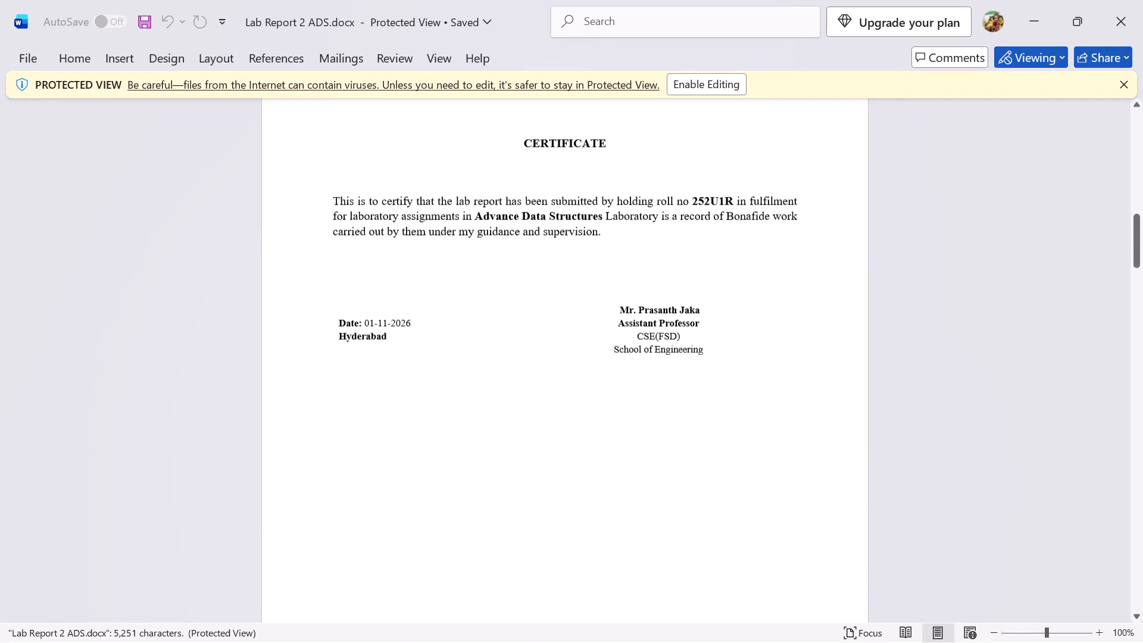
scroll(810, 292, down, 1)
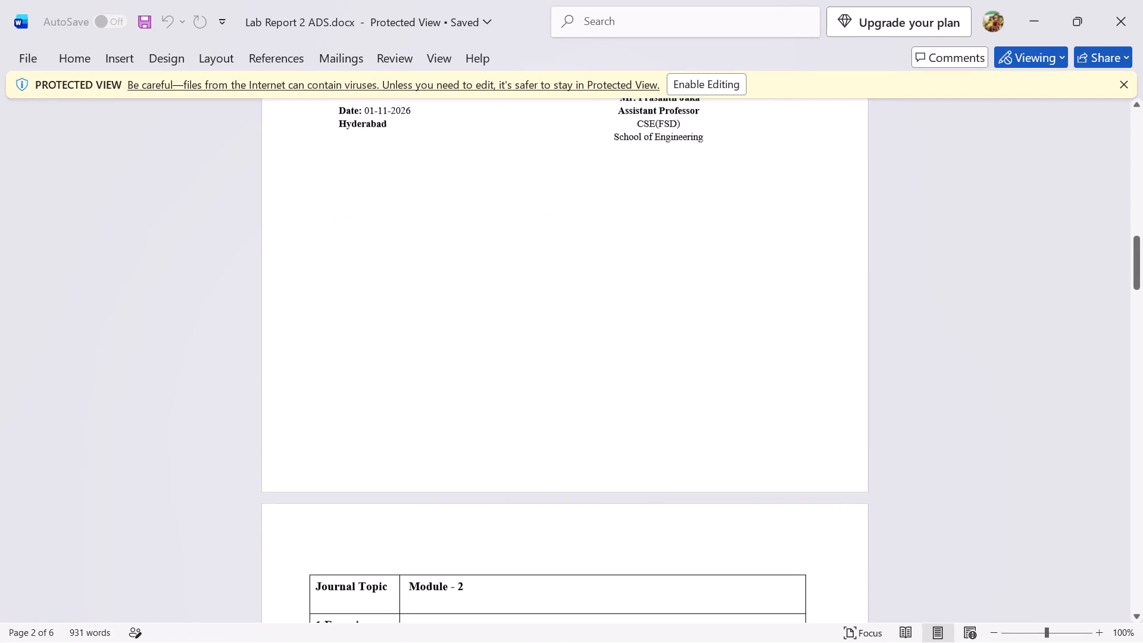
scroll(810, 292, down, 6)
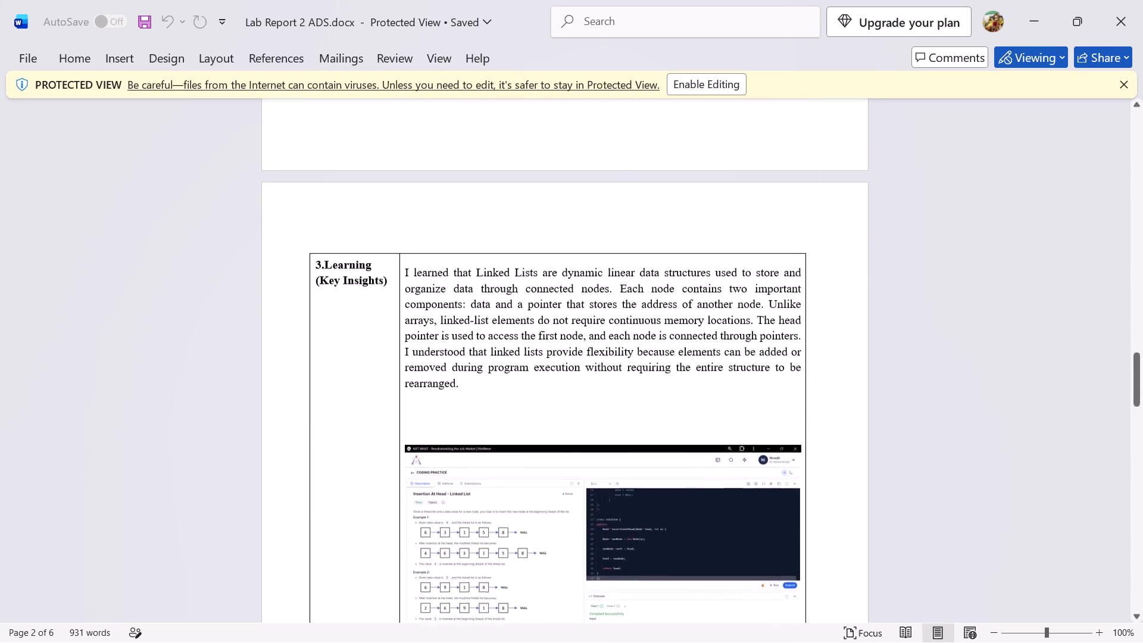
scroll(810, 292, down, 10)
scroll(810, 292, up, 6)
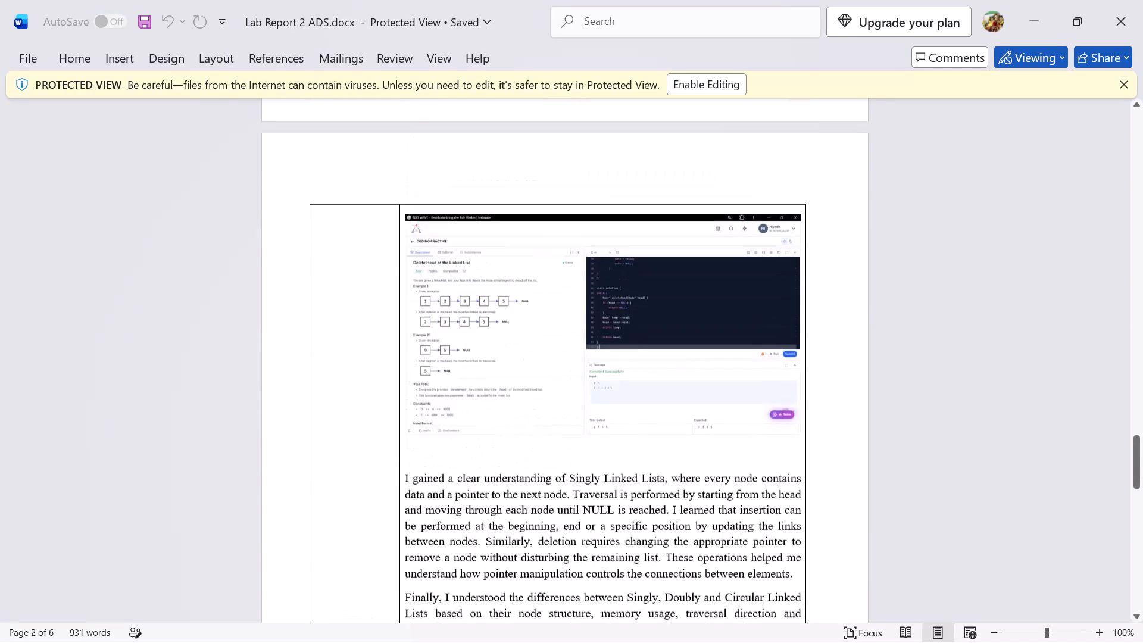
scroll(810, 292, up, 14)
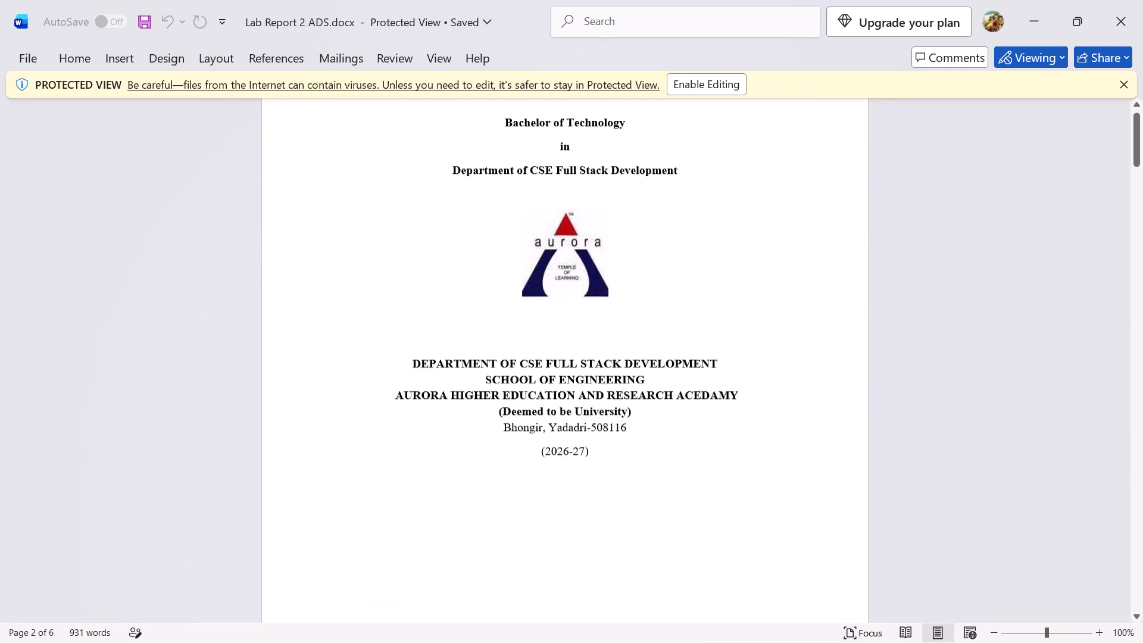
scroll(810, 292, up, 1)
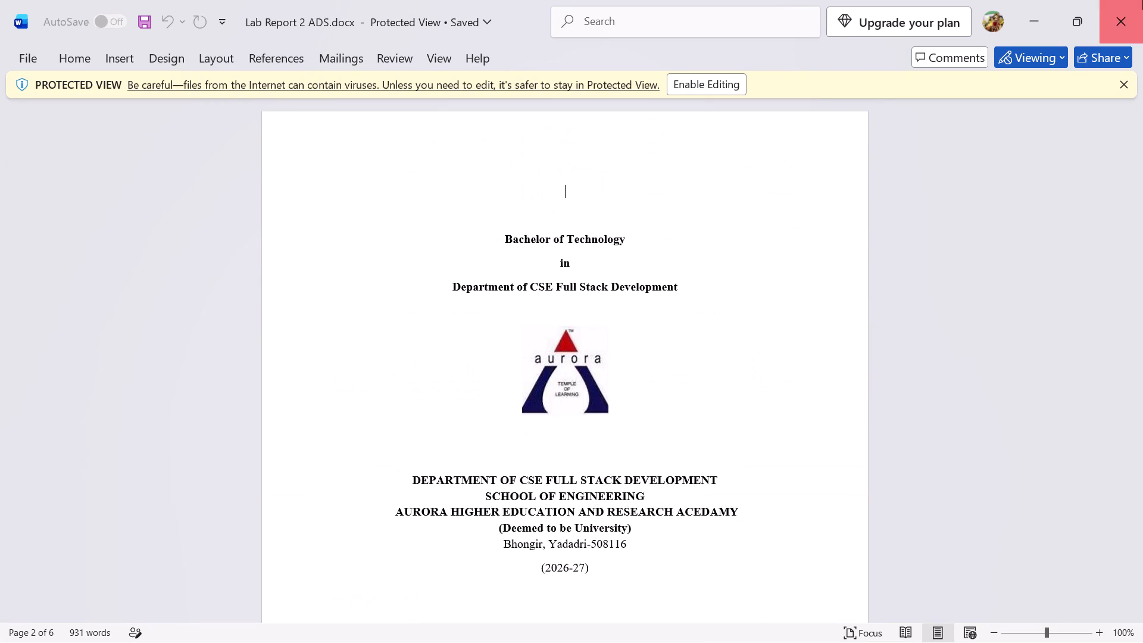
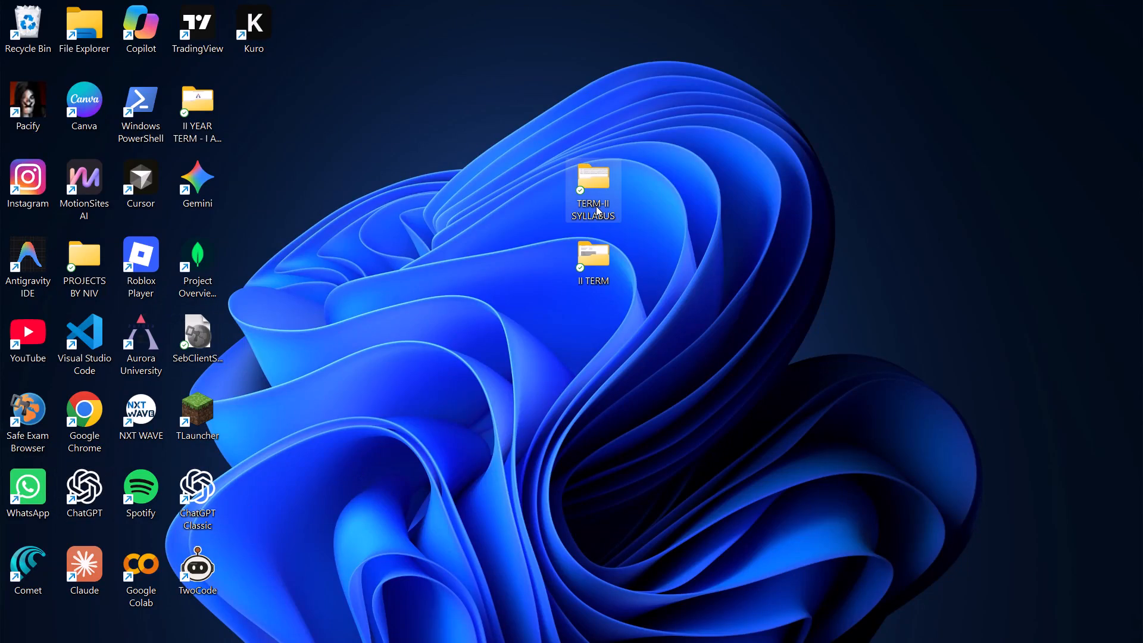
Open the II TERM folder from the desktop.
click(596, 206)
double_click(597, 261)
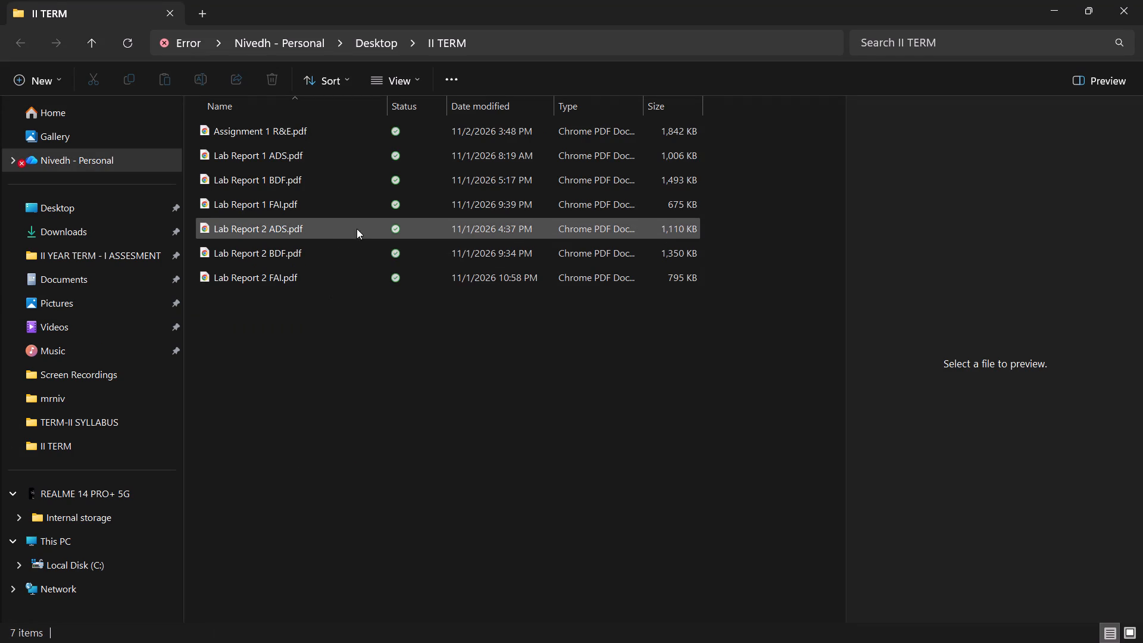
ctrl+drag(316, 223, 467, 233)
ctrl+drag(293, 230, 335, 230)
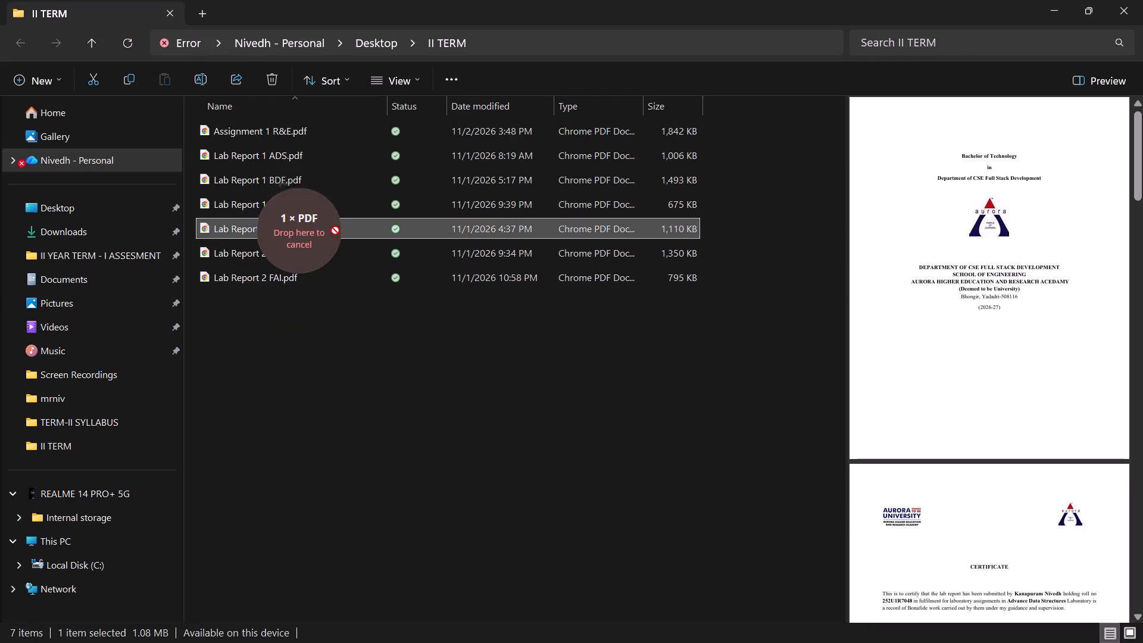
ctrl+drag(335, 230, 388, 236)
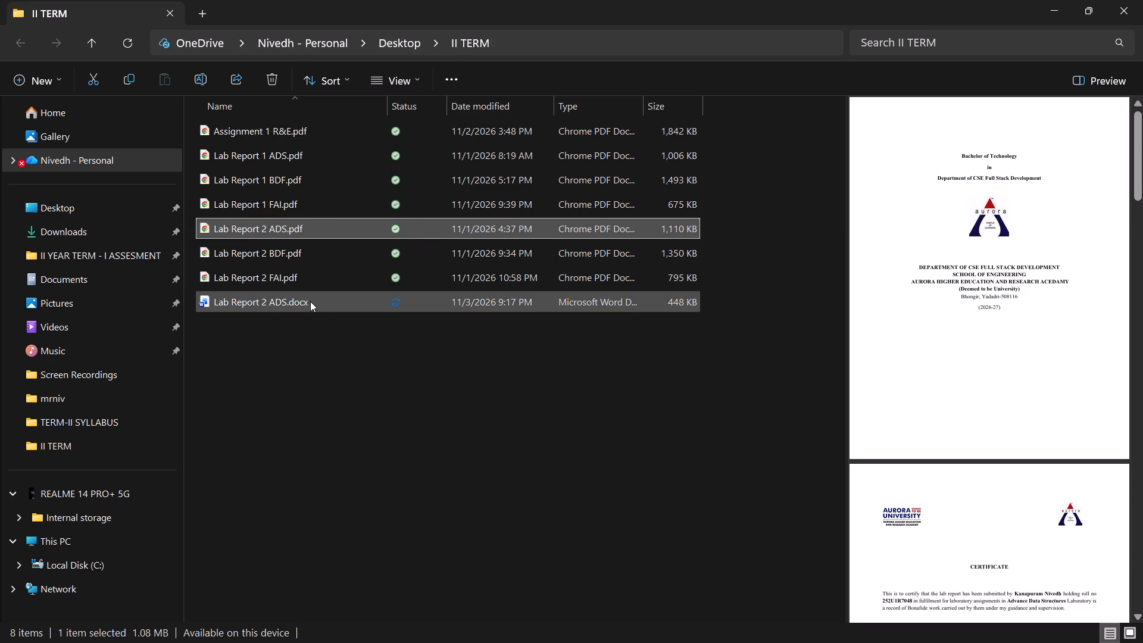
Open Lab Report 2 ADS.docx from the II TERM folder in Word.
click(310, 301)
click(310, 301)
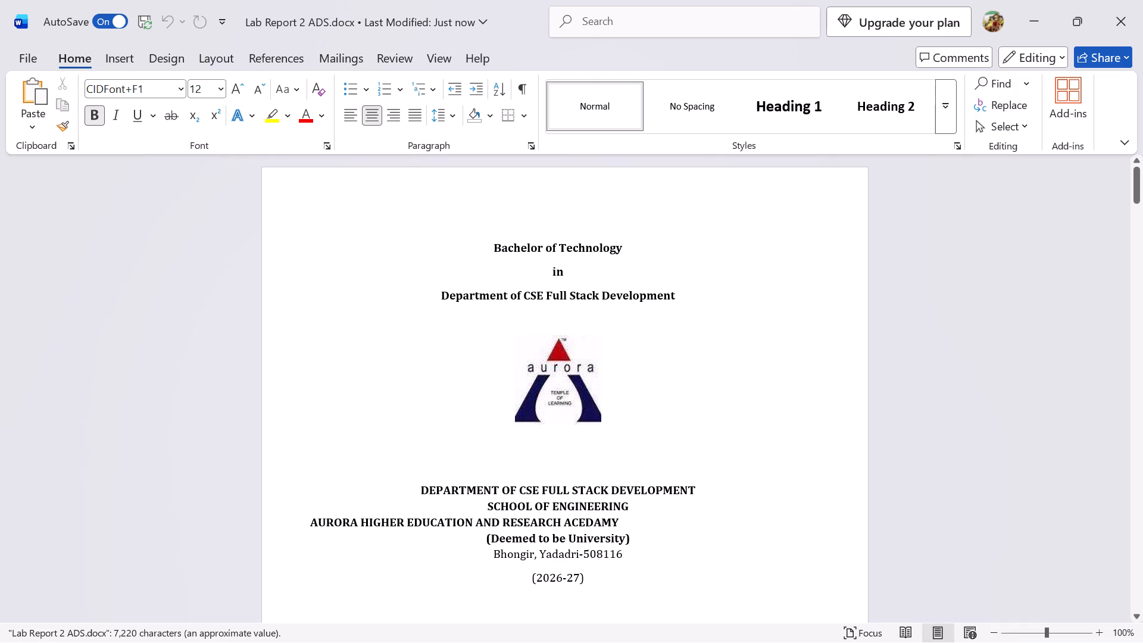
Insert five blank lines above "Bachelor of Technology" to move the cover page content lower.
key(shift+Return)
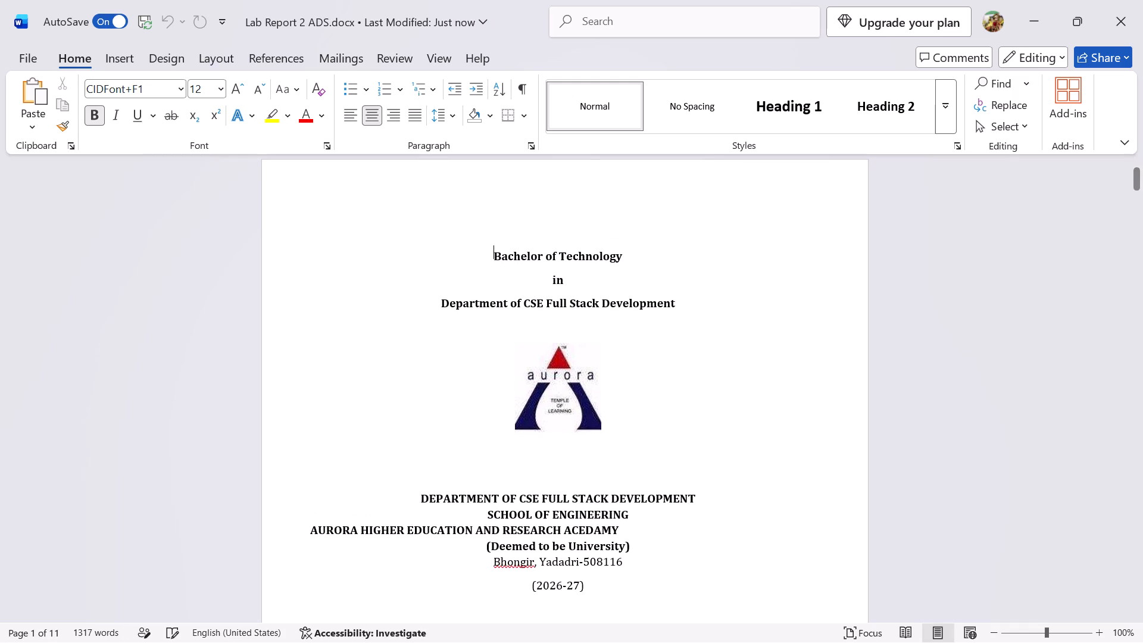
key(Return)
key(Return)
key(Return)
key(Return)
scroll(596, 389, down, 2)
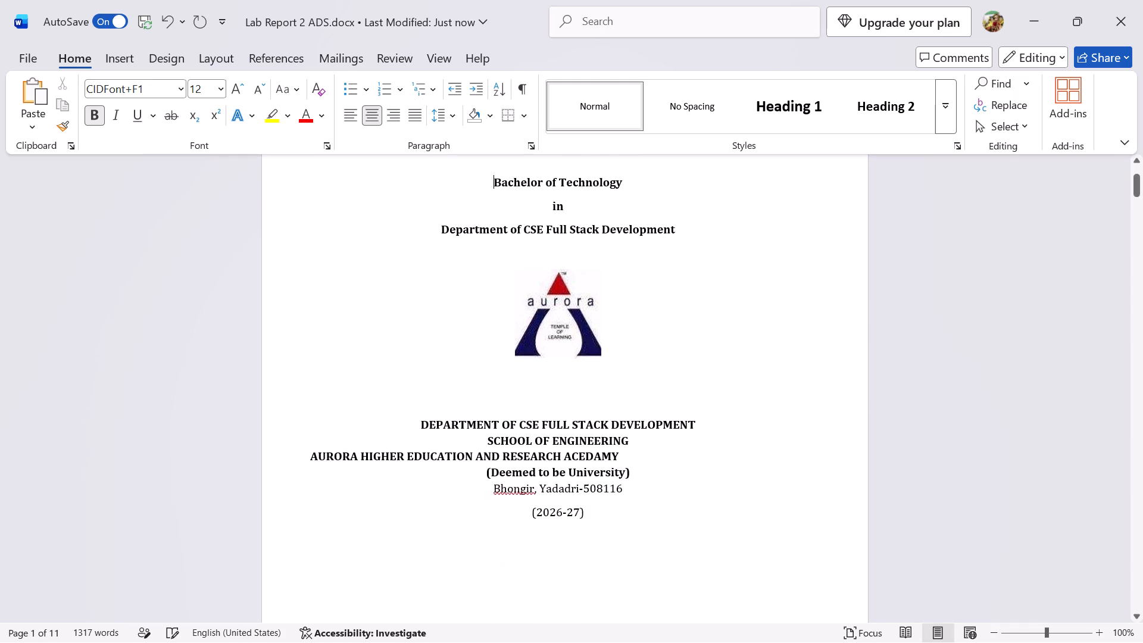
scroll(596, 389, down, 1)
scroll(564, 350, up, 4)
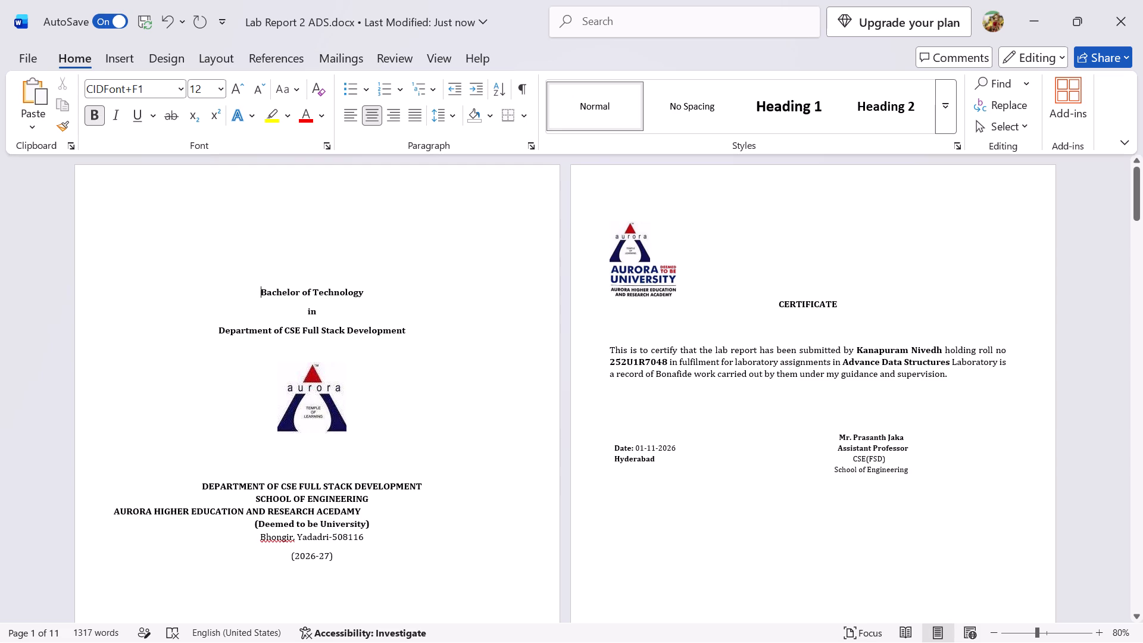
Indent the cover page line "AURORA HIGHER EDUCATION AND RESEARCH ACEDAMY" with spaces so it sits roughly centred beneath "SCHOOL OF ENGINEERING".
click(113, 513)
key(space)
key(space)
key(space)
key(space)
key(space)
key(space)
key(space)
key(space)
key(space)
key(space)
key(space)
key(space)
key(space)
key(space)
key(space)
key(space)
key(space)
key(space)
key(space)
key(space)
key(space)
key(space)
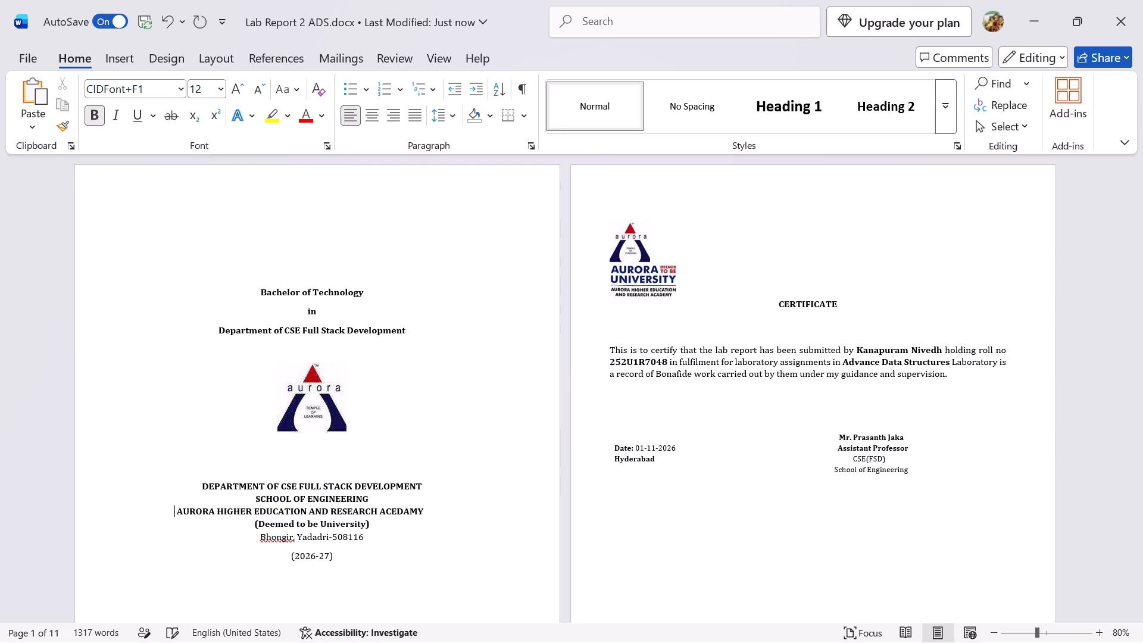
key(space)
key(space)
key(space)
key(space)
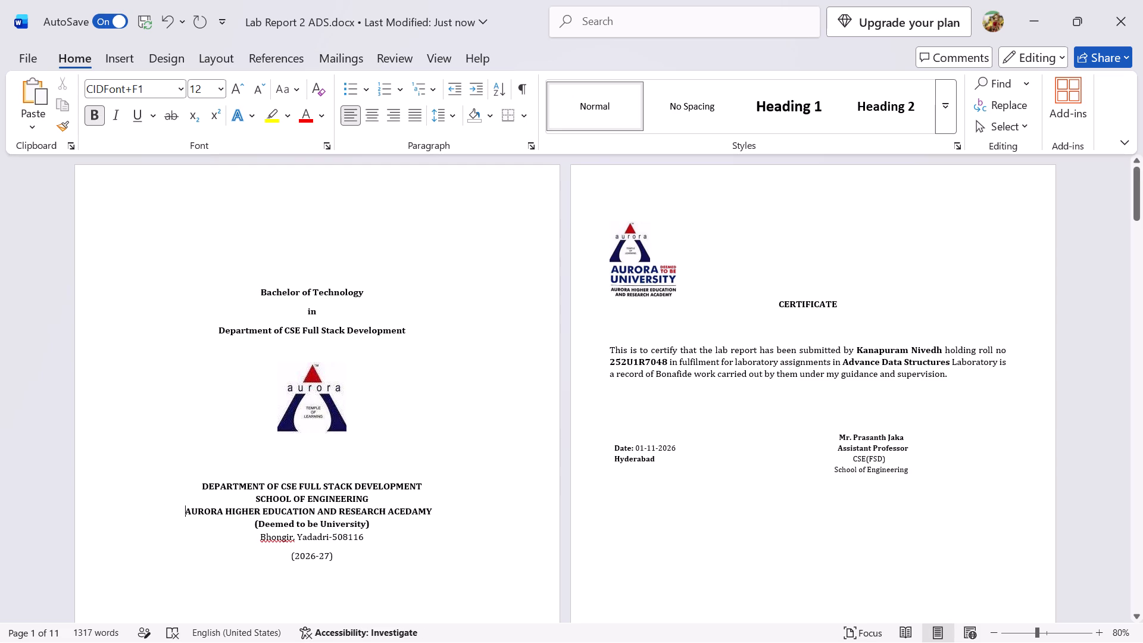
scroll(382, 522, down, 1)
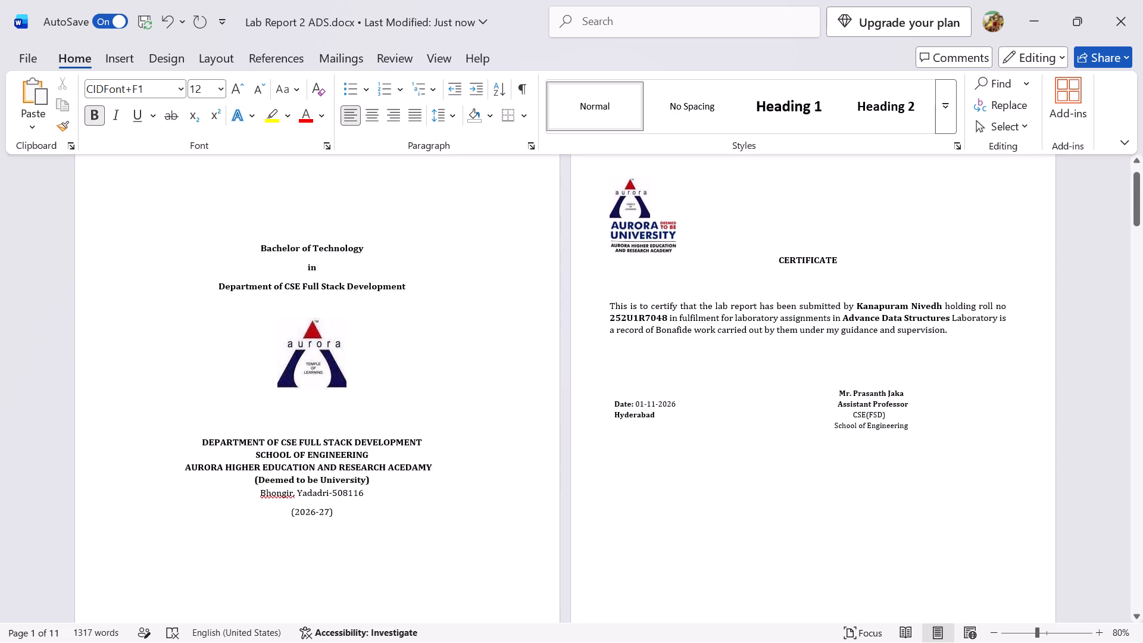
scroll(711, 247, up, 1)
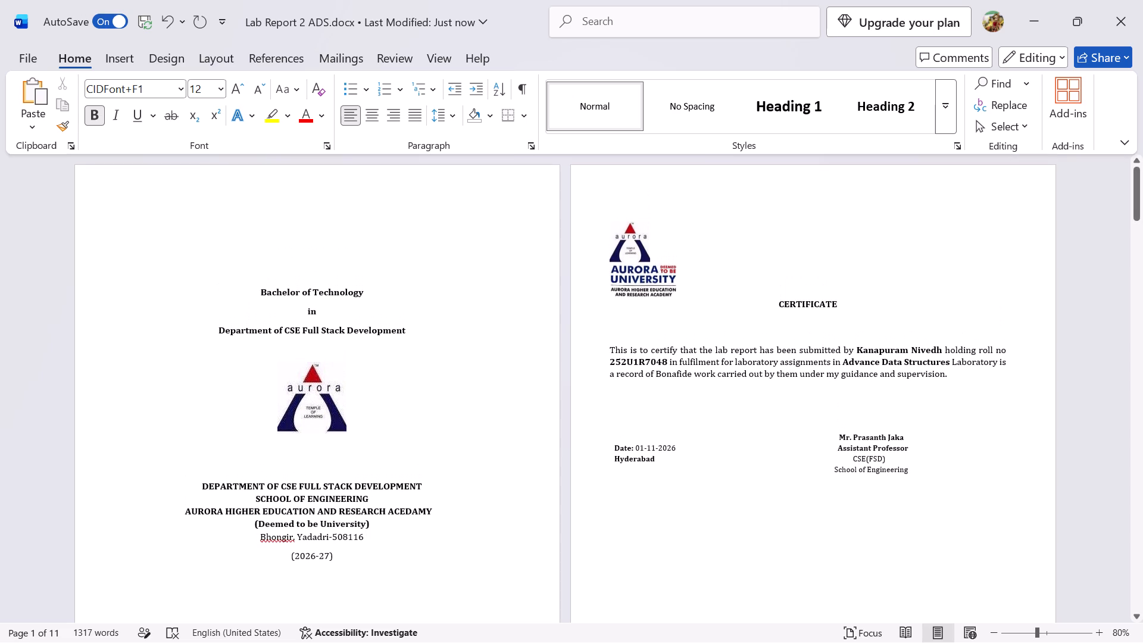
Move the Aurora emblem onto the university logo's line on the certificate page and space it across to near the right margin.
drag(630, 244, 733, 280)
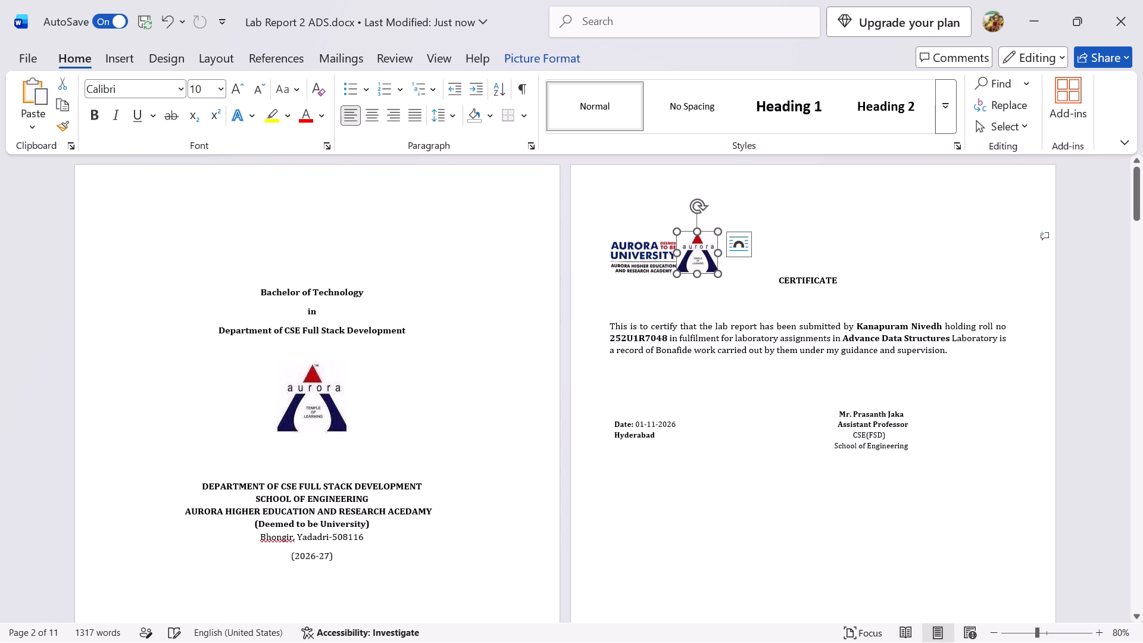
key(Left)
key(space)
key(space)
key(space)
key(space)
key(space)
key(space)
key(space)
key(space)
key(space)
key(space)
key(space)
key(space)
key(space)
key(space)
key(space)
key(space)
key(space)
key(space)
key(space)
key(space)
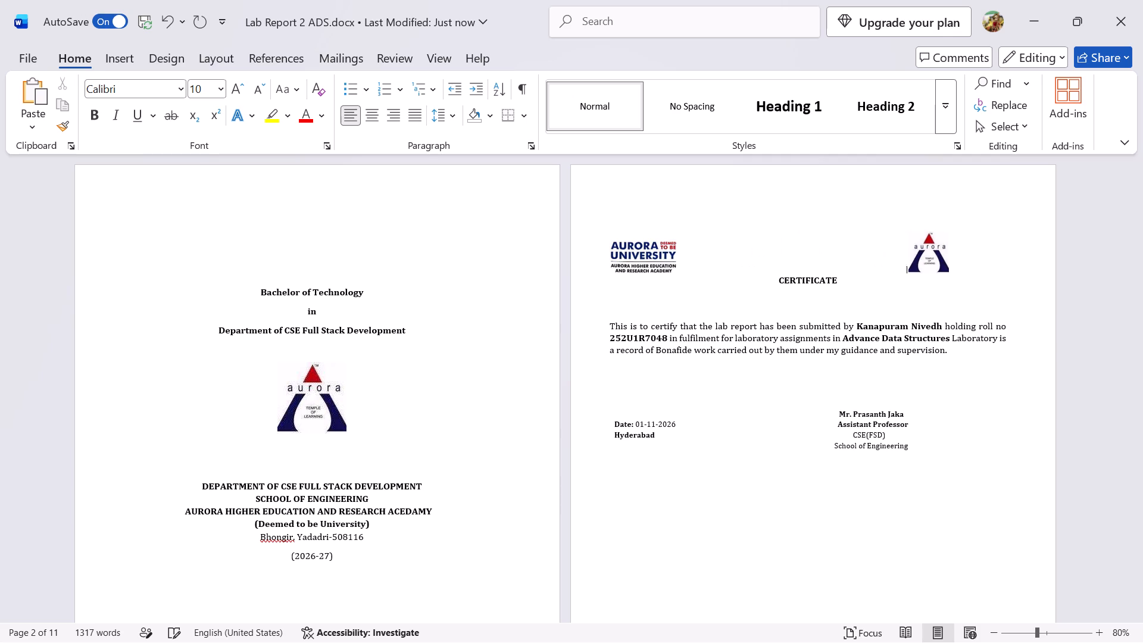
key(space)
key(space)
key(space)
key(space)
key(space)
key(space)
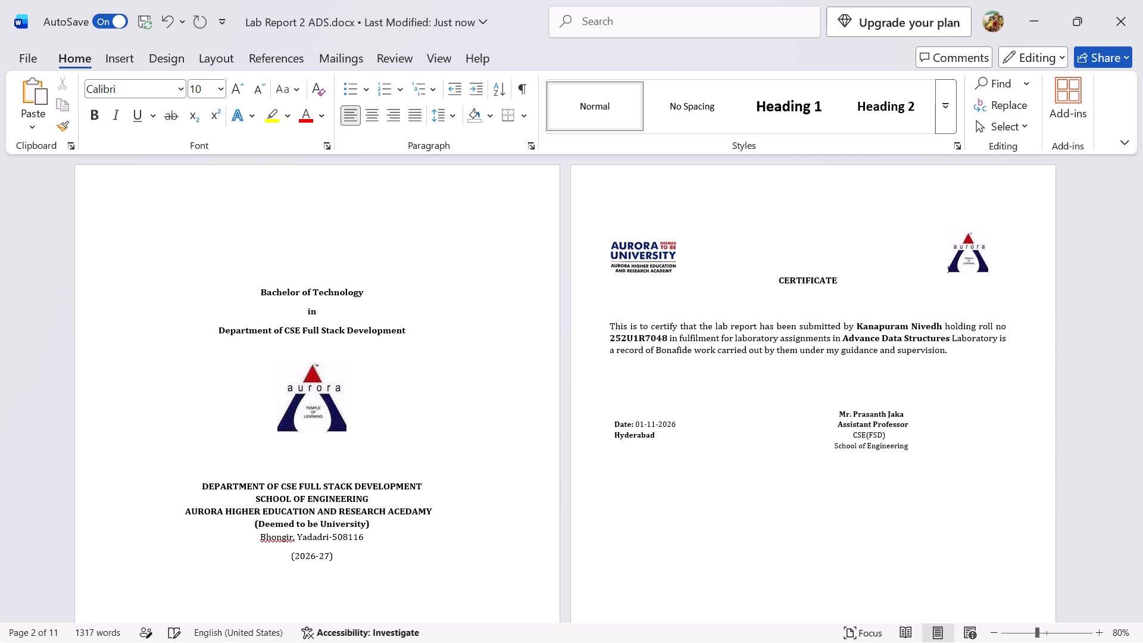
key(space)
key(space)
key(space)
key(space)
key(space)
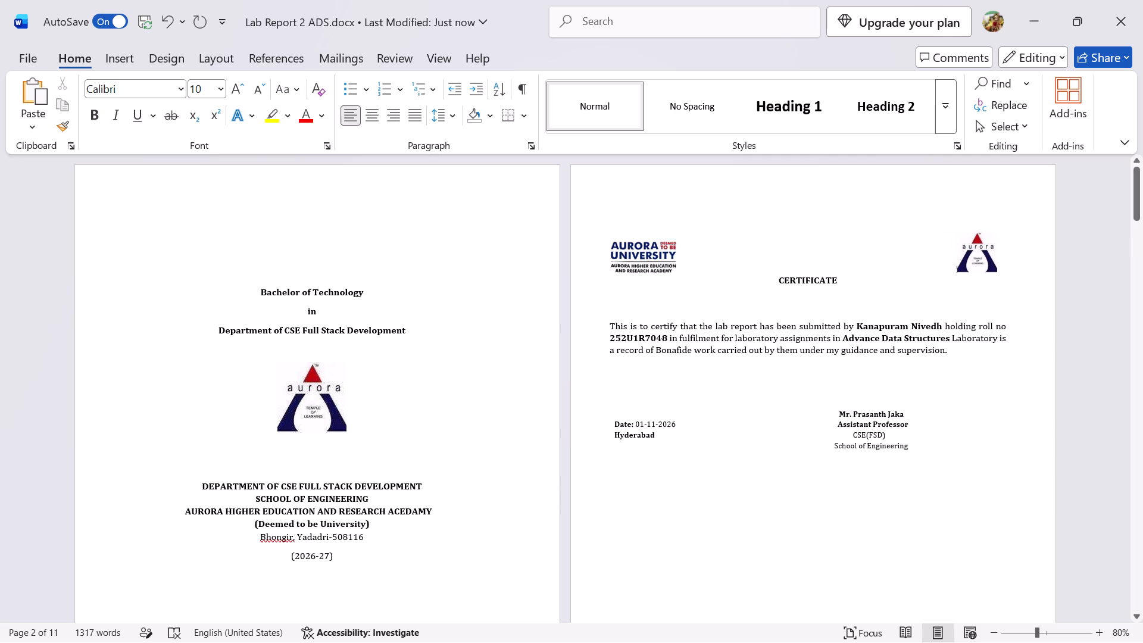
Insert seven blank lines above the "CERTIFICATE" heading to separate it from the logos.
click(783, 279)
key(Left)
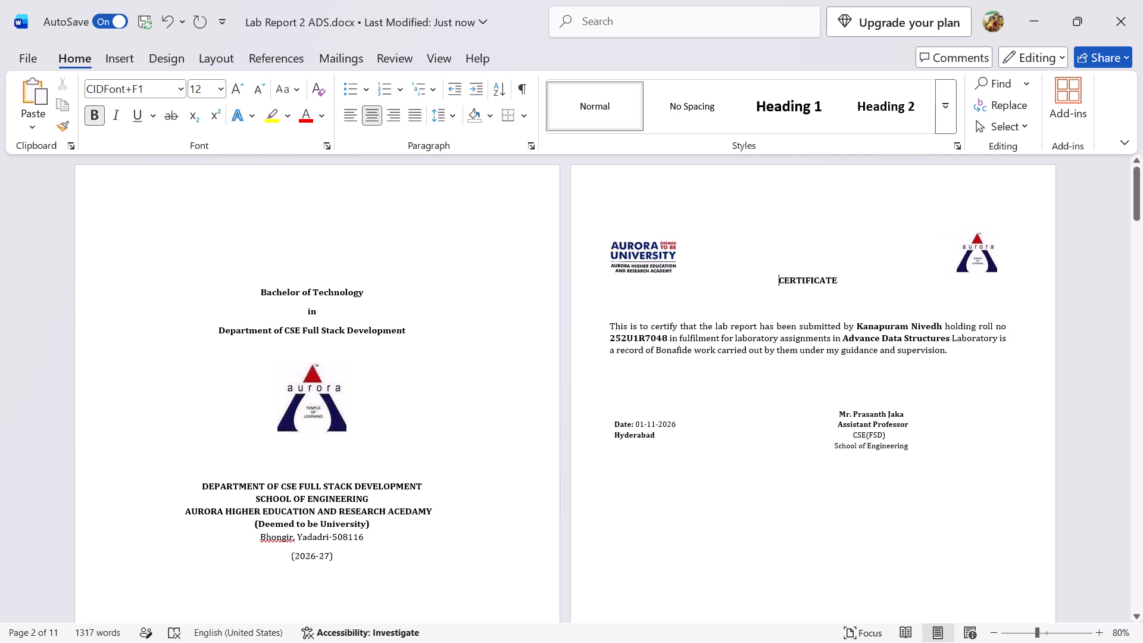
key(Return)
key(Return)
key(Return)
key(Return)
key(Return)
key(Return)
key(Return)
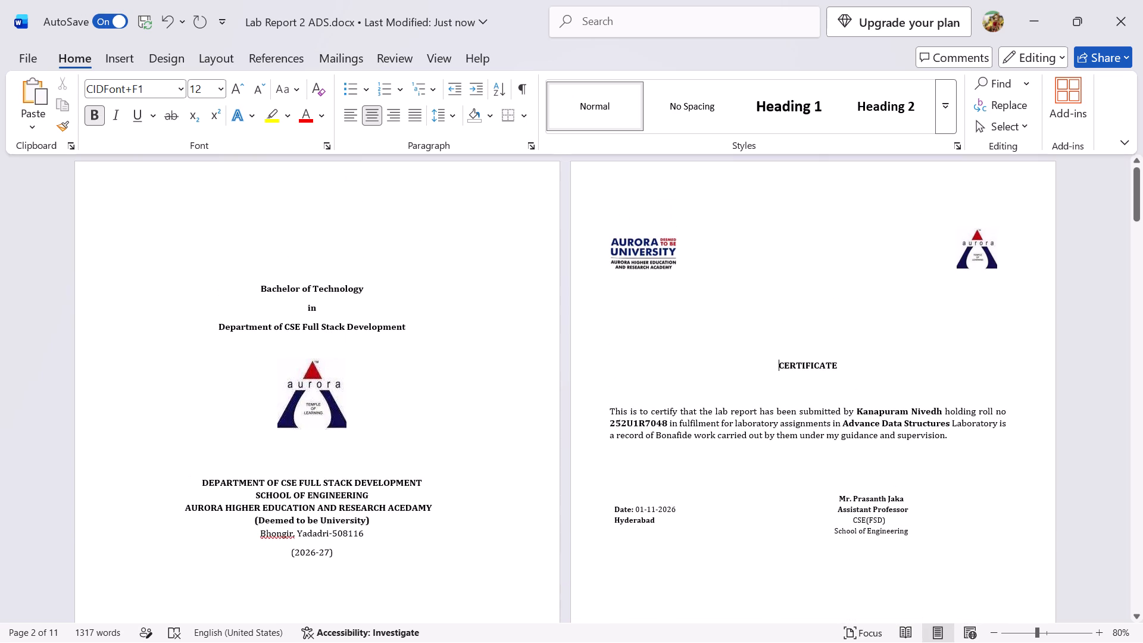
Change the date on the certificate page to 03-11-2026.
scroll(771, 354, down, 1)
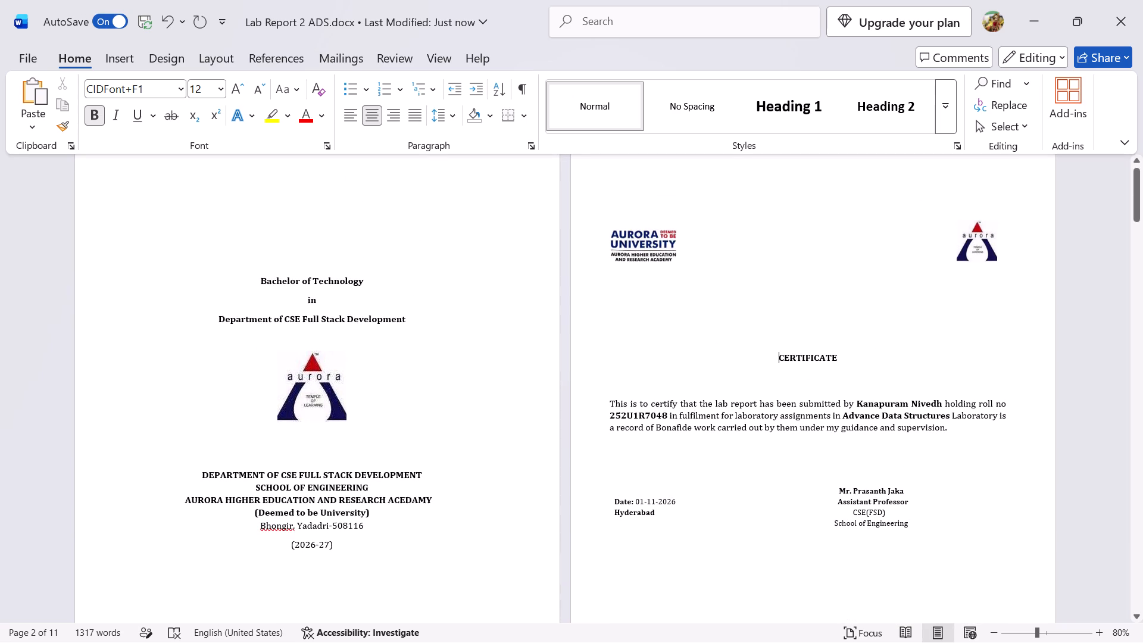
click(641, 504)
key(Right)
key(BackSpace)
key(3)
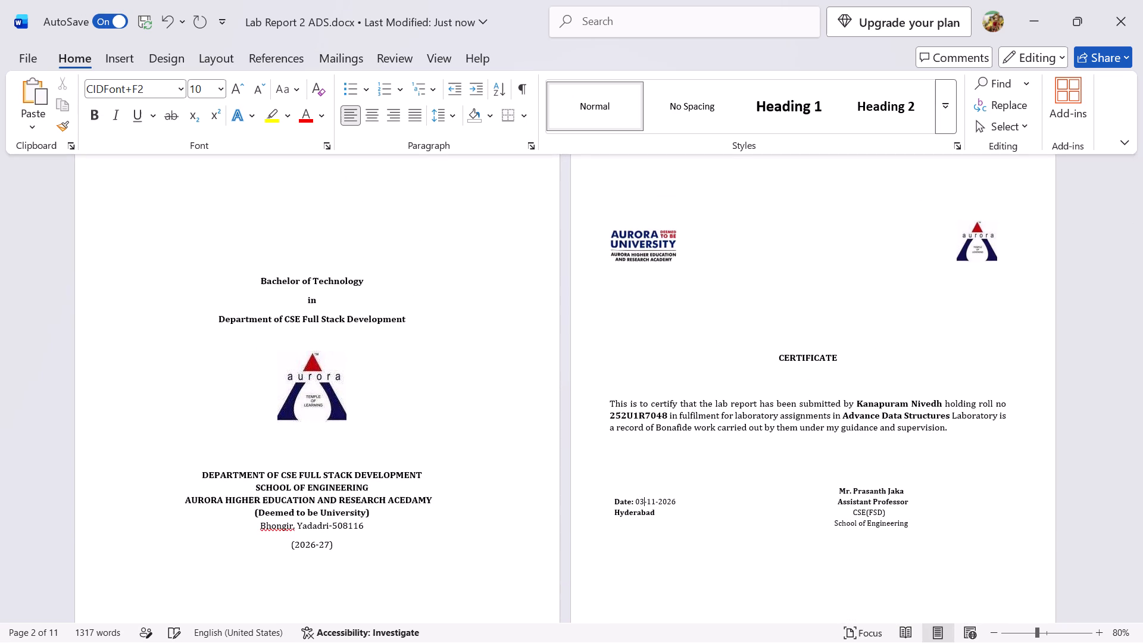
Shift the professor's name in the certificate's signature block to the right with seven spaces.
scroll(769, 531, down, 1)
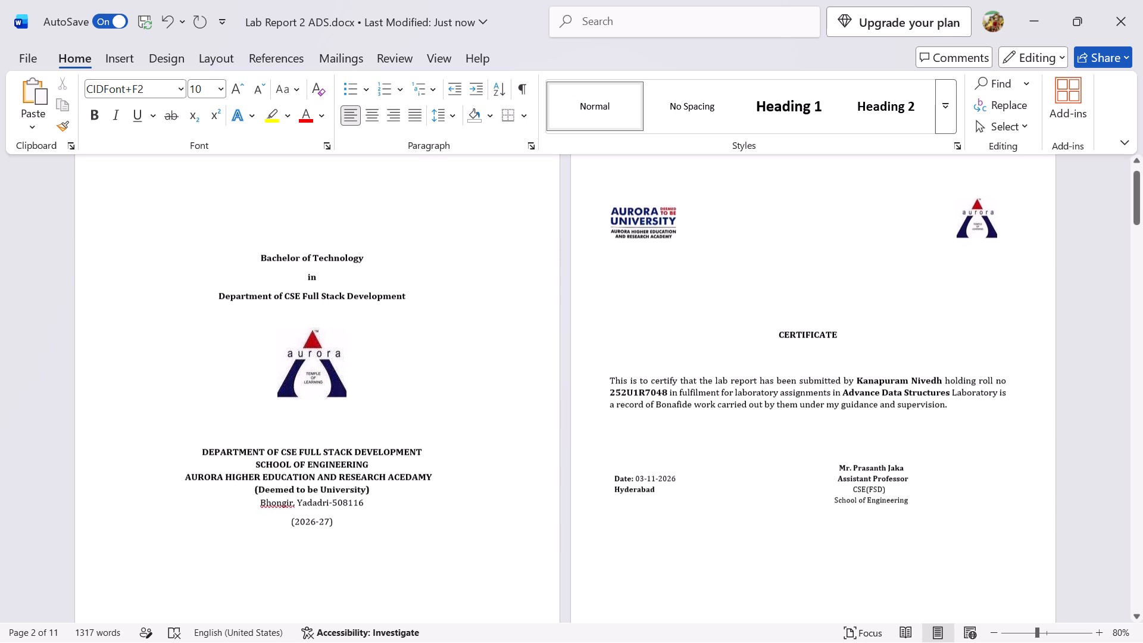
click(834, 466)
key(space)
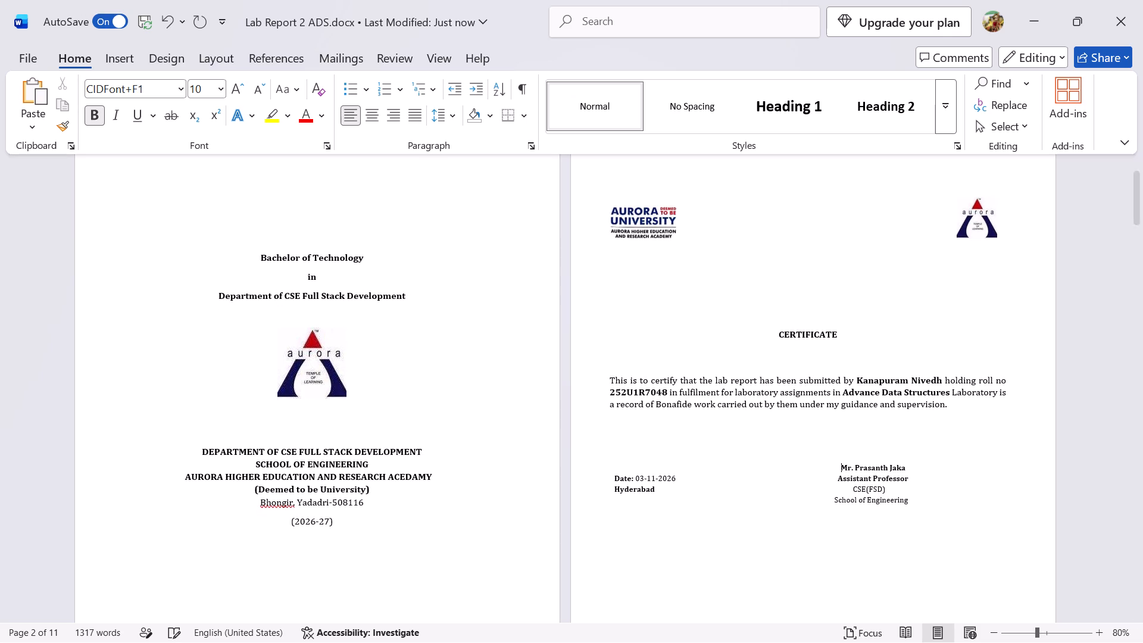
key(space)
key(space)
key(space)
key(space)
key(space)
key(space)
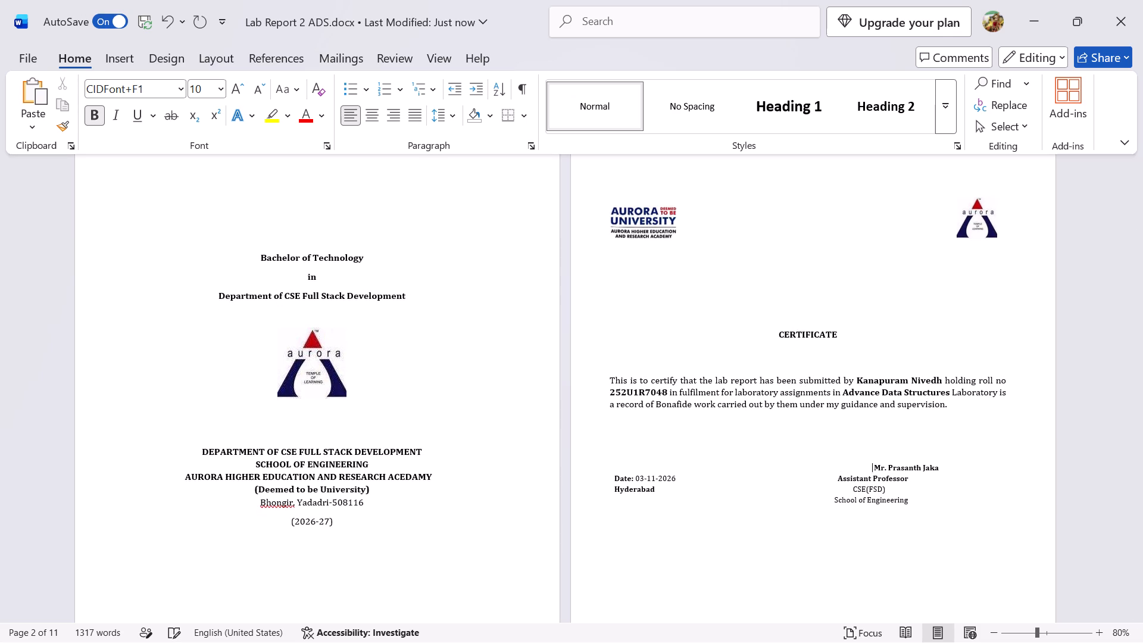
Indent the "Assistant Professor" line with spaces so it is centred under the professor's name.
click(838, 480)
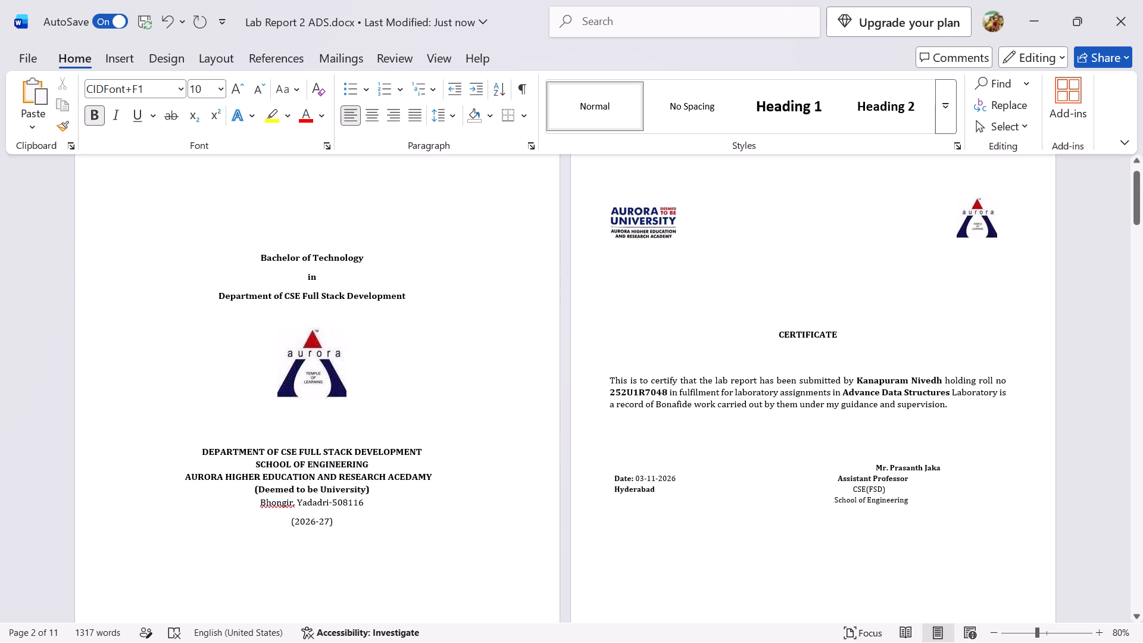
key(space)
key(space)
key(space)
key(space)
key(space)
key(space)
key(space)
key(space)
key(space)
key(space)
key(space)
key(space)
key(space)
key(space)
key(space)
key(space)
key(space)
key(space)
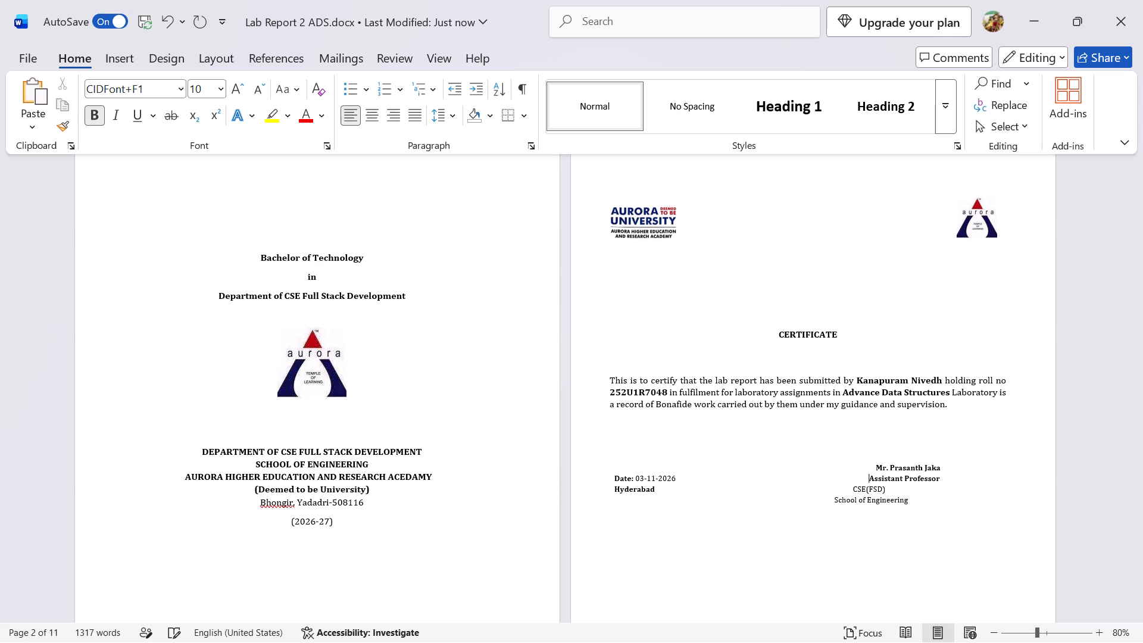
key(space)
key(space)
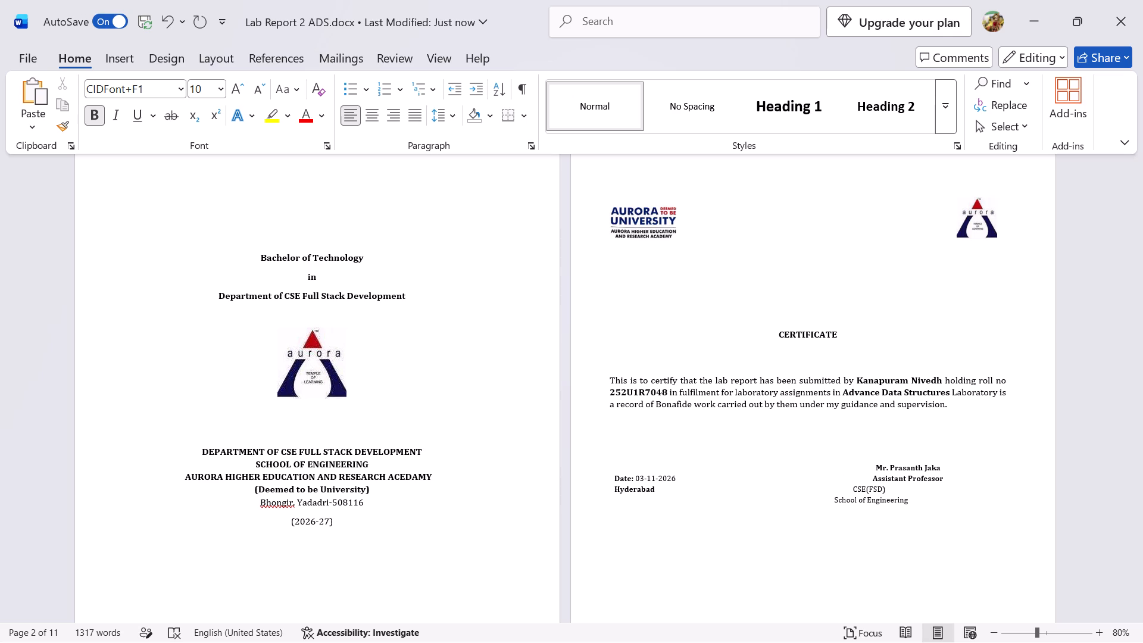
Indent the "CSE(FSD)" line with spaces so it is centred under "Assistant Professor".
click(842, 492)
key(space)
key(space)
key(space)
key(space)
key(space)
key(space)
key(space)
key(space)
key(space)
key(space)
key(space)
key(space)
key(space)
key(space)
key(space)
key(space)
key(space)
key(space)
key(space)
key(space)
Indent the "School of Engineering" line with spaces to align it beneath "CSE(FSD)" in the signature block.
click(824, 500)
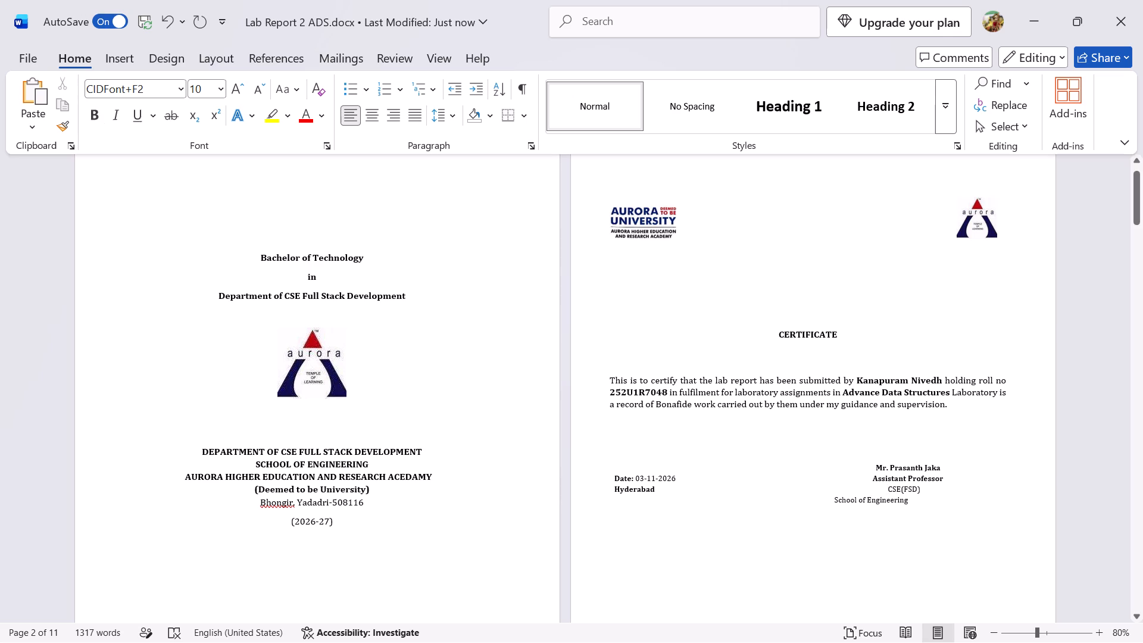
key(space)
key(space)
key(space)
key(space)
key(space)
key(space)
key(space)
key(space)
key(space)
key(space)
key(space)
key(space)
key(space)
key(space)
key(space)
key(space)
key(space)
key(space)
key(space)
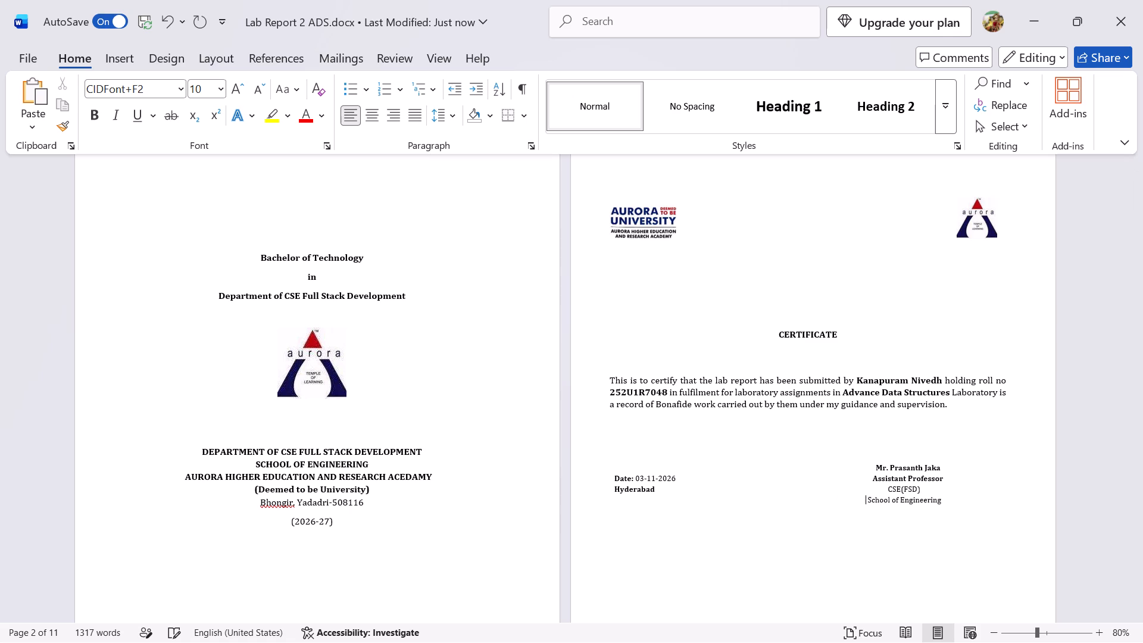
Add one more space before the "School of Engineering" line in the certificate's signature block.
key(space)
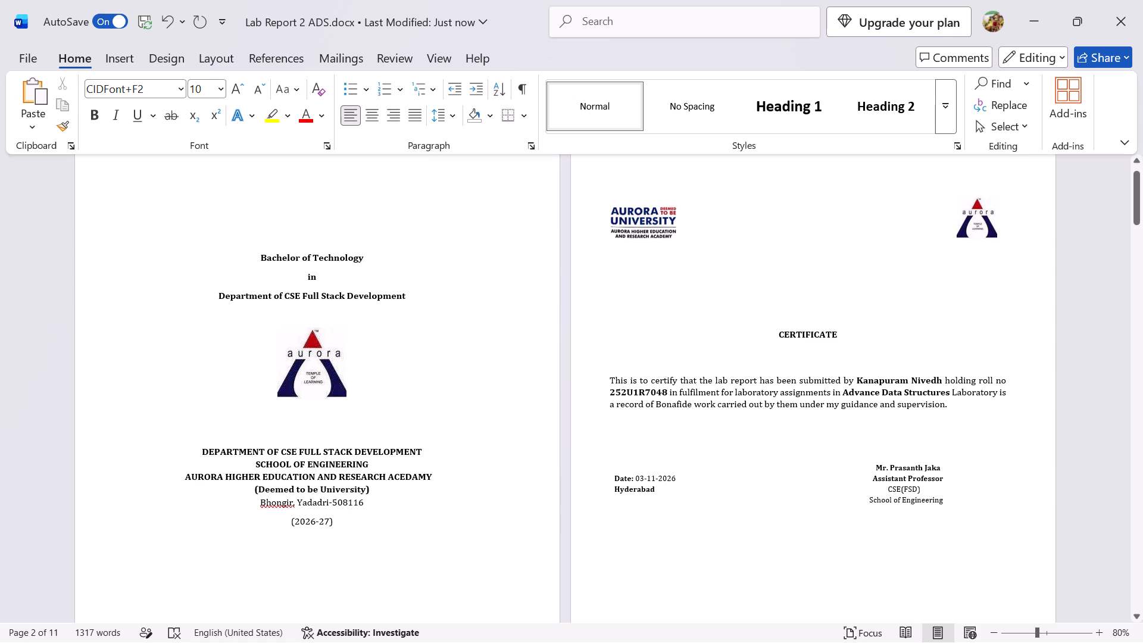
Insert a blank line between the certificate paragraph and the date and signature block.
scroll(707, 504, down, 2)
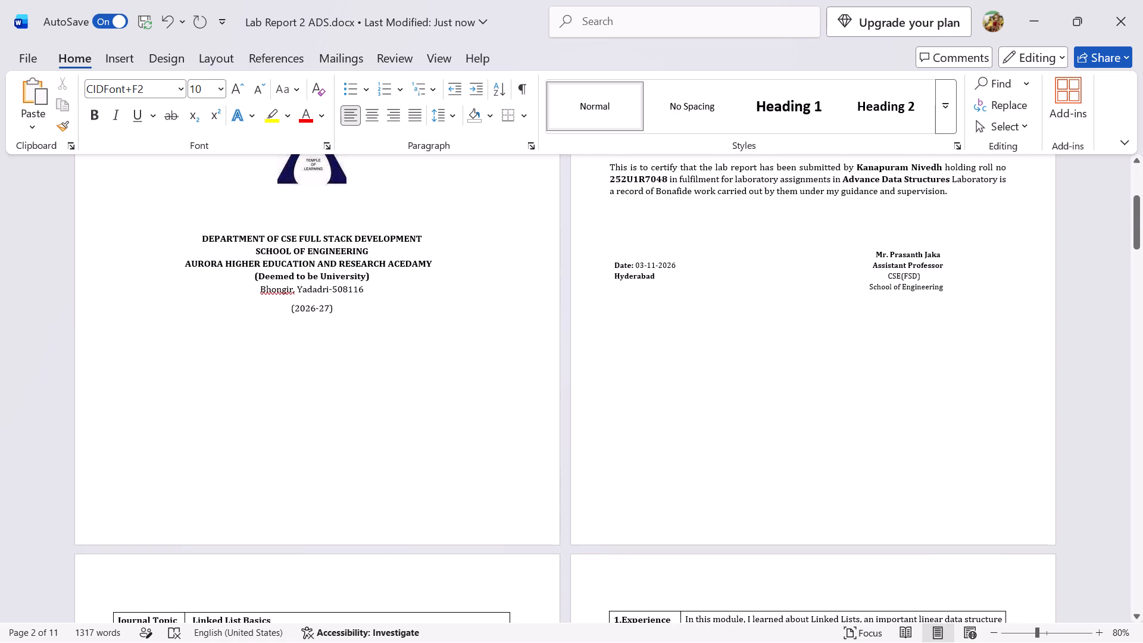
click(960, 196)
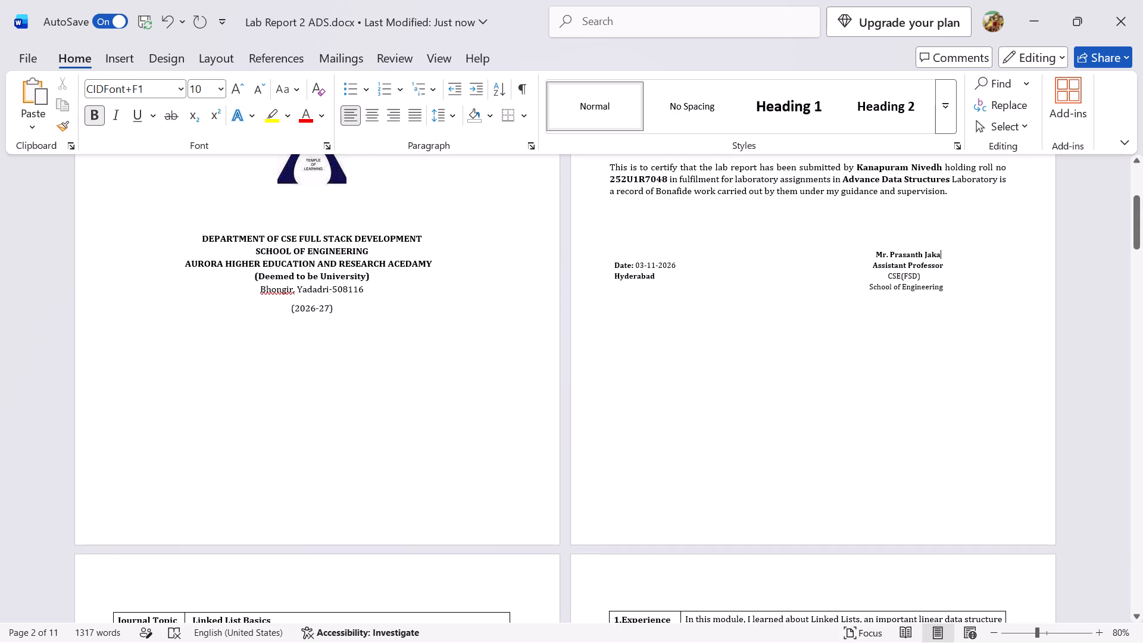
click(957, 192)
key(Return)
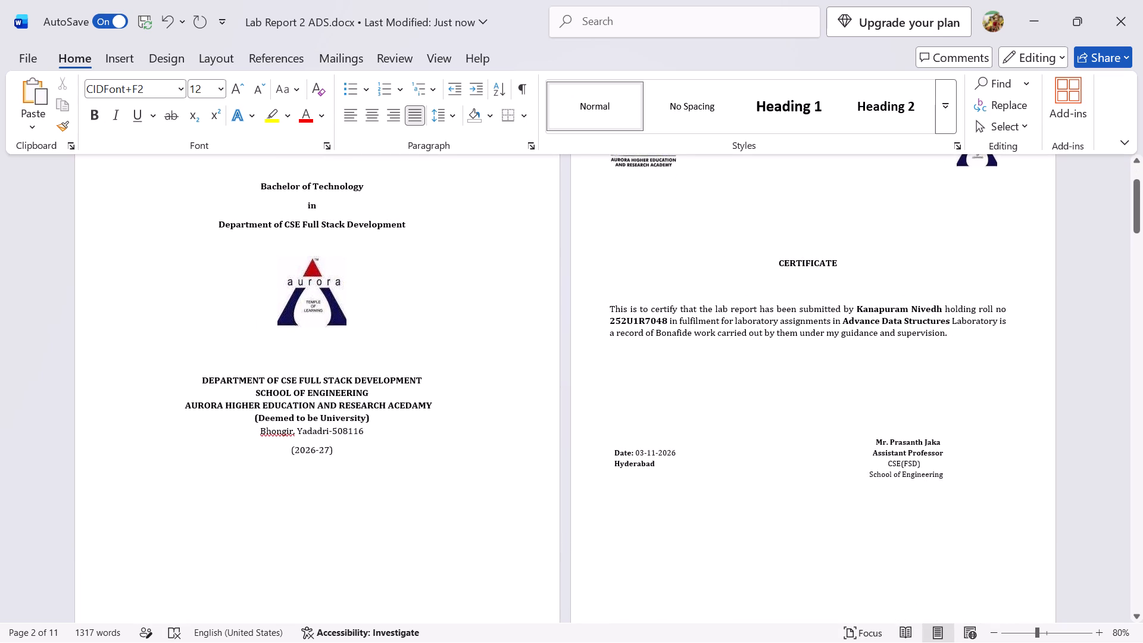
Add an empty row beneath the "Journal Topic" row of the journal table on page 3.
scroll(969, 380, down, 1)
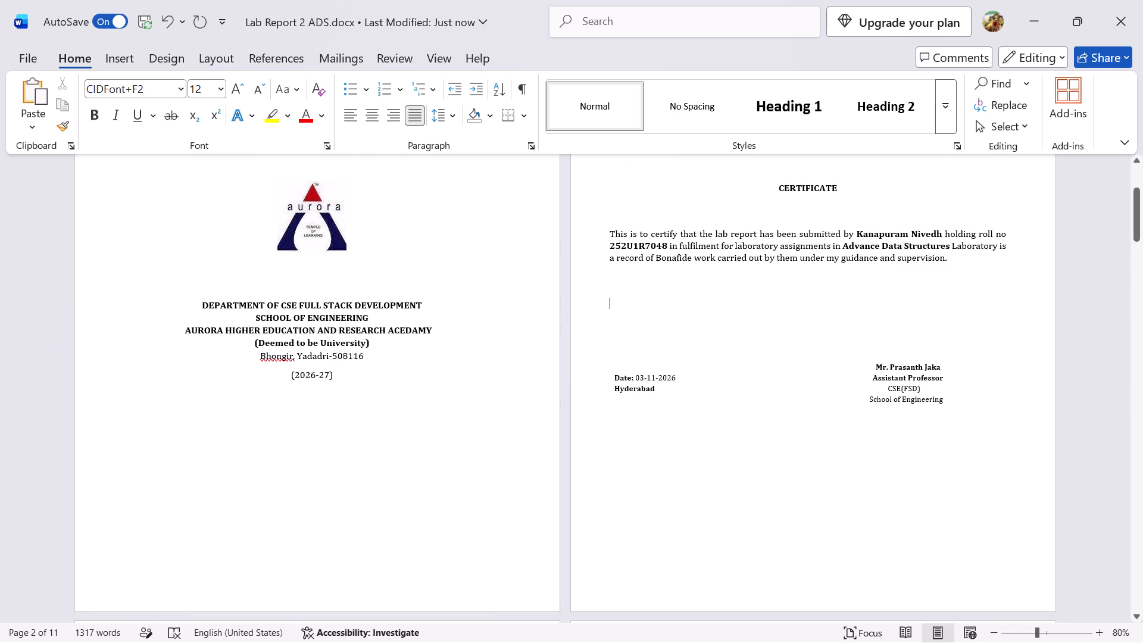
scroll(969, 380, down, 5)
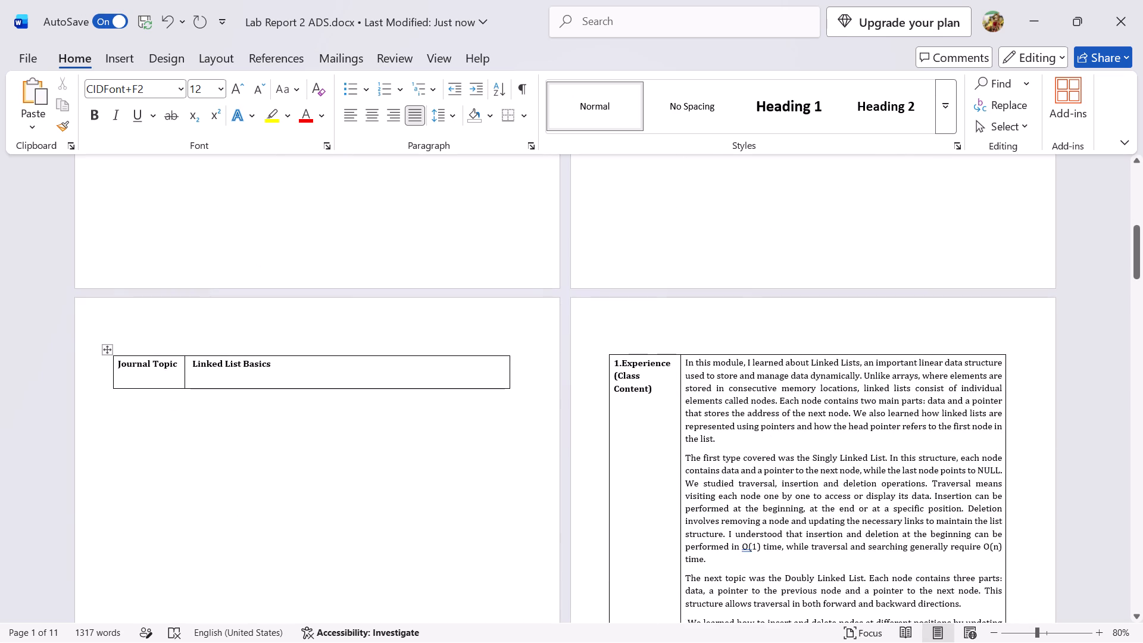
click(613, 365)
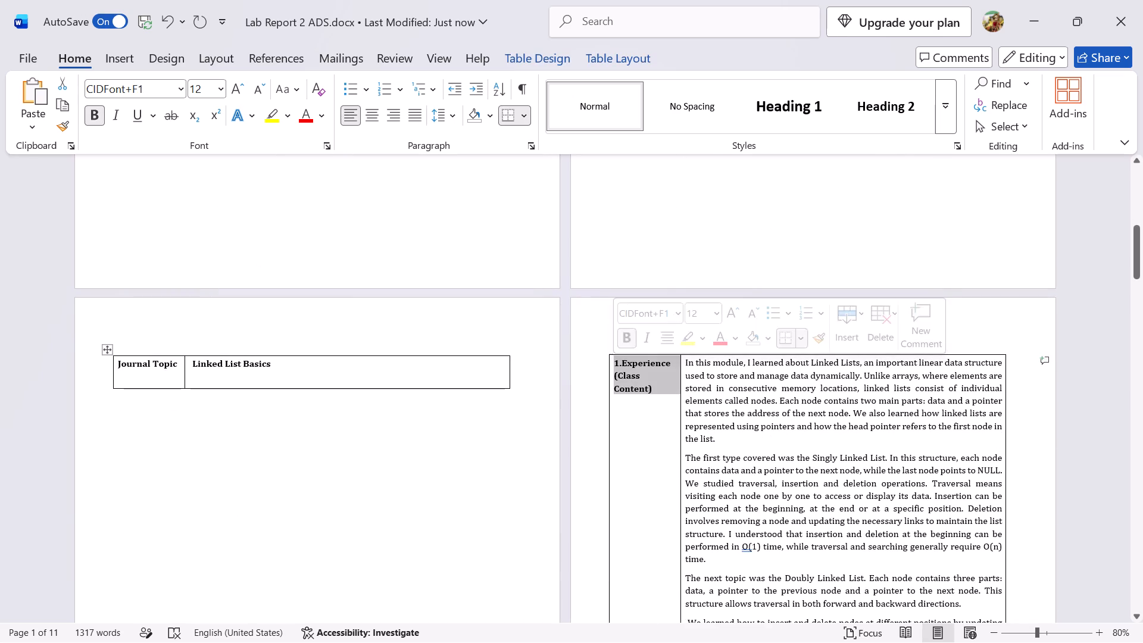
click(702, 401)
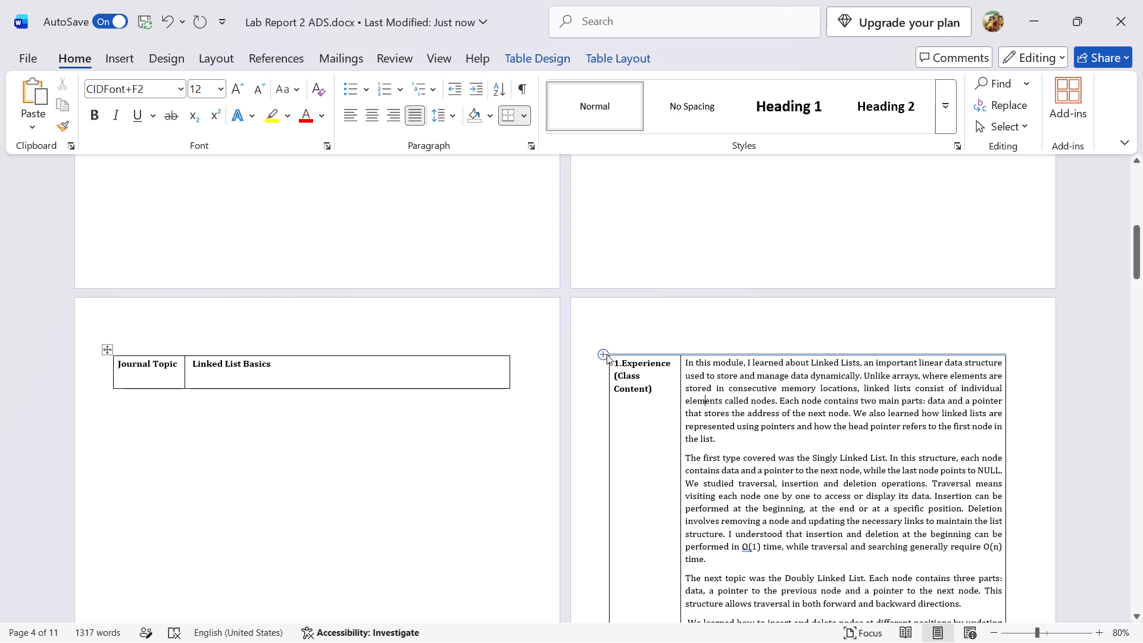
drag(607, 354, 115, 395)
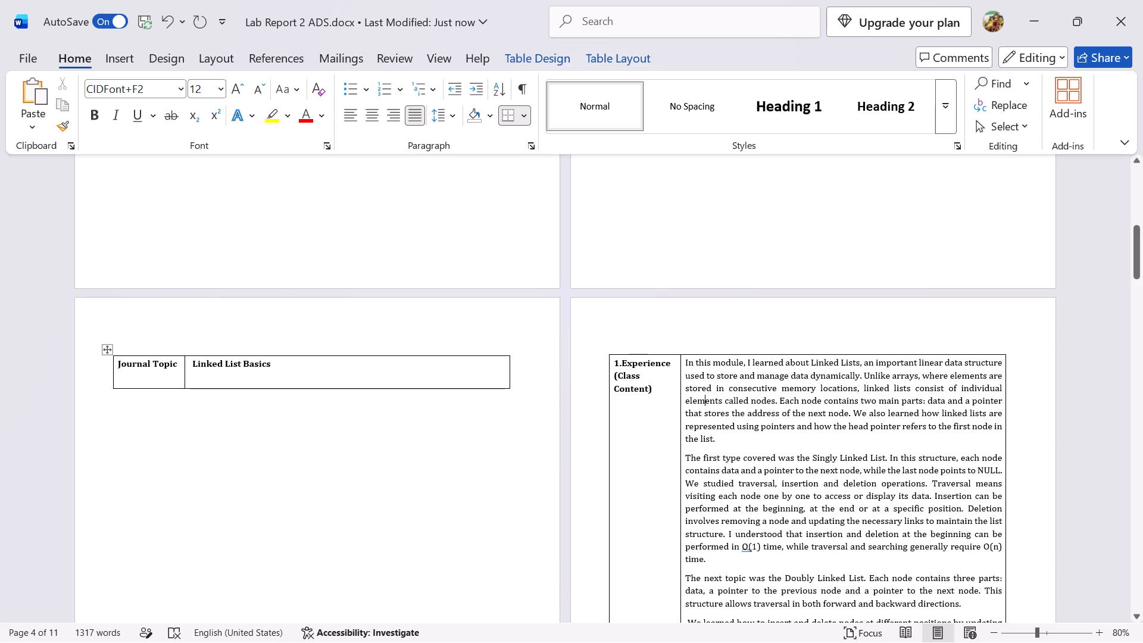
drag(115, 395, 113, 390)
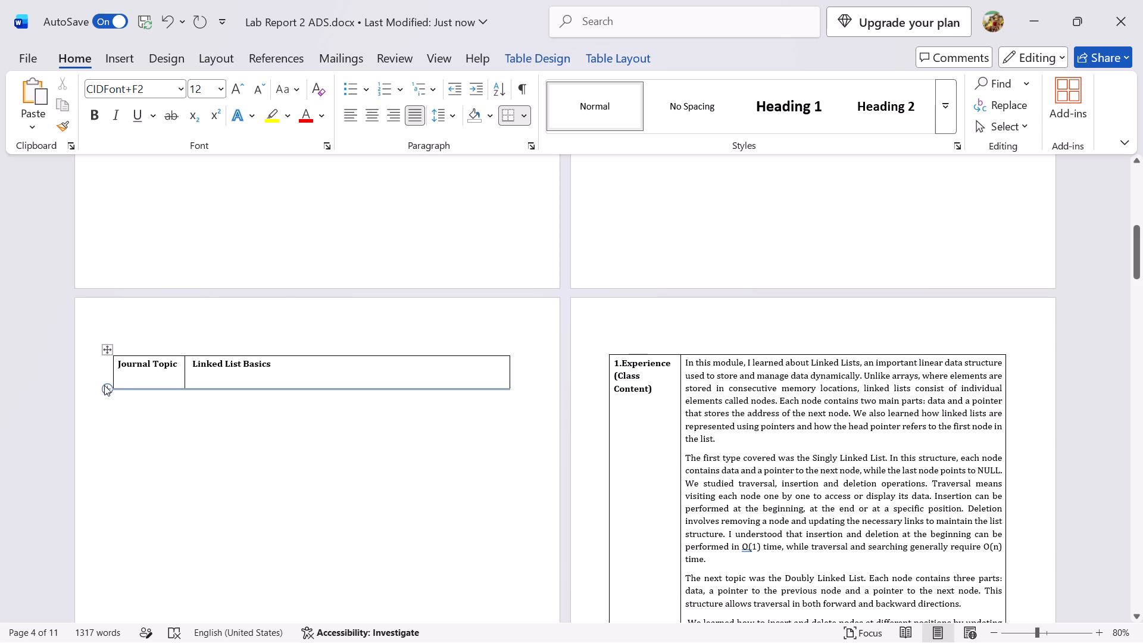
click(105, 384)
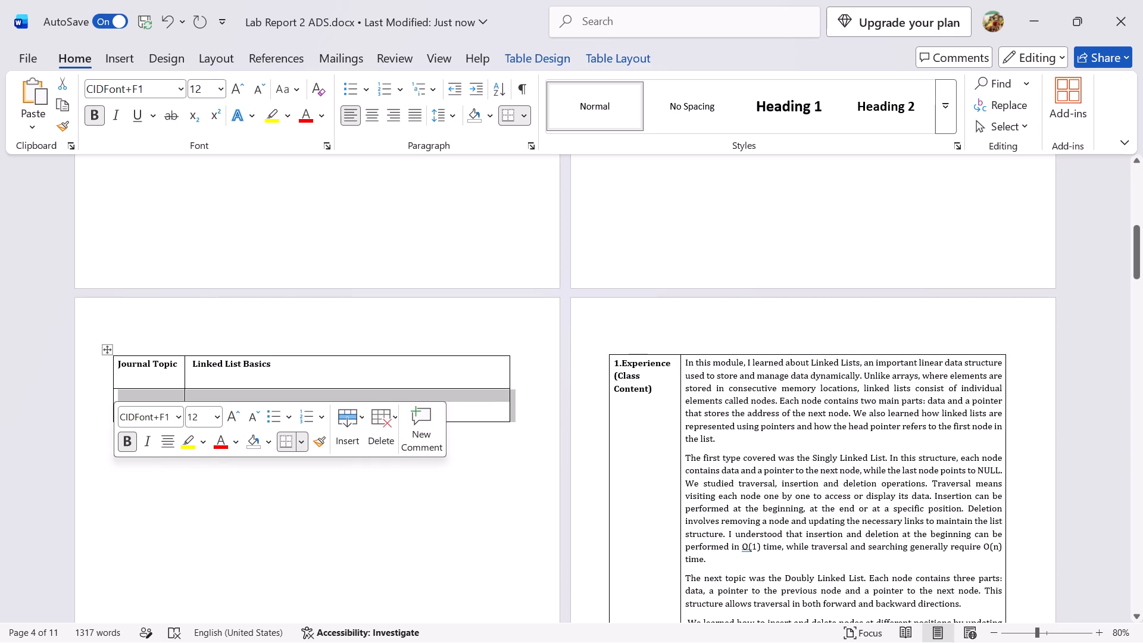
Copy the entire "1.Experience (Class Content)" row from page 4 into the empty row beneath "Journal Topic".
click(626, 376)
scroll(626, 376, down, 1)
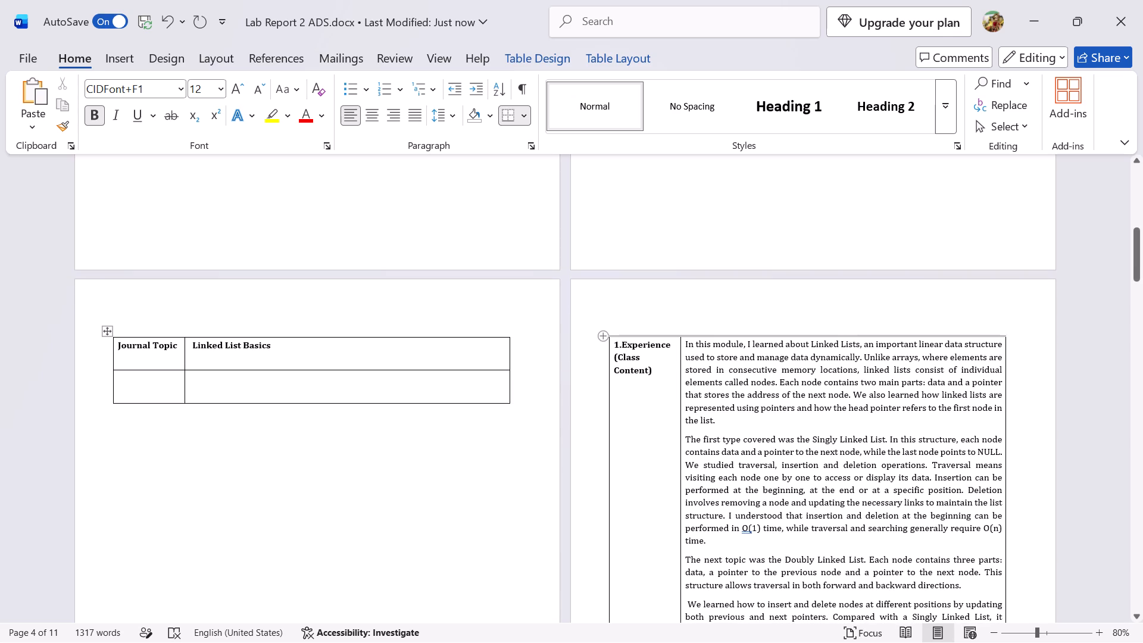
click(613, 344)
triple_click(613, 344)
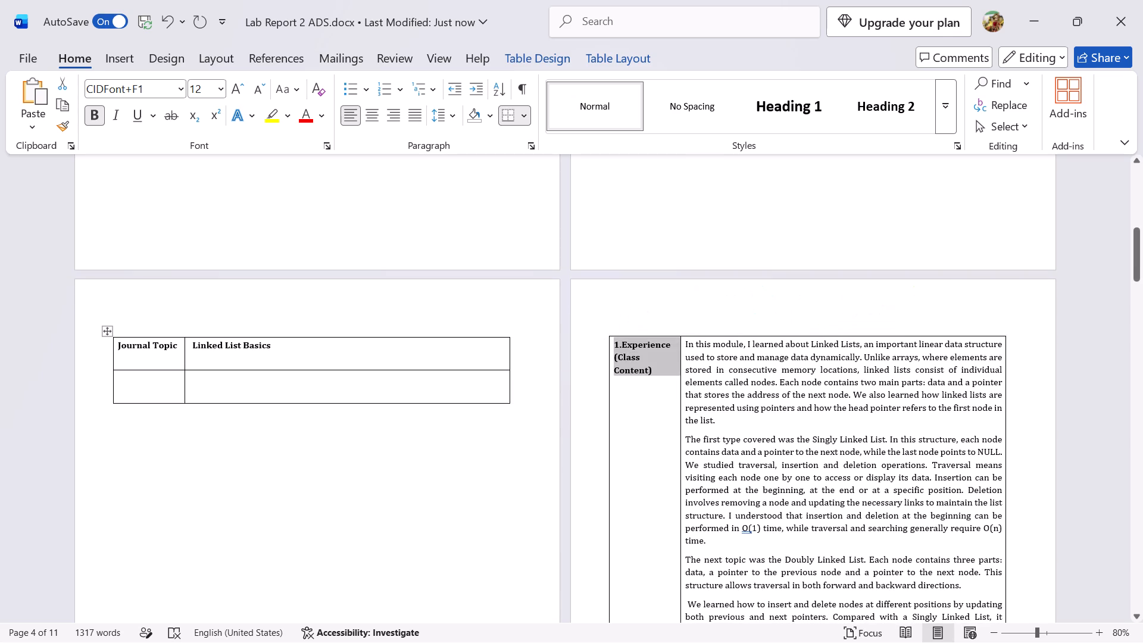
right_click(613, 344)
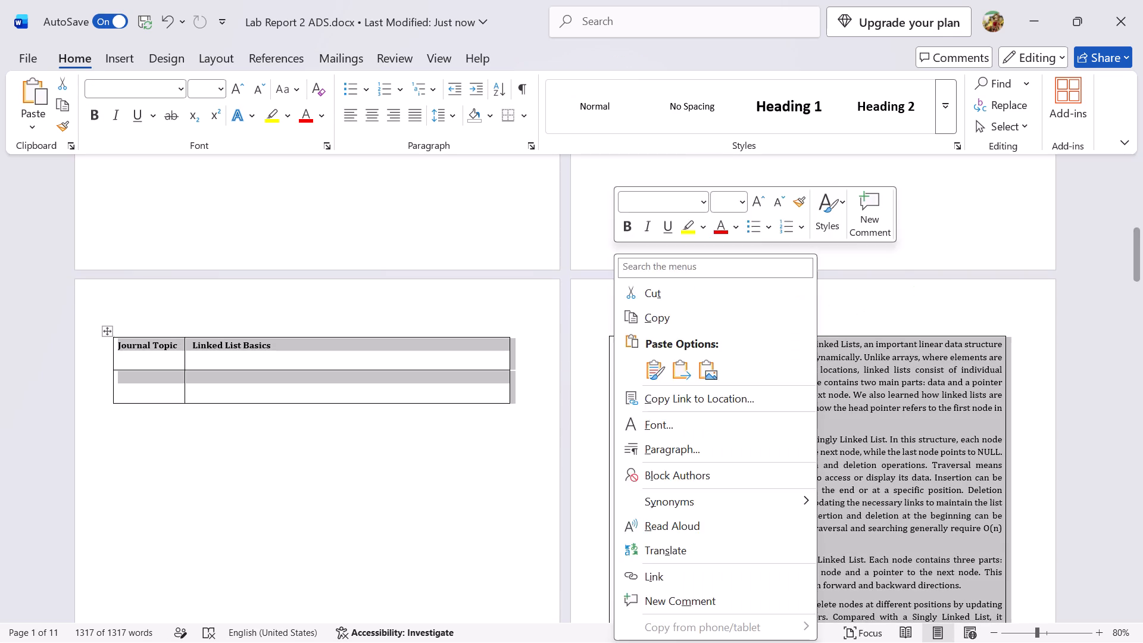
click(613, 344)
click(613, 344)
double_click(613, 344)
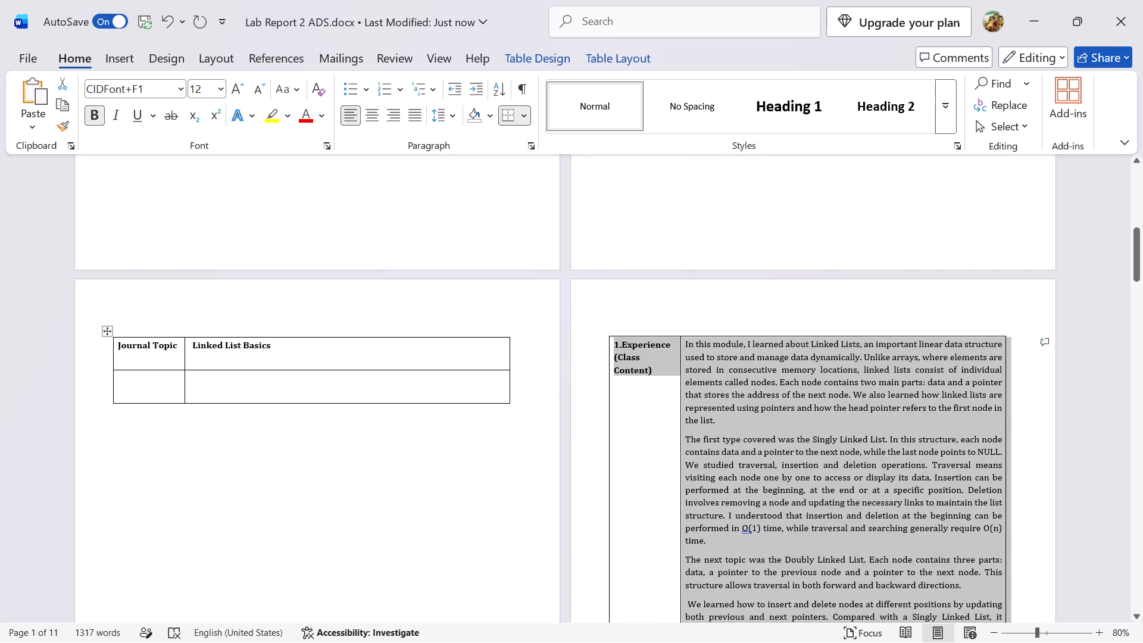
key(ctrl+c)
scroll(613, 344, down, 2)
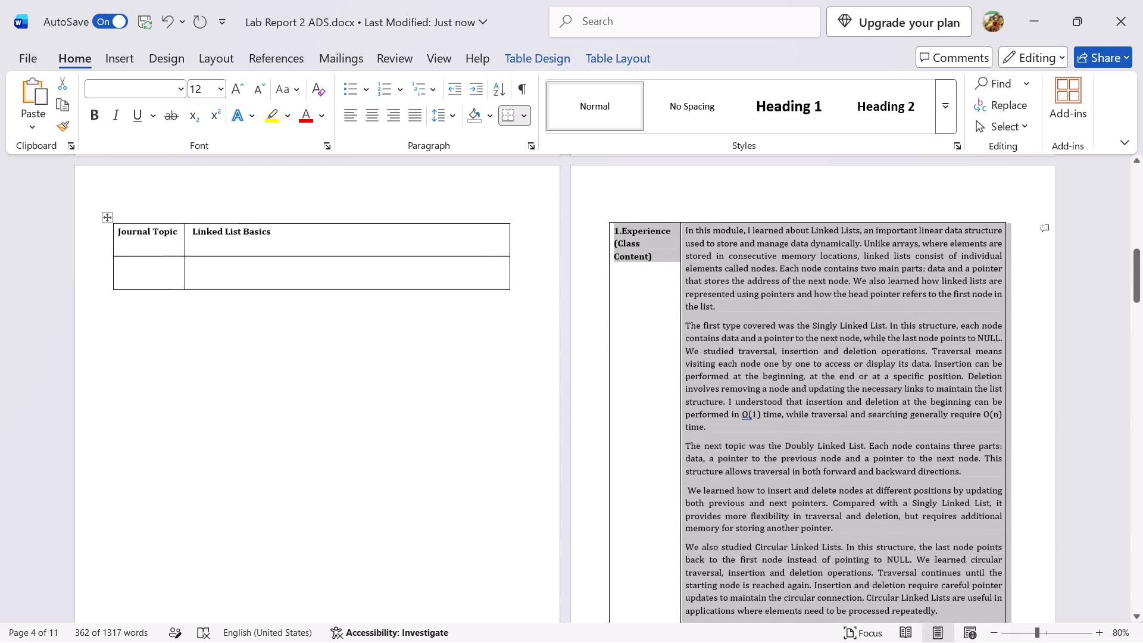
scroll(613, 344, down, 4)
scroll(613, 344, up, 1)
scroll(613, 344, down, 1)
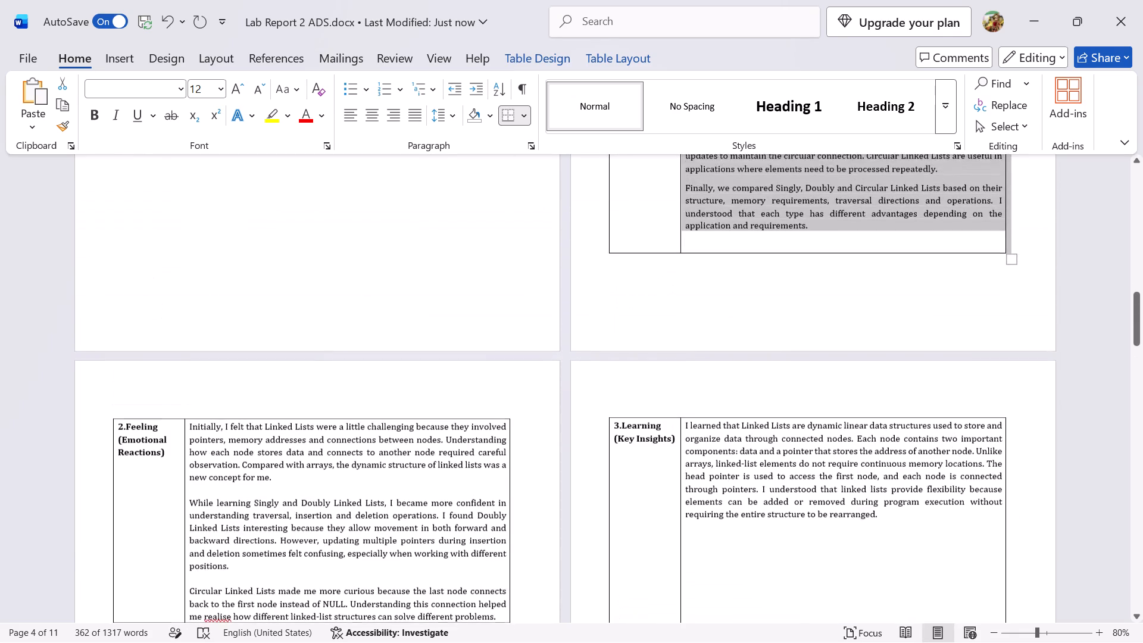
scroll(613, 344, down, 3)
scroll(613, 344, up, 4)
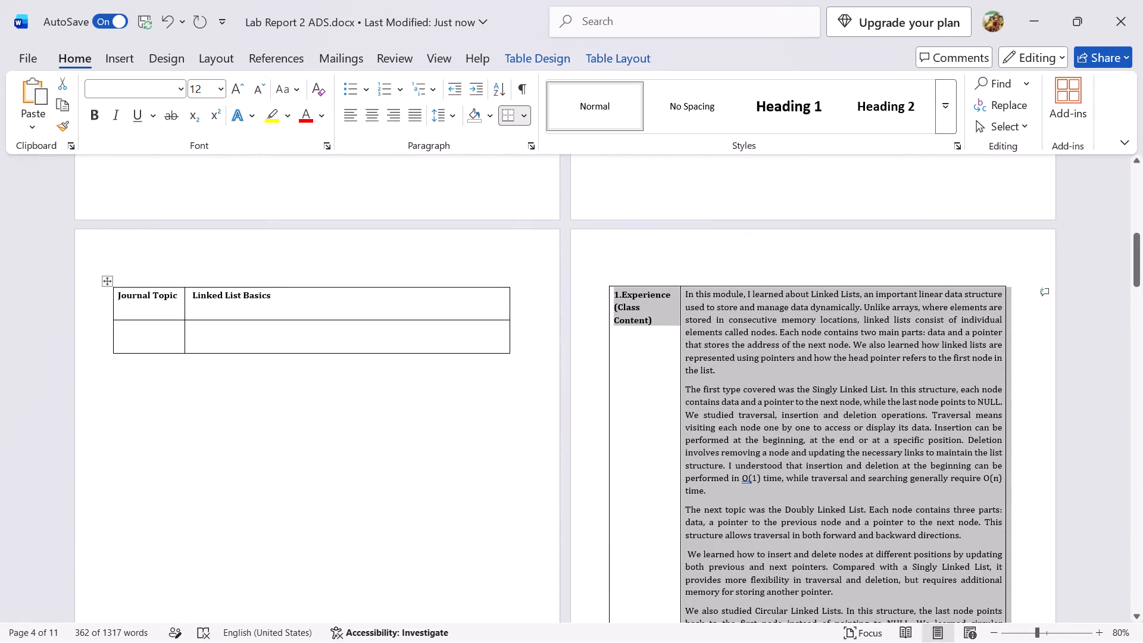
drag(139, 332, 295, 340)
key(ctrl+v)
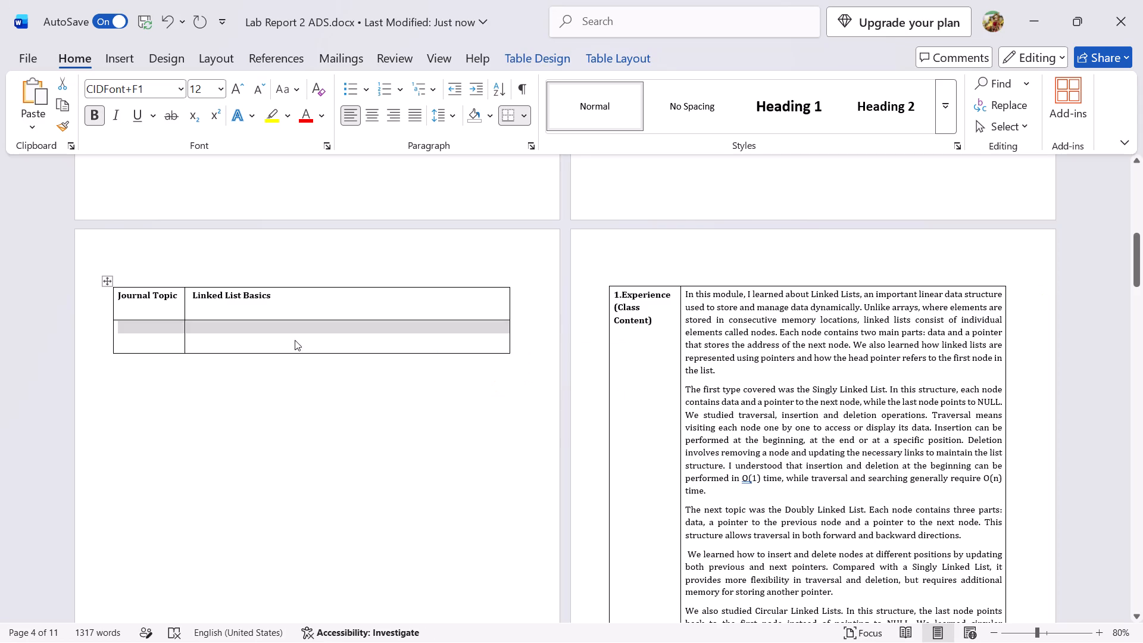
Delete the original "1.Experience (Class Content)" row from page 4.
scroll(443, 397, up, 1)
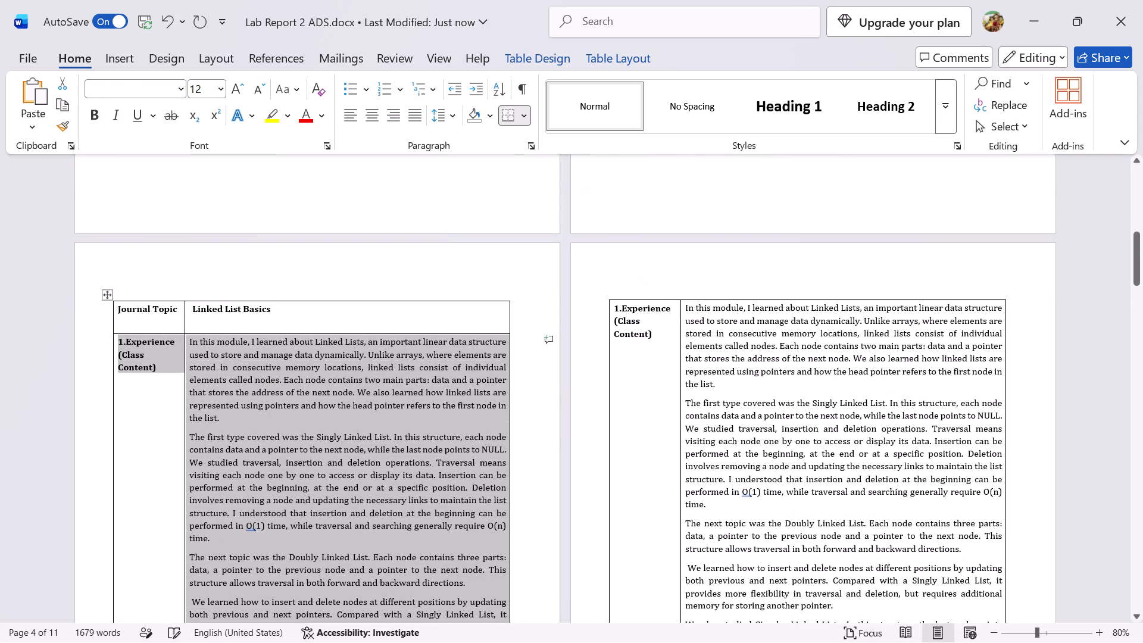
click(620, 313)
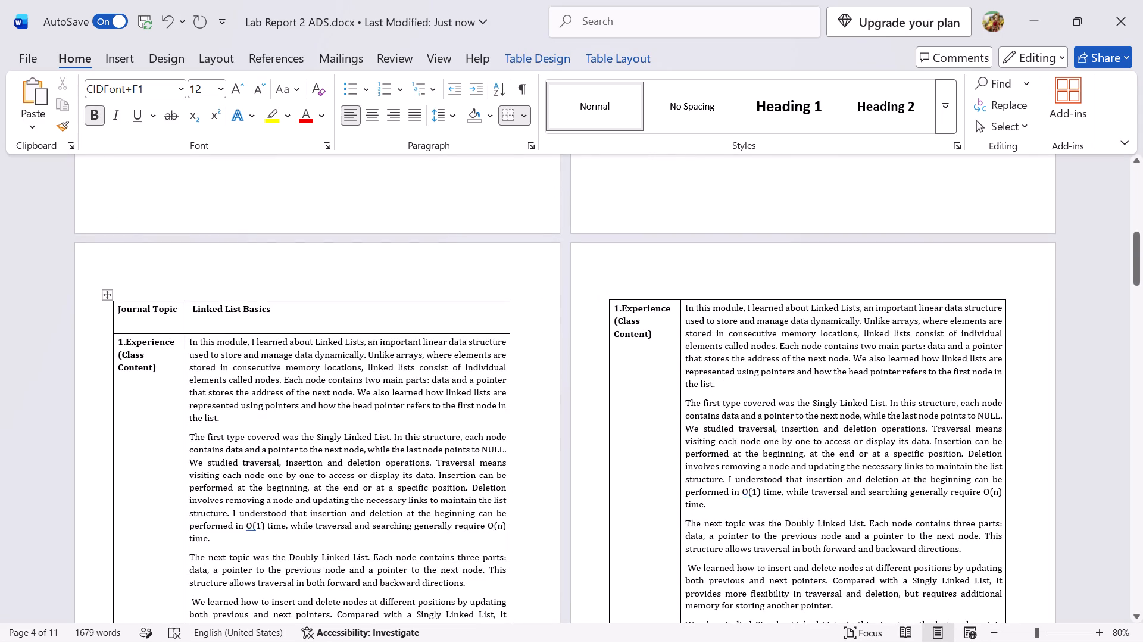
click(612, 309)
click(612, 309)
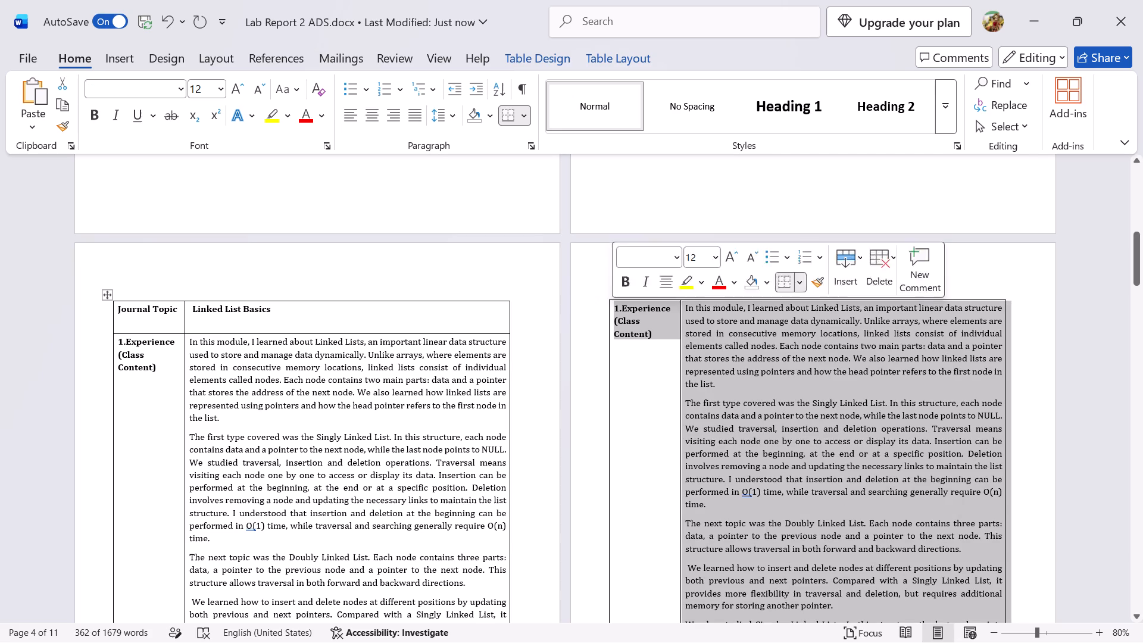
key(BackSpace)
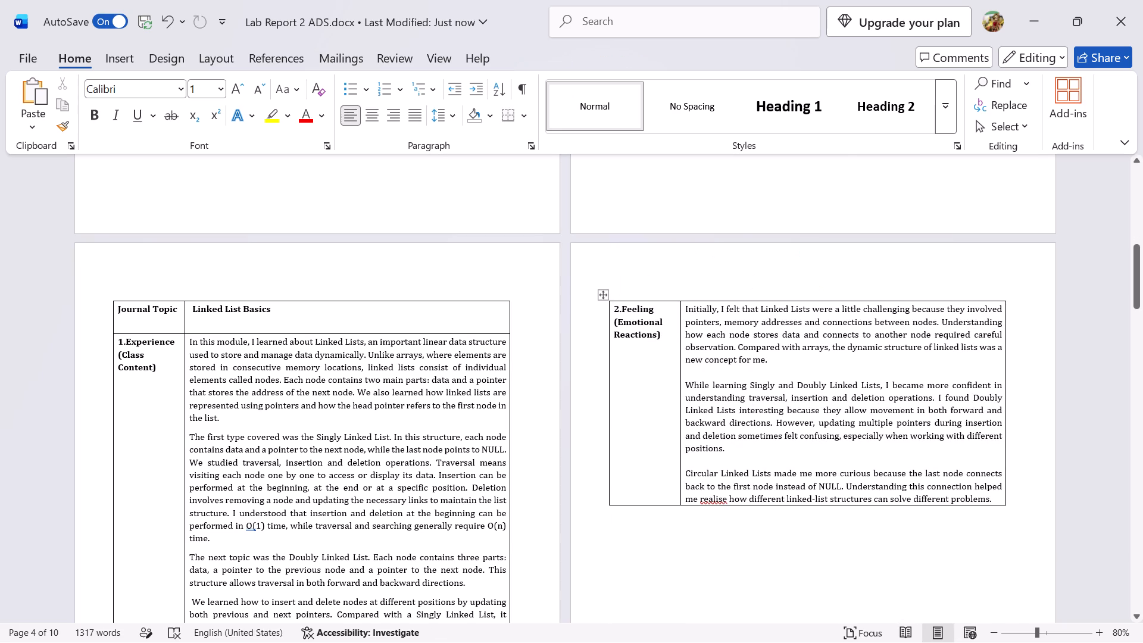
Add an empty row beneath the "2.Feeling (Emotional Reactions)" row on page 4.
scroll(657, 376, down, 2)
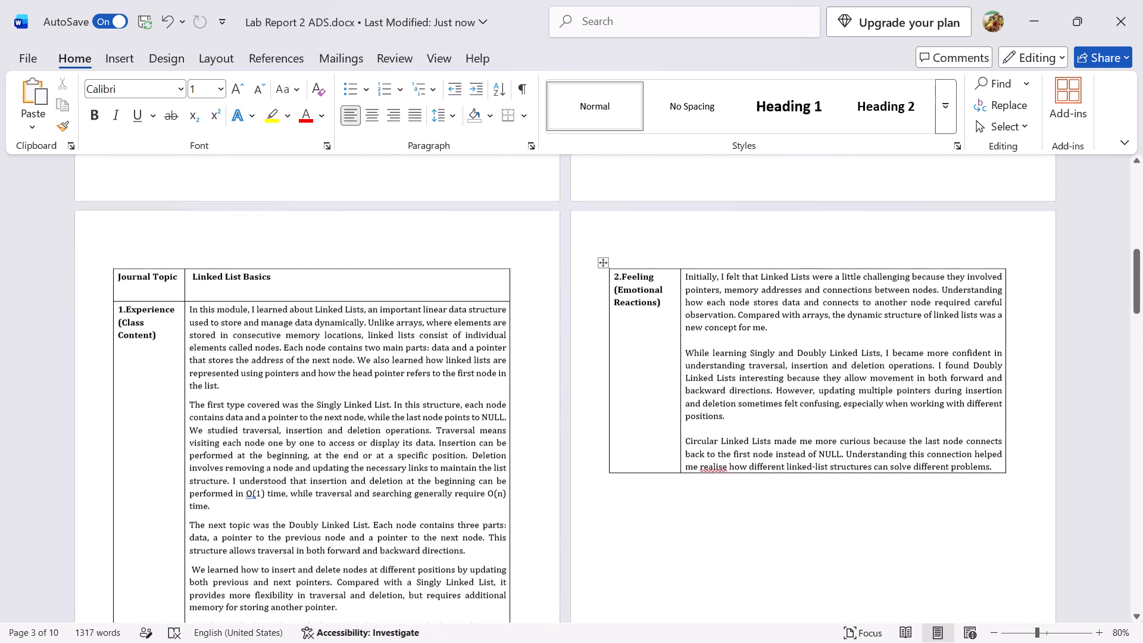
scroll(657, 376, up, 1)
scroll(657, 376, down, 1)
scroll(657, 376, up, 1)
scroll(657, 376, down, 1)
scroll(657, 376, up, 1)
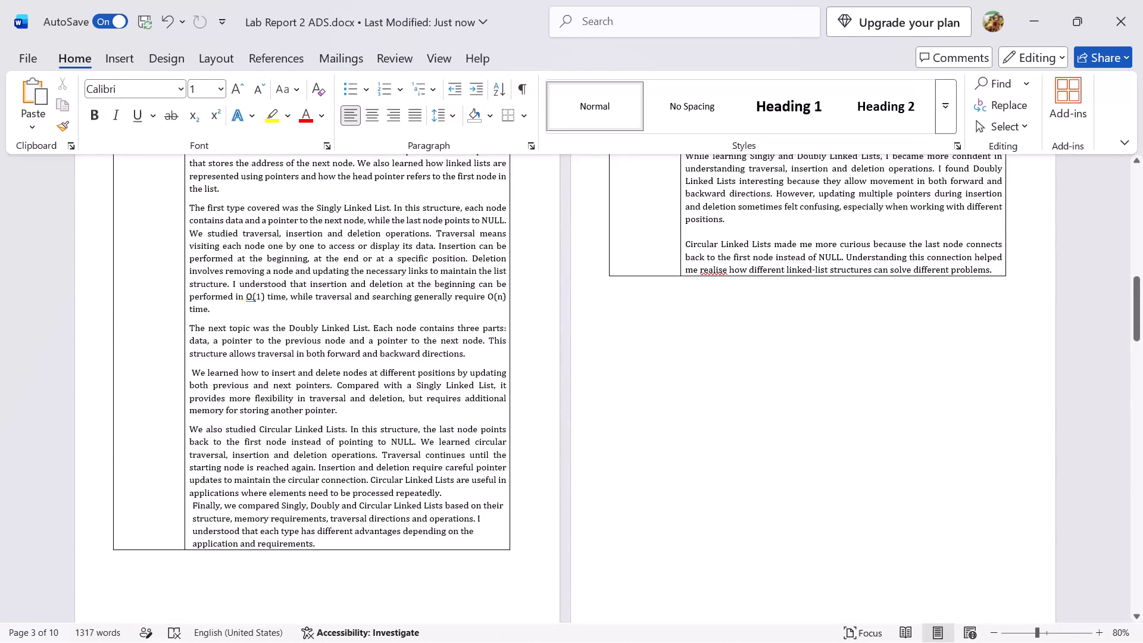
click(608, 277)
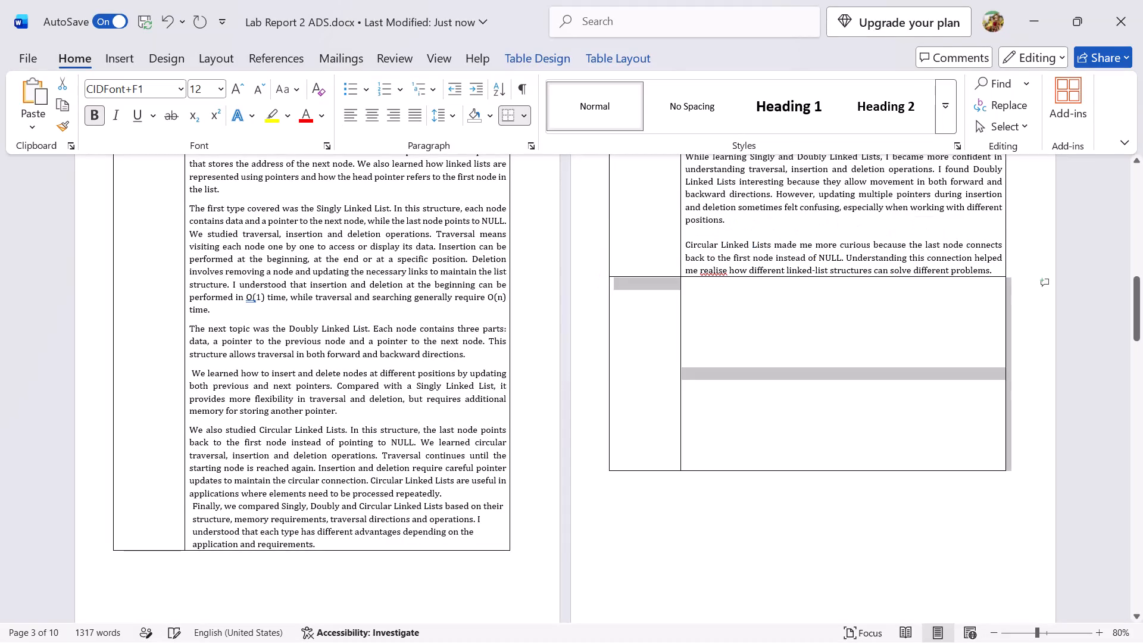
Copy the entire "3.Learning (Key Insights)" row from page 5 into the empty row beneath "2.Feeling (Emotional Reactions)" on page 4.
scroll(648, 360, down, 1)
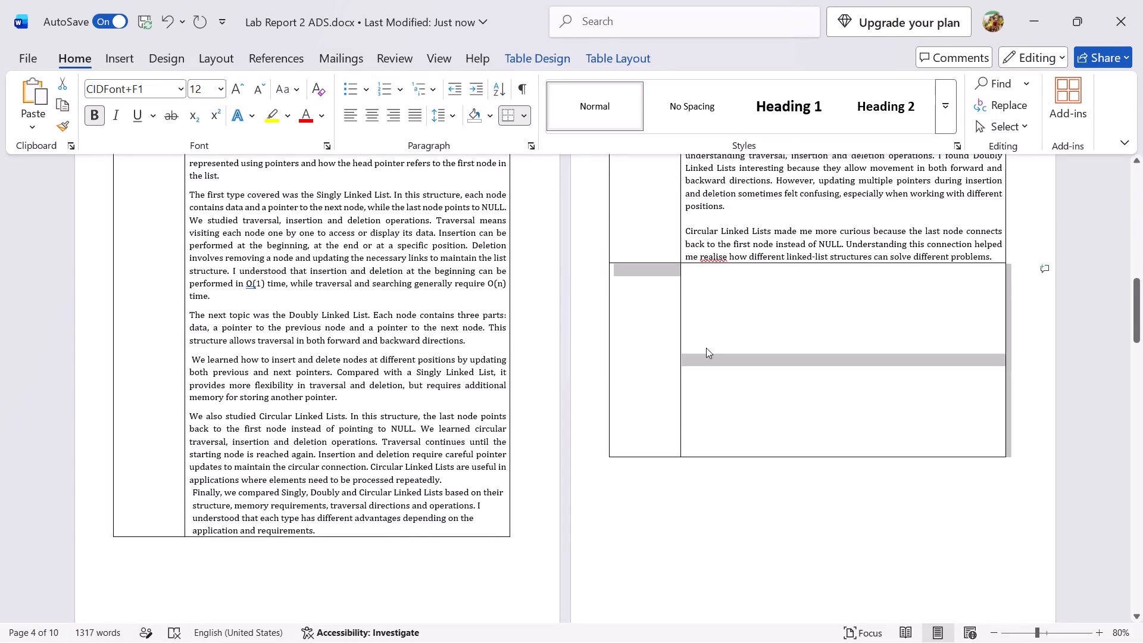
scroll(706, 348, up, 1)
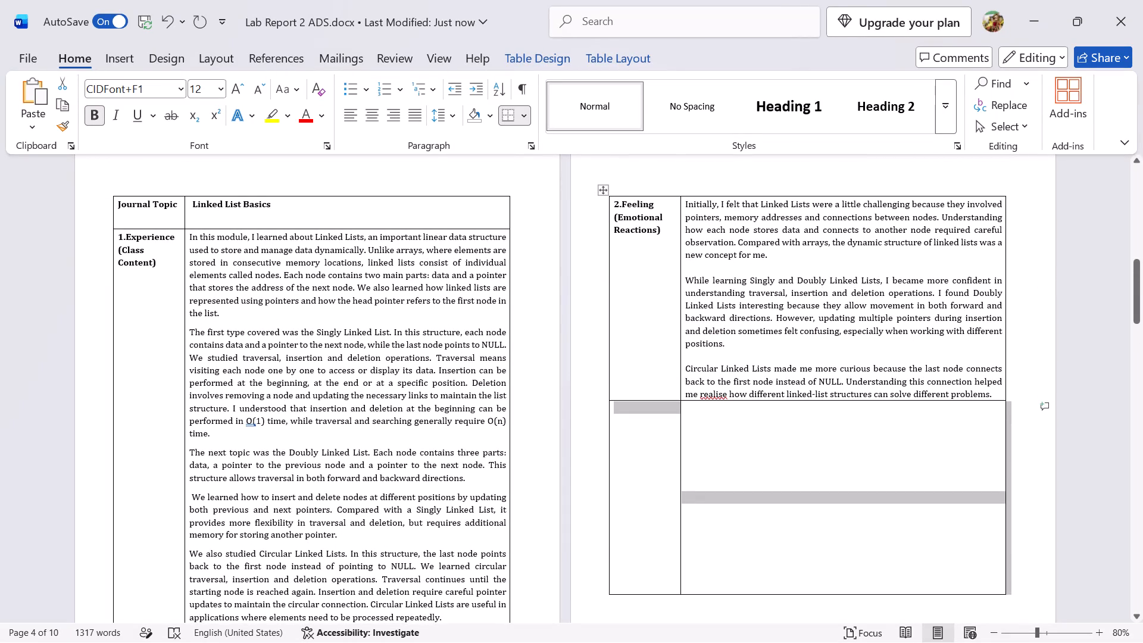
scroll(375, 256, down, 2)
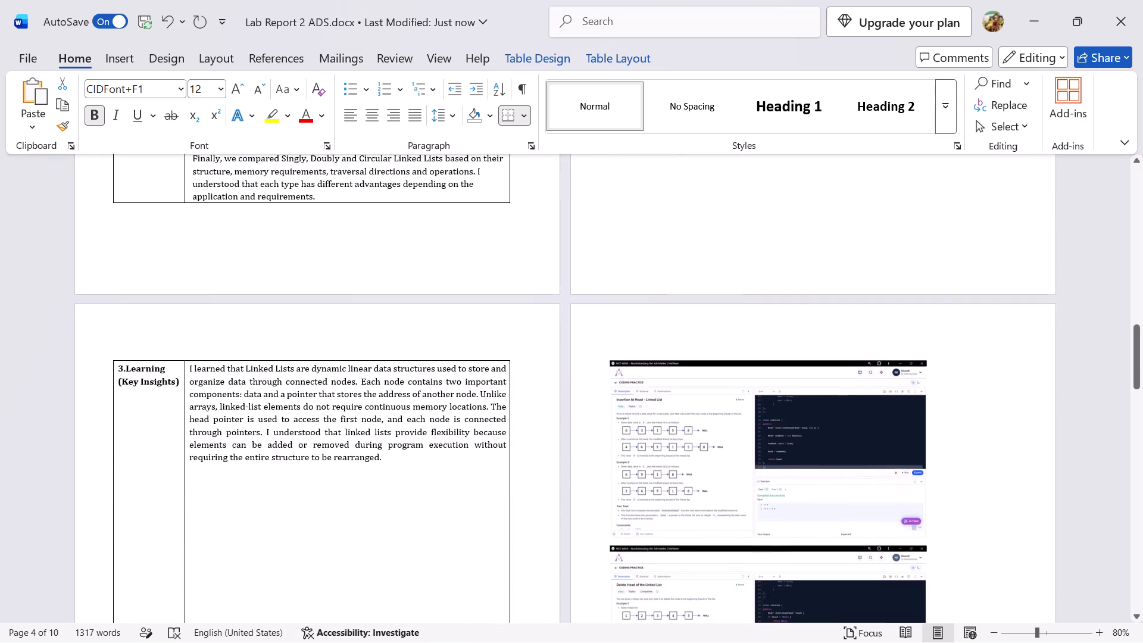
scroll(368, 434, up, 5)
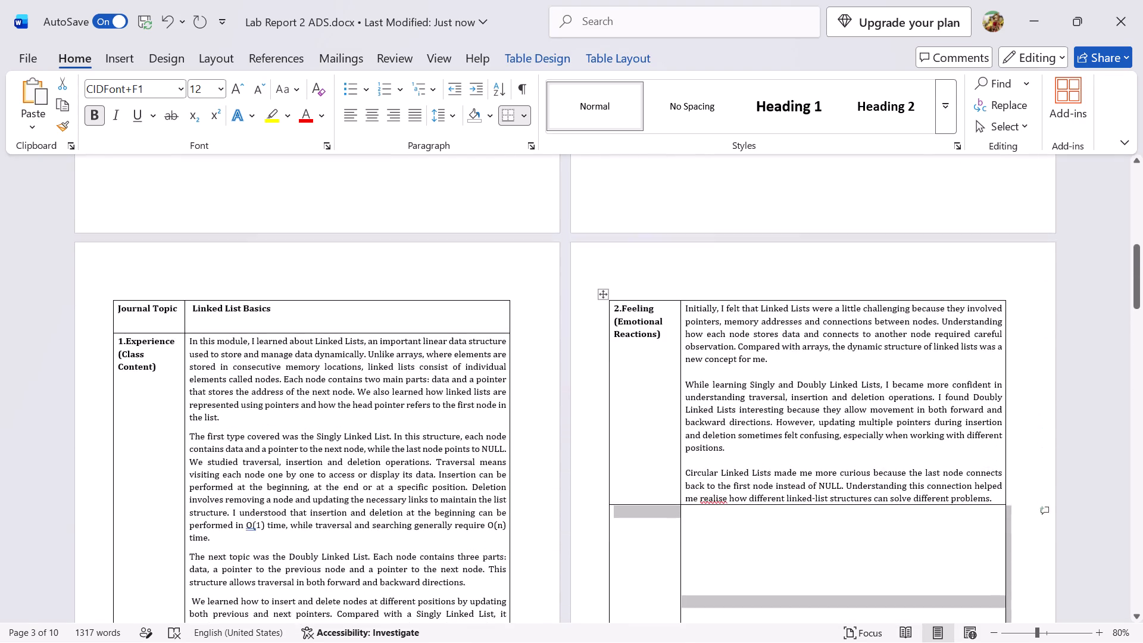
scroll(368, 434, down, 4)
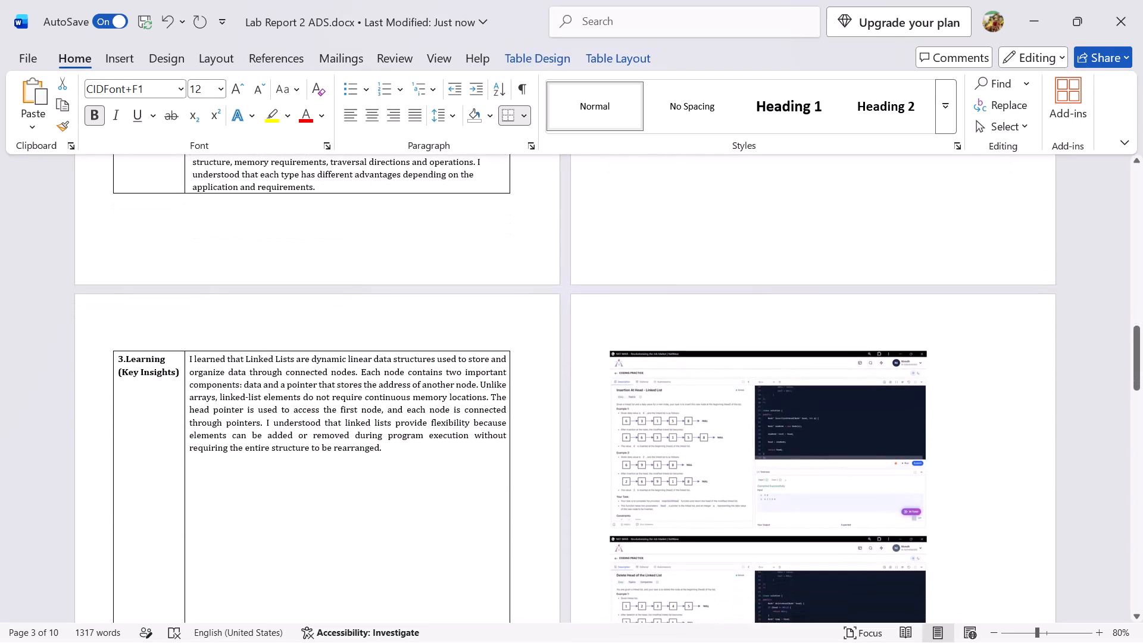
double_click(115, 367)
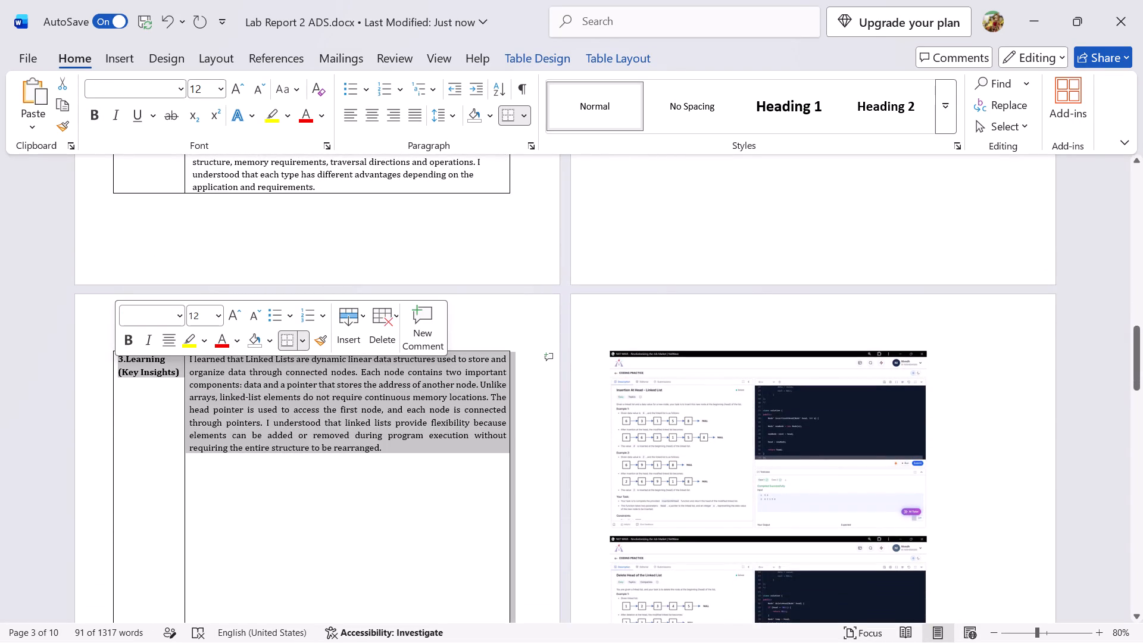
key(ctrl+c)
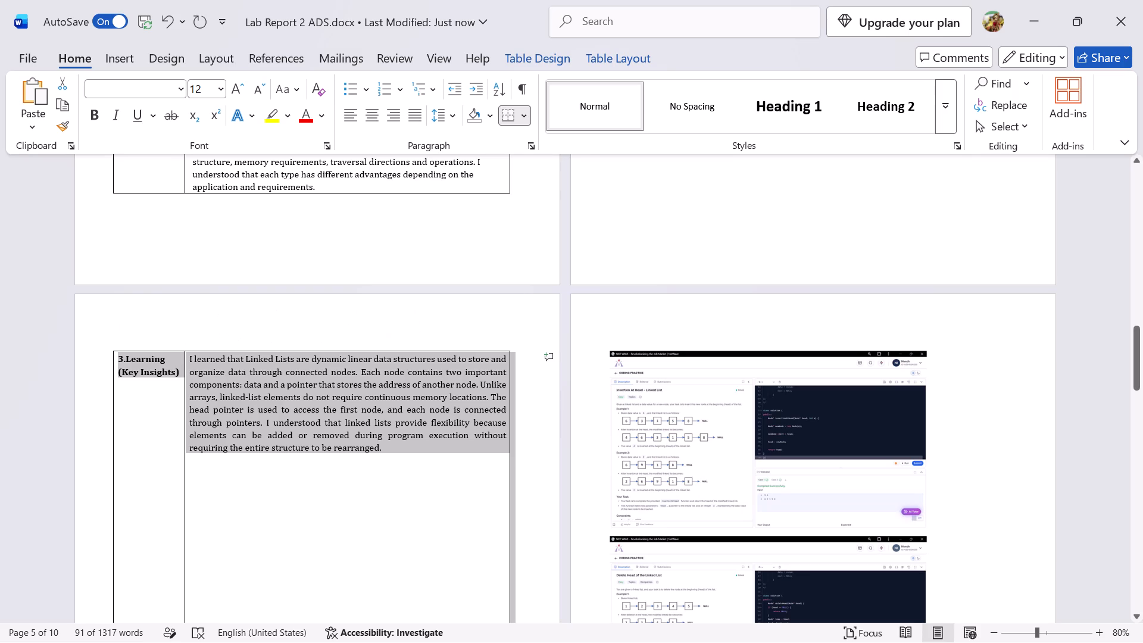
scroll(534, 444, up, 2)
triple_click(661, 253)
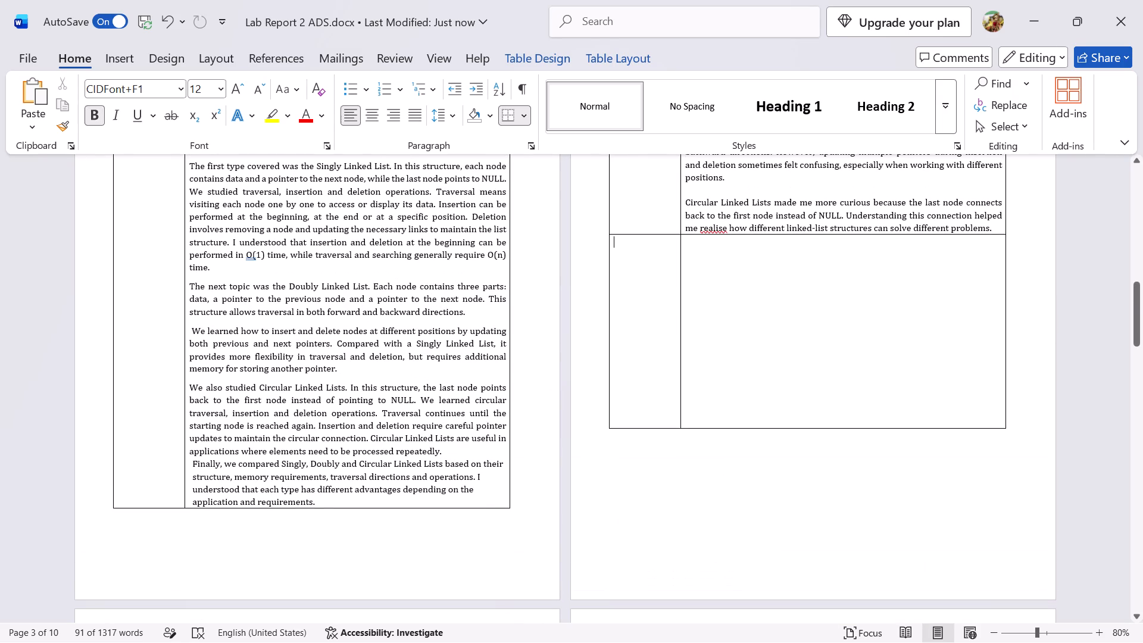
triple_click(661, 253)
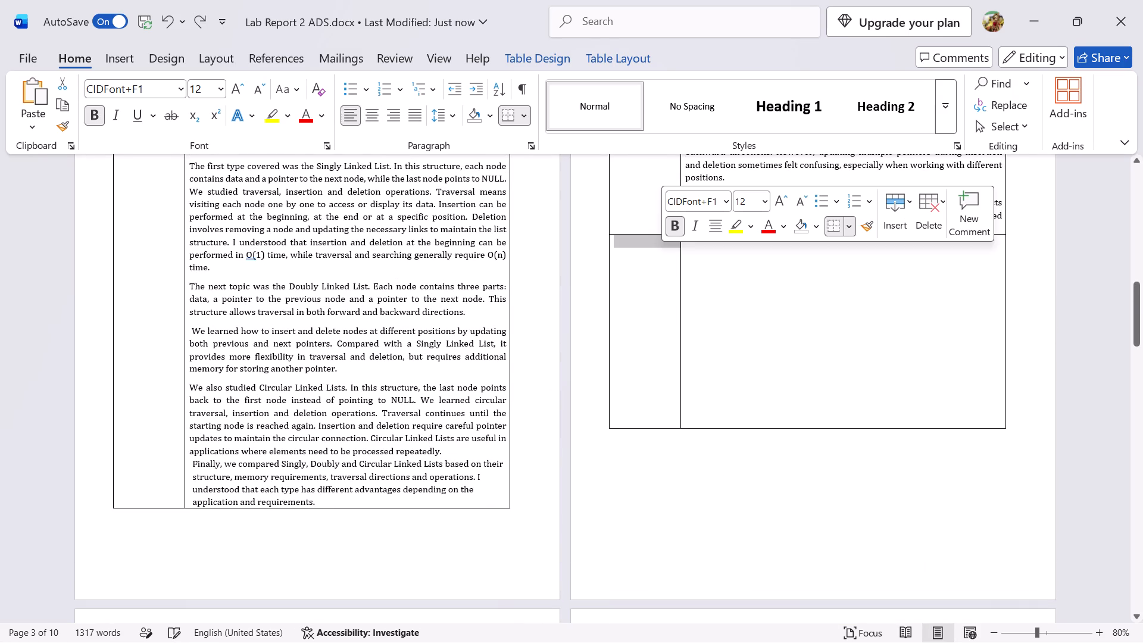
click(649, 263)
drag(649, 263, 812, 280)
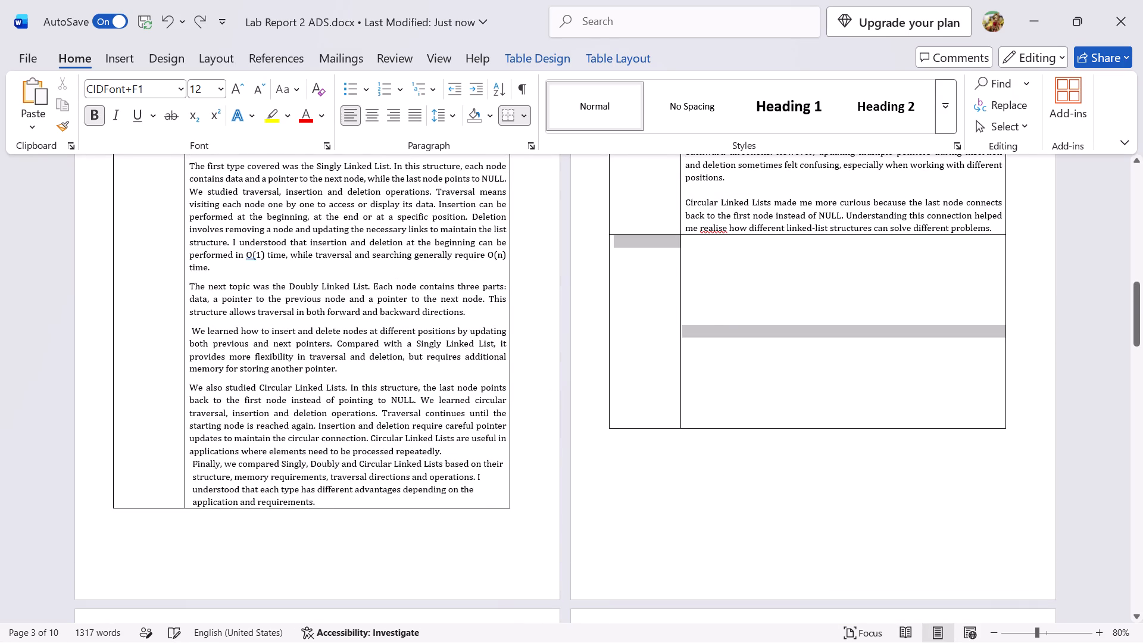
drag(812, 280, 819, 288)
key(ctrl+v)
click(857, 395)
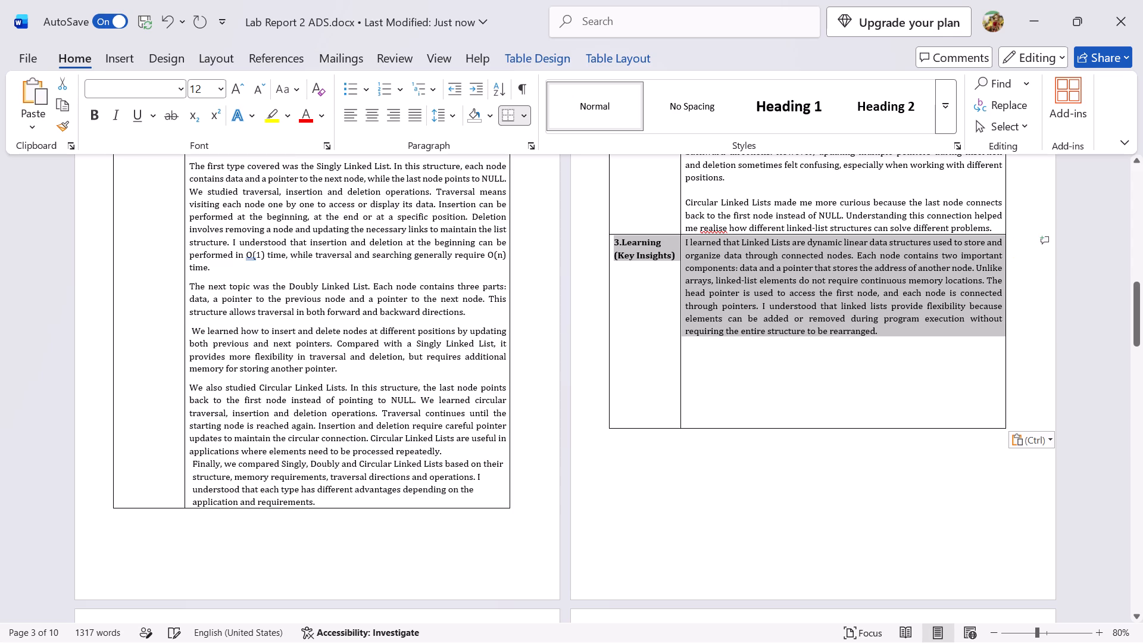
click(887, 333)
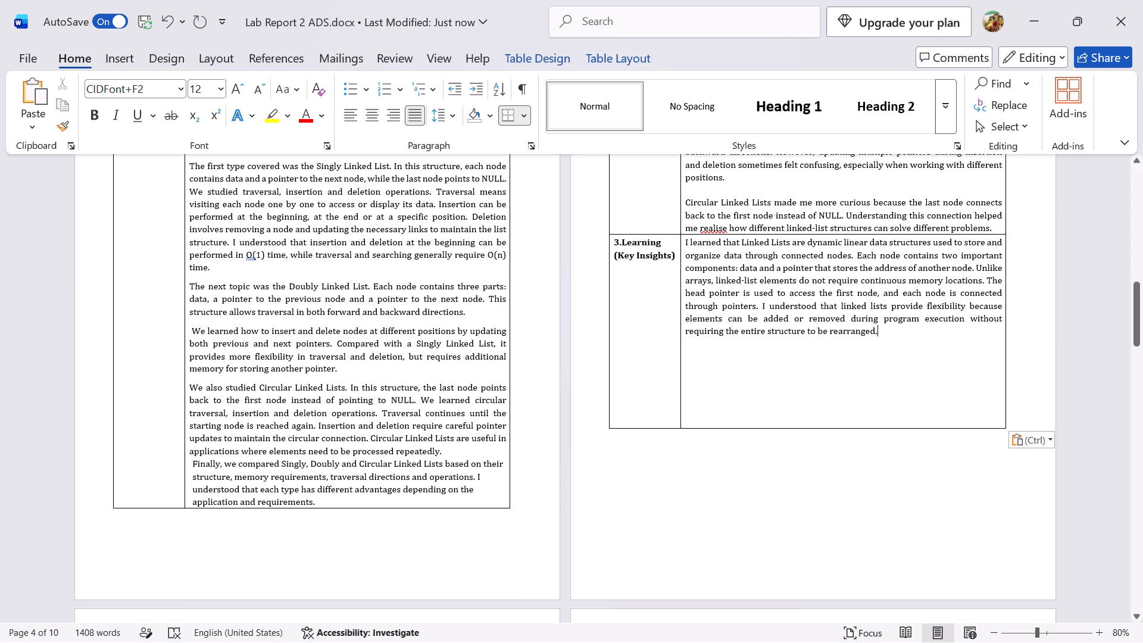
Set the font of the entire document to Times New Roman.
scroll(769, 271, up, 1)
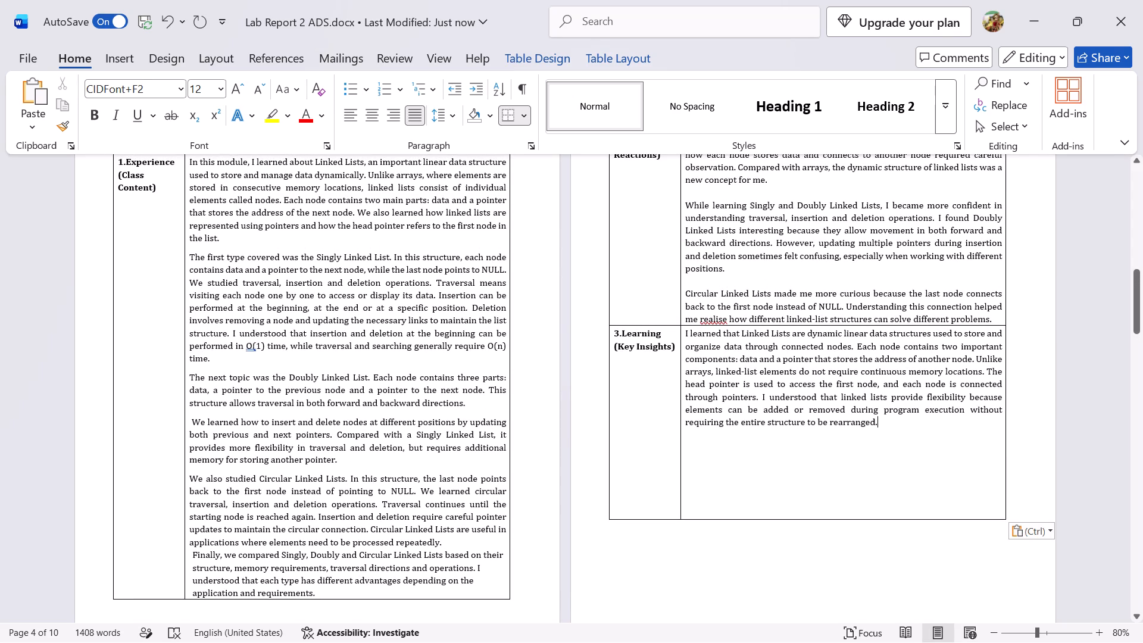
key(ctrl+a)
click(101, 86)
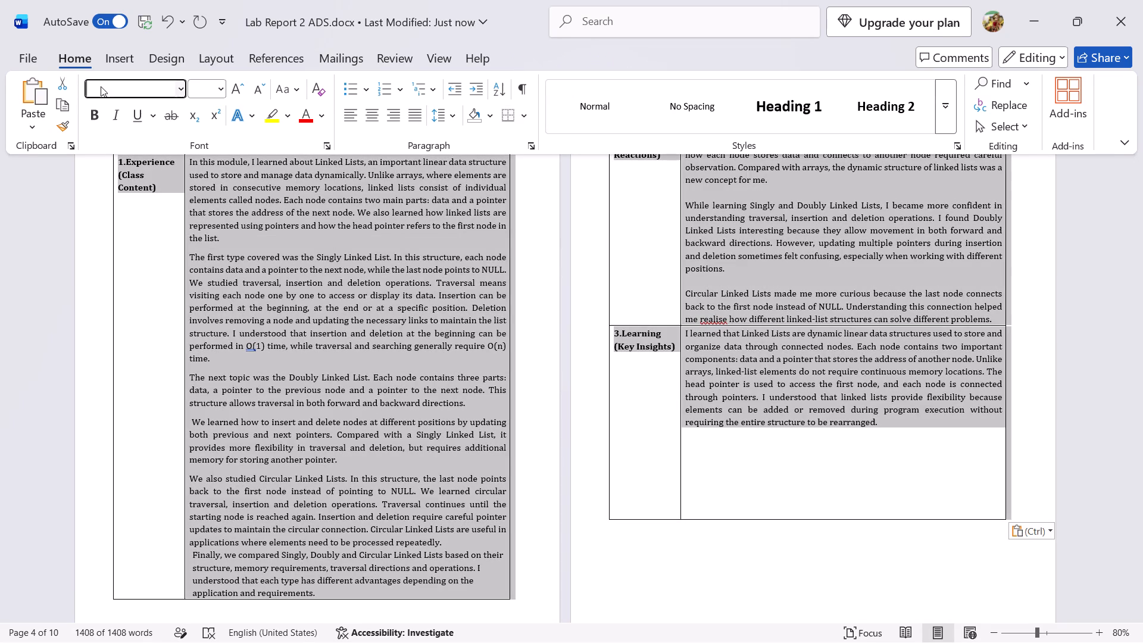
key(t)
key(Return)
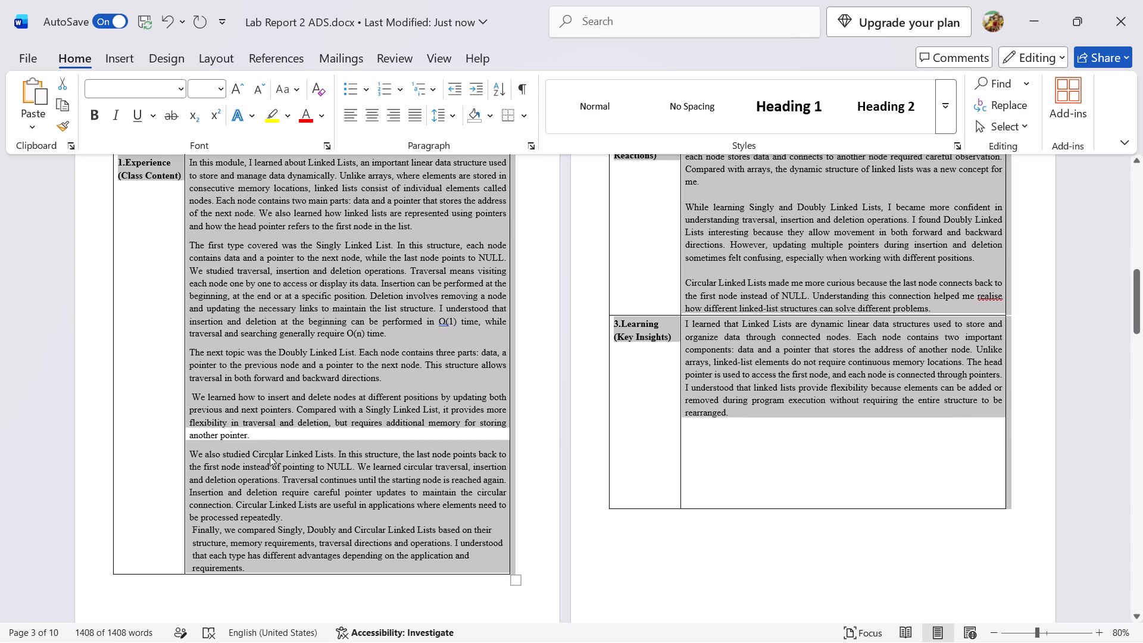
click(277, 423)
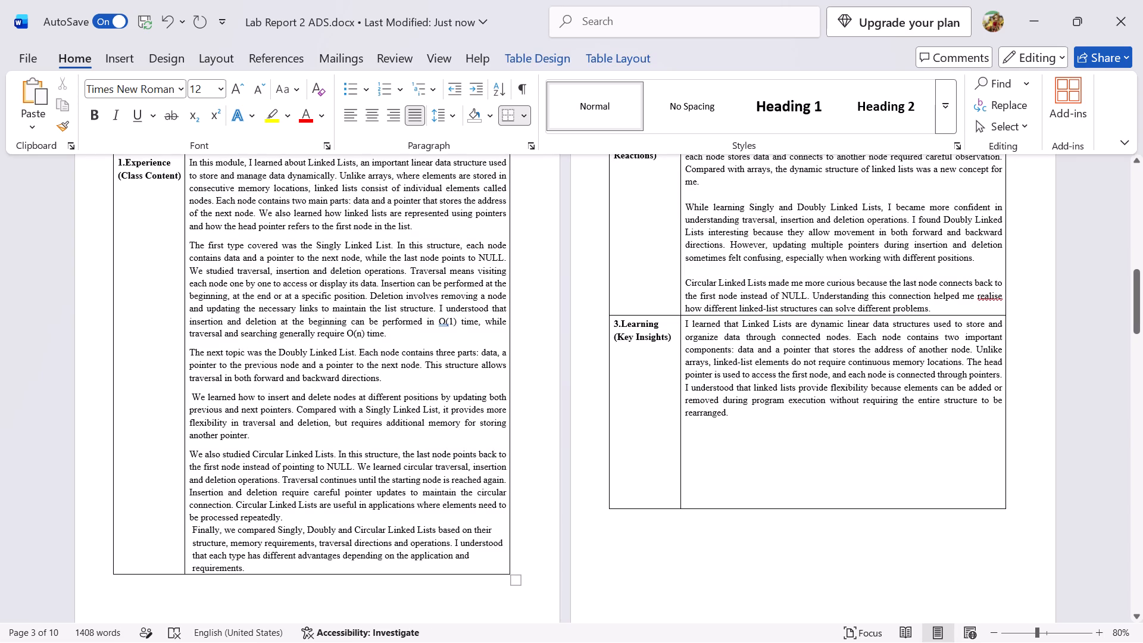
Shift the "DEPARTMENT OF CSE FULL STACK DEVELOPMENT" line on the cover page to the right with eight leading spaces.
scroll(521, 505, up, 6)
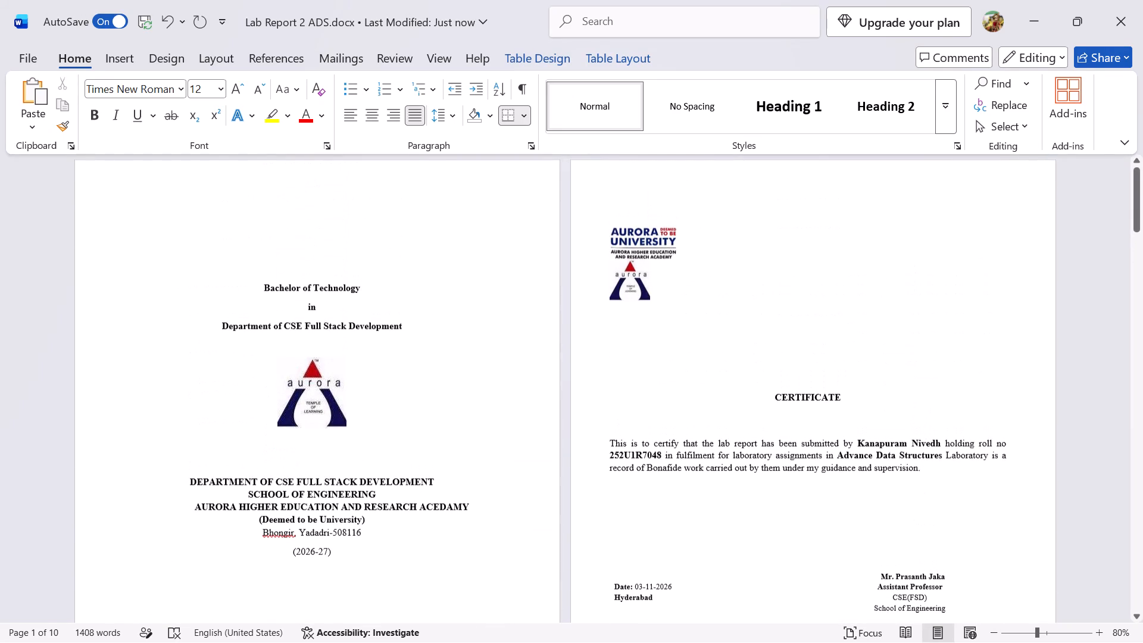
click(190, 480)
key(space)
key(space)
key(space)
key(space)
key(space)
key(space)
key(space)
key(space)
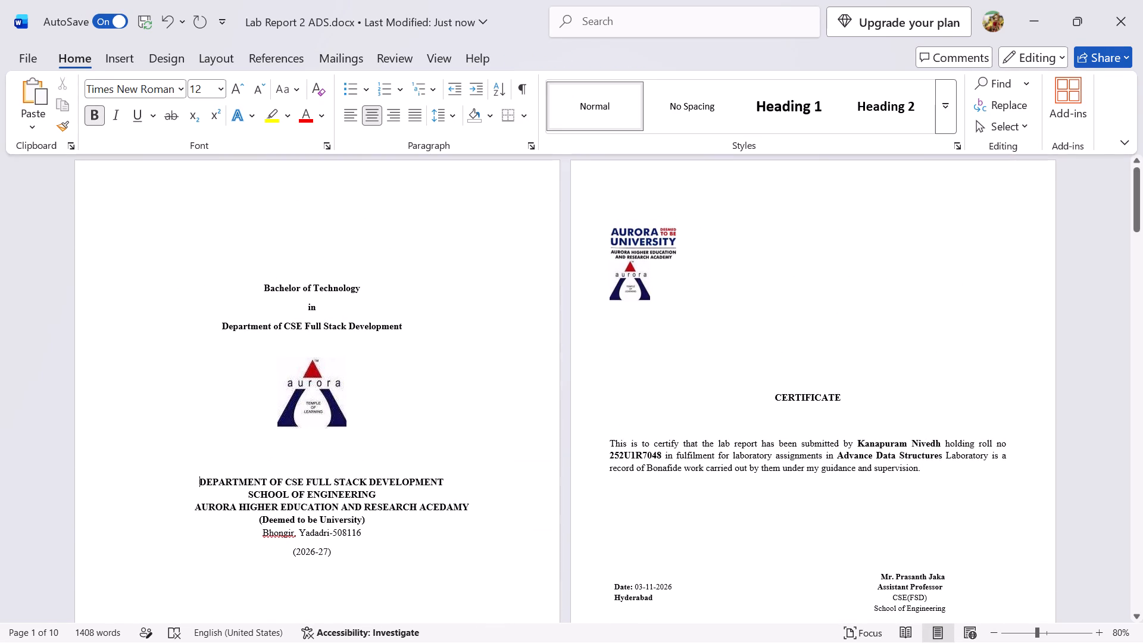
Shift the "AURORA HIGHER EDUCATION AND RESEARCH ACEDAMY" line on the cover page to the left by removing its leading space.
click(182, 514)
click(194, 502)
key(BackSpace)
key(BackSpace)
key(BackSpace)
key(BackSpace)
key(BackSpace)
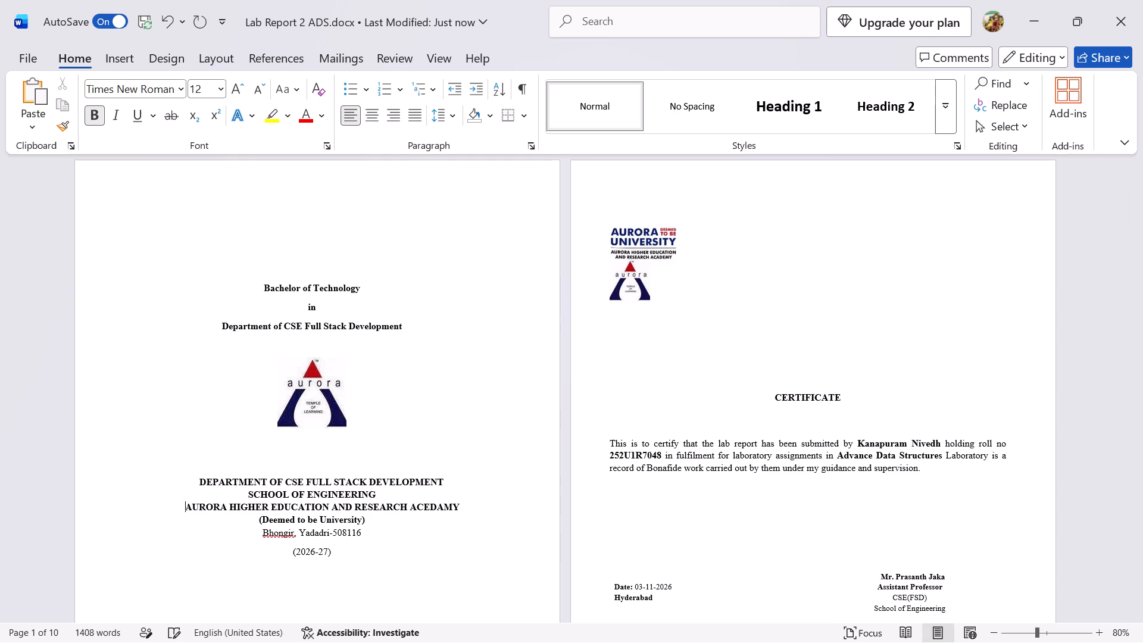
Move the triangular Aurora logo on the certificate page from beneath the Aurora University logo toward the page's right margin.
scroll(331, 551, down, 1)
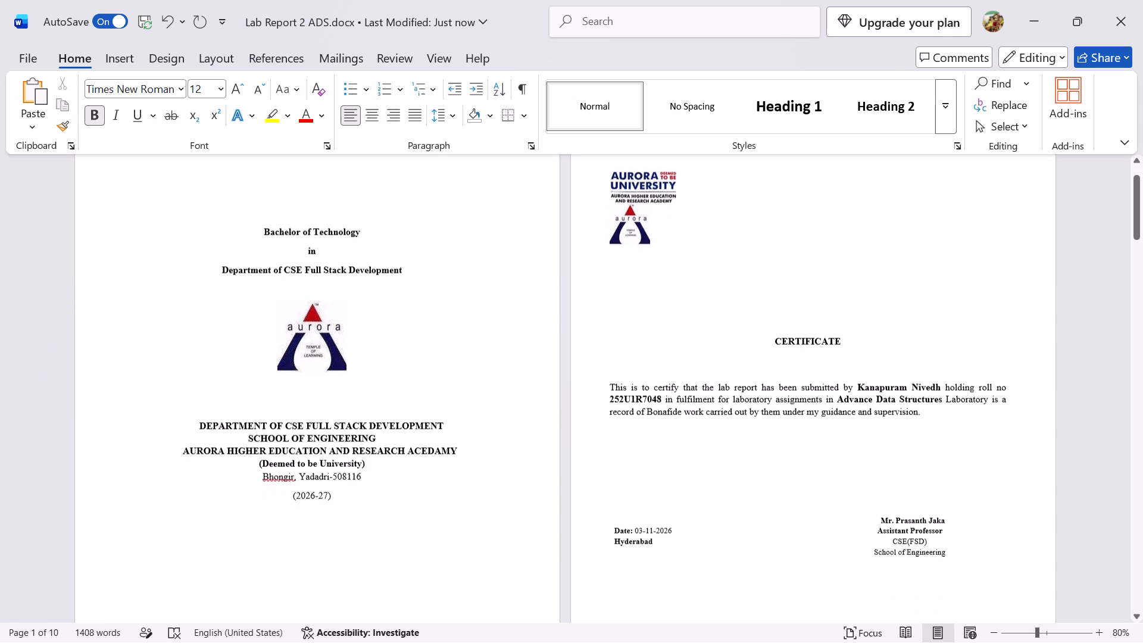
scroll(489, 525, up, 1)
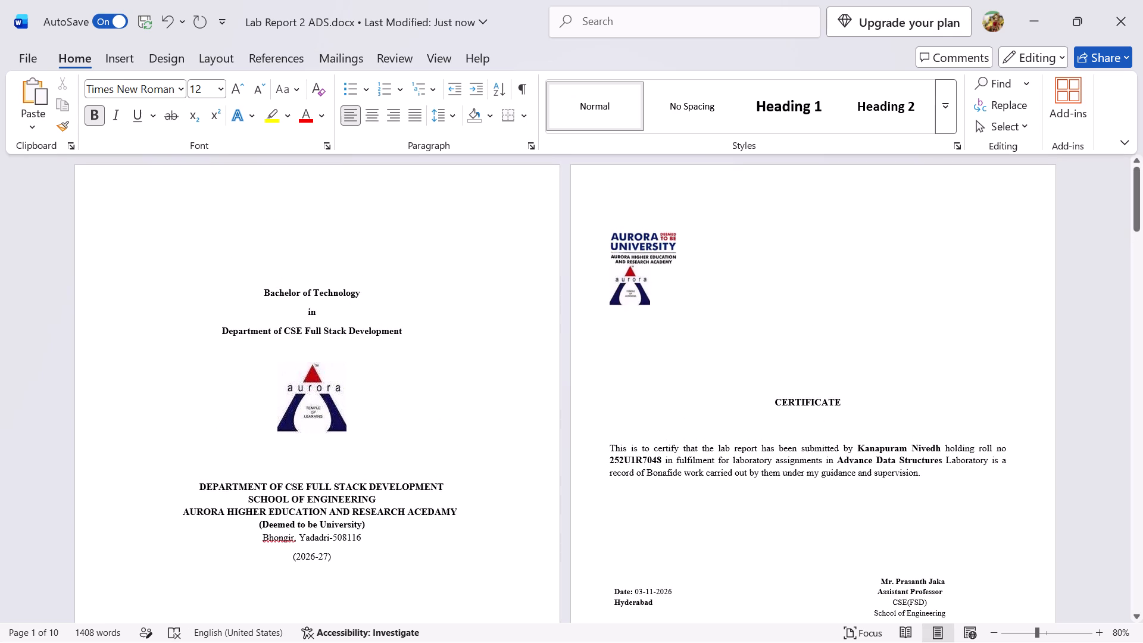
drag(645, 301, 722, 238)
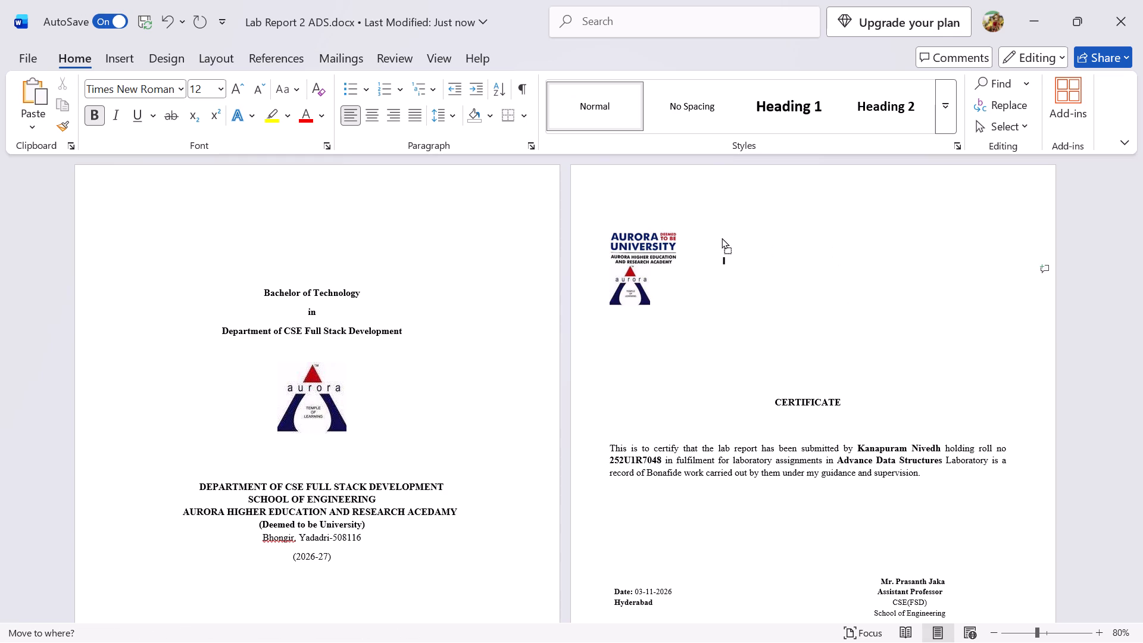
drag(722, 238, 945, 250)
Move the "Length of Linked List" screenshot from page 5 into page 4's "3.Learning (Key Insights)" row, with a blank line between text and image.
scroll(691, 336, down, 1)
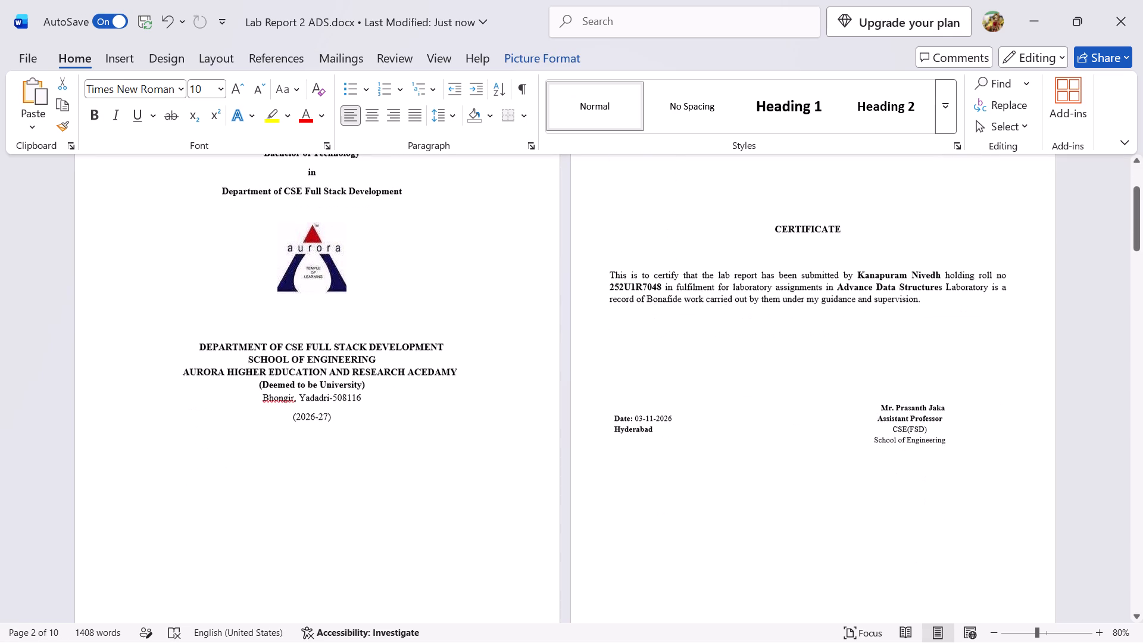
scroll(715, 473, down, 3)
scroll(491, 412, down, 1)
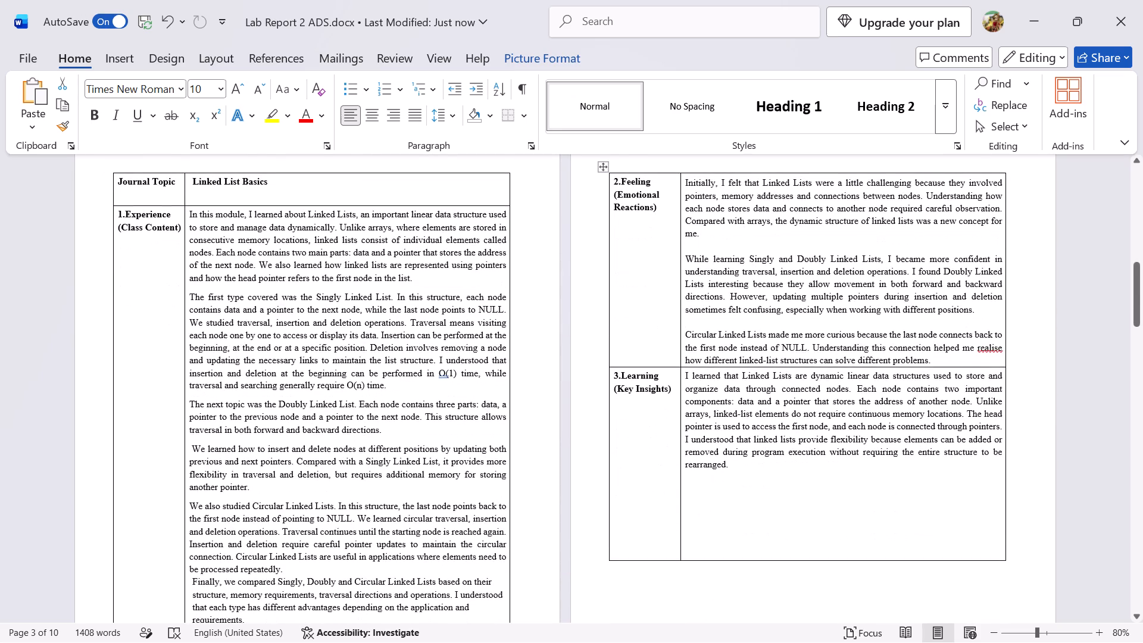
scroll(682, 470, down, 2)
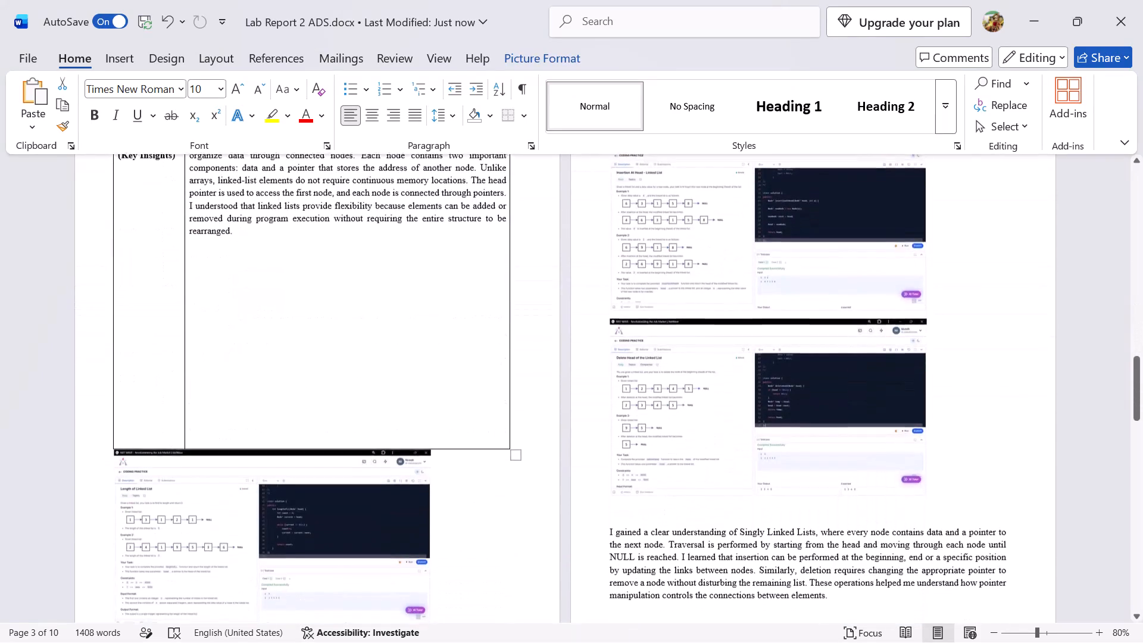
scroll(682, 470, down, 1)
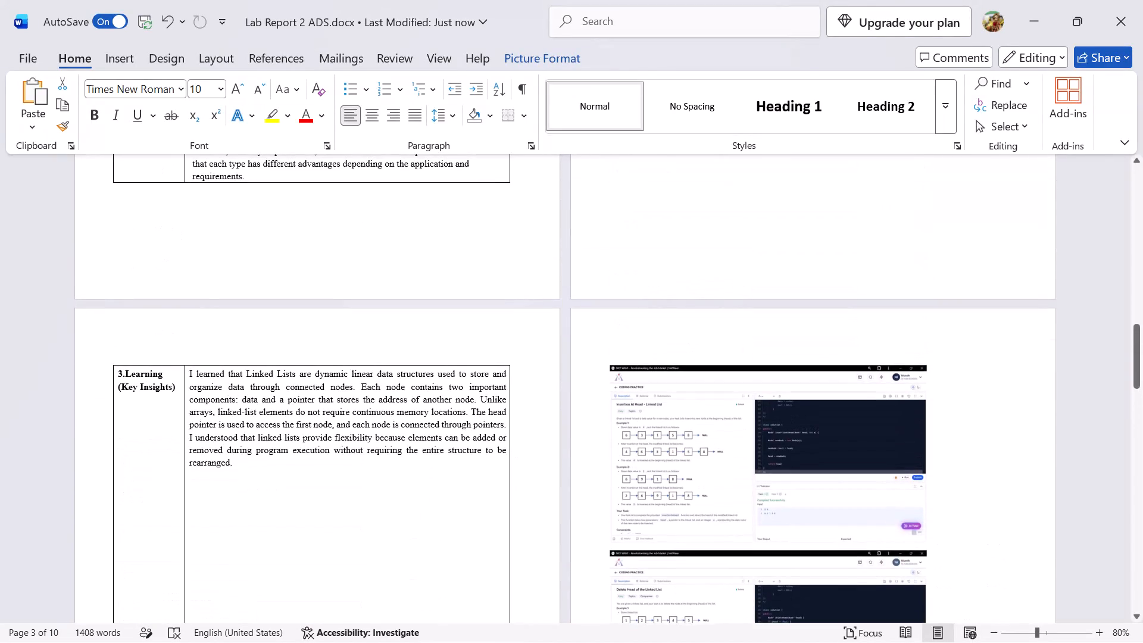
scroll(668, 392, down, 2)
click(326, 392)
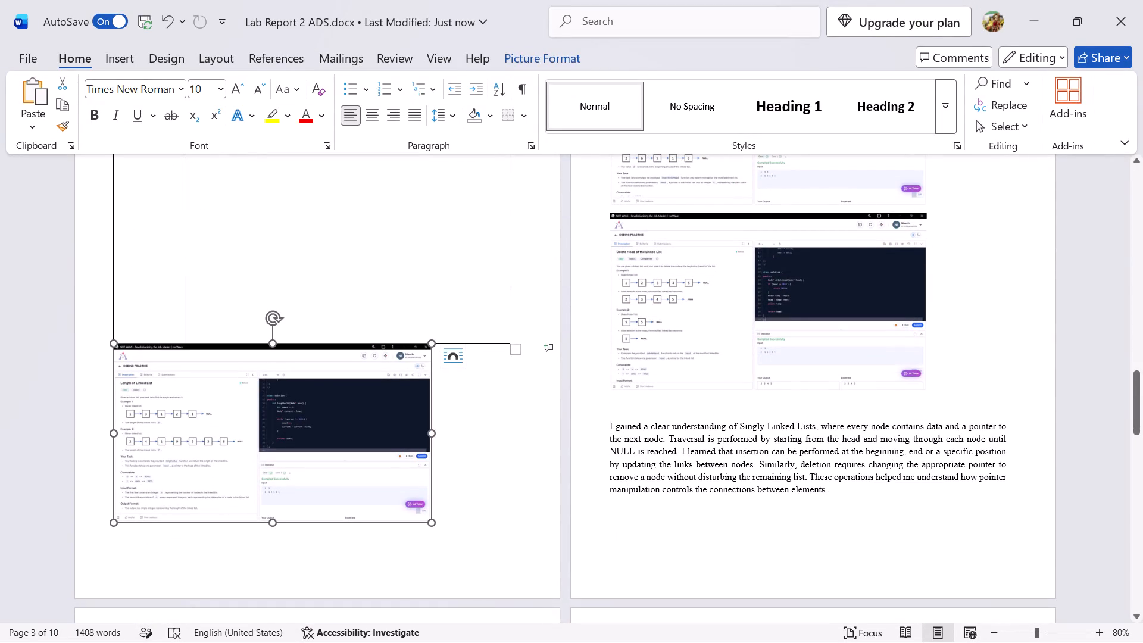
key(ctrl+x)
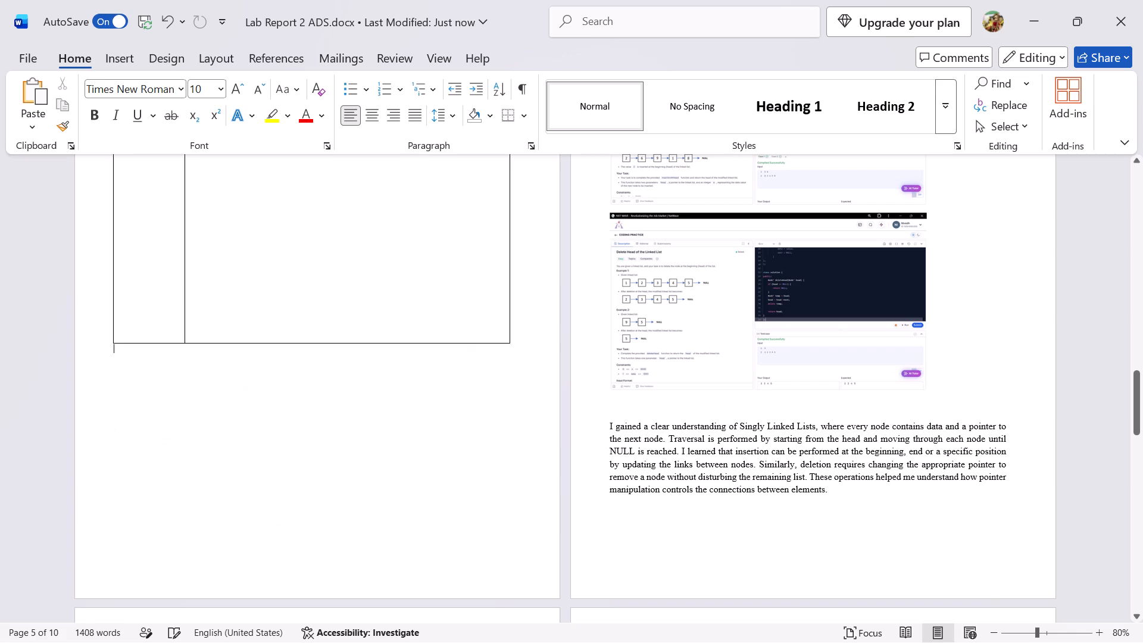
scroll(326, 392, up, 4)
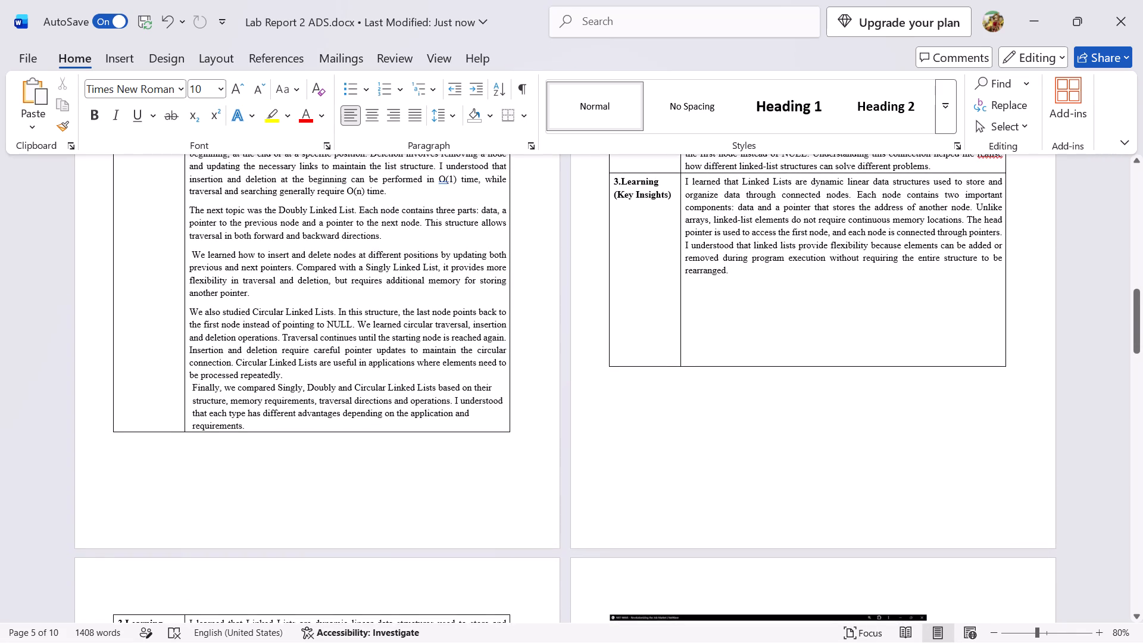
click(764, 282)
key(Return)
key(Return)
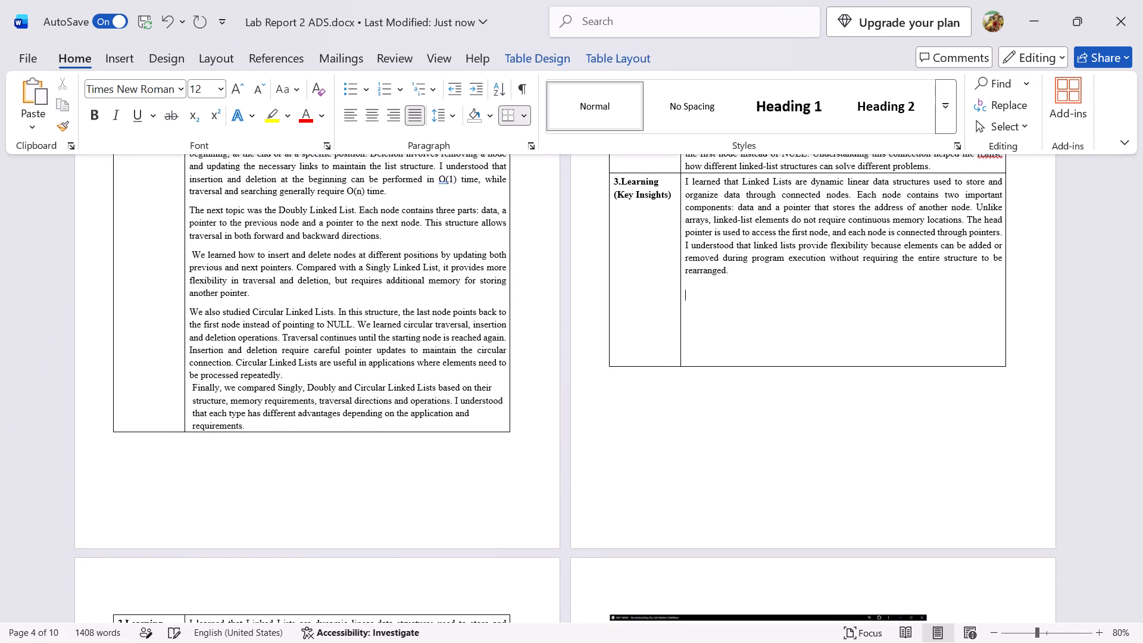
key(BackSpace)
key(ctrl+v)
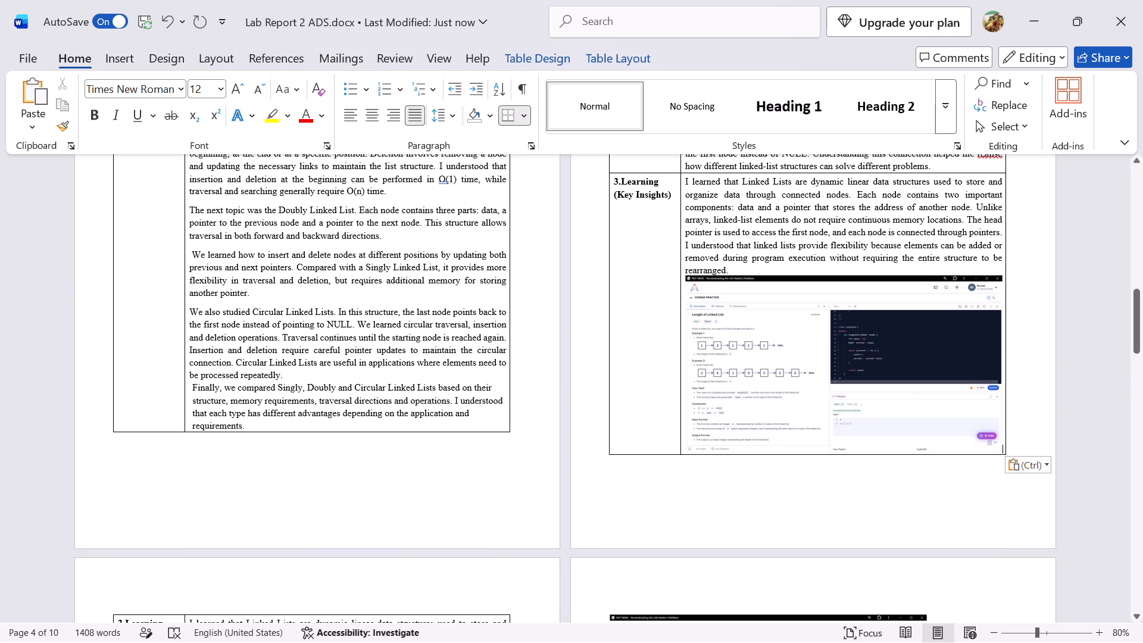
click(731, 270)
key(Return)
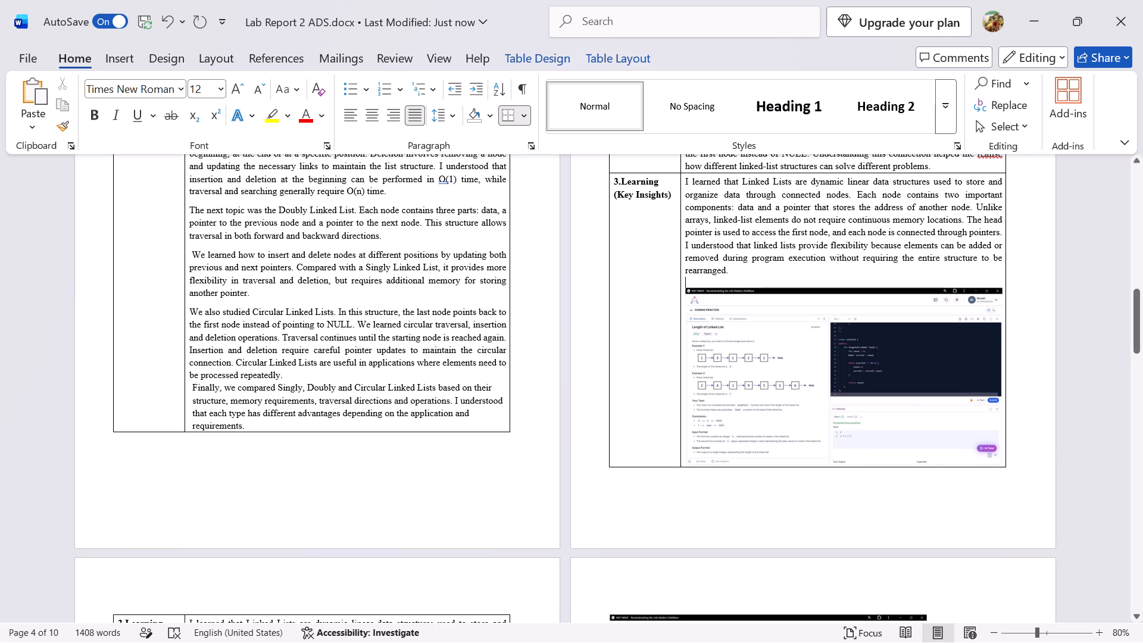
Move the "Insertion At Head - Linked List" screenshot from page 7 into the "3.Learning (Key Insights)" row's continuation on page 5.
click(1003, 460)
key(Return)
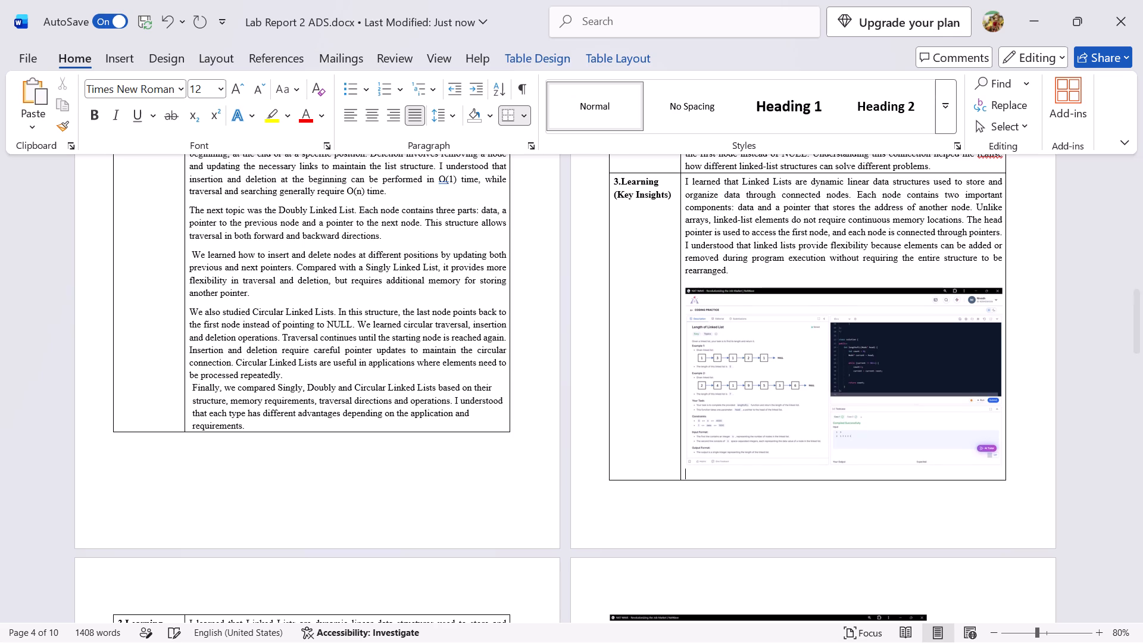
key(Return)
scroll(1003, 460, down, 4)
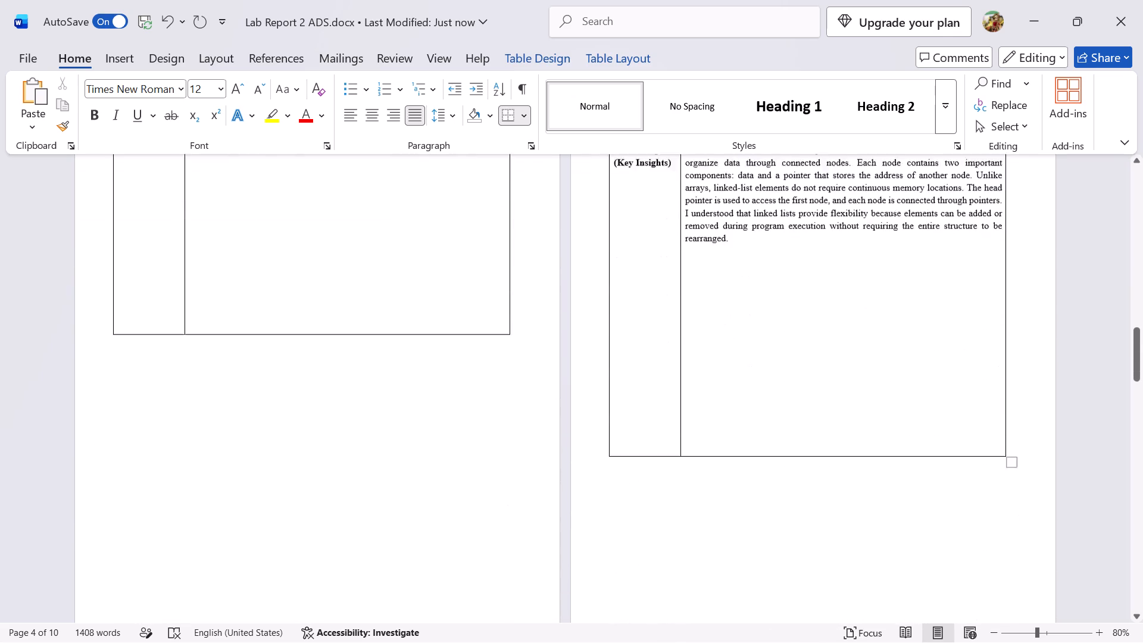
scroll(1003, 460, down, 4)
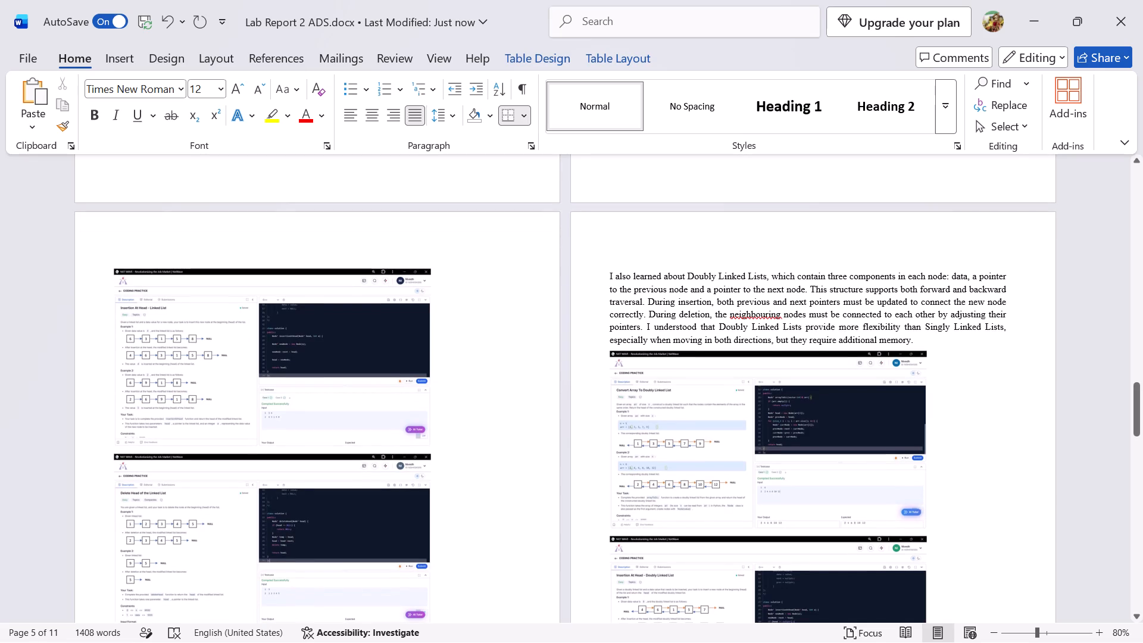
click(321, 348)
key(ctrl+x)
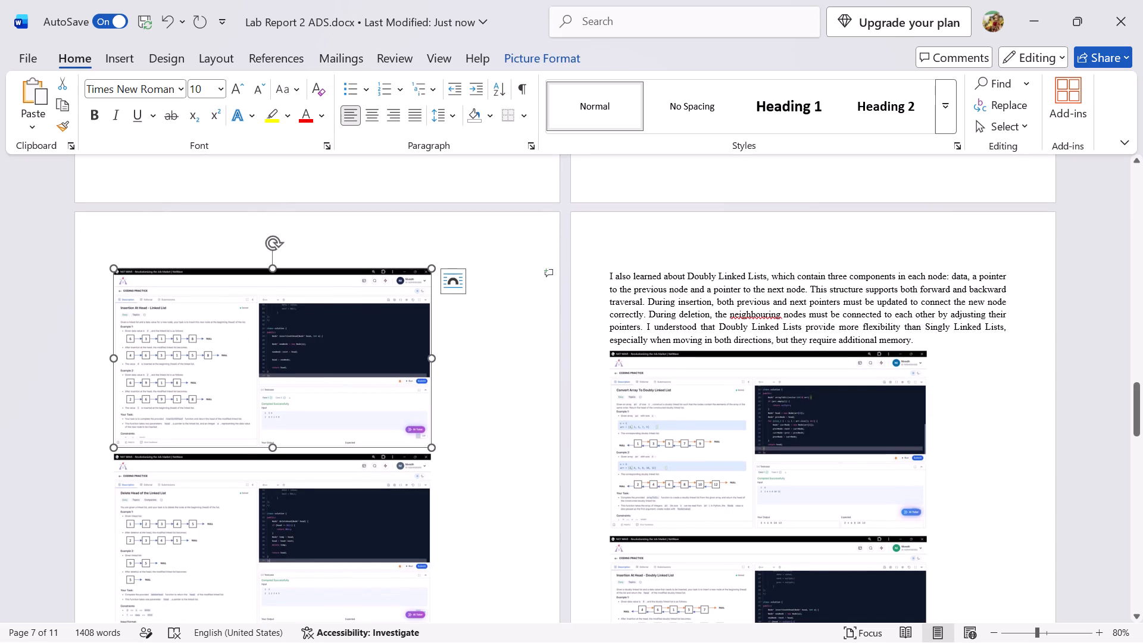
scroll(321, 348, up, 5)
click(243, 356)
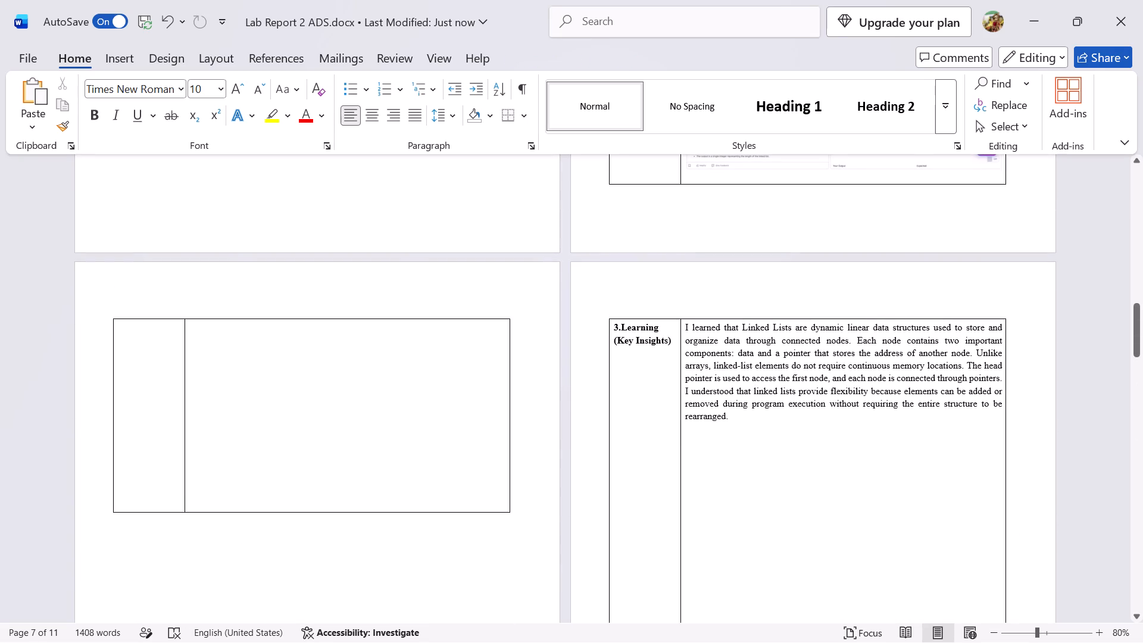
key(ctrl+v)
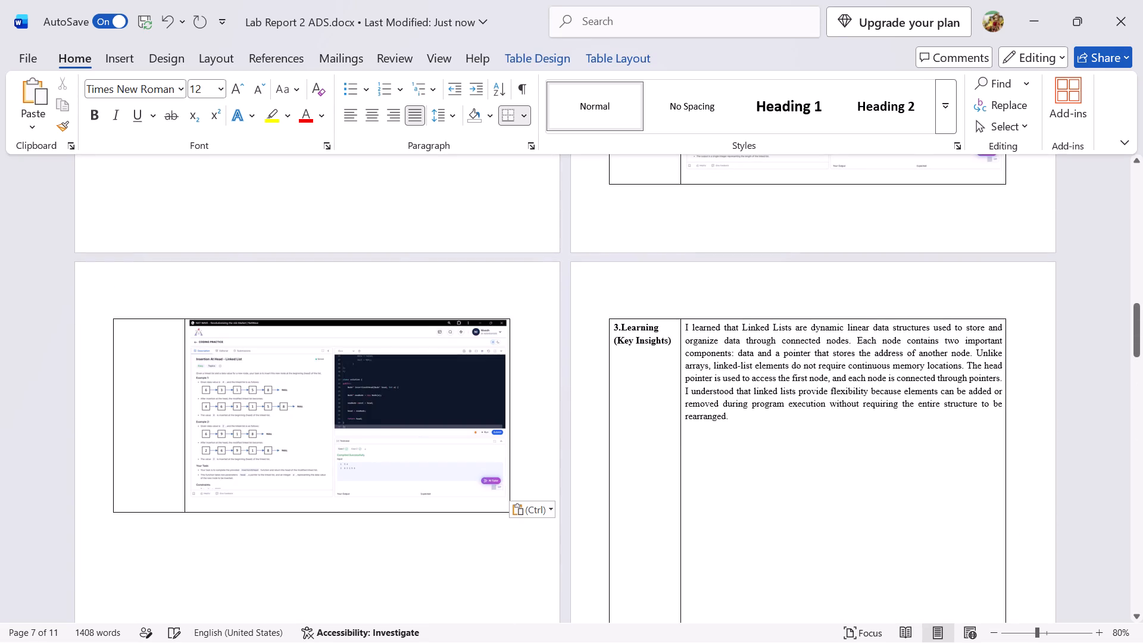
Add a blank line between the "Length of Linked List" and "Insertion At Head" screenshots in the learning row.
scroll(629, 311, up, 2)
click(1003, 253)
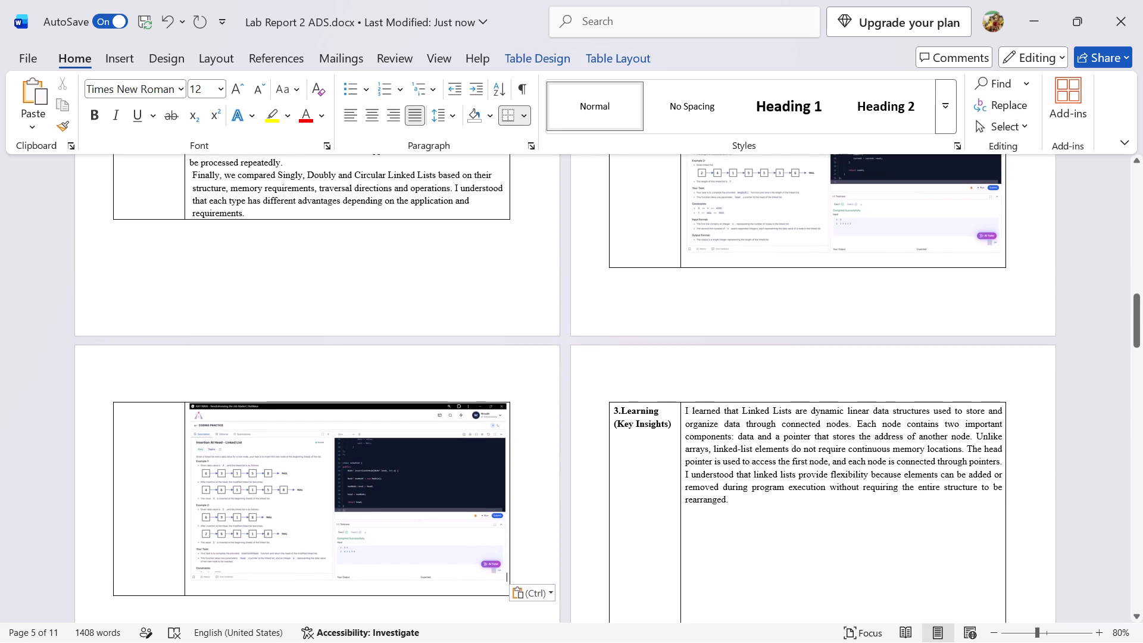
key(Return)
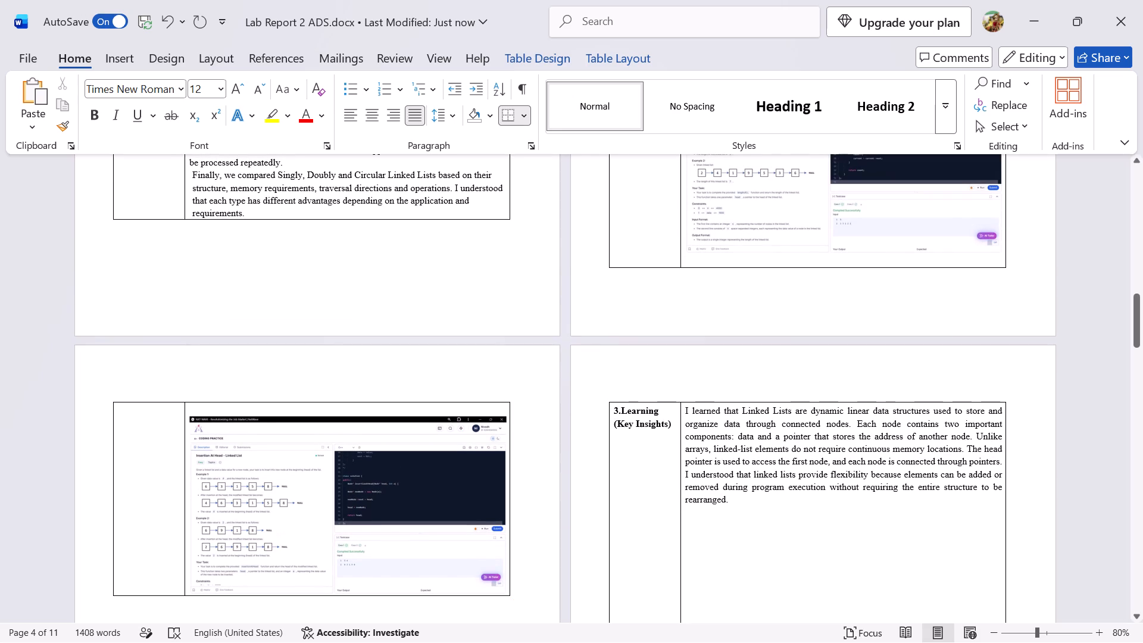
Move the "Delete Head of the Linked List" screenshot from page 7 to beneath the "Insertion At Head" screenshot on page 5, separated by a blank line.
click(507, 582)
key(Return)
key(Return)
scroll(507, 582, down, 2)
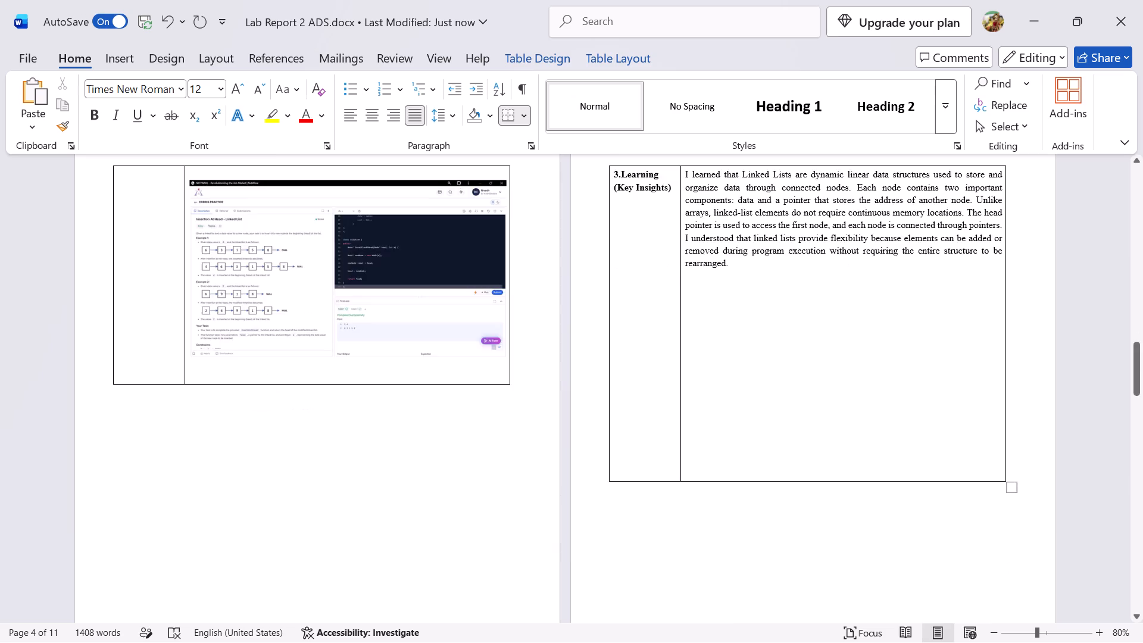
scroll(507, 582, down, 1)
click(198, 477)
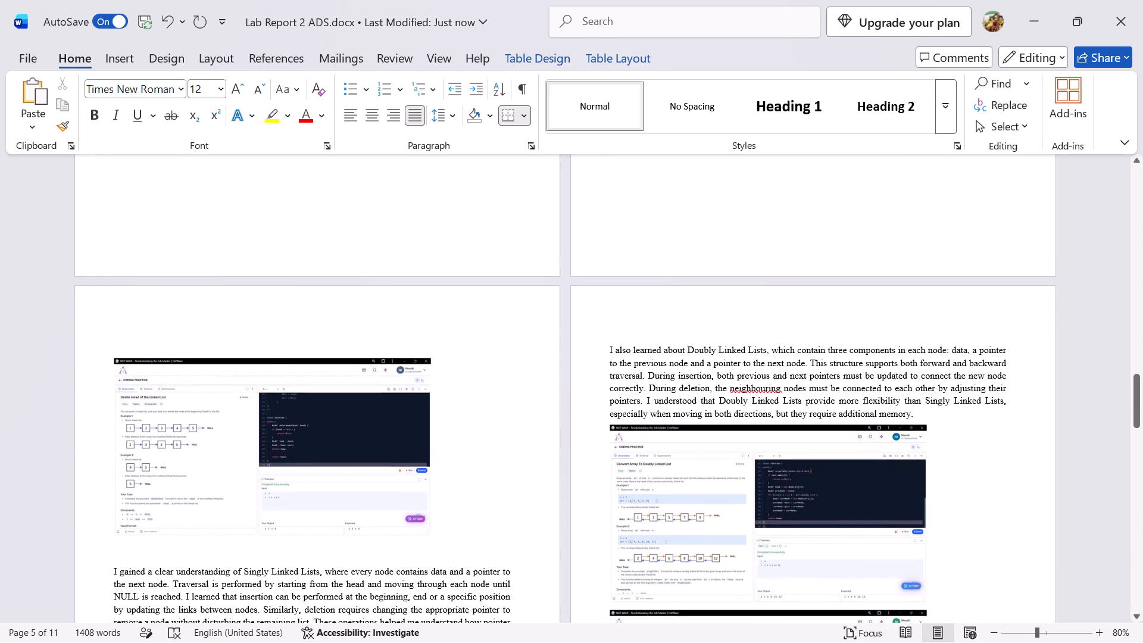
key(ctrl+x)
scroll(198, 477, up, 1)
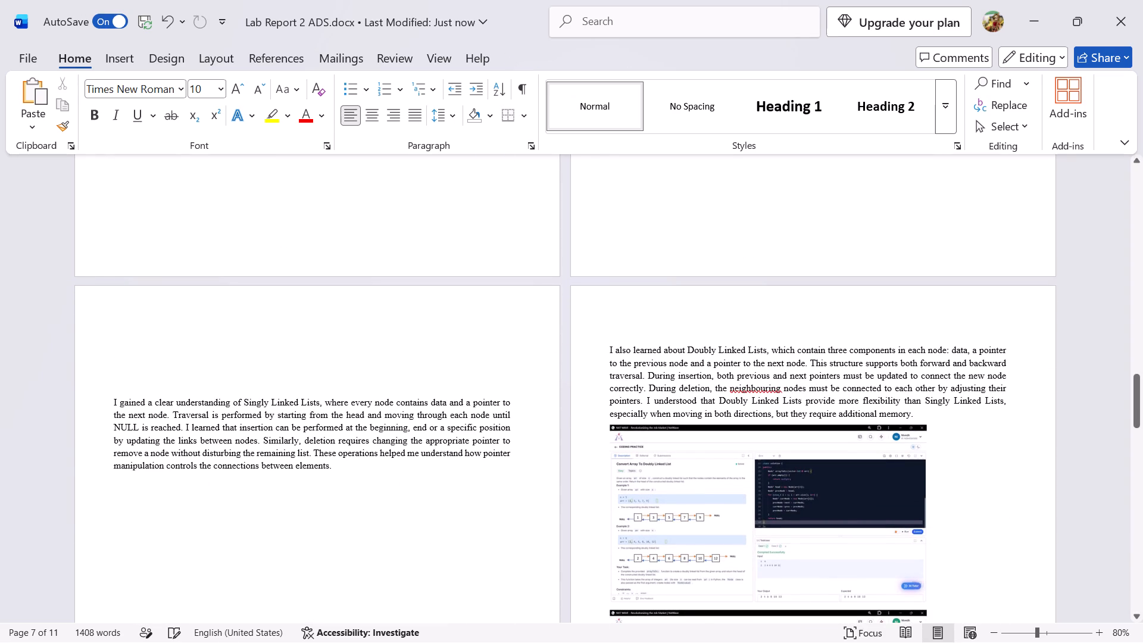
scroll(198, 477, up, 4)
click(308, 422)
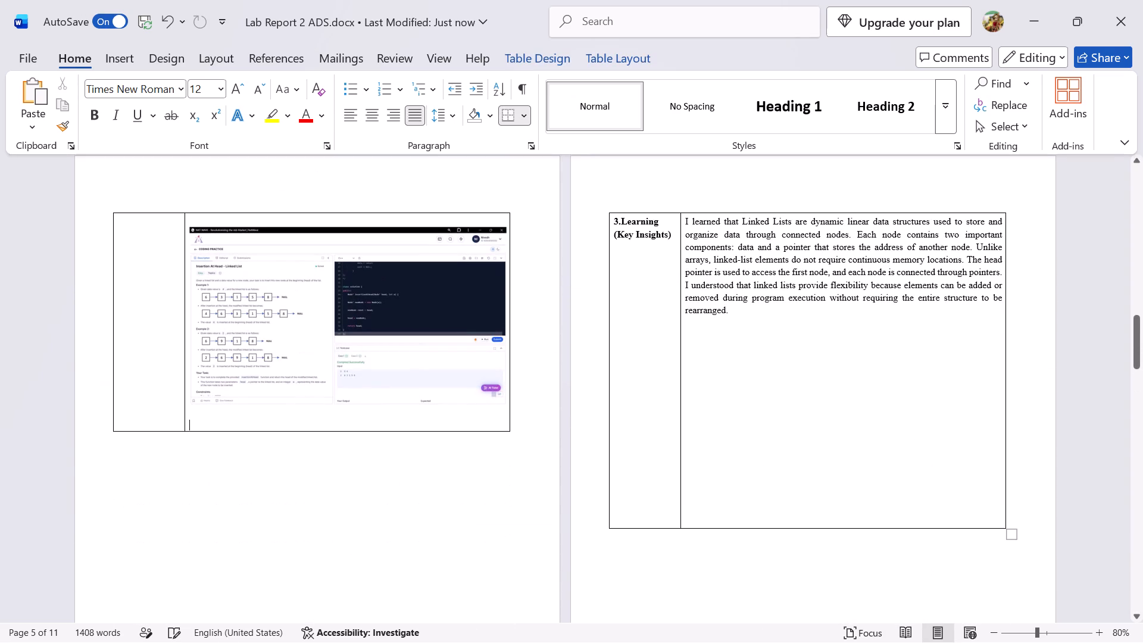
key(ctrl+v)
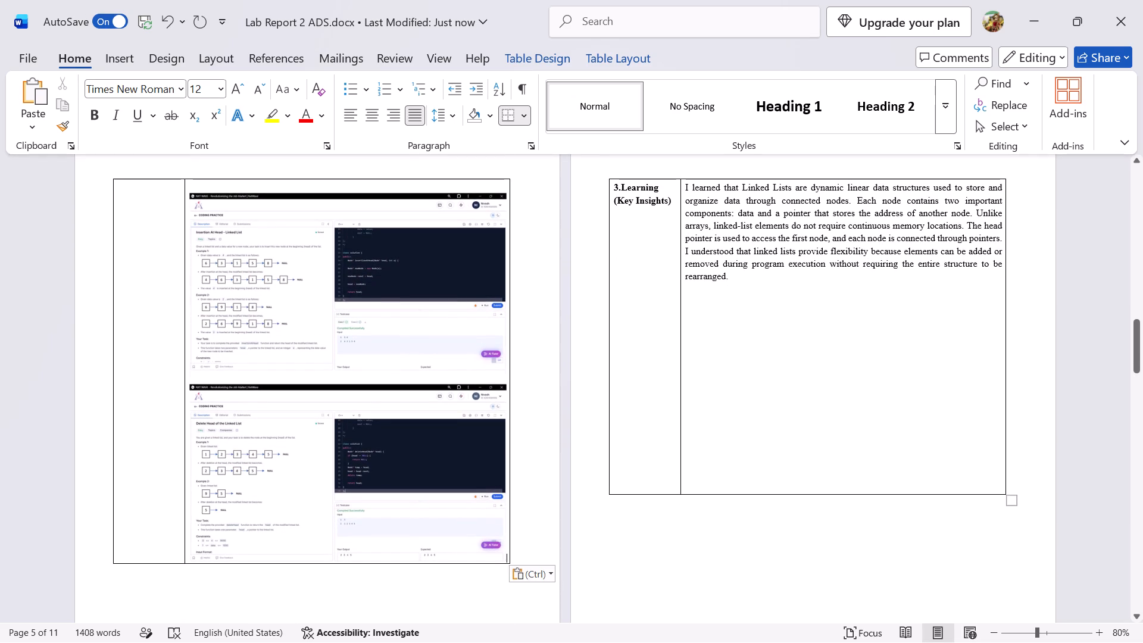
Delete the entire duplicate "3.Learning (Key Insights)" table row on page 6.
triple_click(786, 309)
double_click(786, 309)
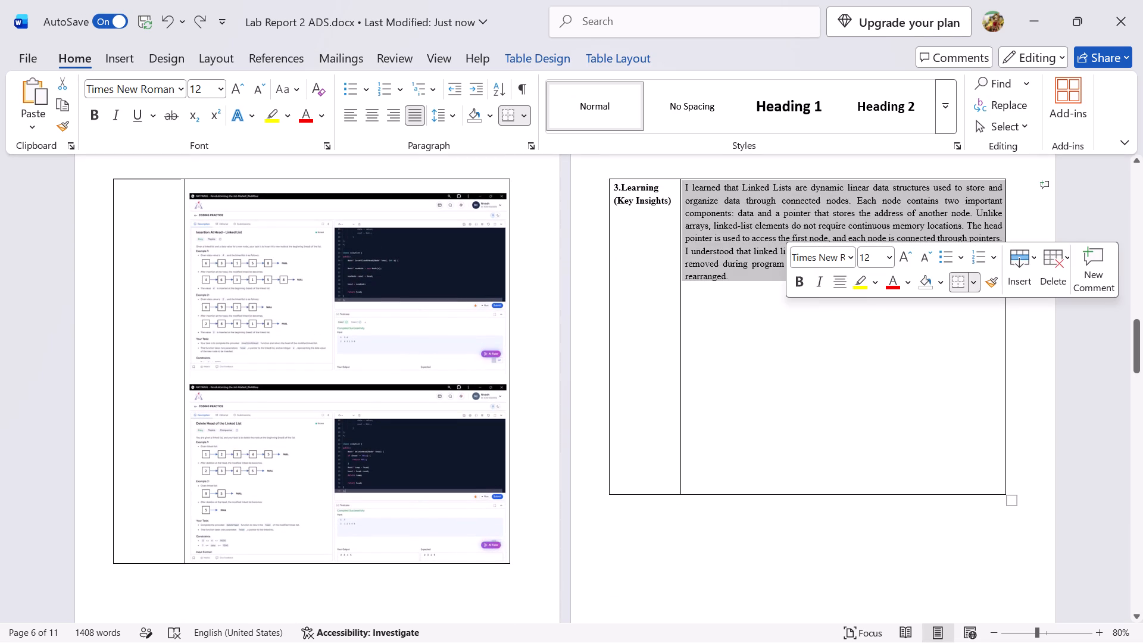
triple_click(786, 309)
triple_click(786, 309)
drag(632, 212, 614, 214)
click(614, 214)
drag(614, 214, 610, 195)
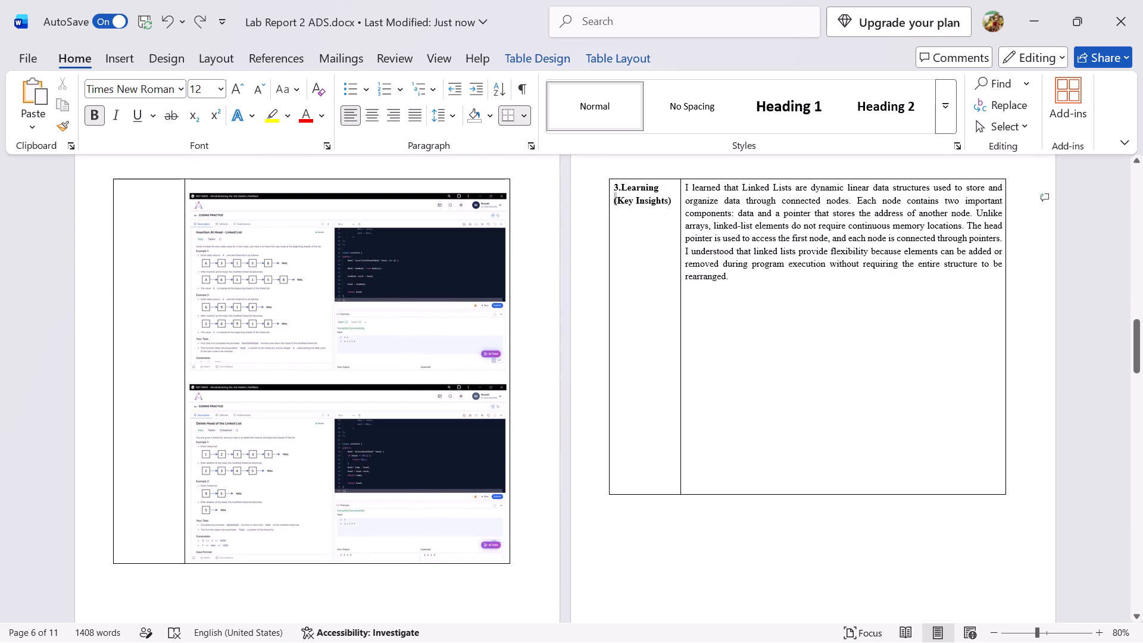
drag(610, 195, 848, 245)
key(BackSpace)
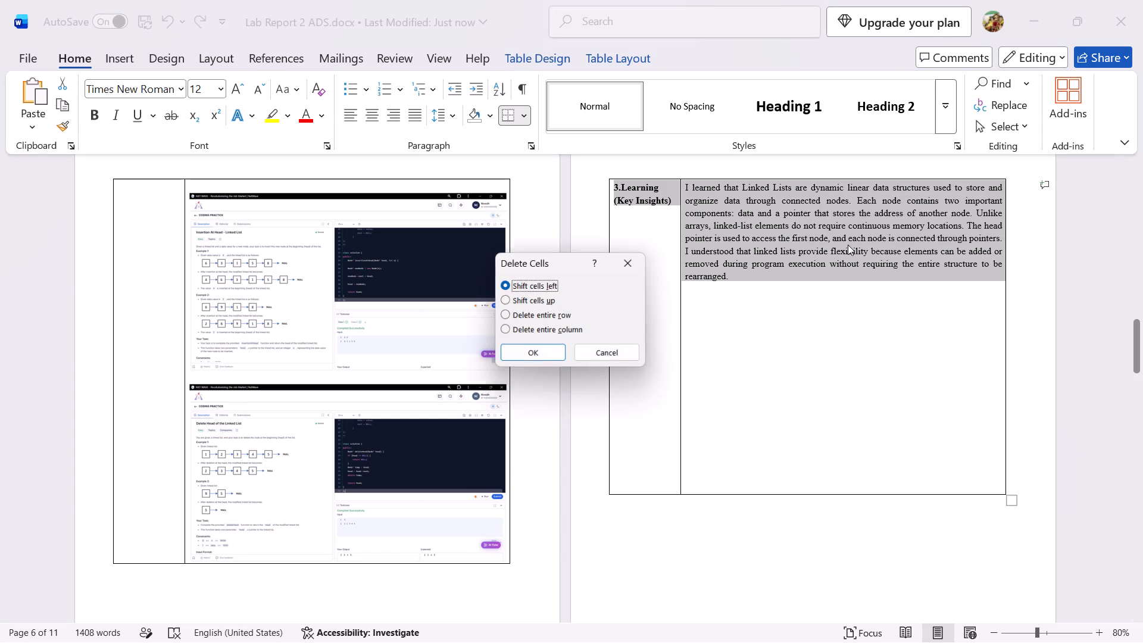
key(Down)
key(Down)
key(Down)
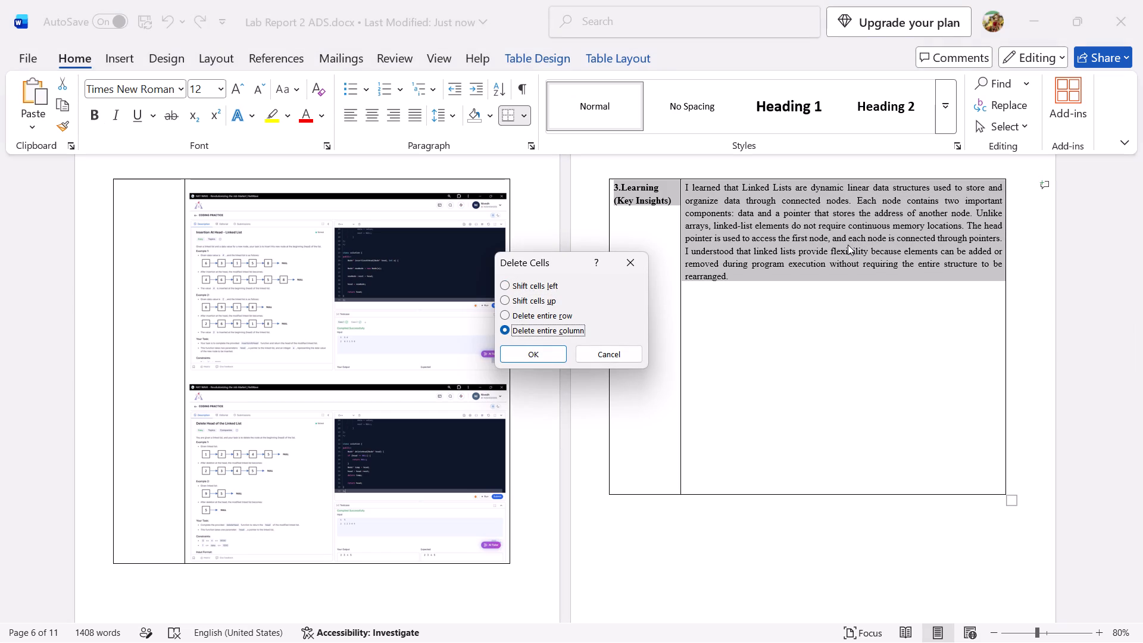
key(Up)
key(Return)
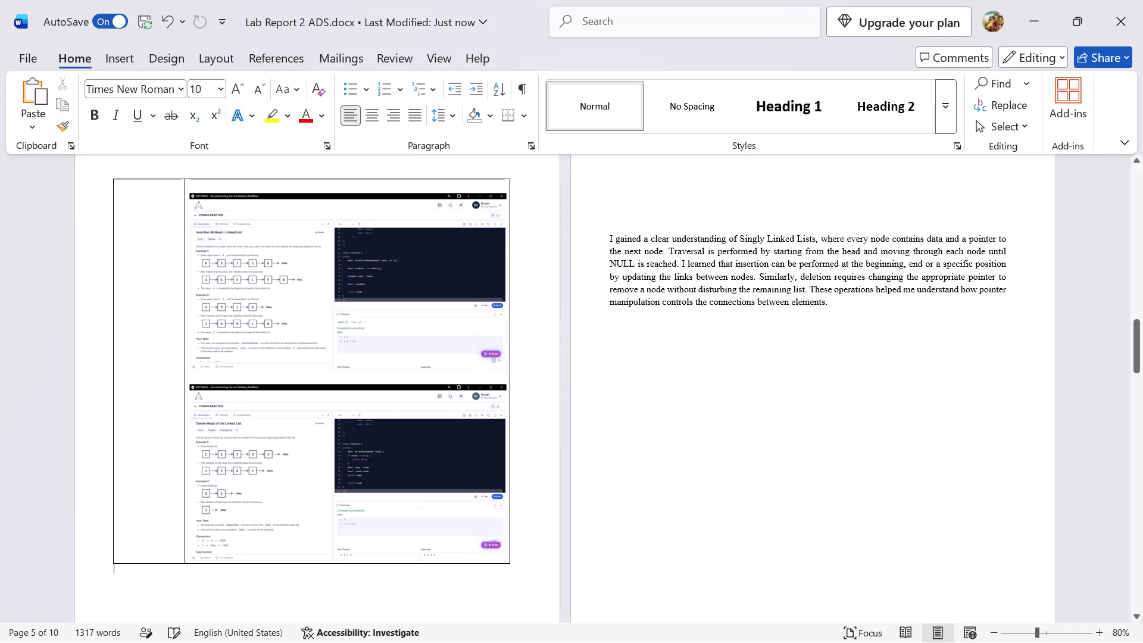
Move the "I gained a clear understanding of Singly Linked Lists" paragraph from page 6 into the page 5 table cell beneath the "Delete Head" screenshot.
scroll(978, 341, down, 1)
scroll(617, 345, up, 4)
scroll(617, 345, down, 1)
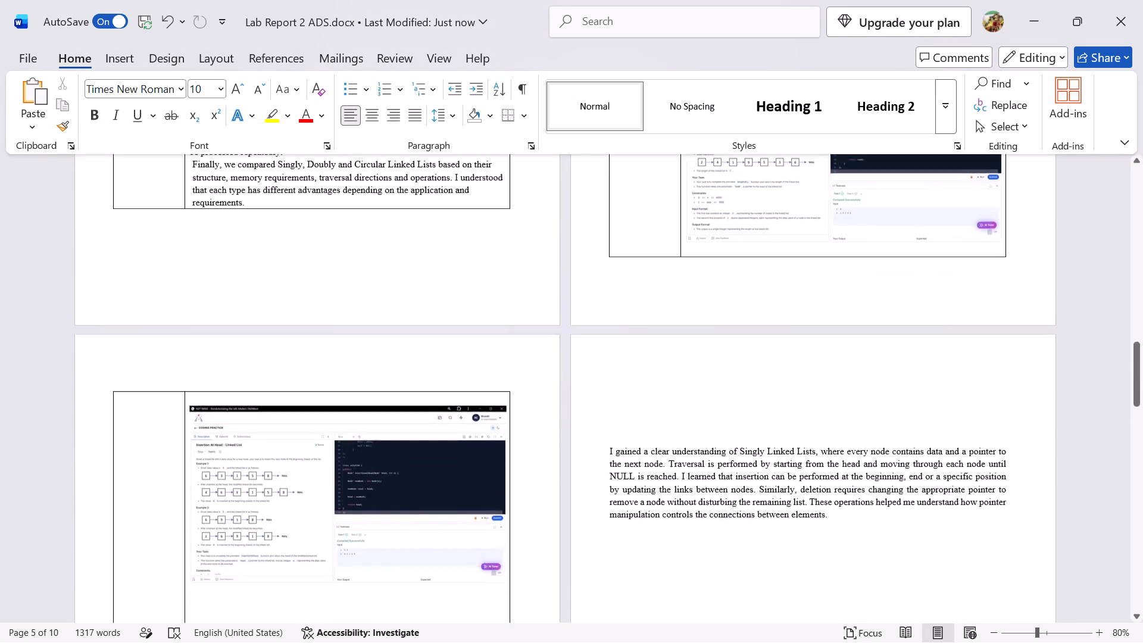
scroll(617, 345, down, 1)
scroll(531, 402, up, 1)
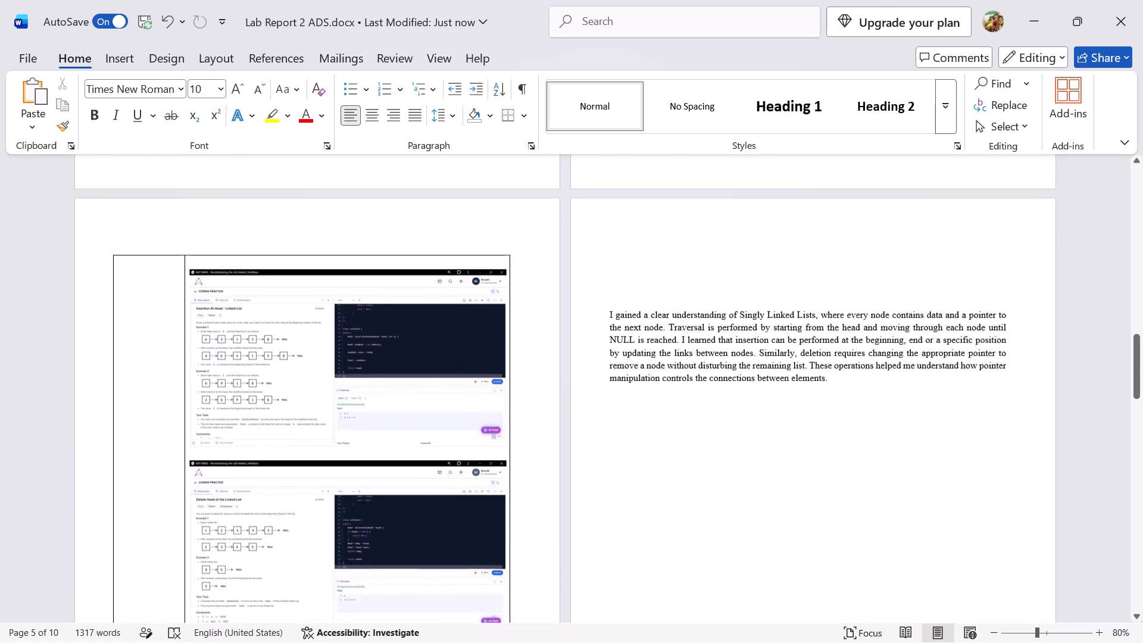
drag(605, 347, 649, 344)
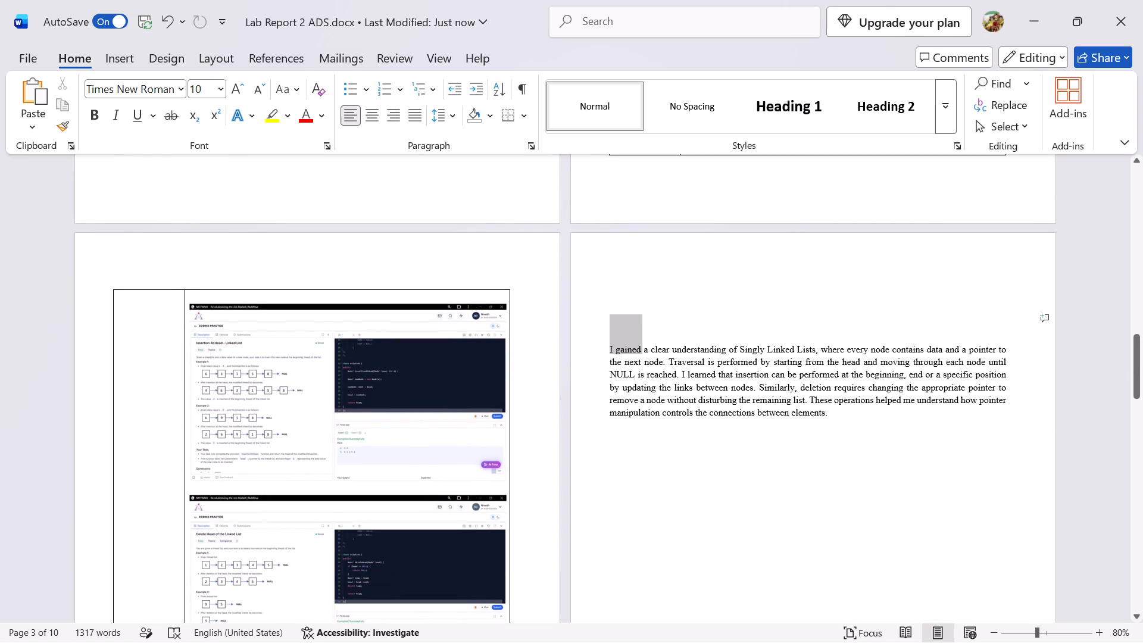
drag(649, 344, 849, 420)
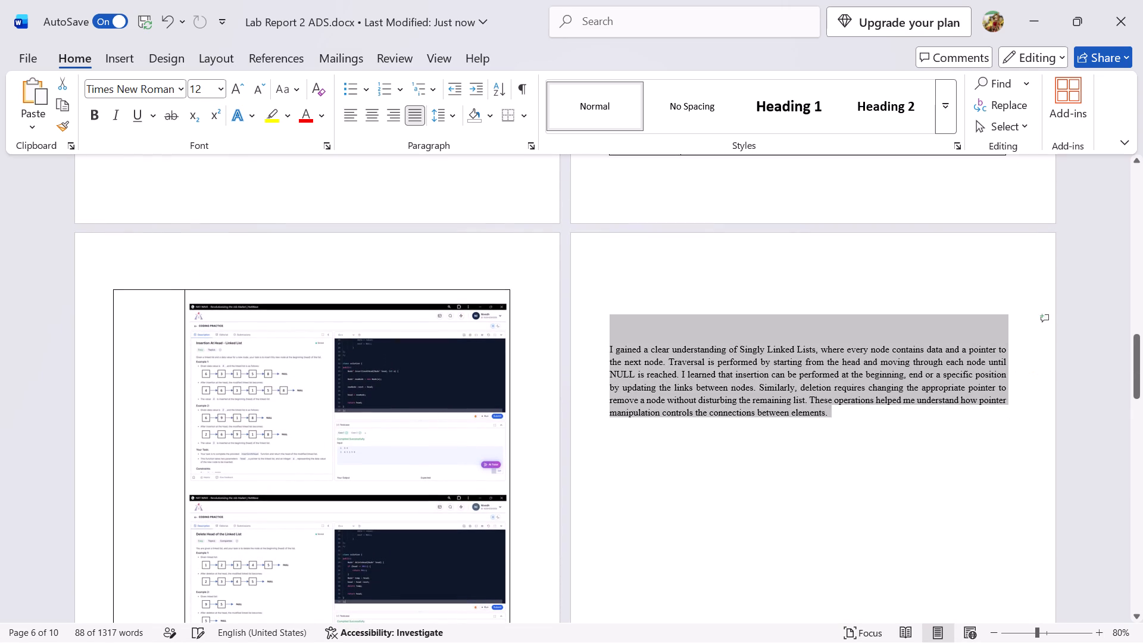
drag(839, 414, 677, 386)
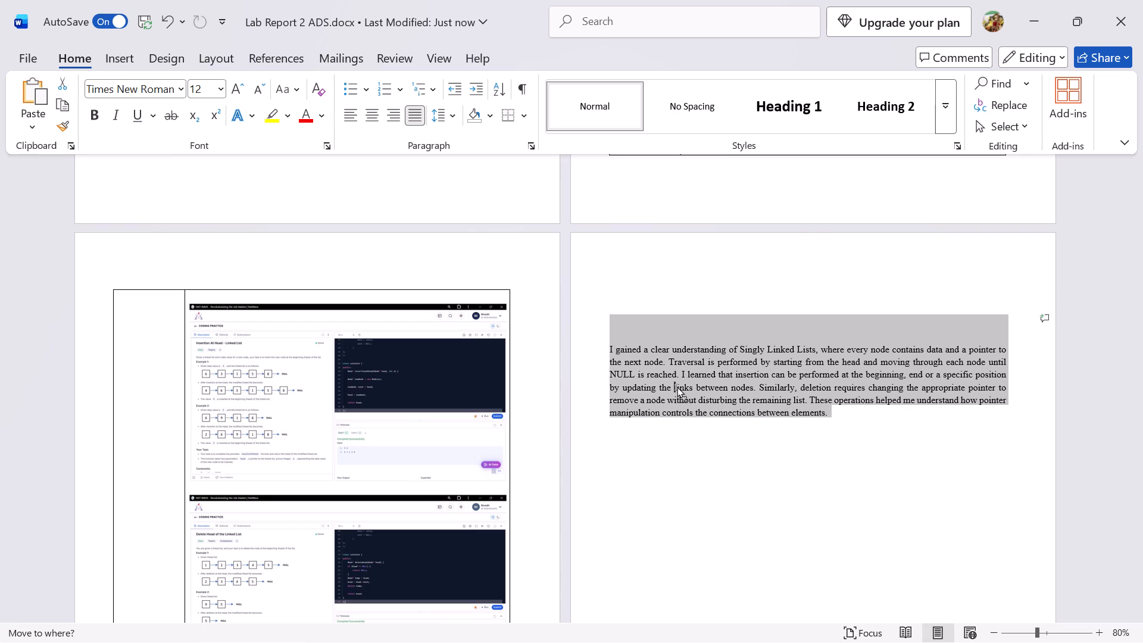
drag(677, 386, 608, 349)
drag(608, 349, 801, 394)
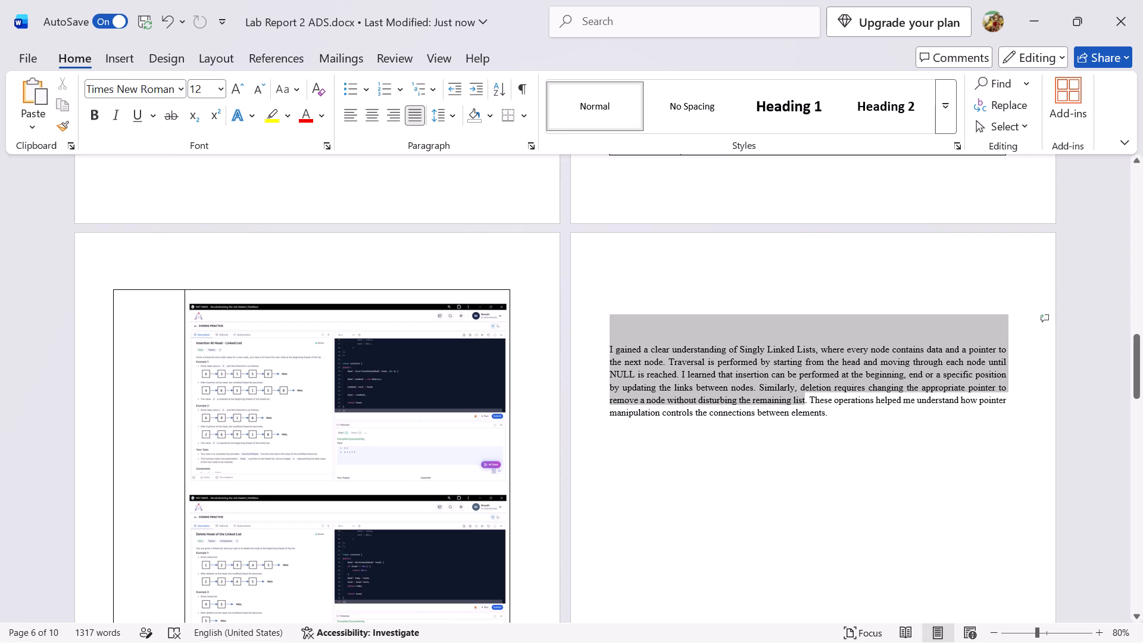
drag(801, 394, 847, 417)
key(ctrl+x)
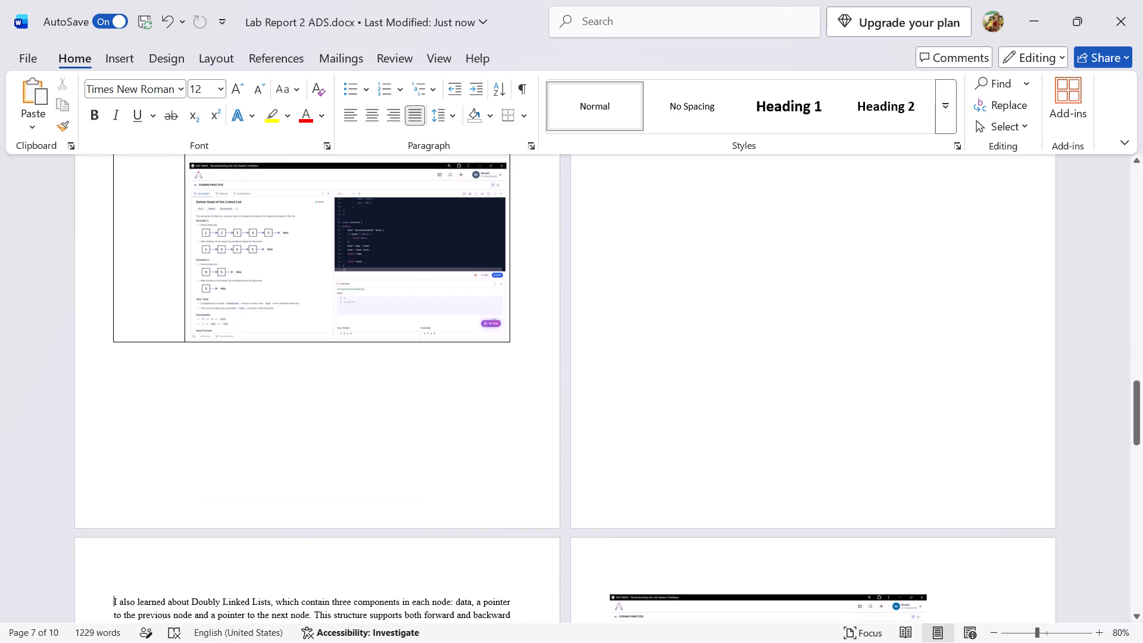
click(507, 333)
key(Return)
key(Return)
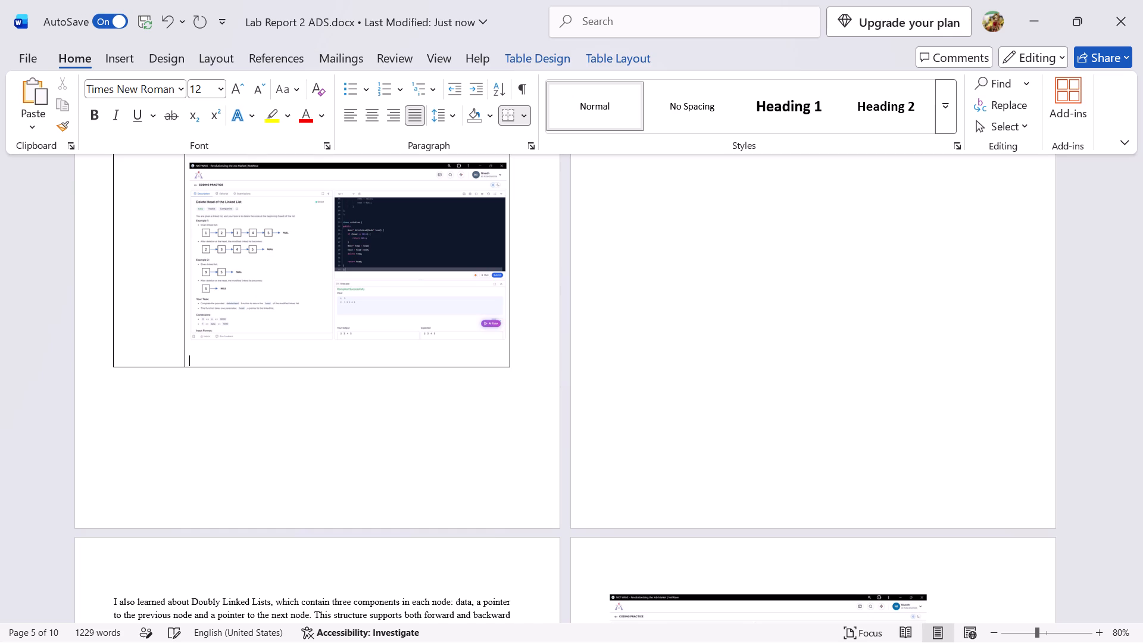
key(ctrl+v)
Reduce the gap between the "Delete Head" screenshot and the Singly Linked Lists paragraph to one blank line so the paragraph fits on page 5.
scroll(507, 333, up, 1)
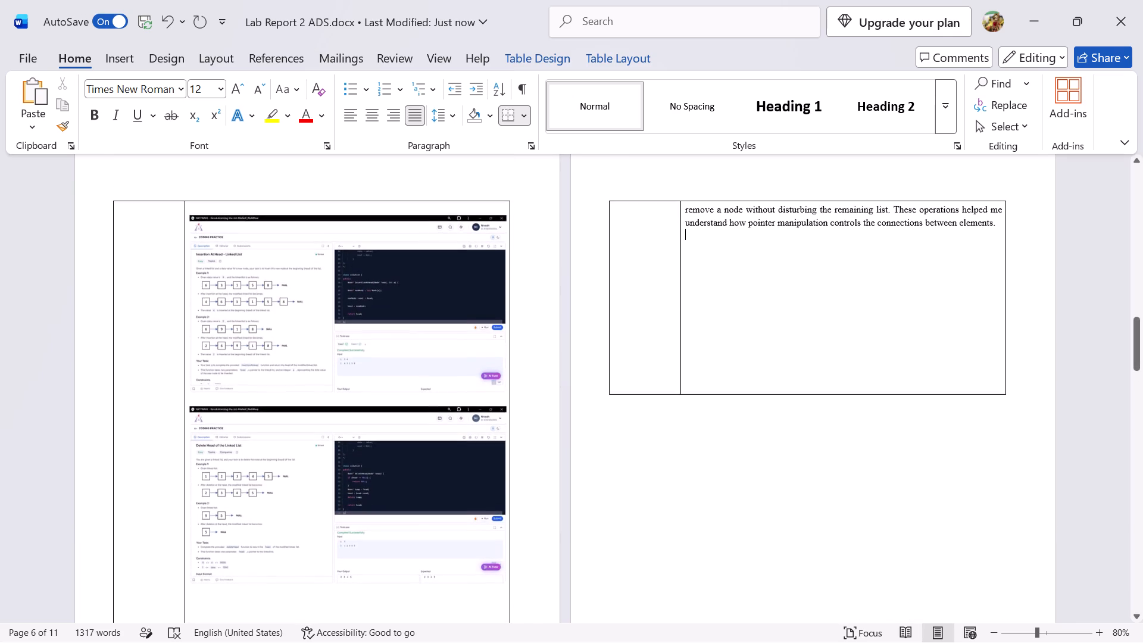
scroll(233, 539, down, 2)
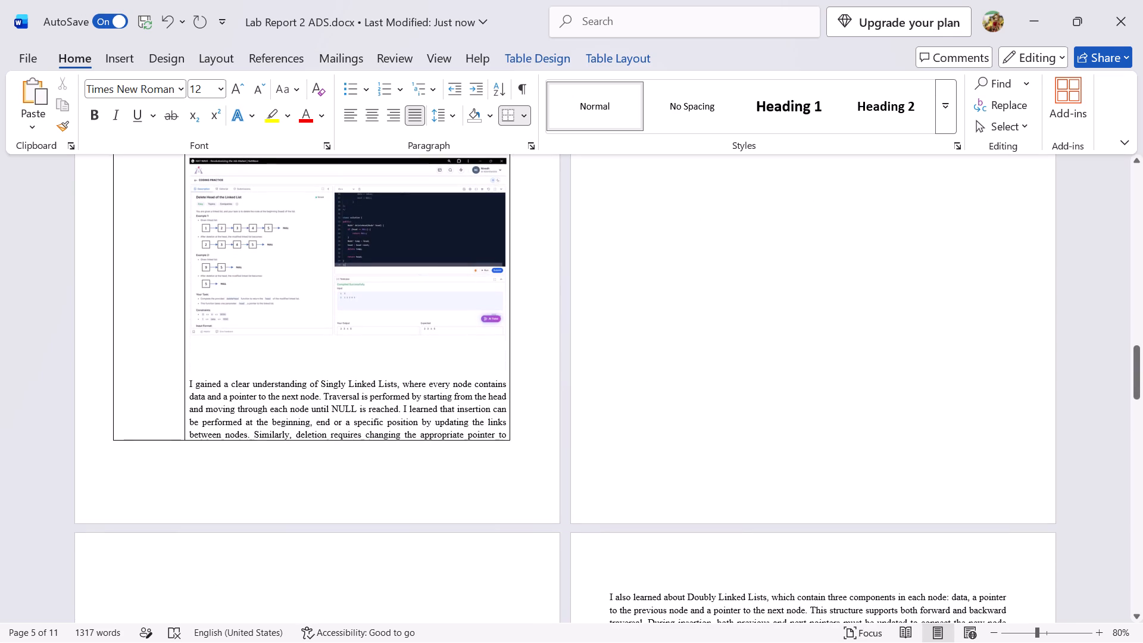
click(191, 383)
key(Left)
key(BackSpace)
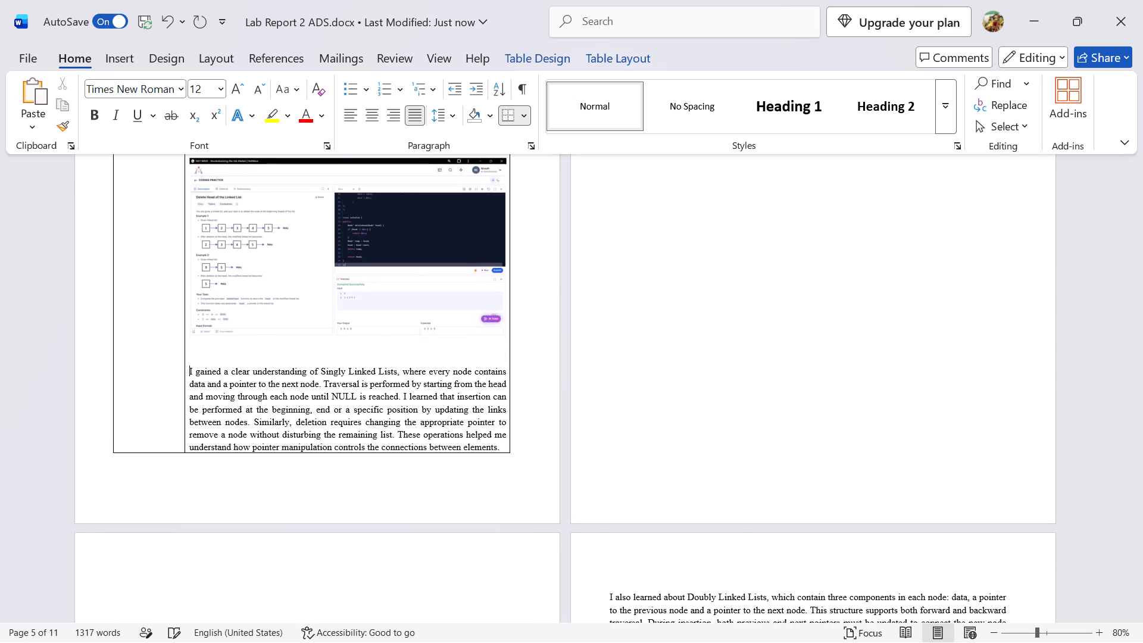
key(BackSpace)
scroll(191, 383, up, 1)
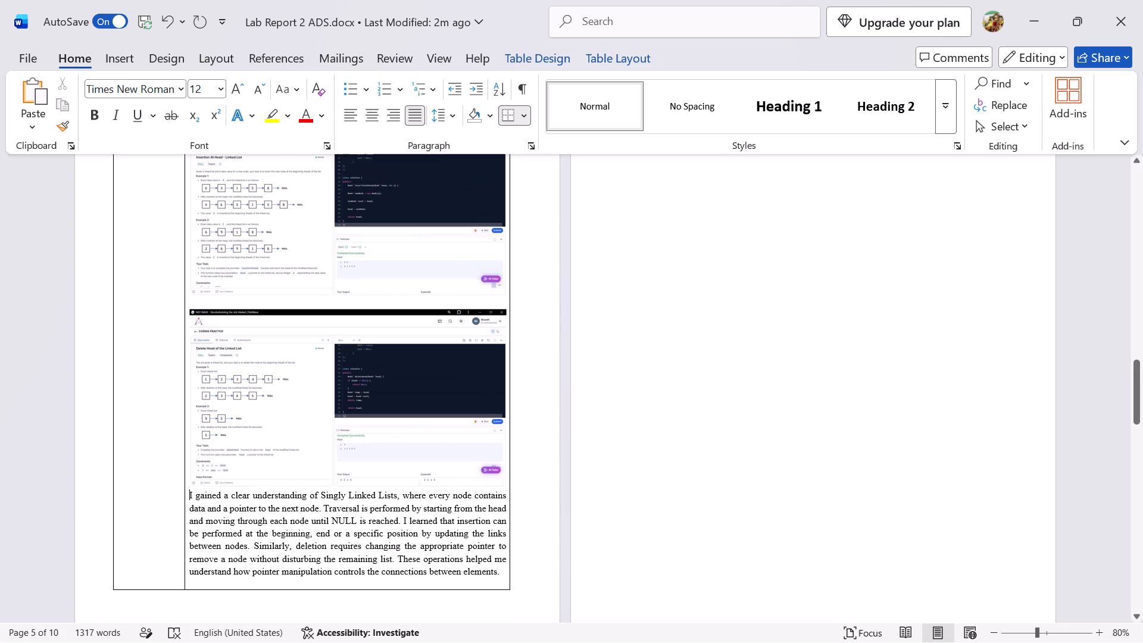
key(Return)
key(Return)
scroll(191, 383, down, 1)
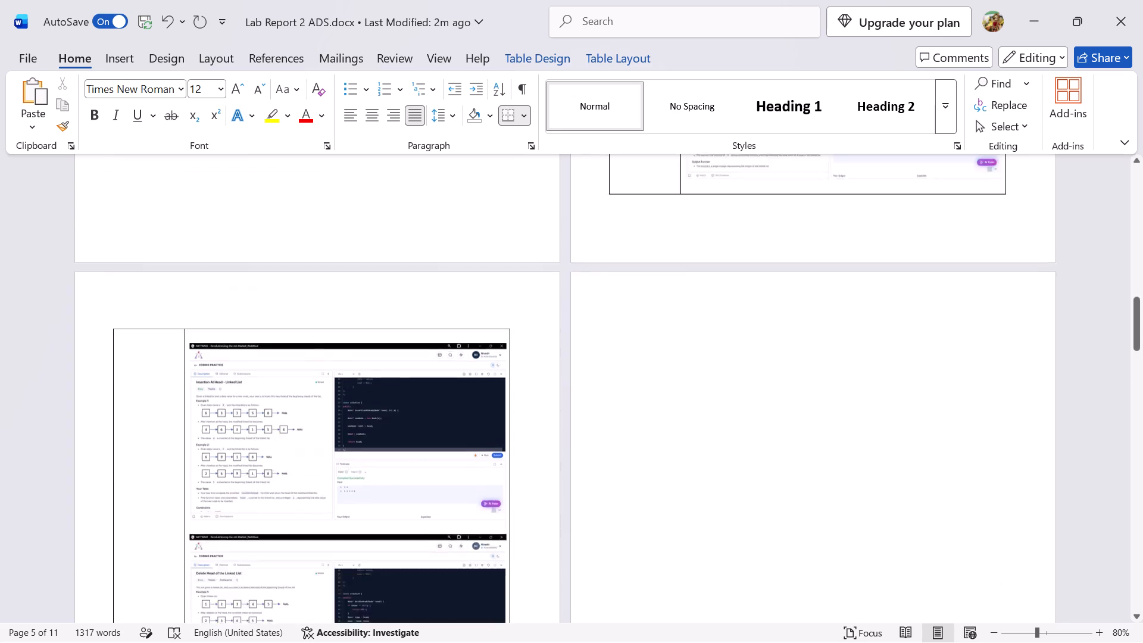
scroll(191, 383, down, 1)
scroll(191, 383, up, 1)
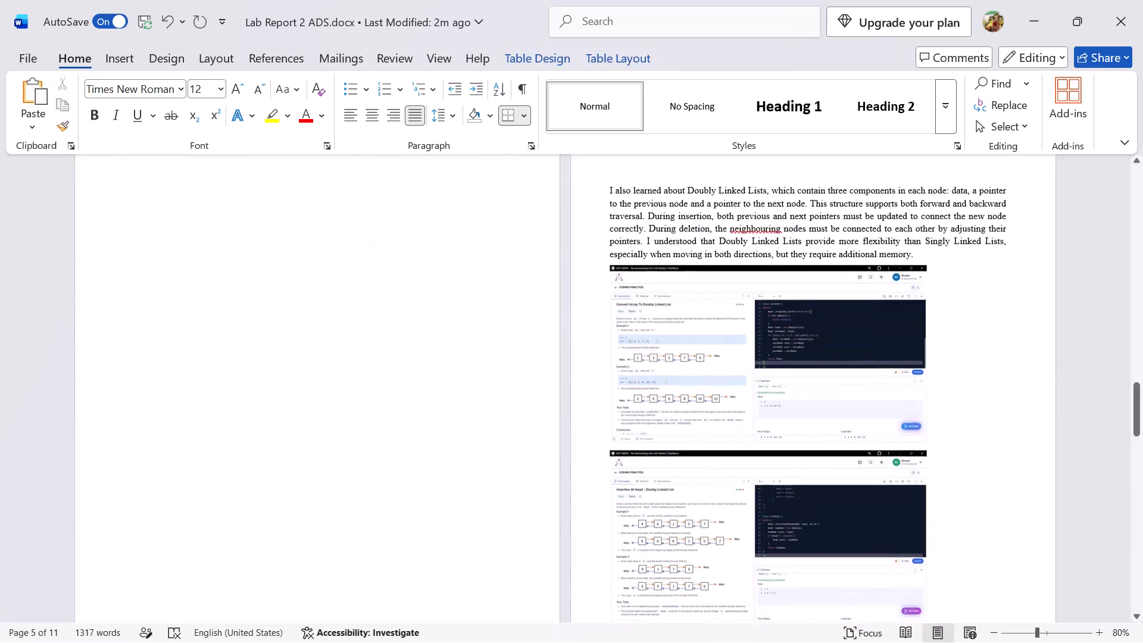
scroll(191, 383, up, 1)
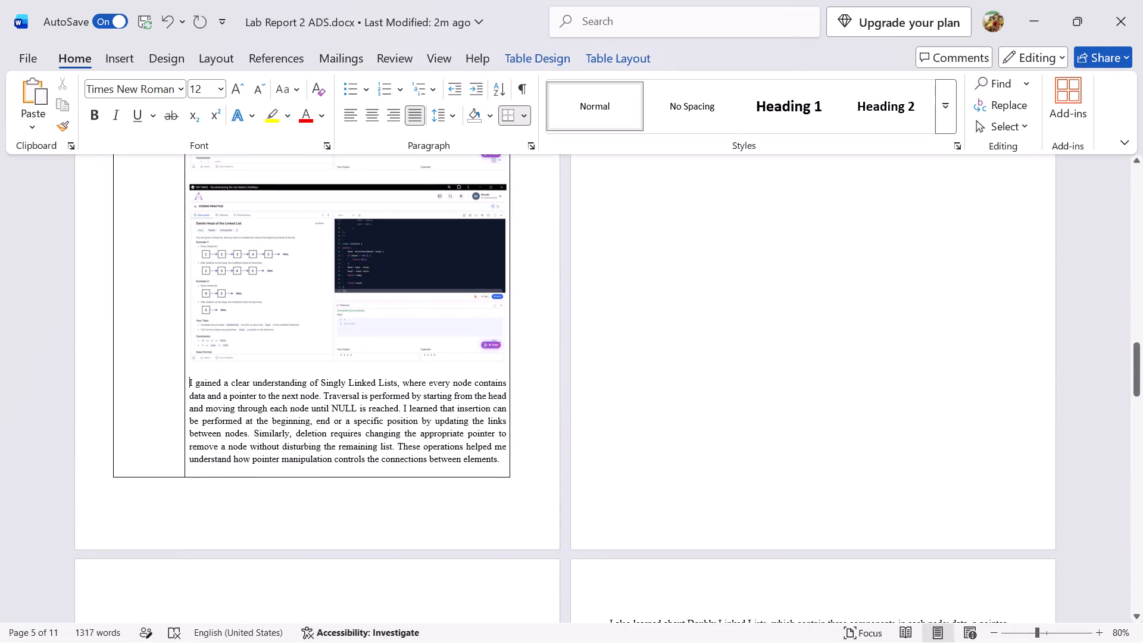
Add two blank lines after the "I gained a clear understanding of Singly Linked Lists" paragraph at the end of page 5.
click(498, 460)
key(Right)
key(Return)
key(Return)
Remove one blank line at the top of the empty continued table cell on page 6.
scroll(498, 460, up, 1)
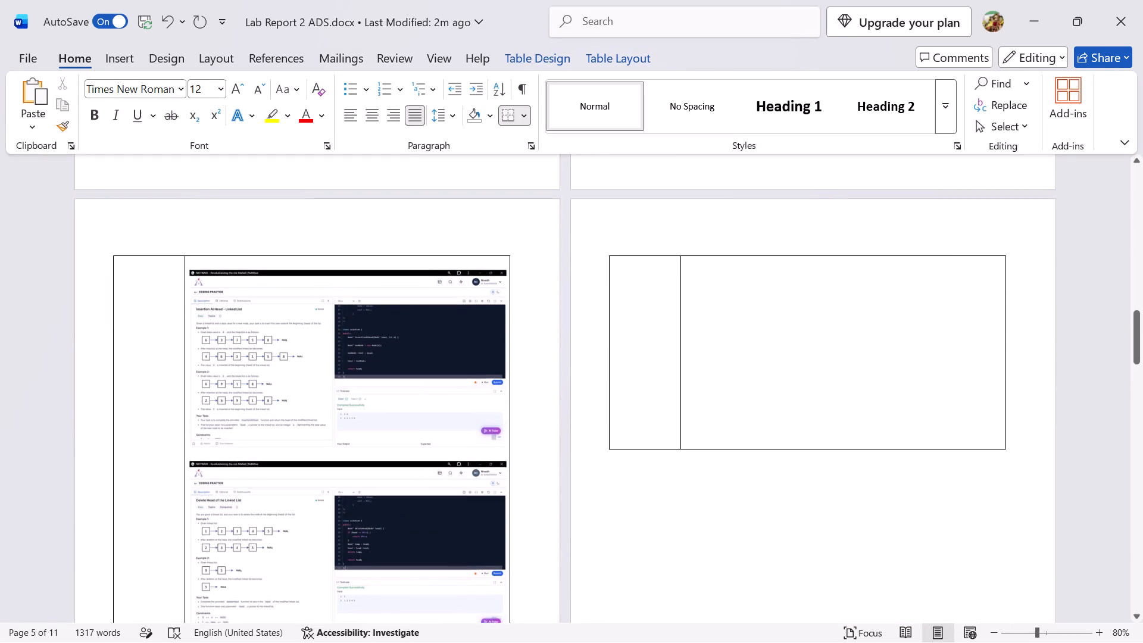
click(721, 429)
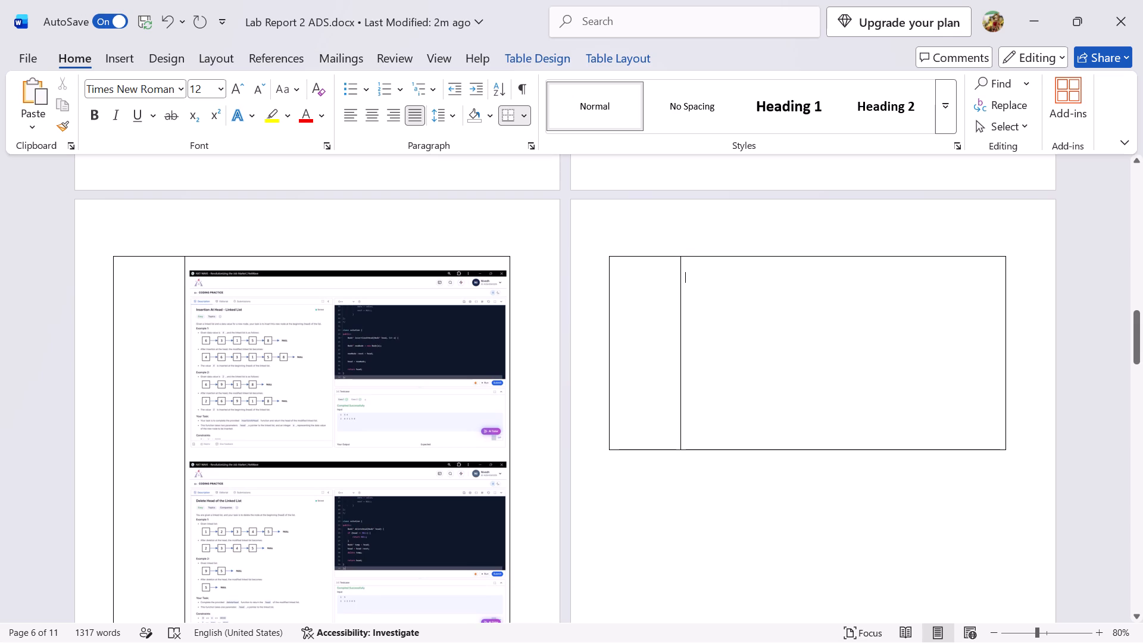
key(Down)
key(Down)
key(Up)
key(Up)
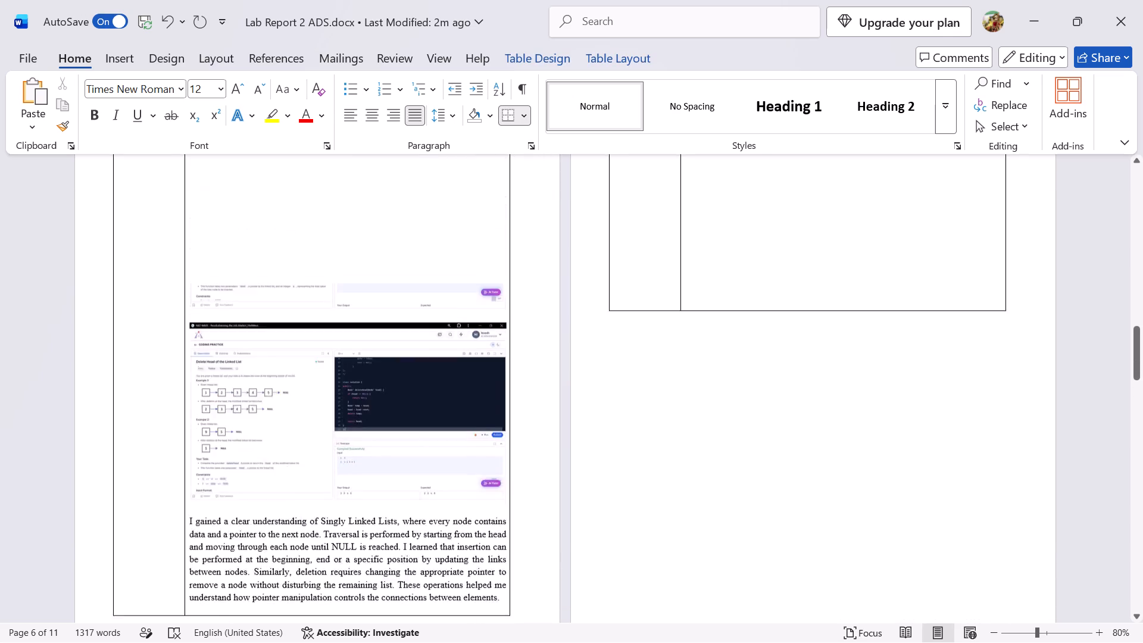
key(Up)
key(Up)
key(Right)
key(Down)
key(Down)
key(Down)
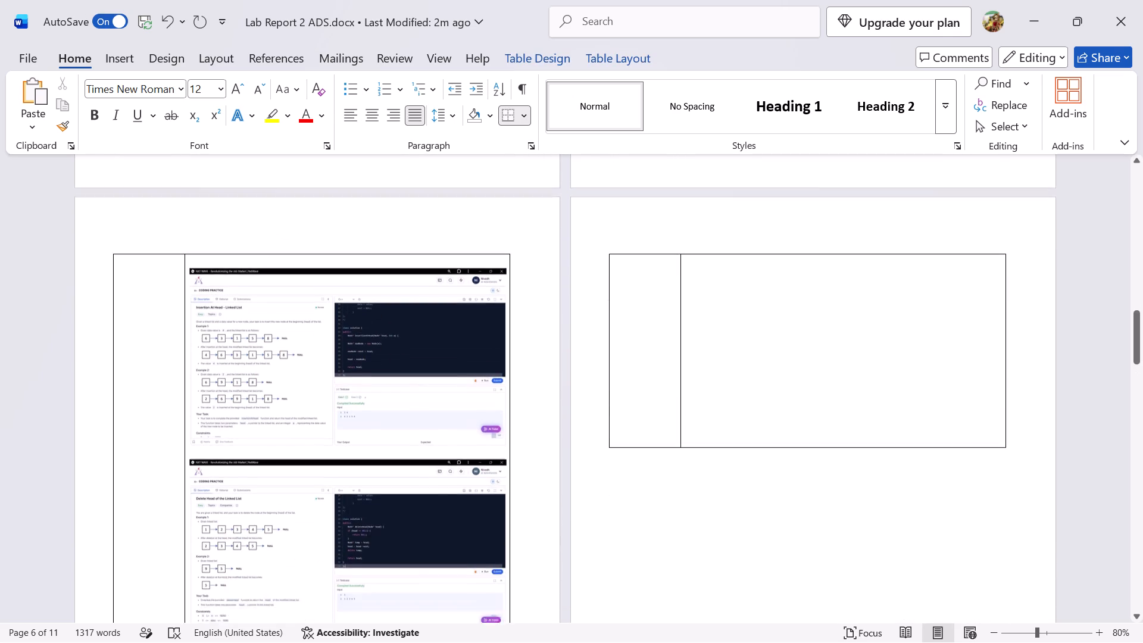
key(Down)
key(Down)
key(Right)
key(Right)
key(Right)
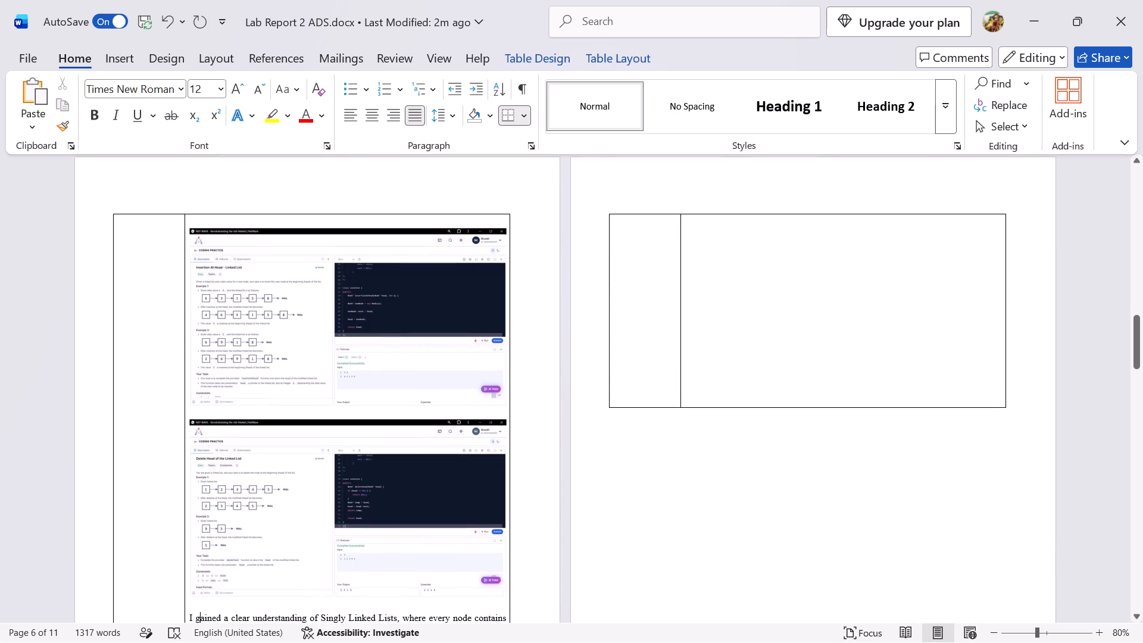
key(Left)
key(Left)
key(Left)
key(Left)
key(Left)
click(714, 404)
key(Down)
key(Up)
key(BackSpace)
Review the journal table's layout and the remaining gaps from page 3 through page 8.
scroll(404, 501, down, 1)
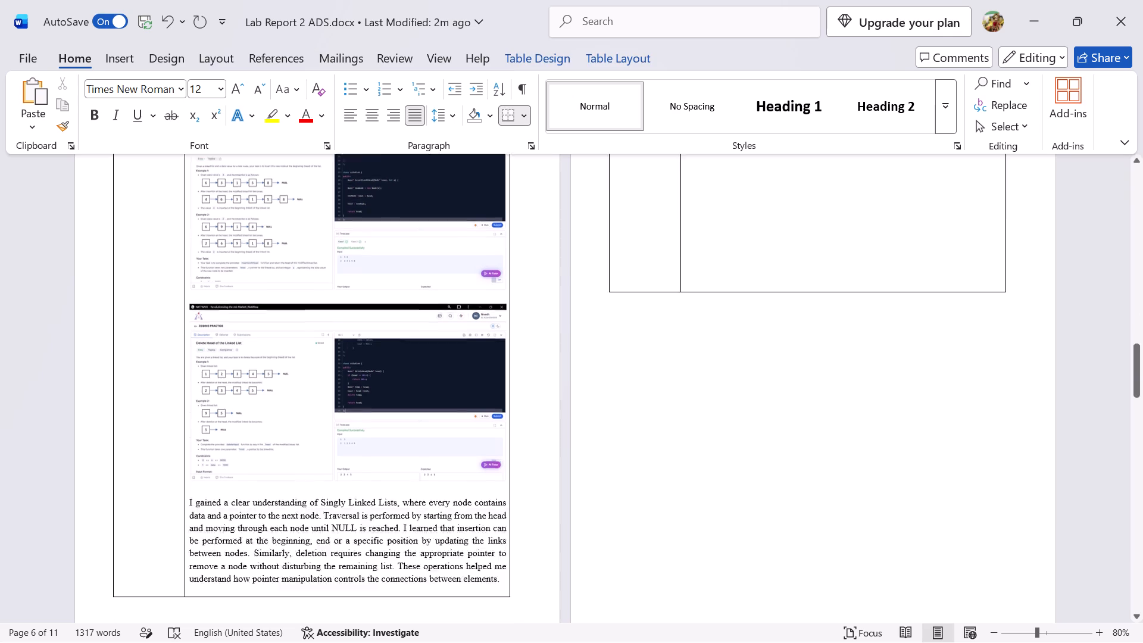
scroll(404, 501, down, 3)
scroll(404, 501, up, 2)
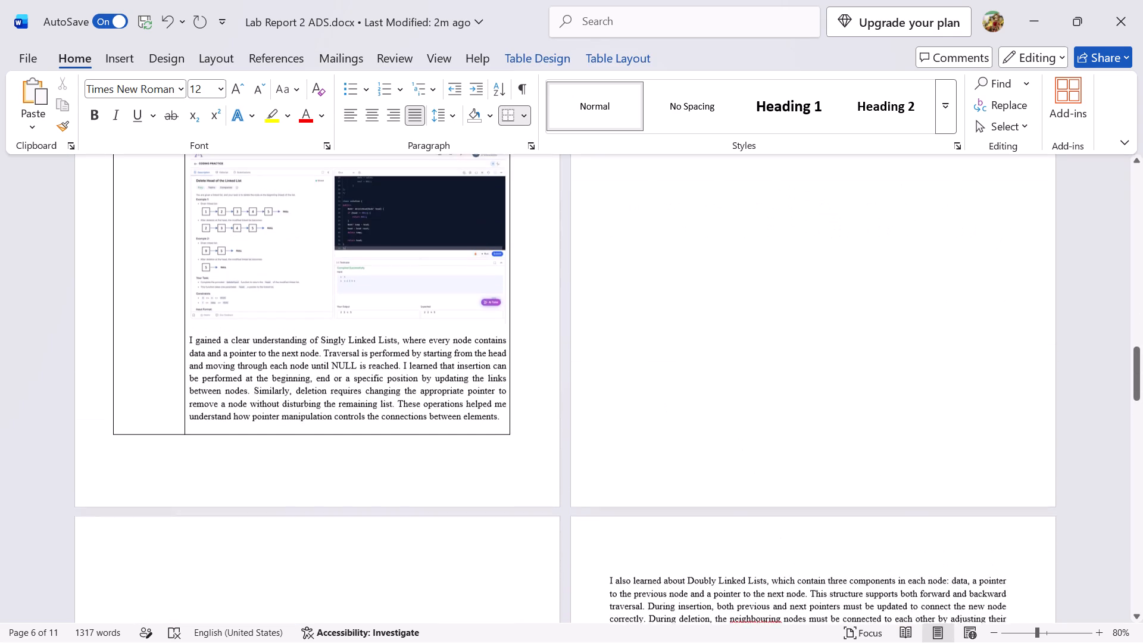
scroll(404, 501, up, 4)
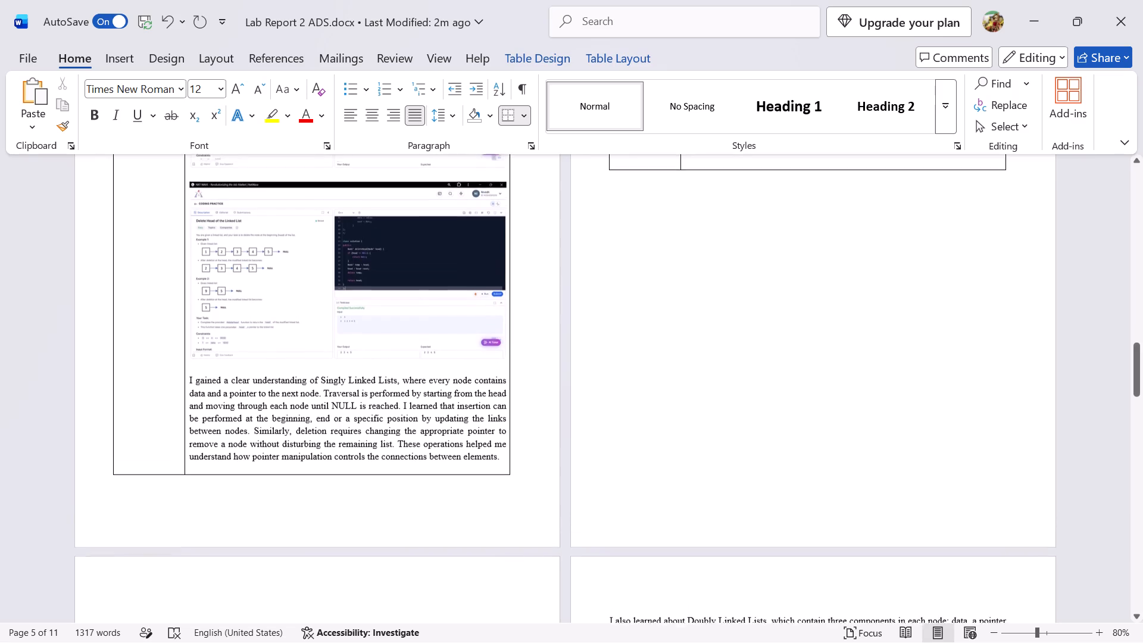
scroll(404, 501, up, 4)
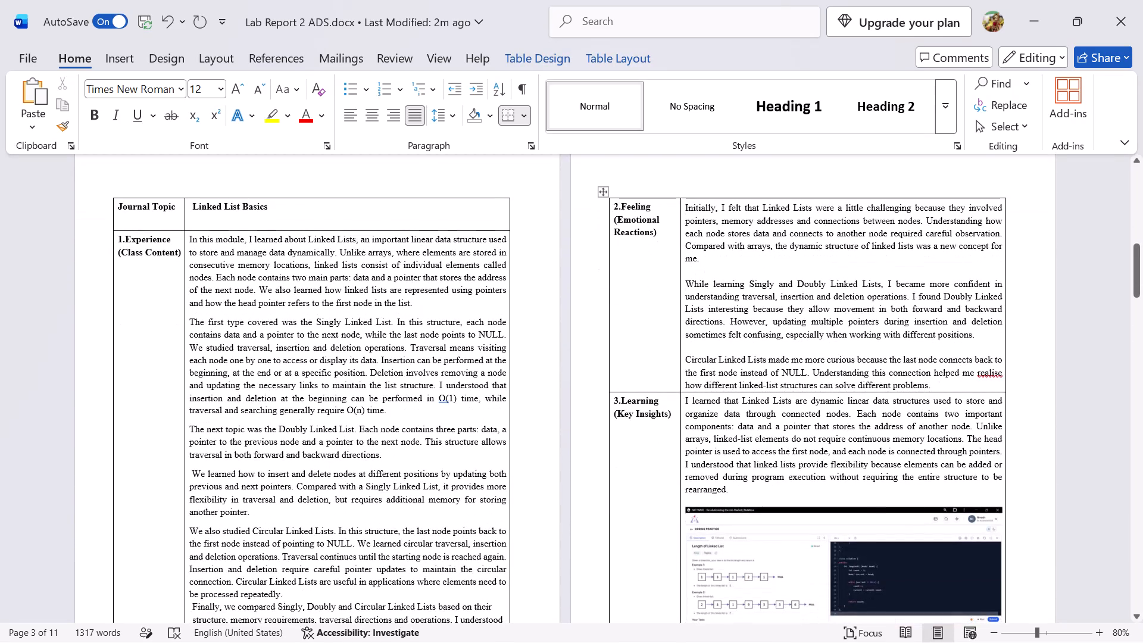
scroll(404, 501, down, 5)
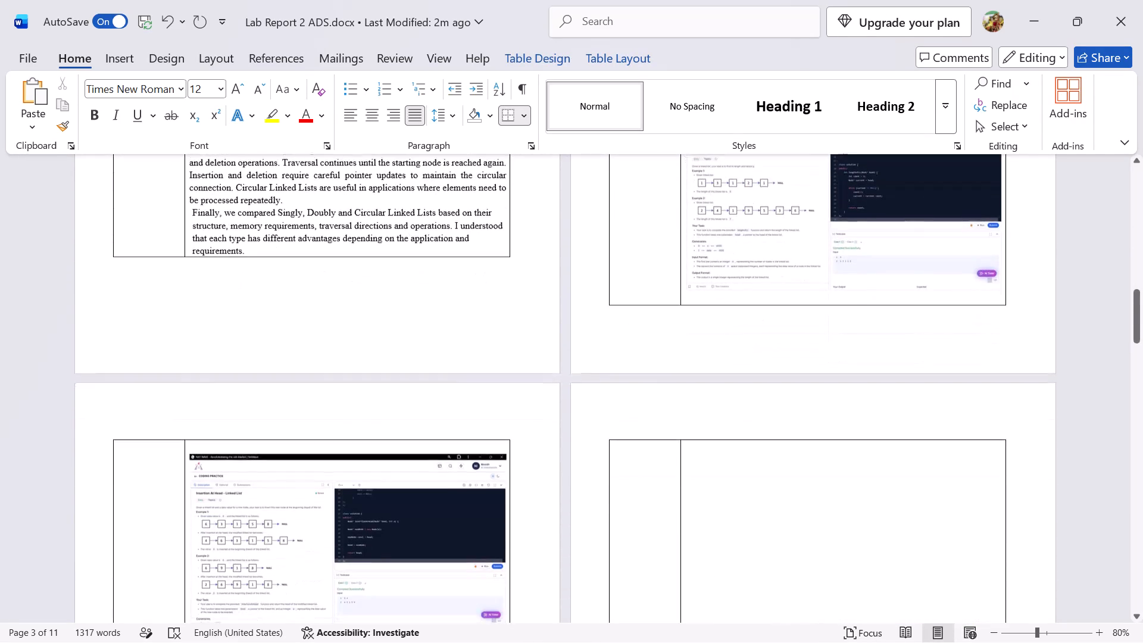
scroll(404, 501, down, 2)
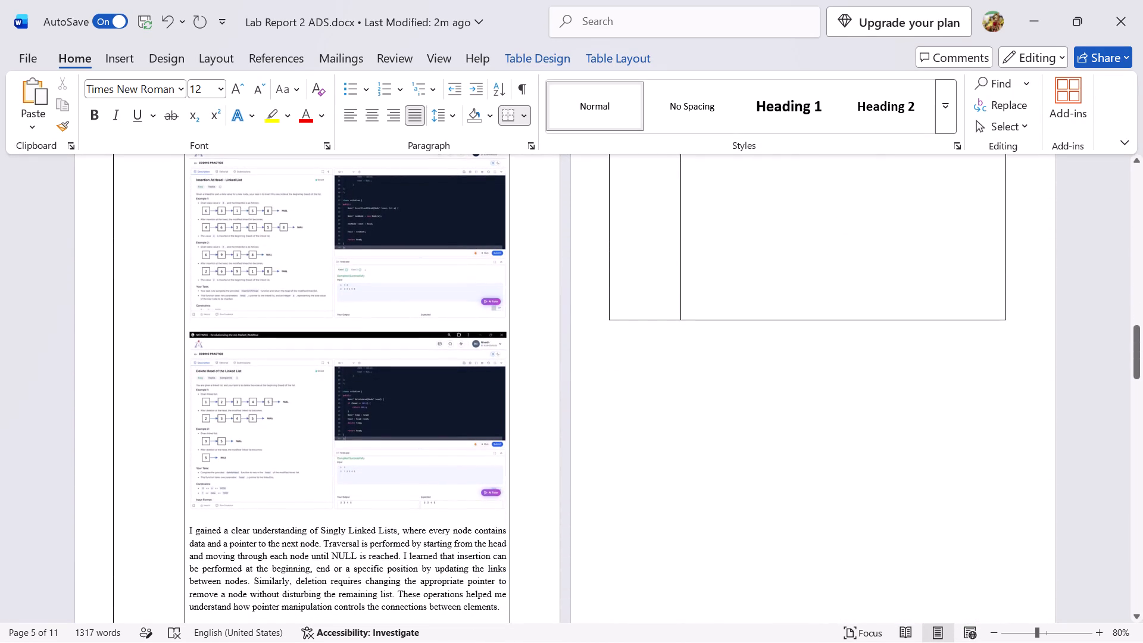
ctrl+scroll(313, 375, up, 6)
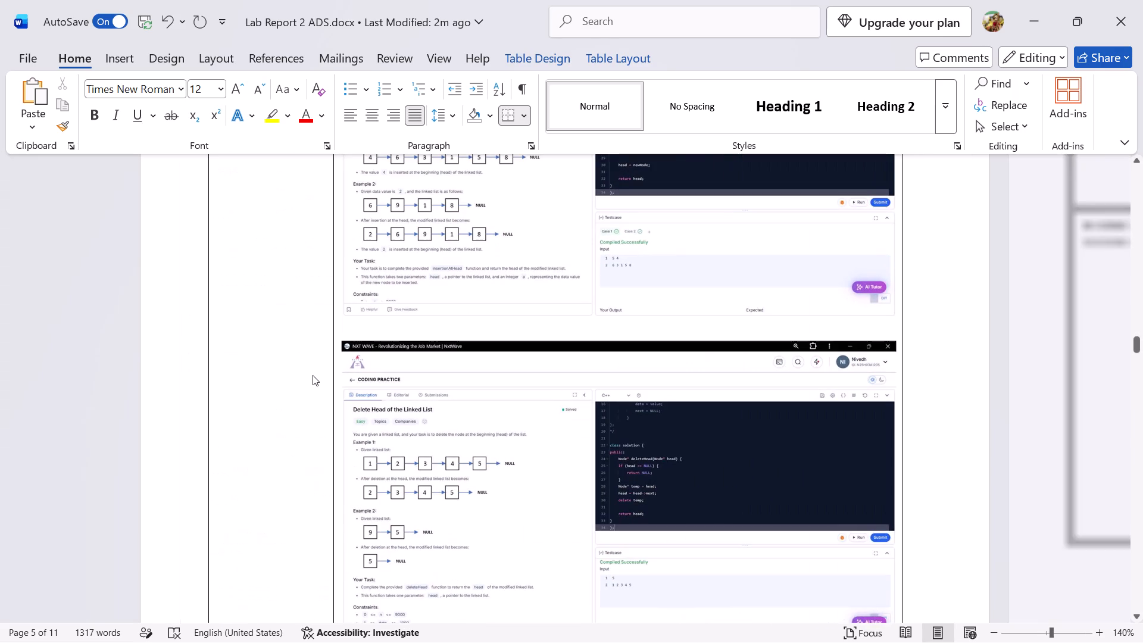
scroll(379, 423, down, 1)
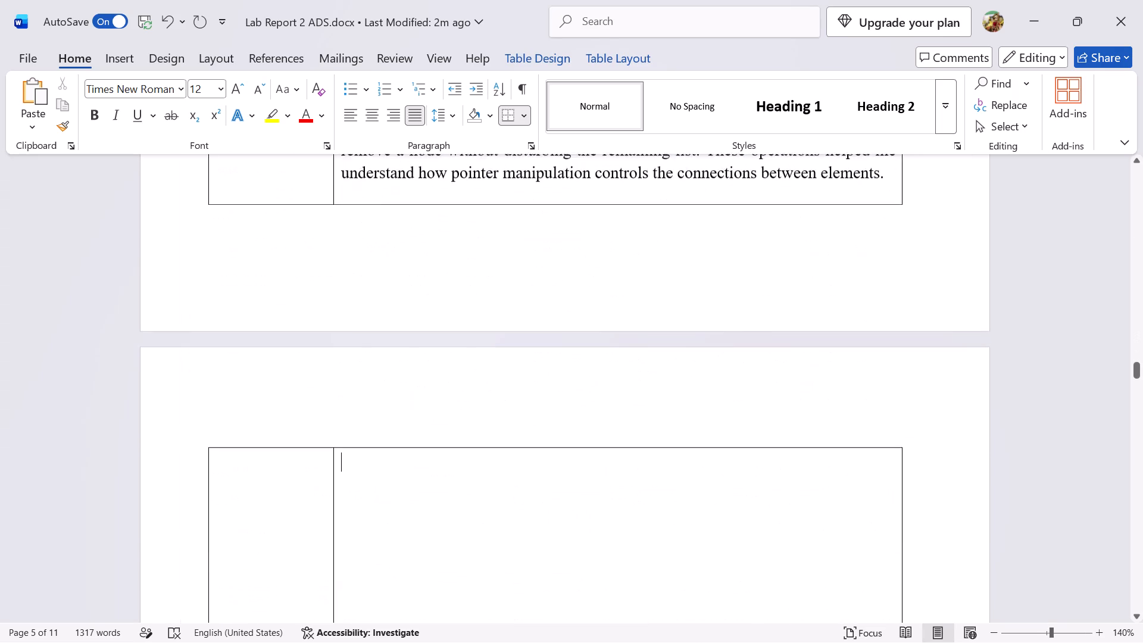
scroll(379, 423, down, 1)
ctrl+scroll(379, 423, down, 5)
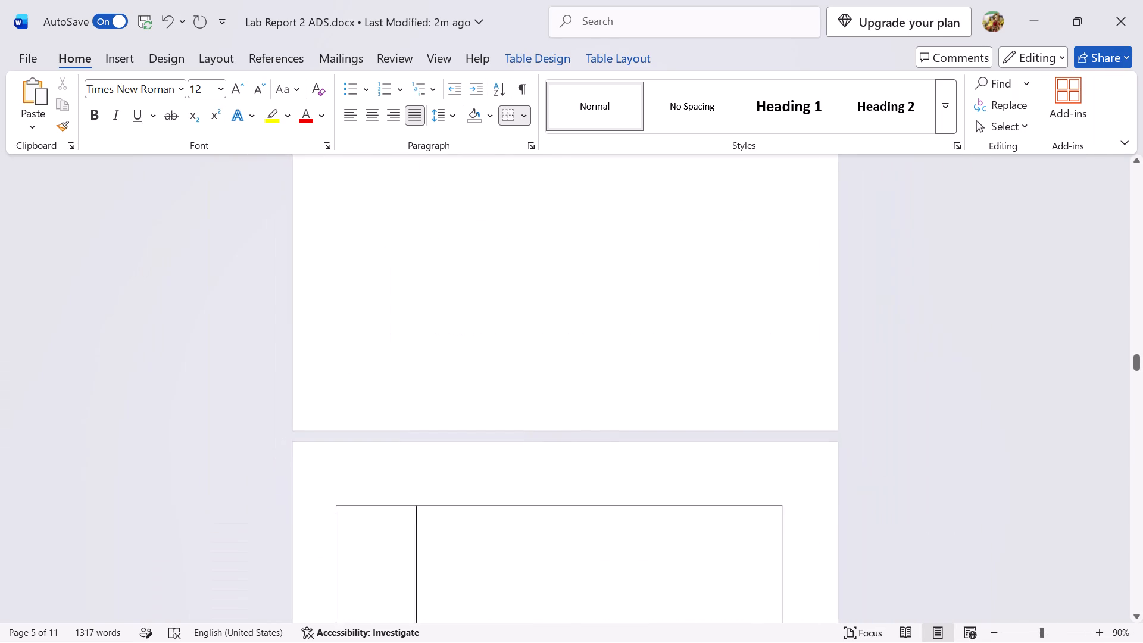
ctrl+scroll(379, 423, down, 1)
scroll(640, 465, down, 1)
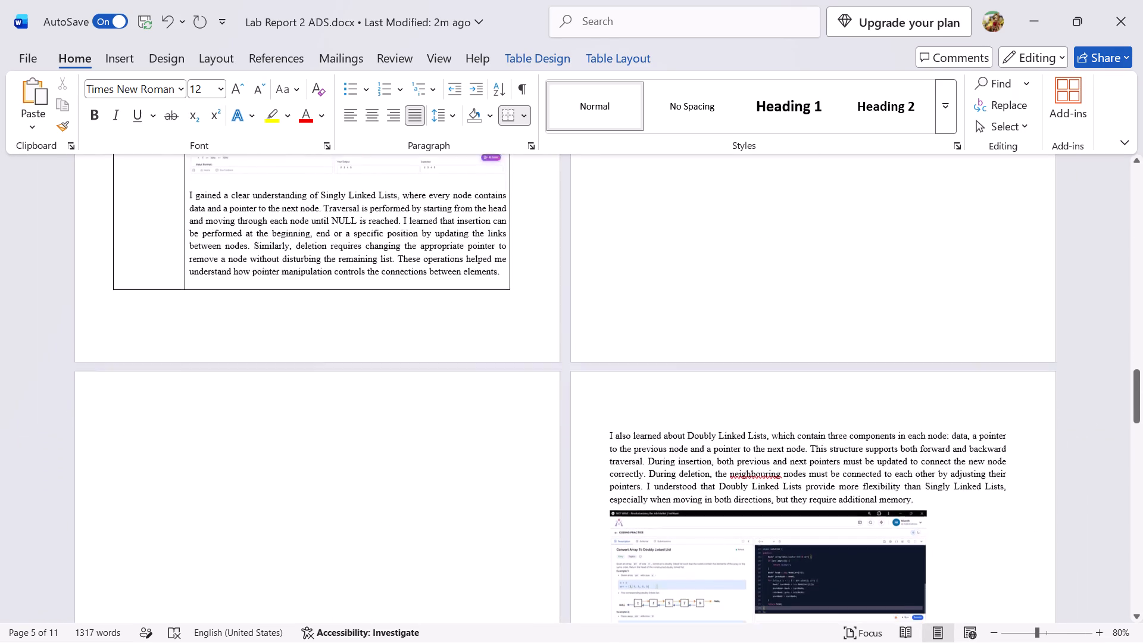
Move the "I also learned about Doubly Linked Lists" paragraph and its two screenshots from page 8 into the empty table cell on page 6.
scroll(640, 465, down, 2)
scroll(640, 465, up, 1)
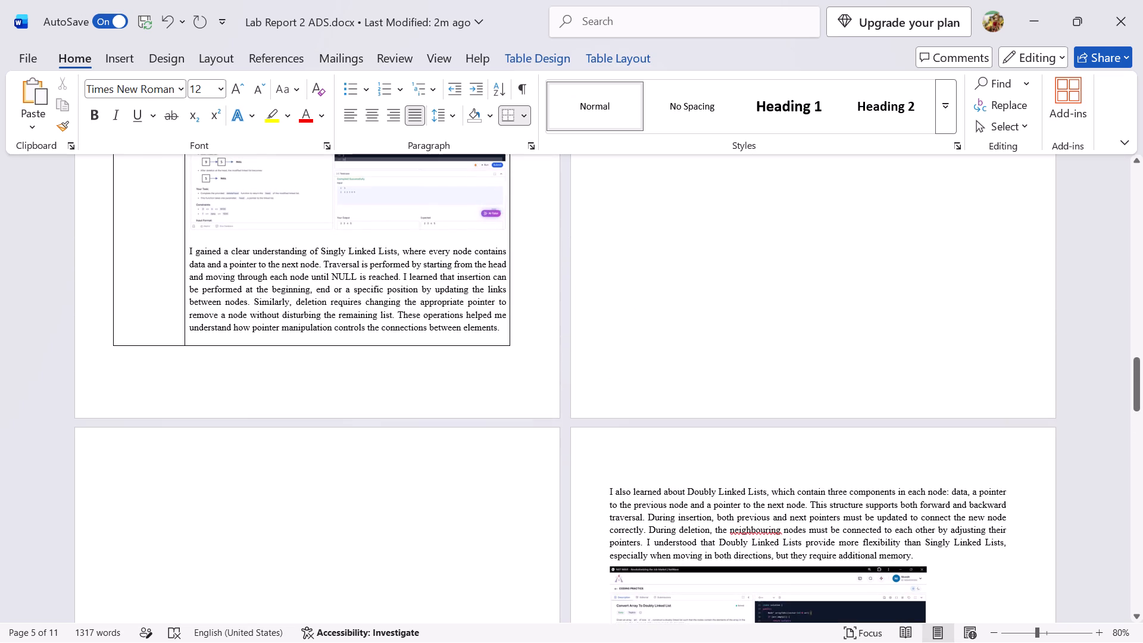
drag(602, 494, 841, 629)
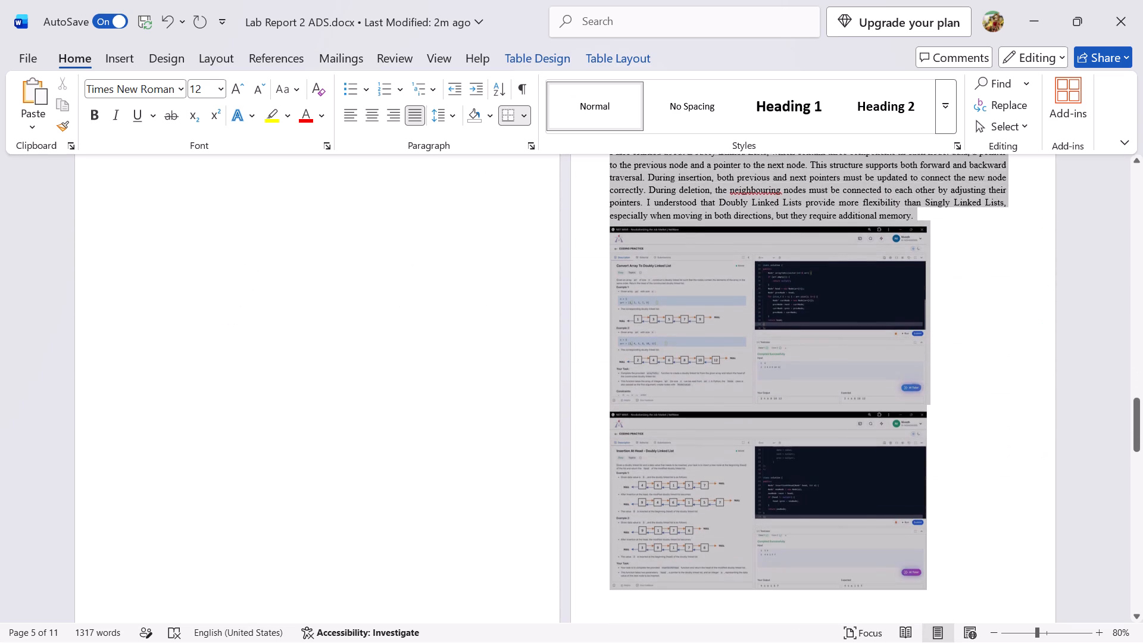
drag(841, 629, 819, 519)
key(ctrl+x)
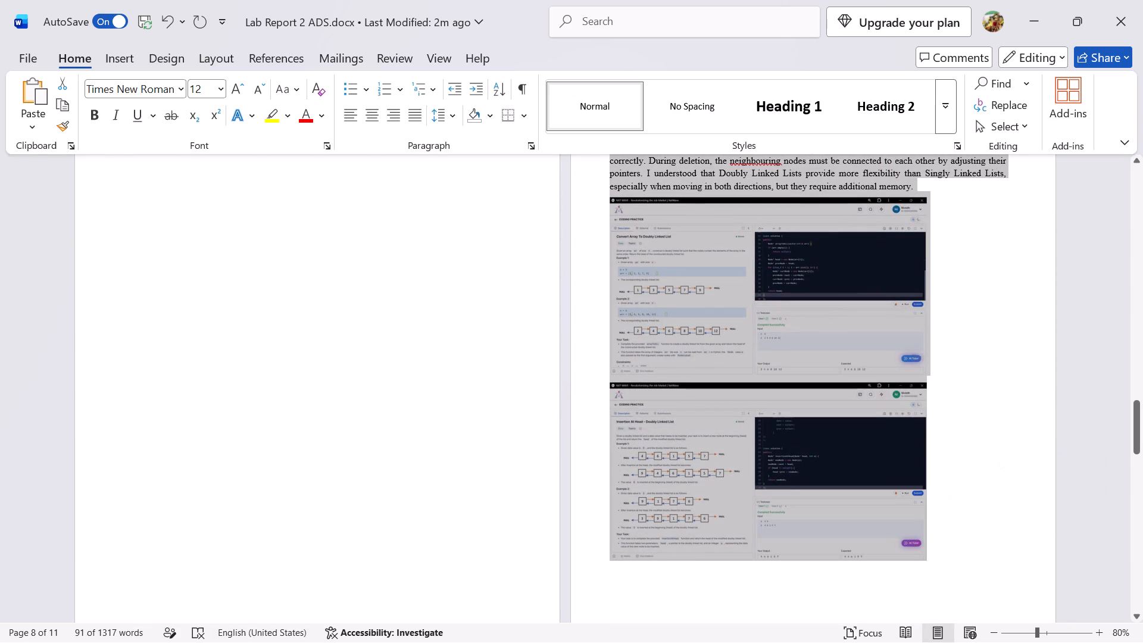
scroll(819, 519, up, 3)
scroll(625, 377, up, 1)
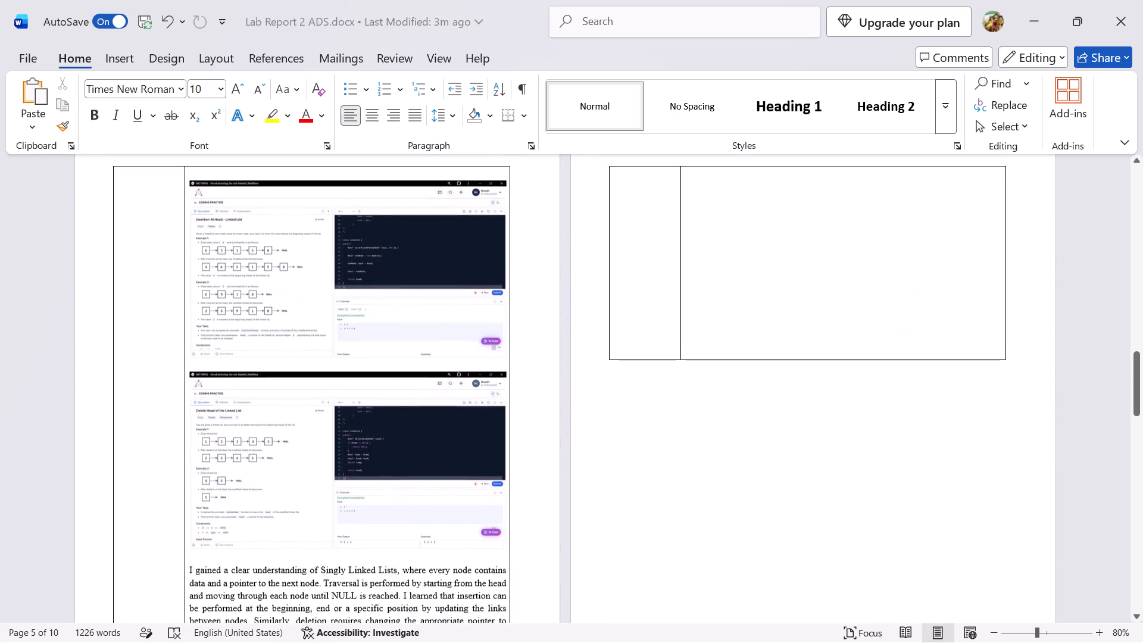
click(698, 174)
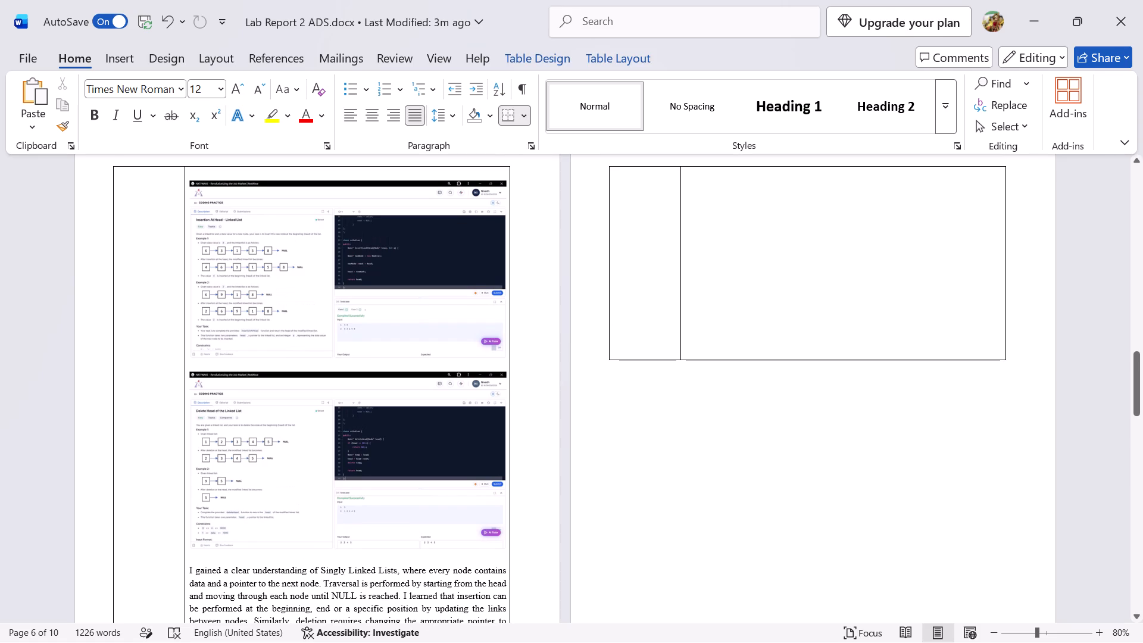
key(ctrl+v)
Insert a blank line above the Doubly Linked Lists paragraph at the top of the page 6 cell.
scroll(745, 342, up, 1)
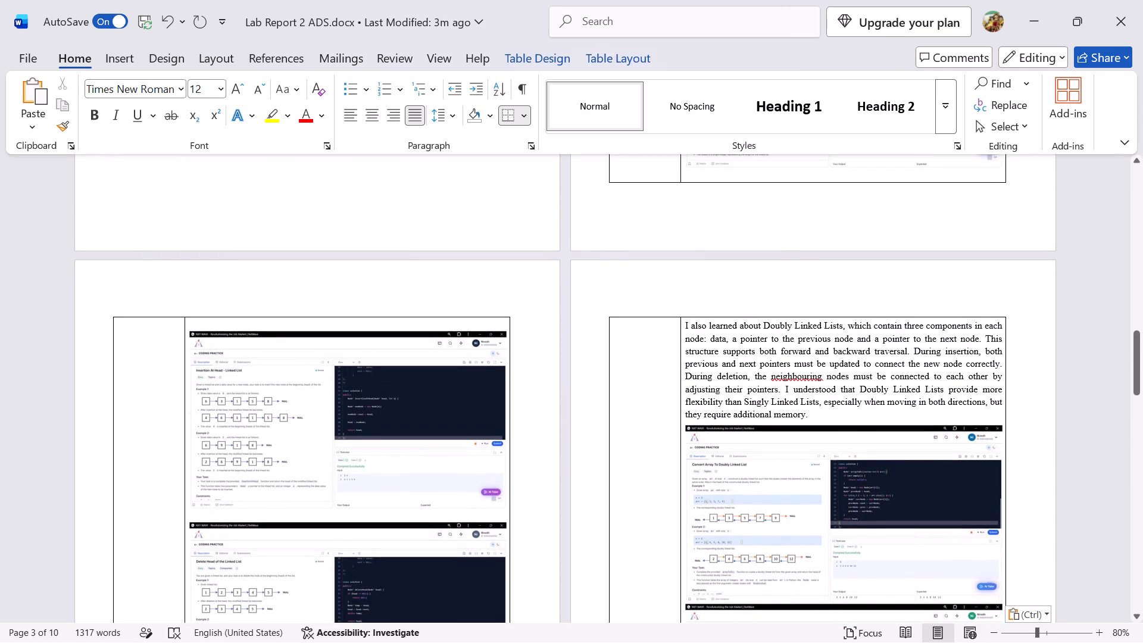
click(686, 326)
key(Return)
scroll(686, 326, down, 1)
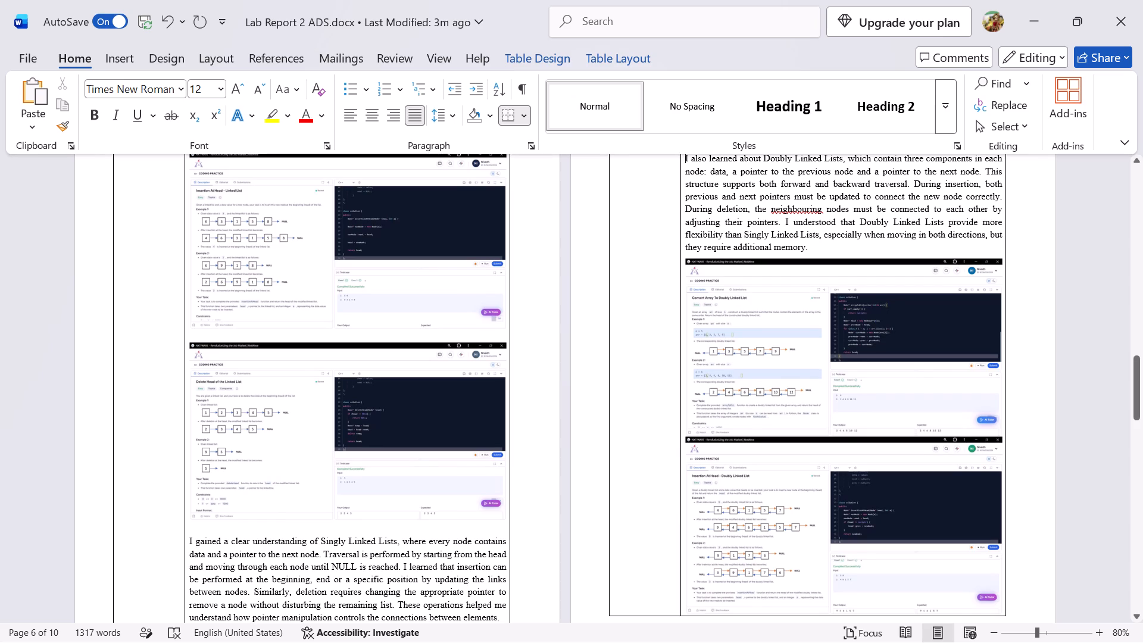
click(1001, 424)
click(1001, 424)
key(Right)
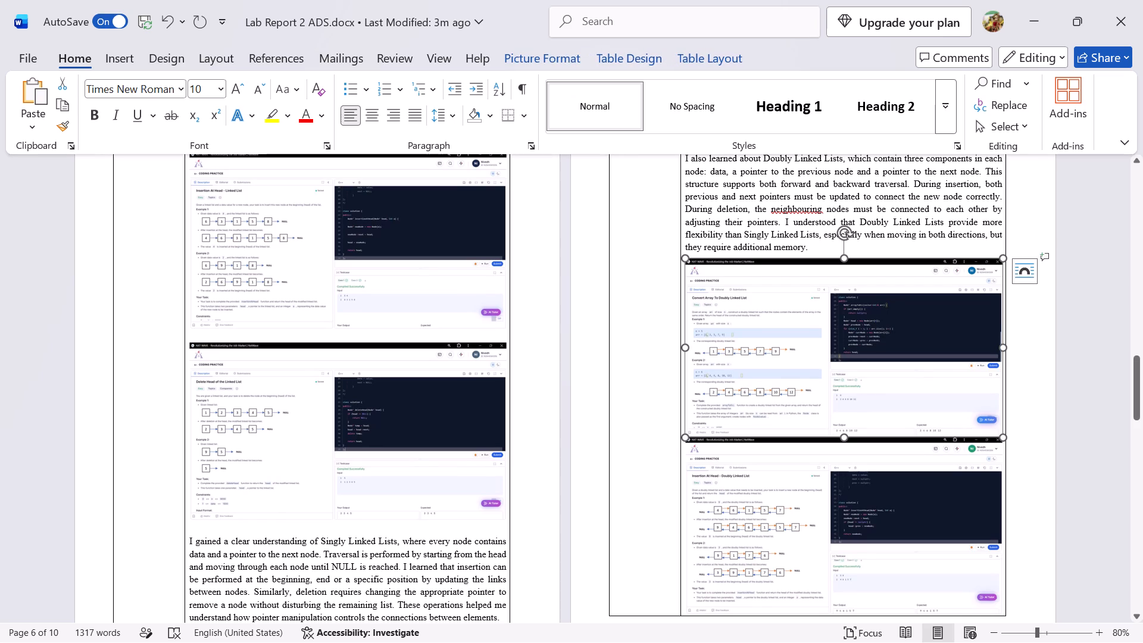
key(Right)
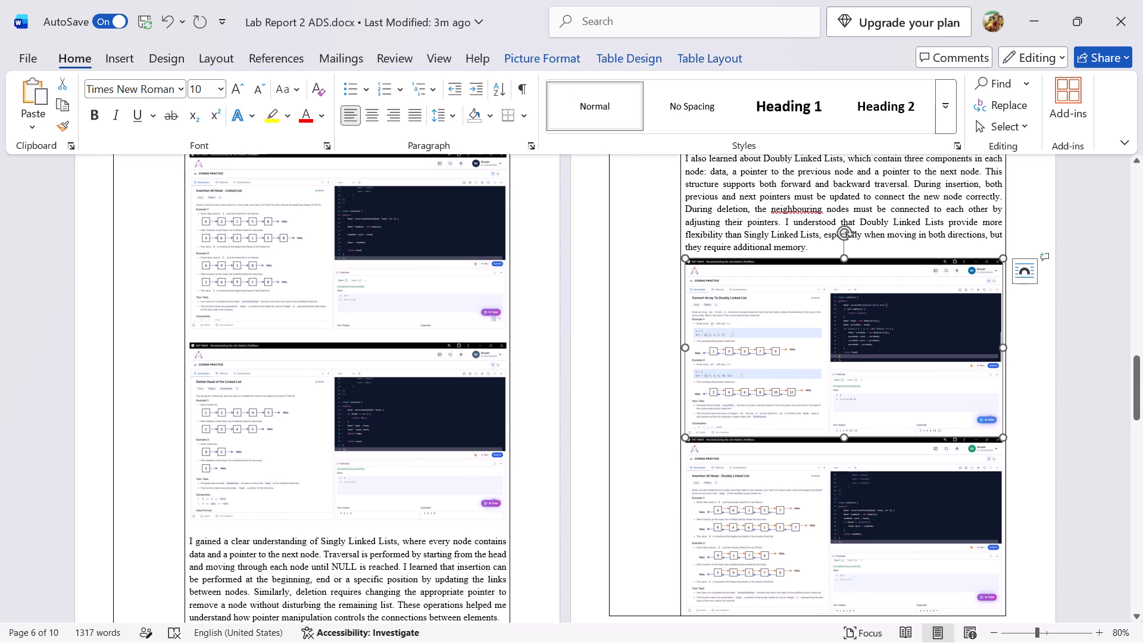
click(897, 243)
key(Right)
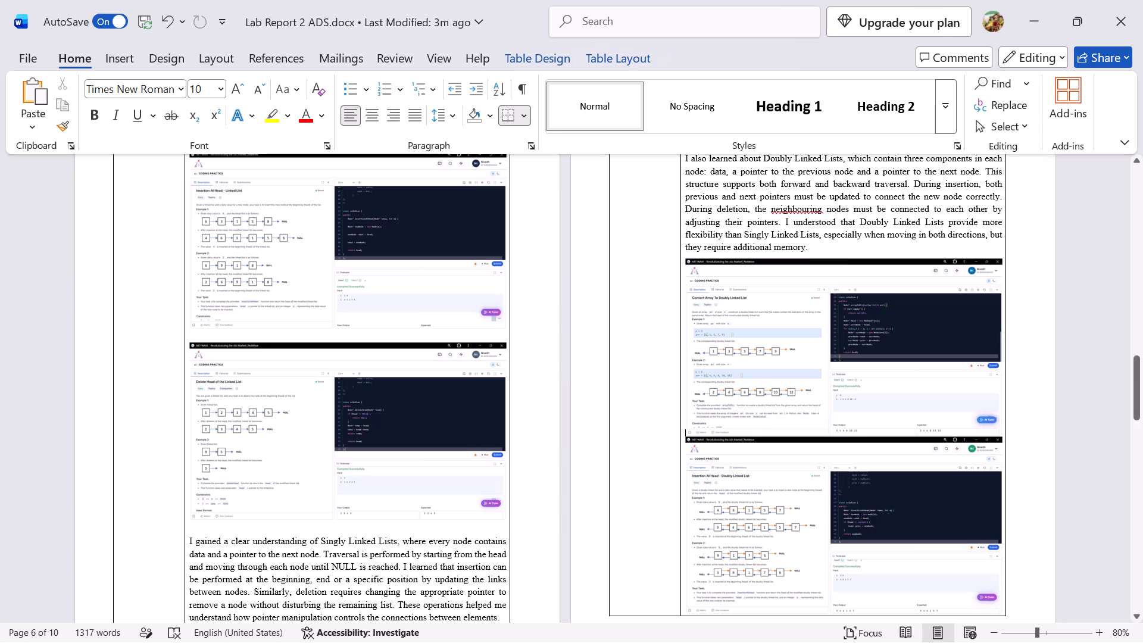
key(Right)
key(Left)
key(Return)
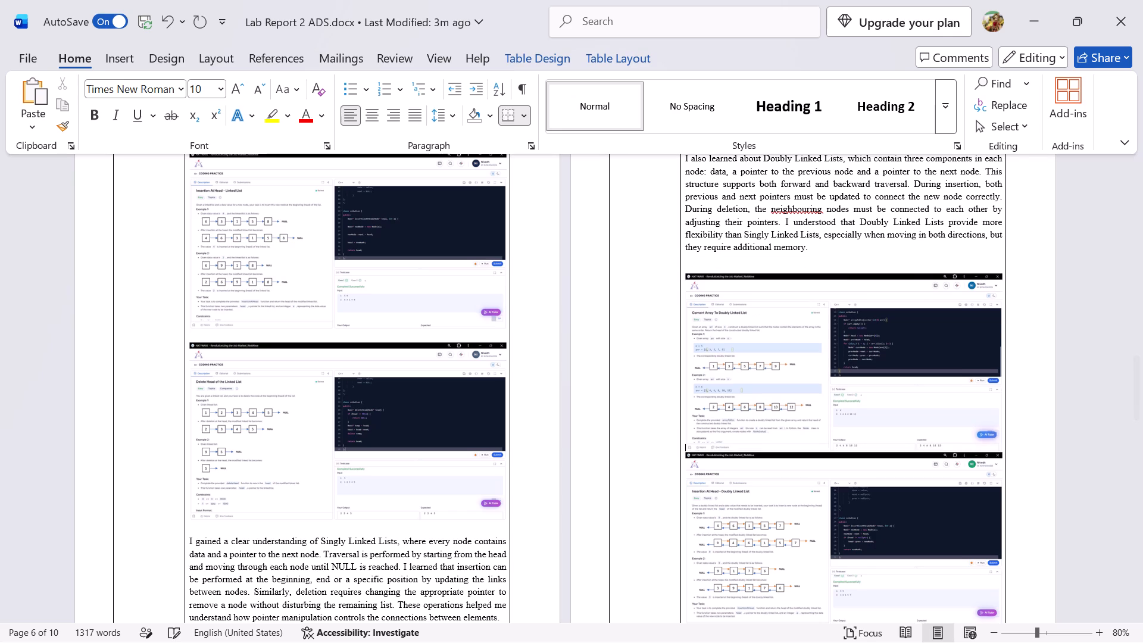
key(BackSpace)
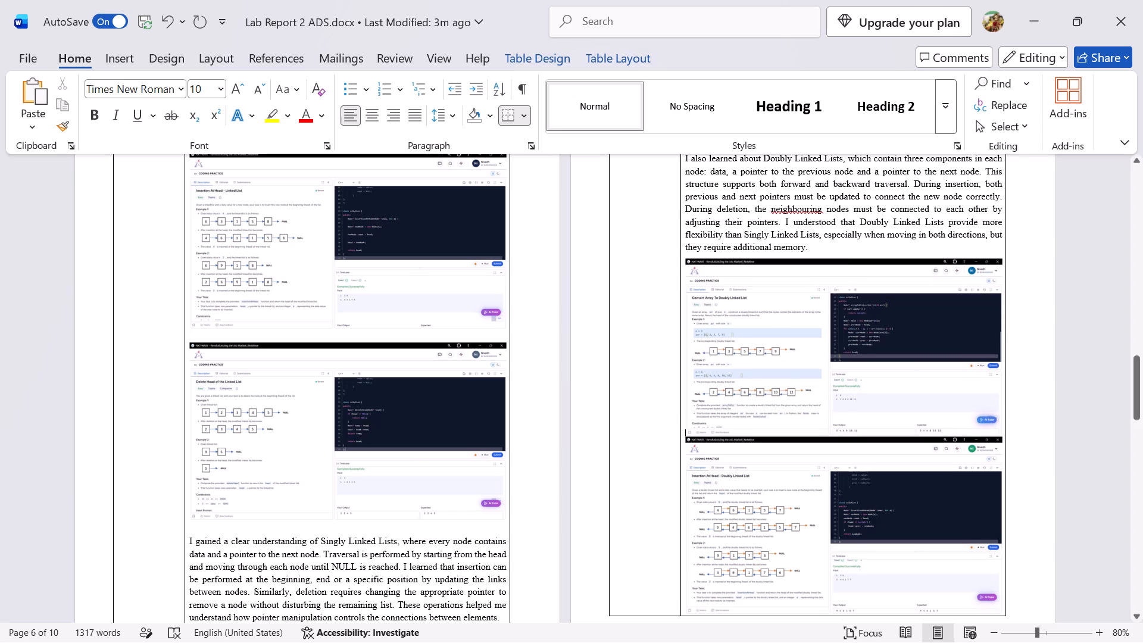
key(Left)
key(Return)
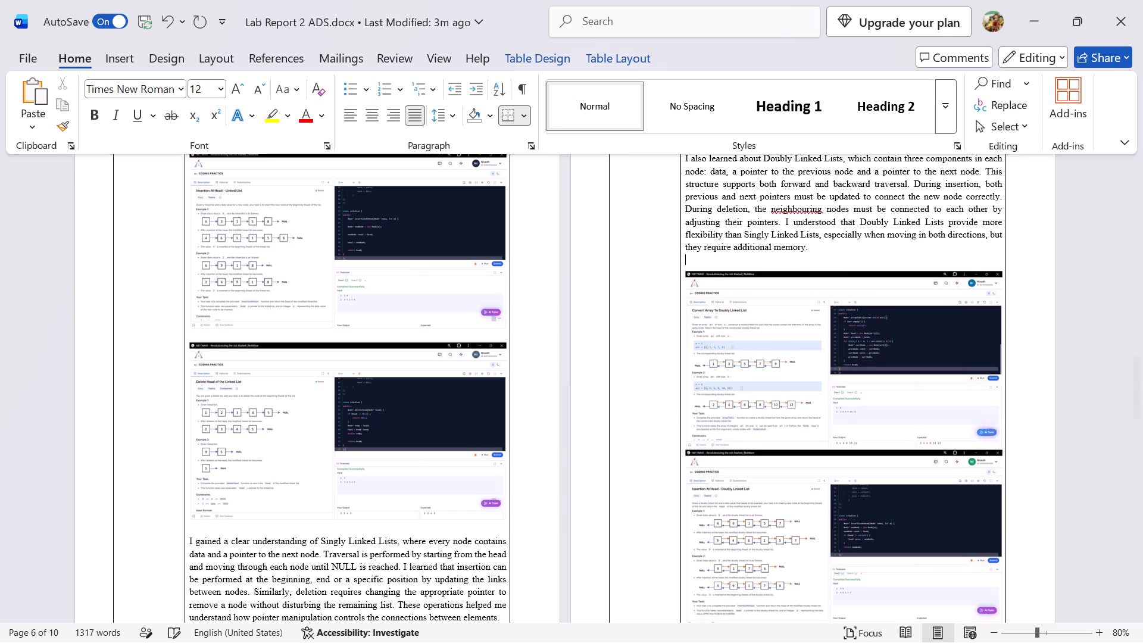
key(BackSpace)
Insert a blank line between the "Convert Array To Doubly Linked List" and "Insertion At Head - Doubly Linked List" screenshots on page 6.
key(Left)
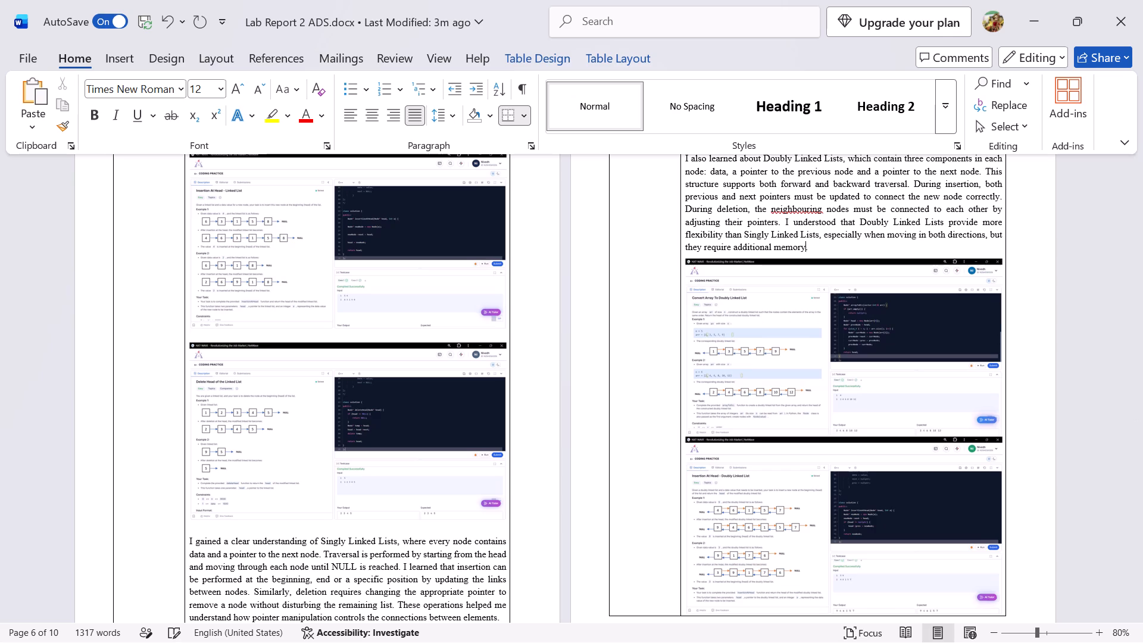
key(Right)
key(Right)
key(Right)
key(Return)
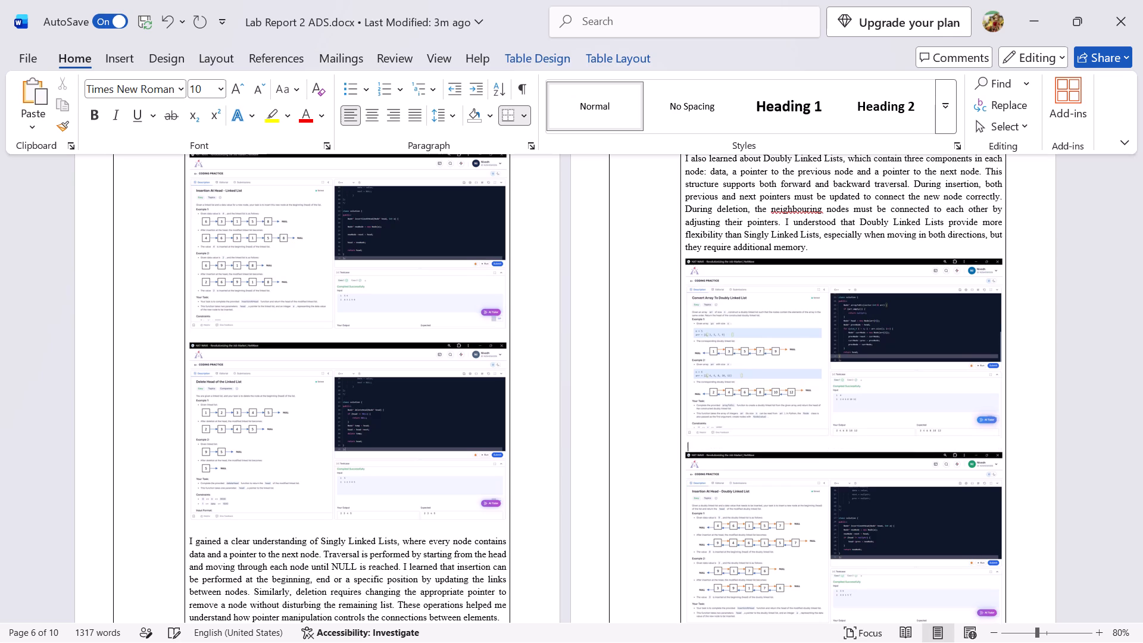
Insert a blank line after the "Insertion At Head - Doubly Linked List" screenshot at the end of the page 6 cell.
scroll(1084, 421, down, 1)
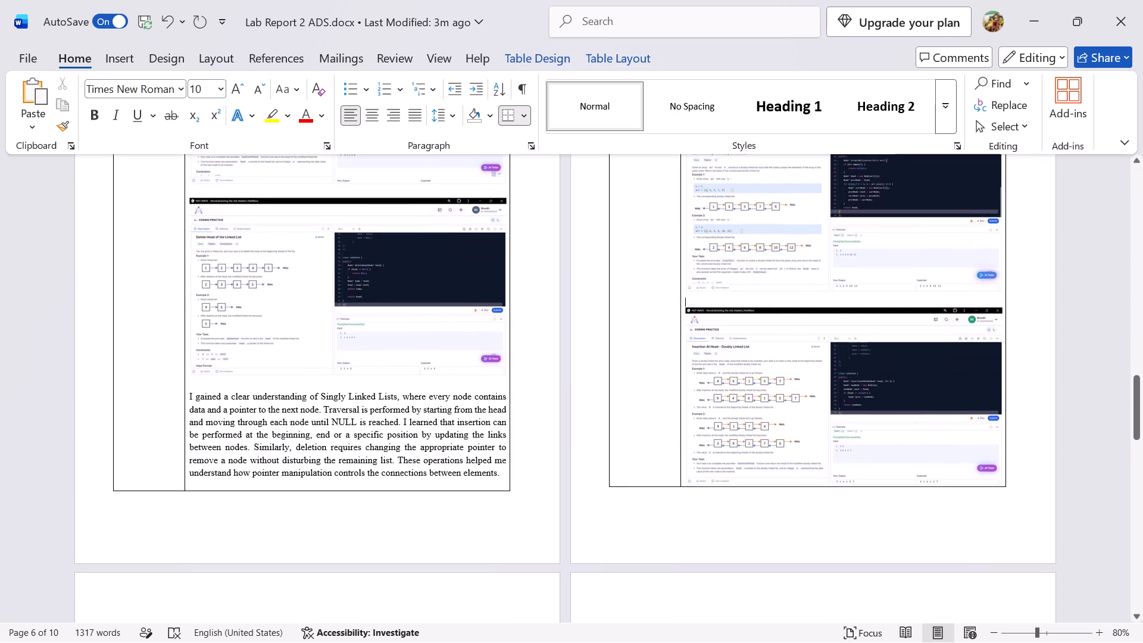
key(Right)
key(Right)
key(Return)
Review the layout and spacing of the journal table's pages 5 to 7 and of the cover and certificate pages.
scroll(1084, 421, down, 1)
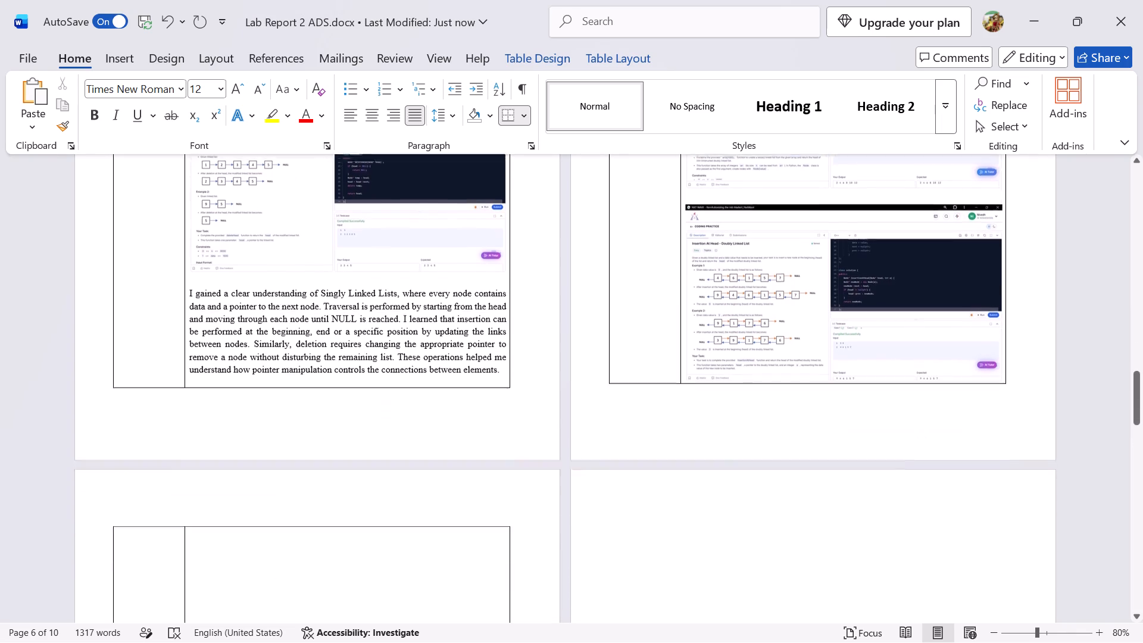
scroll(1084, 421, down, 1)
scroll(1084, 421, up, 4)
scroll(1084, 421, down, 1)
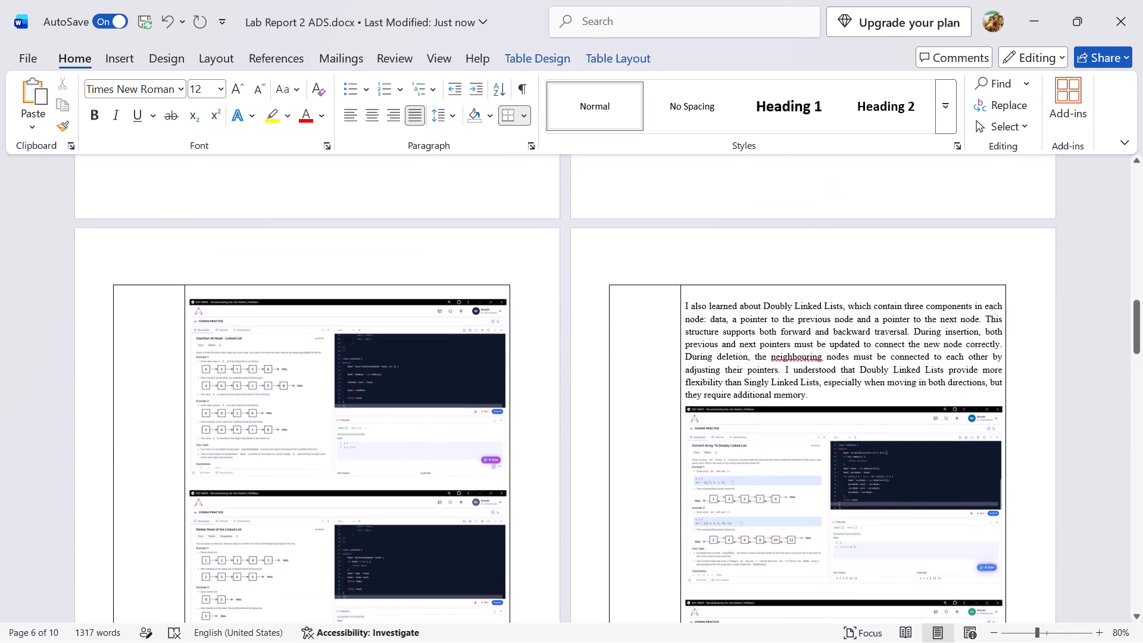
scroll(1084, 421, down, 1)
scroll(1084, 421, up, 2)
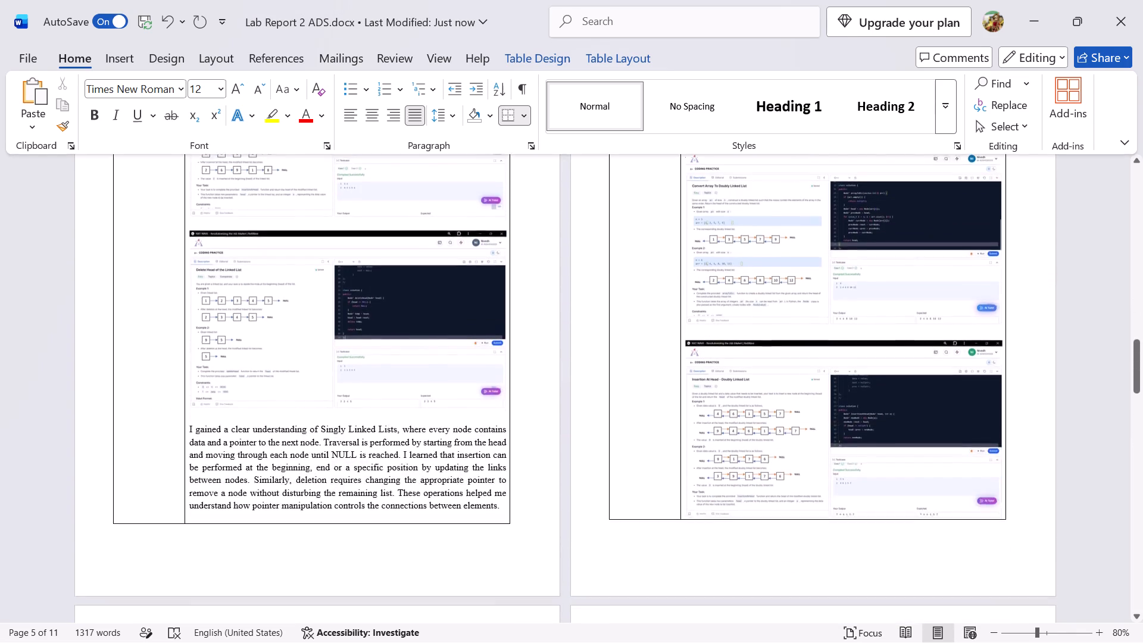
scroll(1084, 421, up, 3)
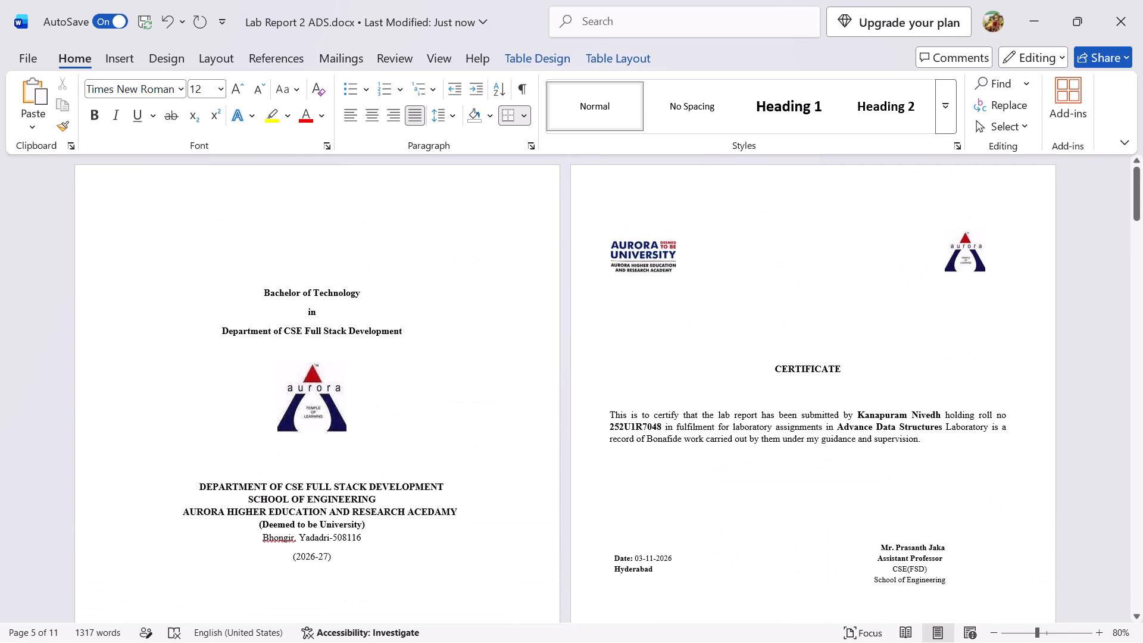
scroll(1084, 421, up, 1)
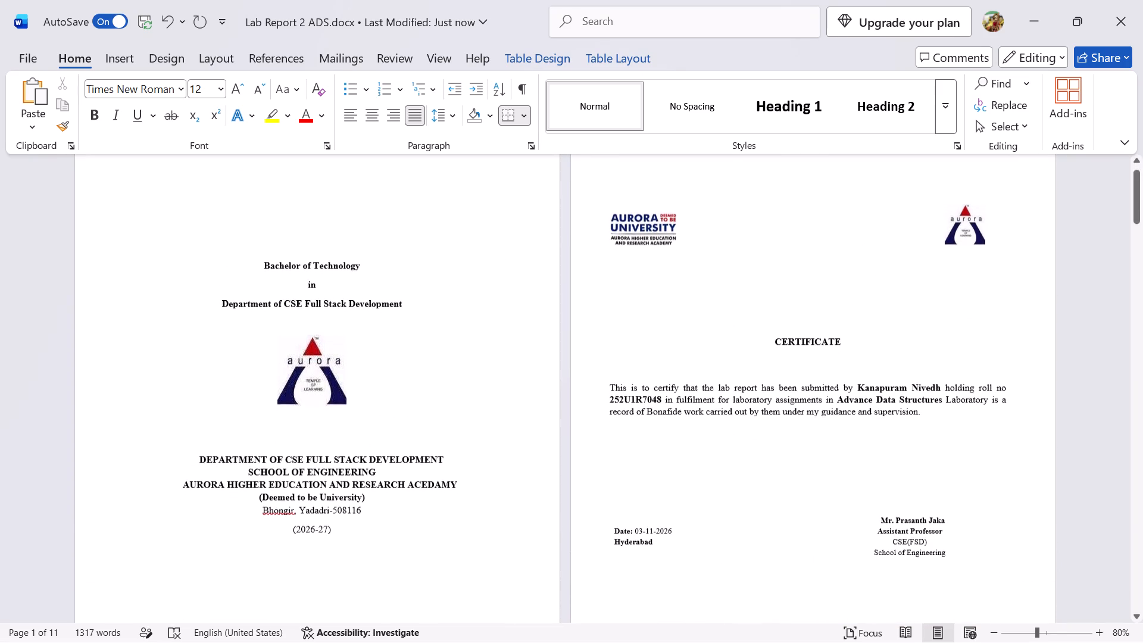
scroll(1084, 421, up, 1)
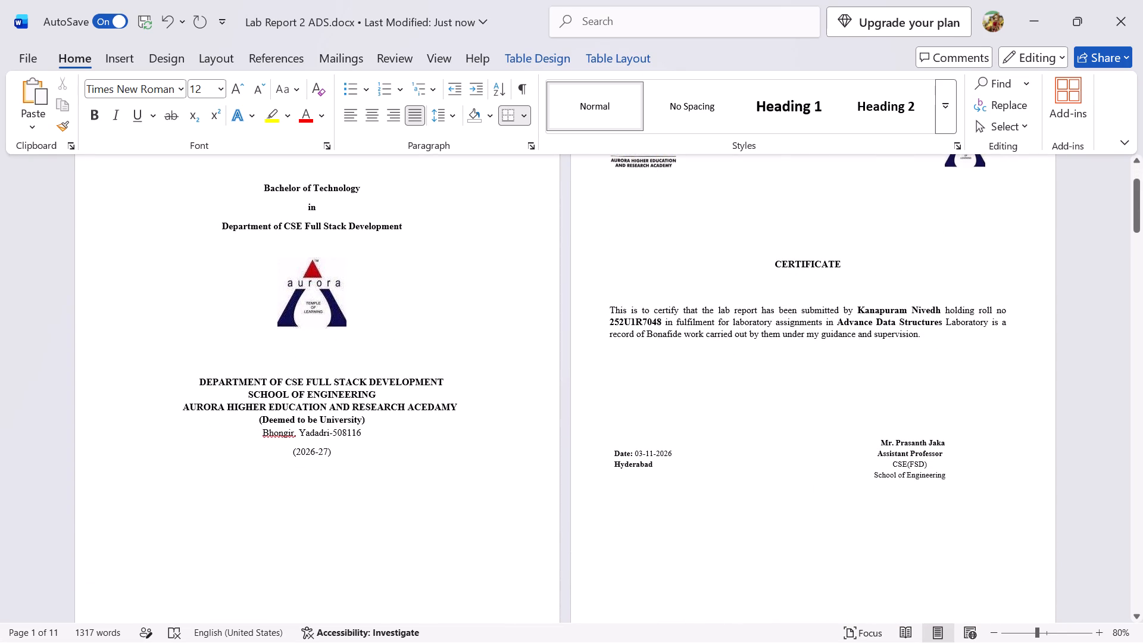
Shift the signatory's name line on the certificate page to the right by adding ten spaces before it.
scroll(1084, 421, down, 2)
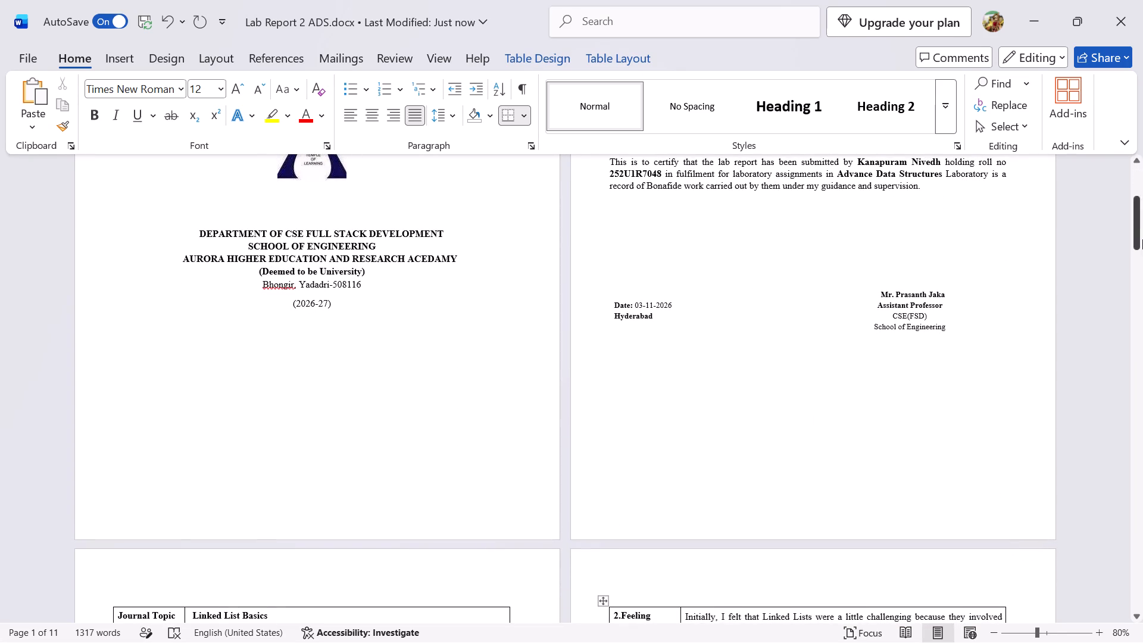
click(879, 295)
key(space)
key(space)
key(space)
key(space)
key(space)
key(space)
key(space)
key(space)
key(space)
key(space)
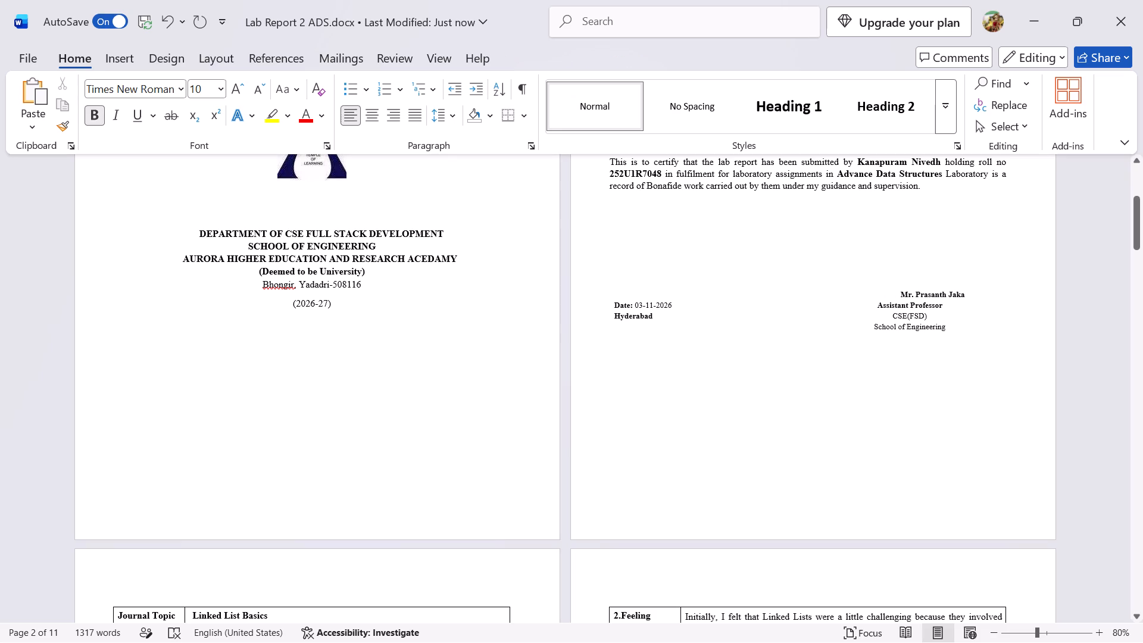
Shift the "Assistant Professor" line to the right with leading spaces so it lines up under the signatory's name.
key(Down)
key(Left)
key(Left)
key(Left)
key(Left)
key(Left)
key(Left)
key(space)
key(space)
key(space)
key(space)
key(space)
key(space)
key(space)
key(space)
key(space)
key(space)
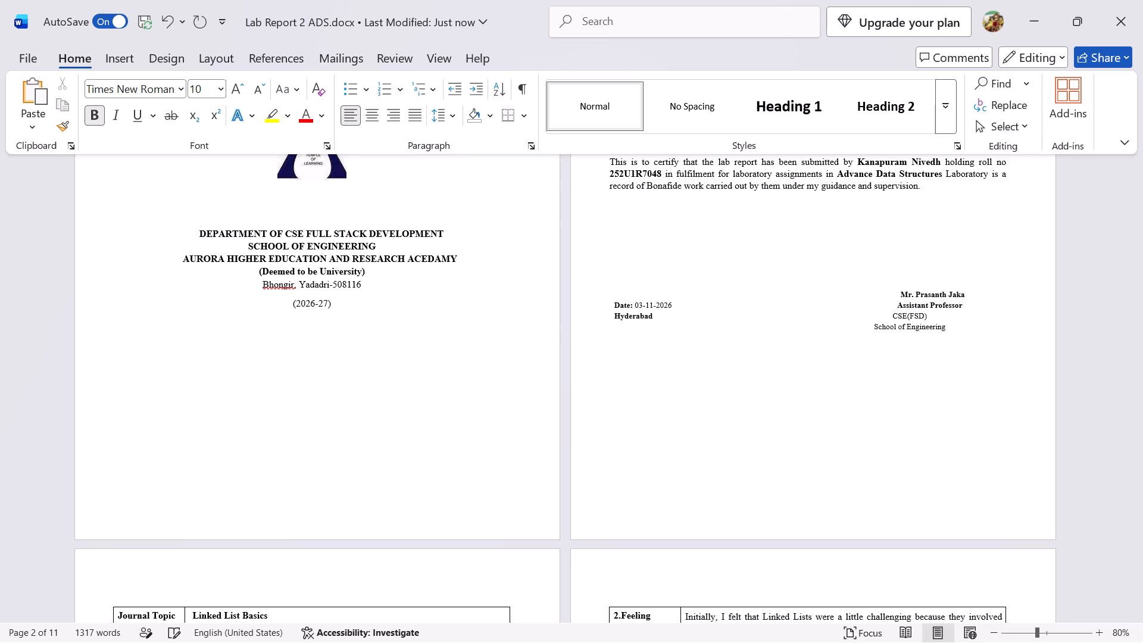
key(space)
key(space)
key(BackSpace)
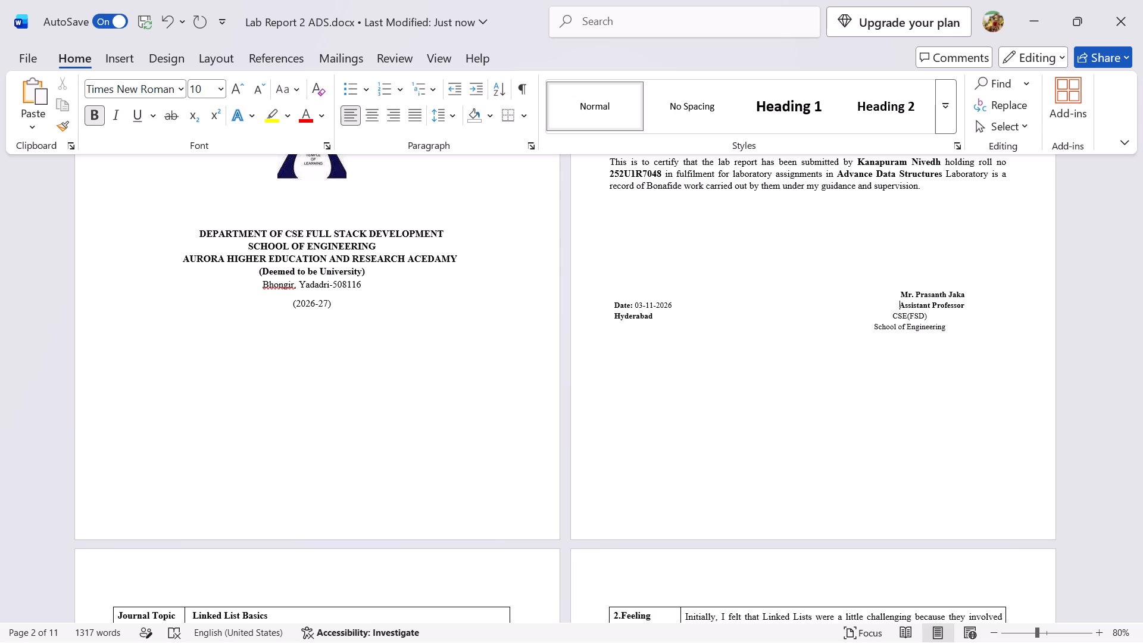
Shift the "CSE(FSD)" line to the right with leading spaces so it sits centred beneath "Assistant Professor".
key(Down)
key(Left)
key(space)
key(space)
key(space)
key(space)
key(space)
key(space)
key(space)
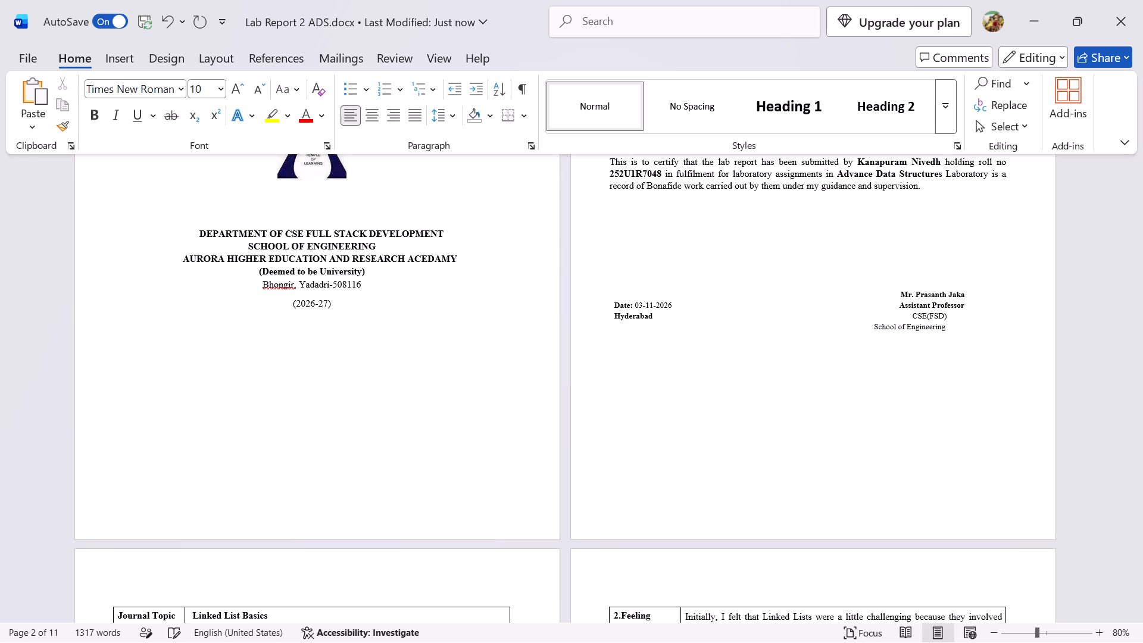
Shift the "School of Engineering" line to the right with leading spaces to align it with the rest of the signature block.
key(Down)
key(Left)
key(Left)
key(Left)
key(Left)
key(Left)
key(Left)
key(Left)
key(Left)
key(Left)
key(Left)
key(Left)
key(space)
key(space)
key(space)
key(space)
key(space)
key(space)
key(space)
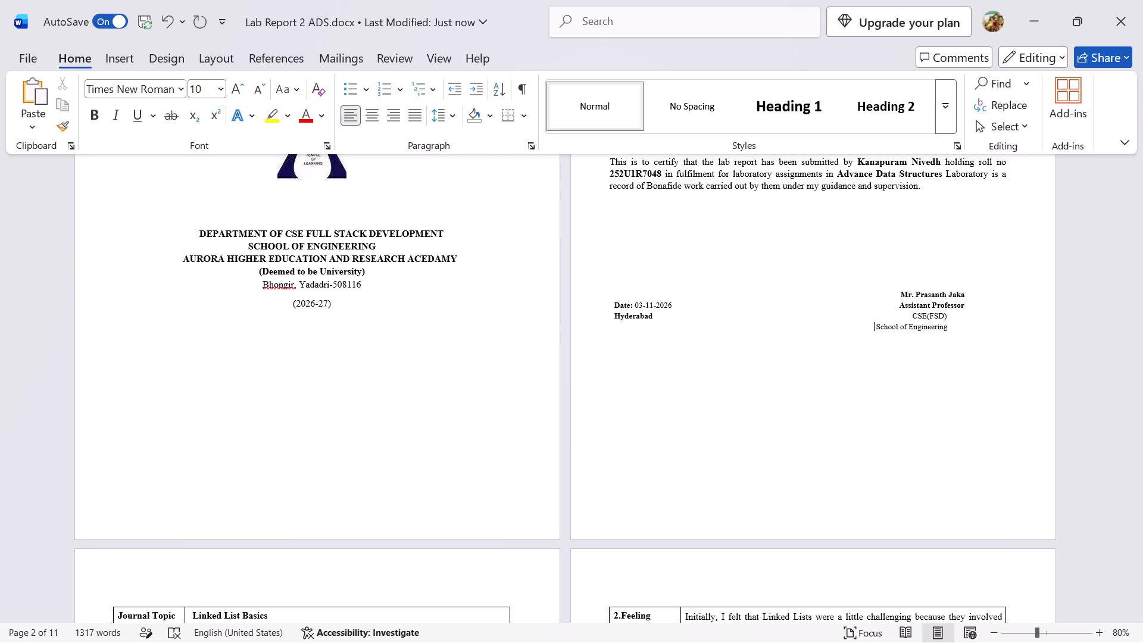
key(space)
key(space)
key(space)
key(space)
key(space)
Review the journal table's text and screenshot spacing from page 3 through page 6.
scroll(923, 457, down, 1)
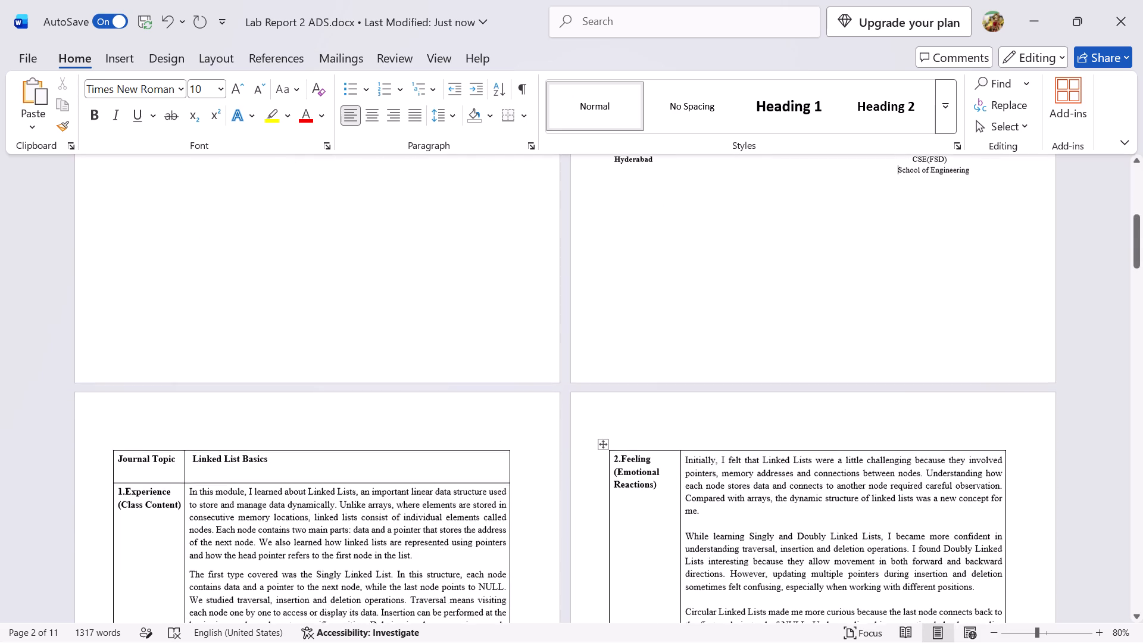
scroll(551, 389, down, 2)
scroll(604, 549, down, 2)
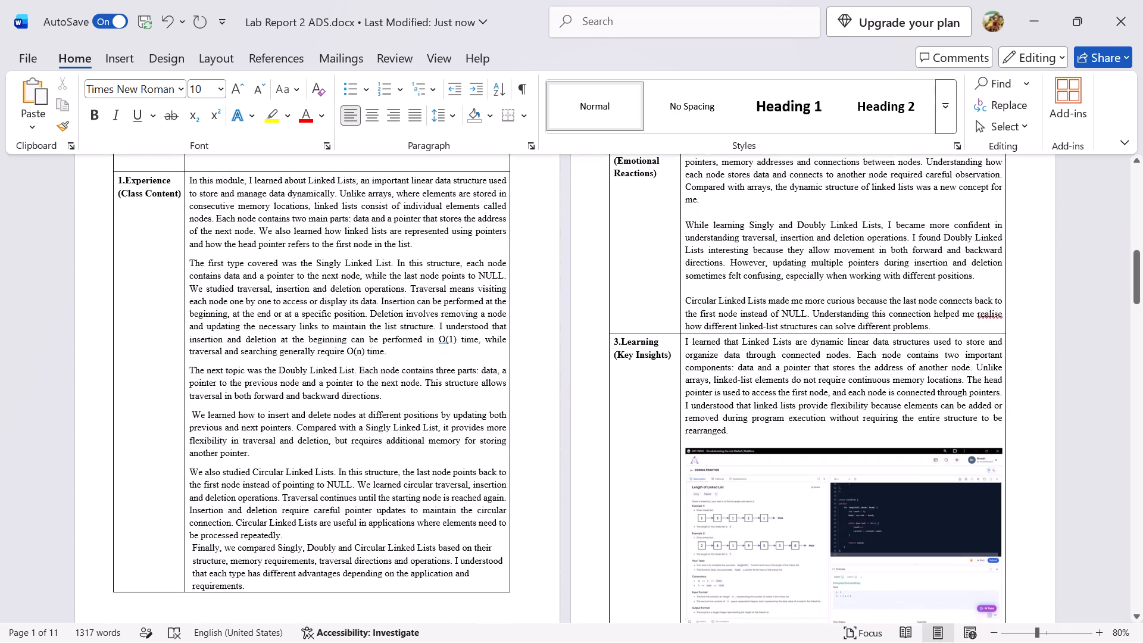
scroll(661, 529, down, 1)
scroll(661, 529, up, 1)
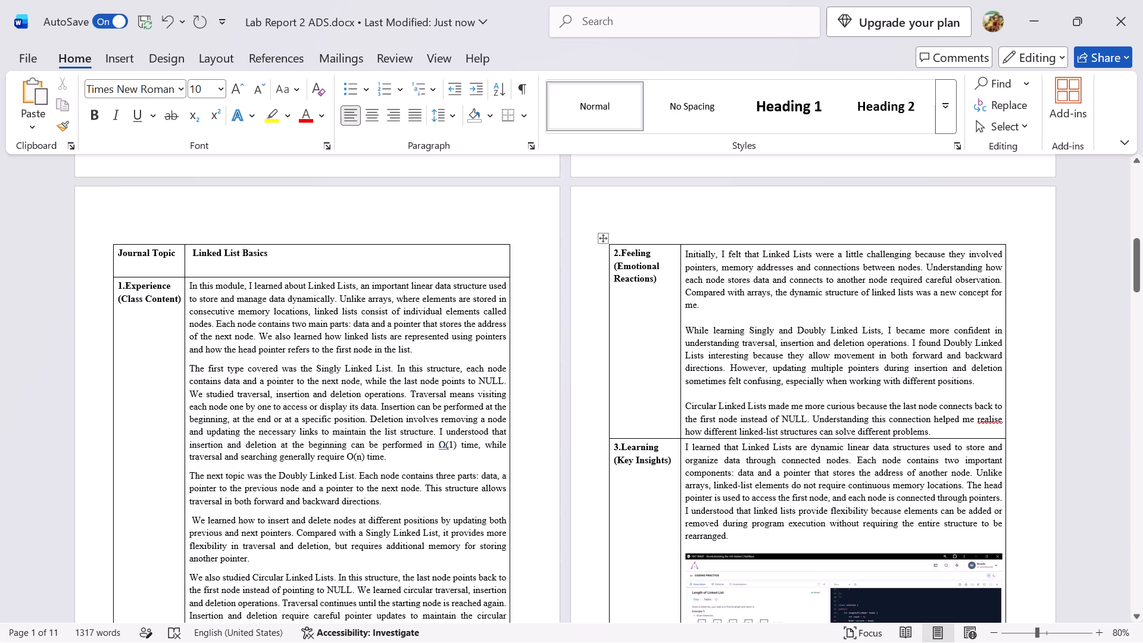
scroll(817, 399, down, 1)
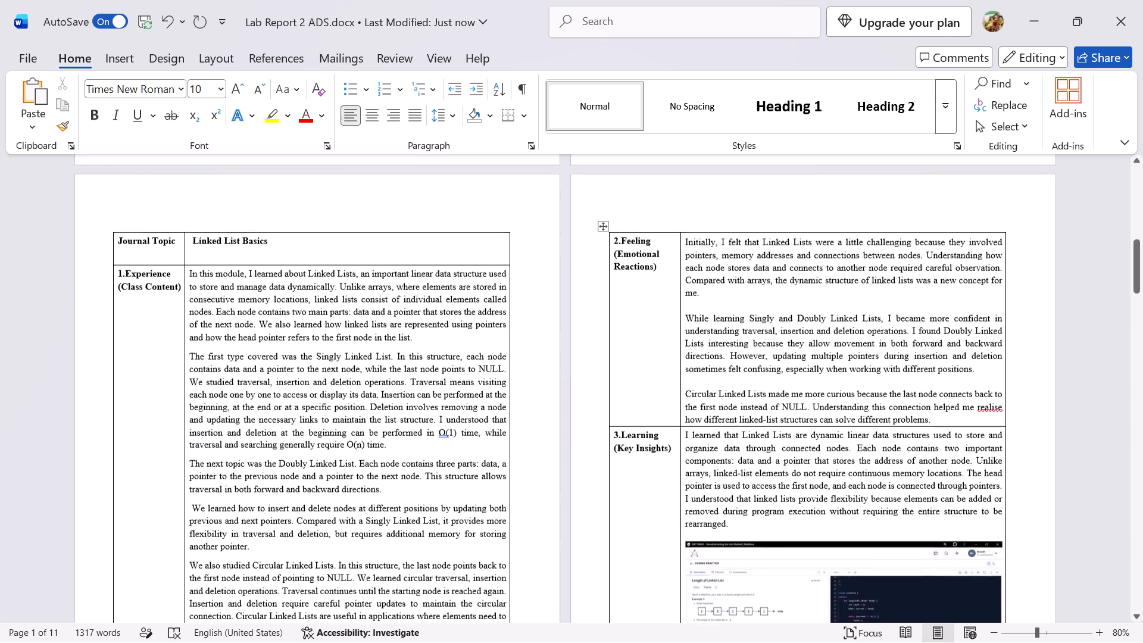
scroll(817, 399, down, 4)
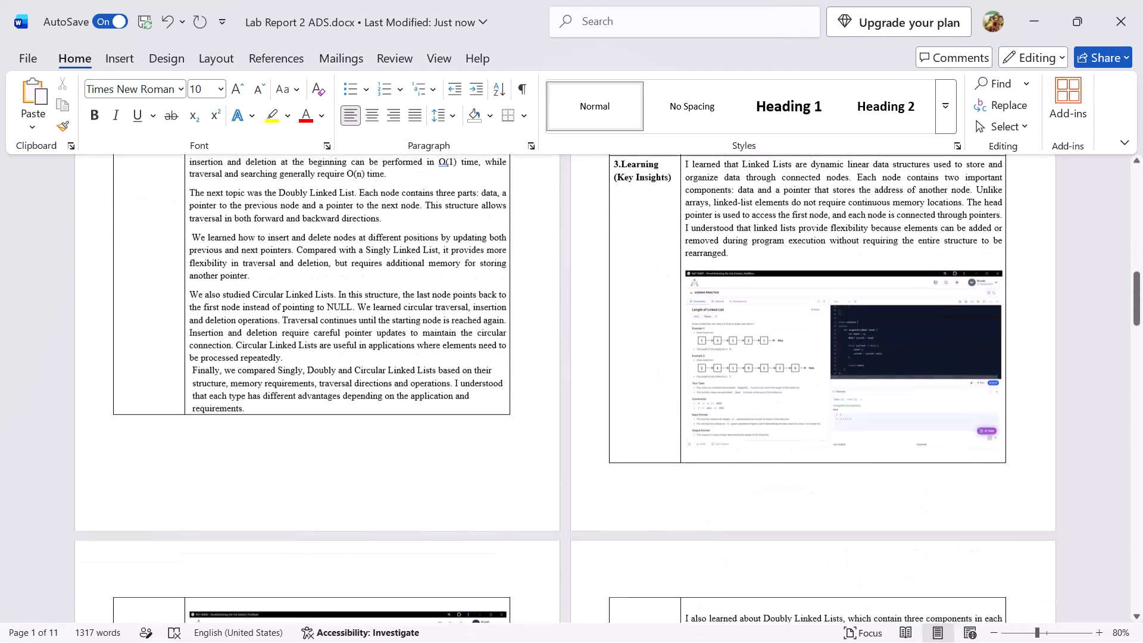
scroll(817, 399, down, 5)
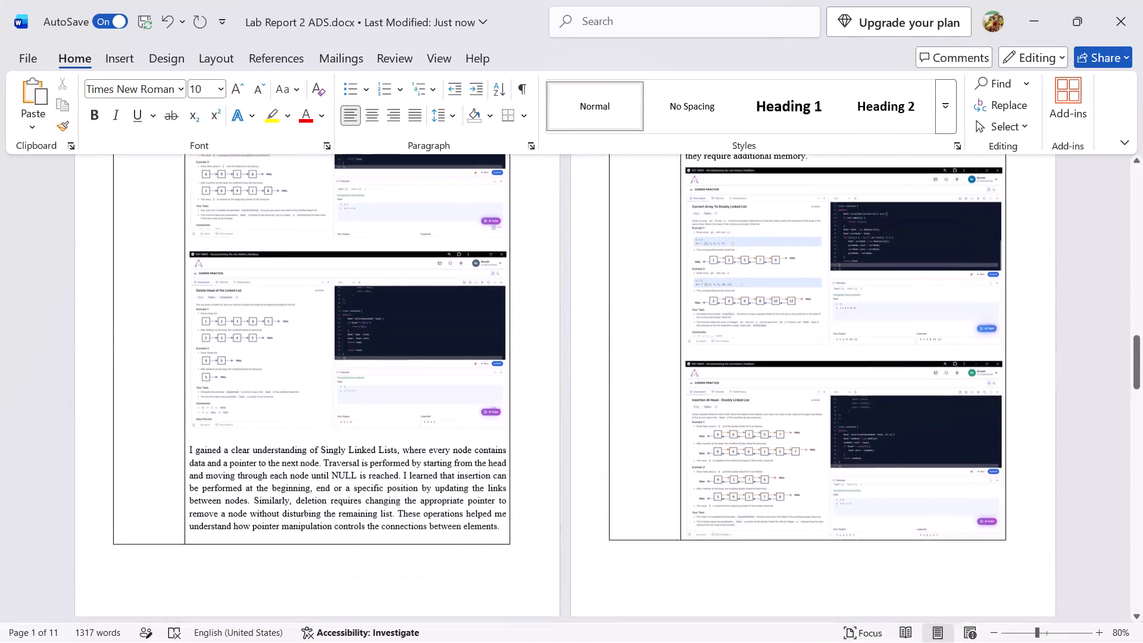
scroll(817, 399, up, 3)
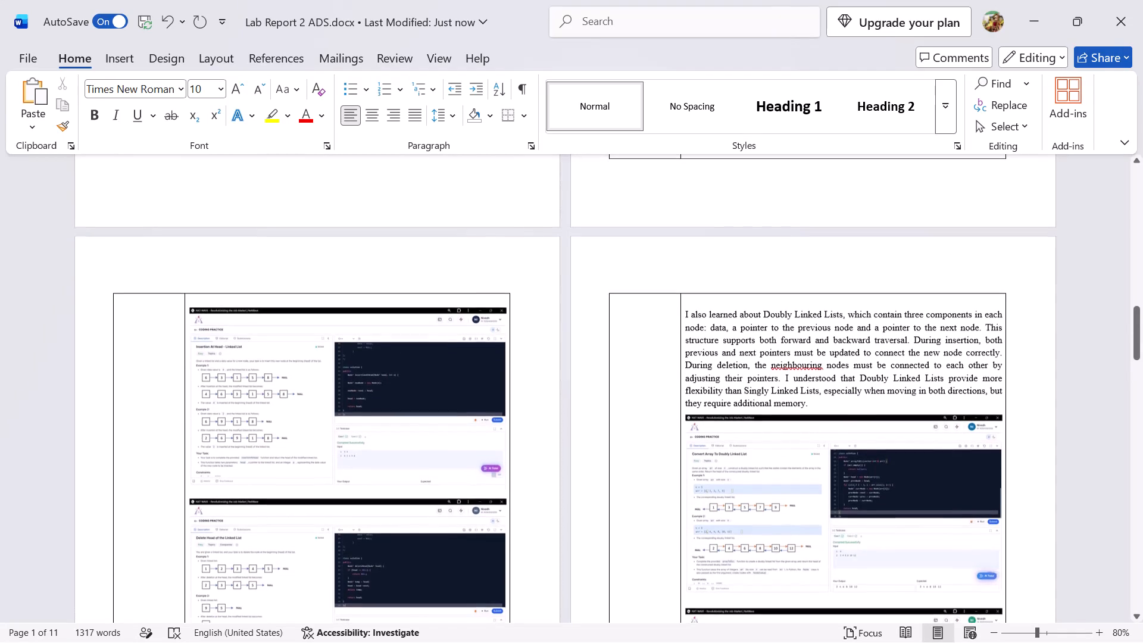
click(705, 302)
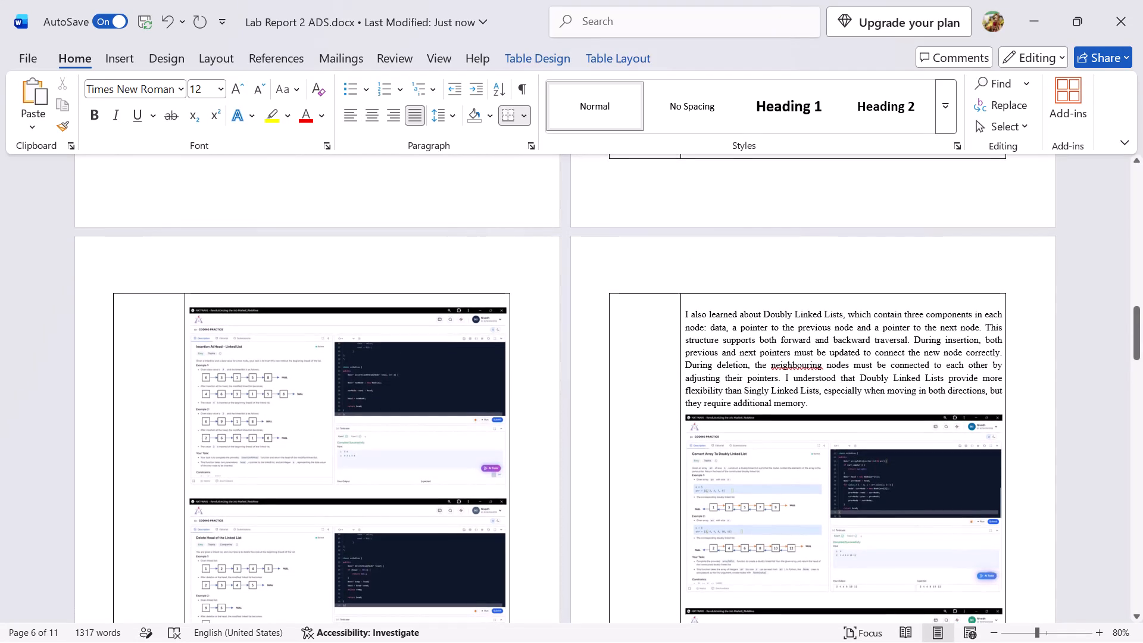
scroll(794, 335, down, 1)
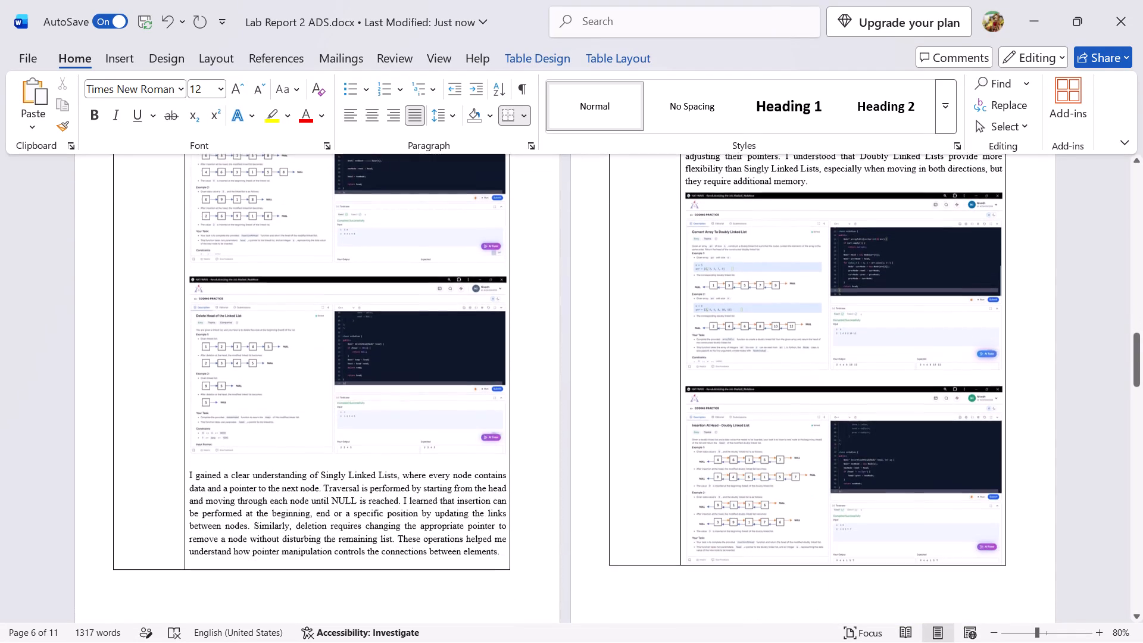
scroll(794, 335, down, 2)
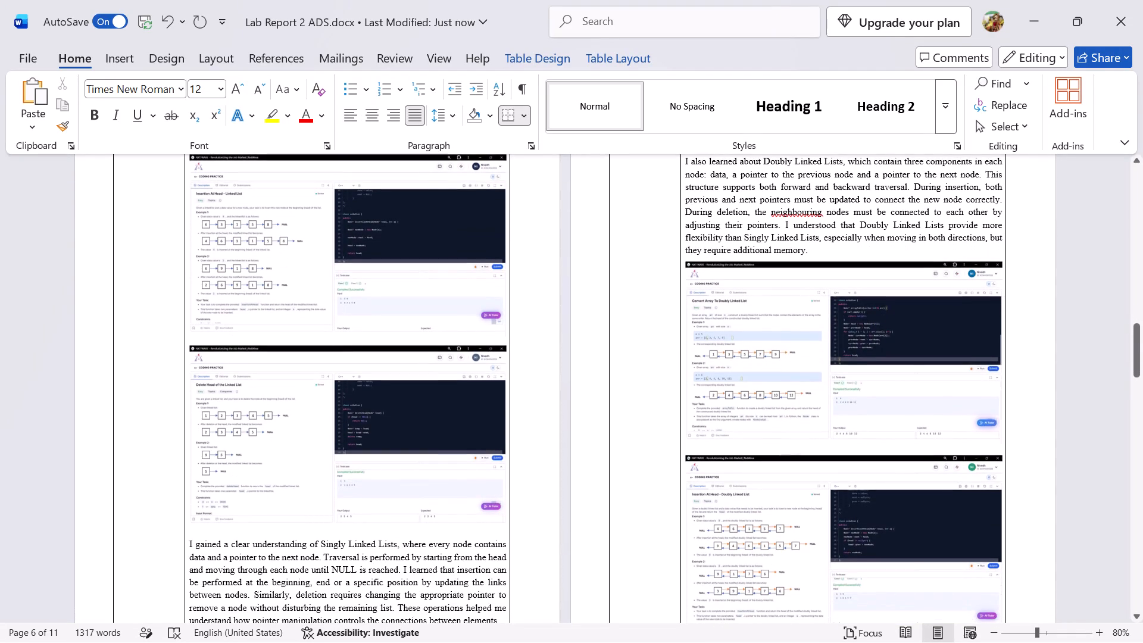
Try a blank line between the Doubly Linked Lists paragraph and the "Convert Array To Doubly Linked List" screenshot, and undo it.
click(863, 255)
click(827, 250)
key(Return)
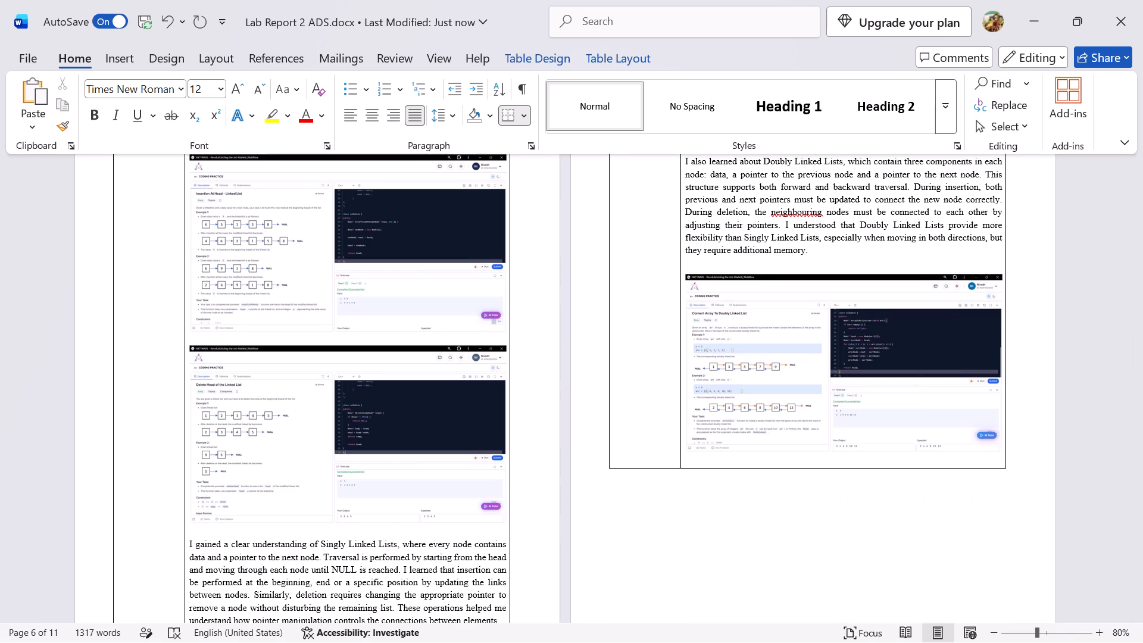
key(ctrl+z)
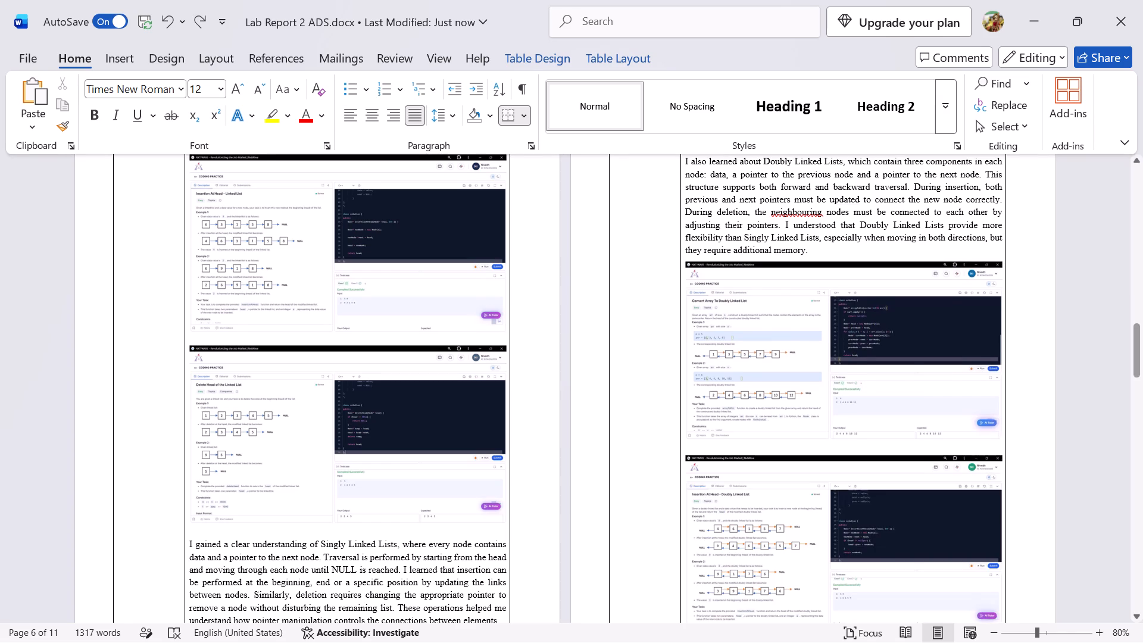
Delete the blank line above the Doubly Linked Lists paragraph at the top of the page 6 cell.
scroll(876, 299, up, 1)
click(727, 199)
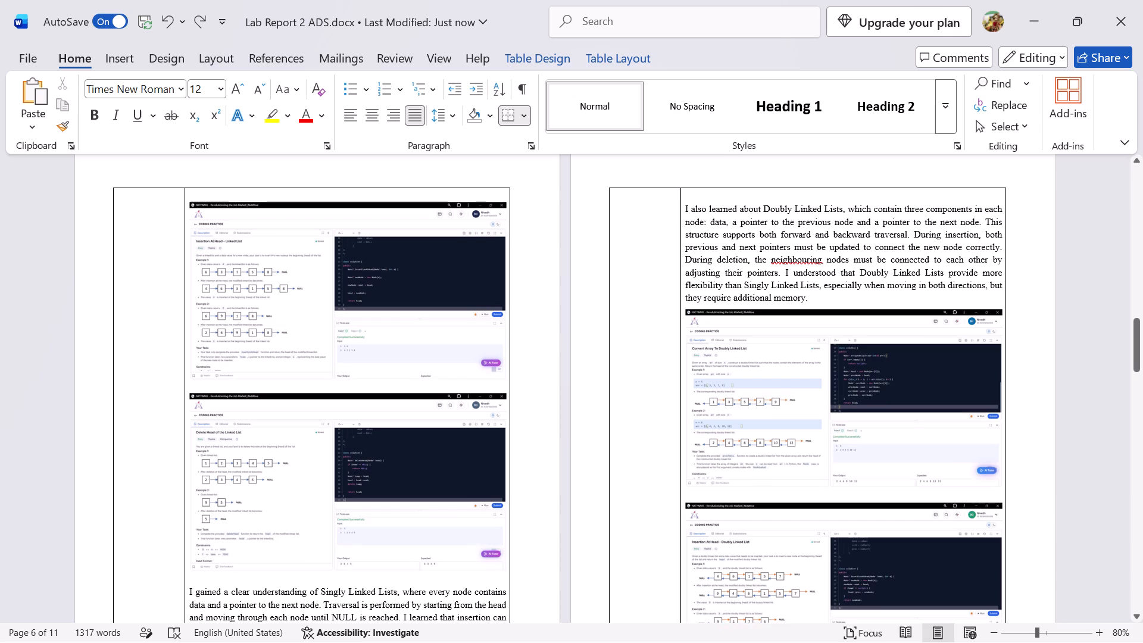
key(BackSpace)
scroll(727, 199, up, 1)
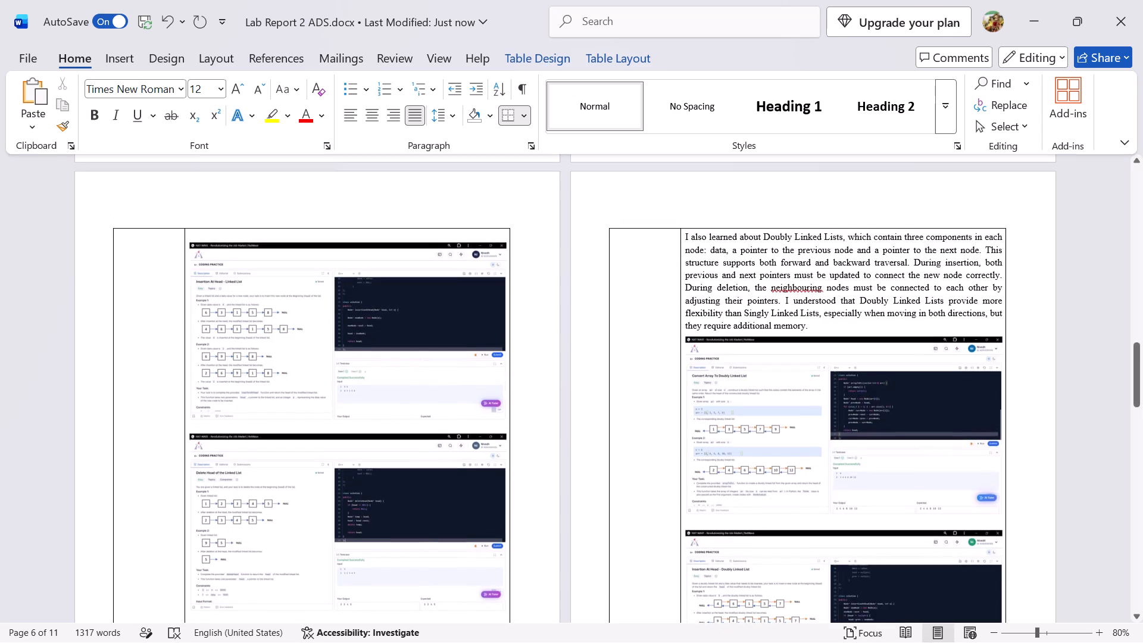
Insert a blank line between the Doubly Linked Lists paragraph and the "Convert Array To Doubly Linked List" screenshot on page 6.
click(832, 330)
key(Return)
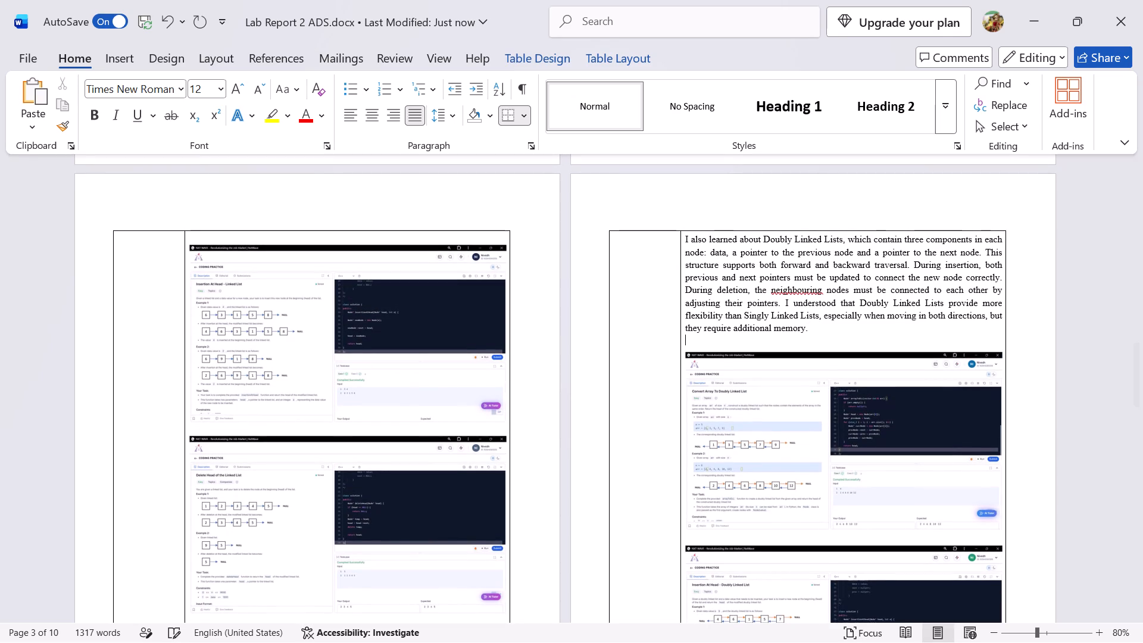
Move the "Deletion At Head - Doubly Linked List" screenshot from page 9 into the empty table cell on page 7, with blank lines above and below.
scroll(832, 330, down, 3)
scroll(717, 305, down, 1)
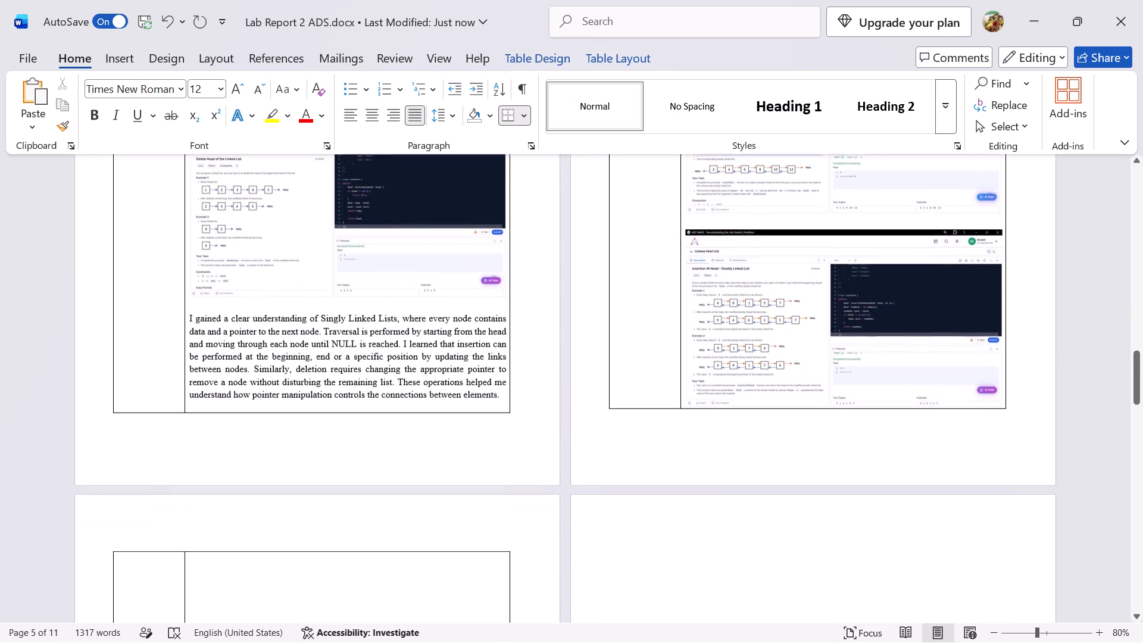
scroll(717, 305, down, 2)
scroll(473, 385, down, 1)
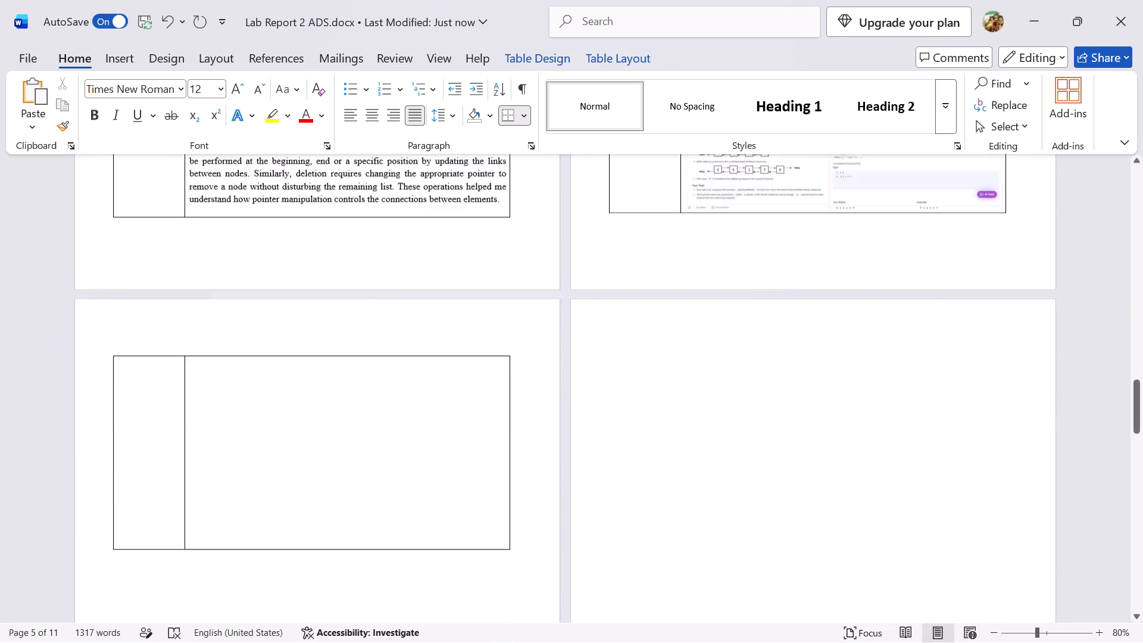
scroll(473, 385, down, 3)
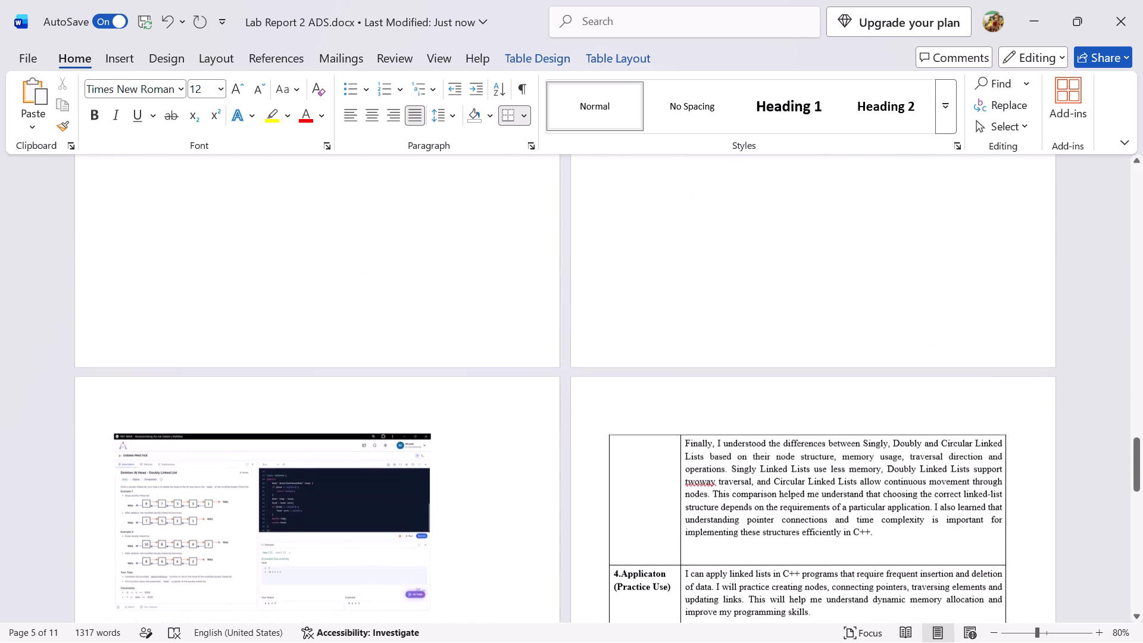
scroll(473, 385, down, 1)
scroll(473, 385, up, 5)
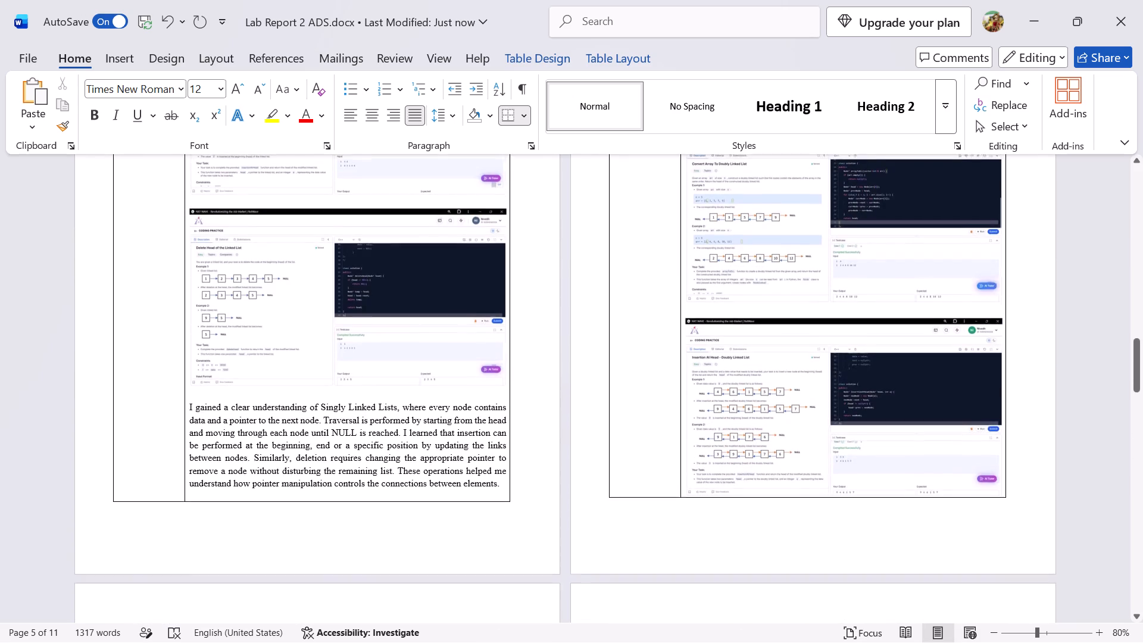
scroll(473, 385, down, 6)
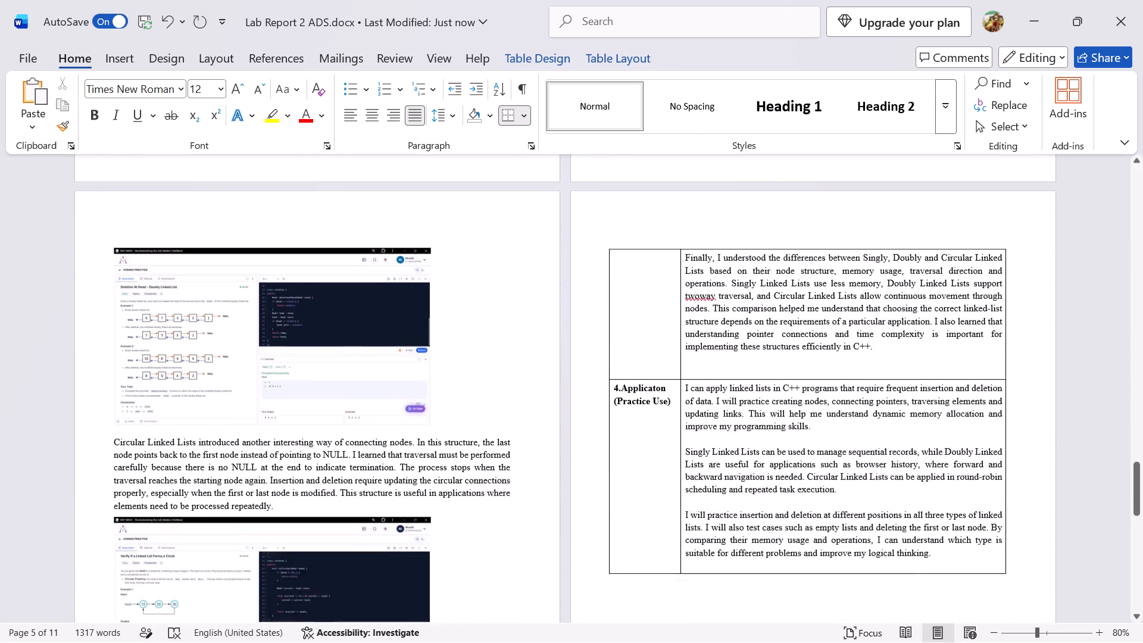
click(340, 262)
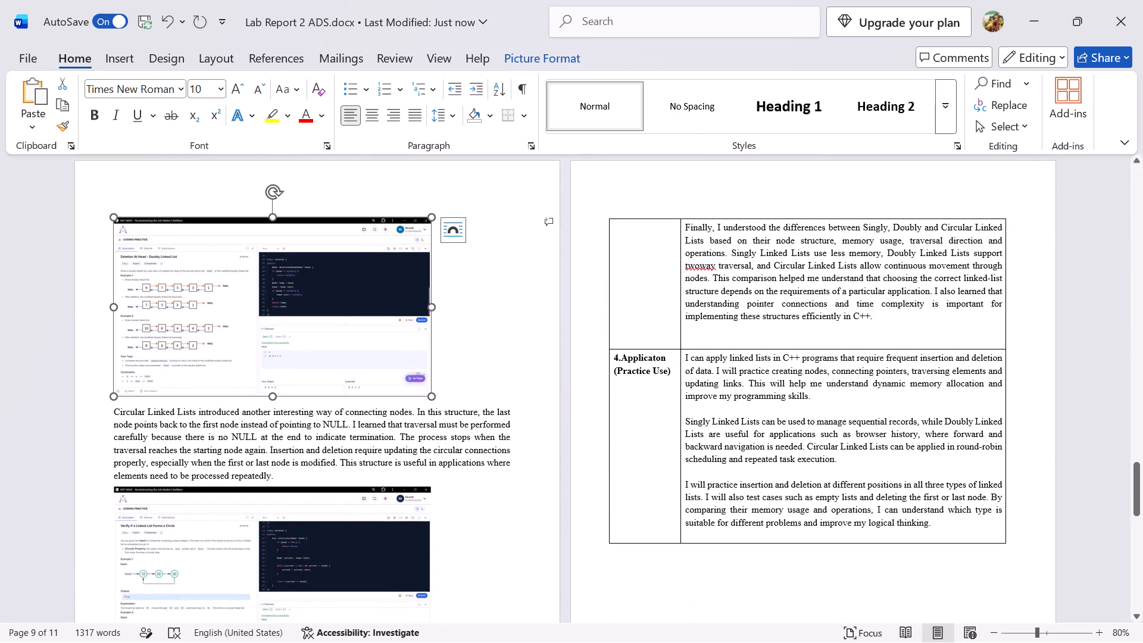
key(ctrl+x)
scroll(340, 262, up, 5)
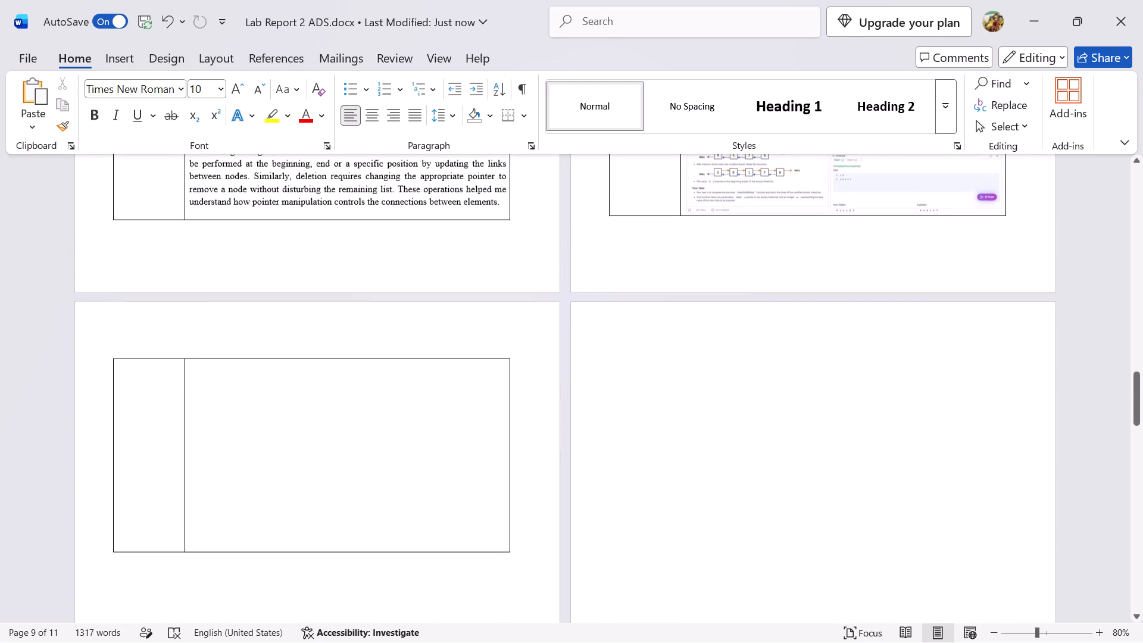
click(280, 407)
key(Return)
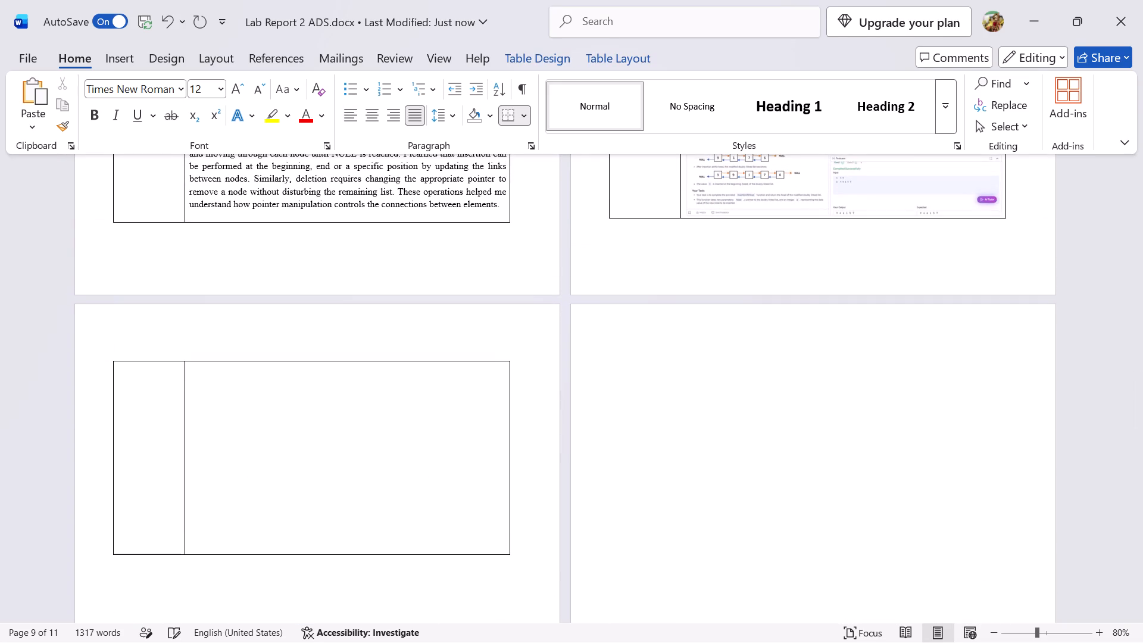
key(ctrl+v)
key(Return)
key(Return)
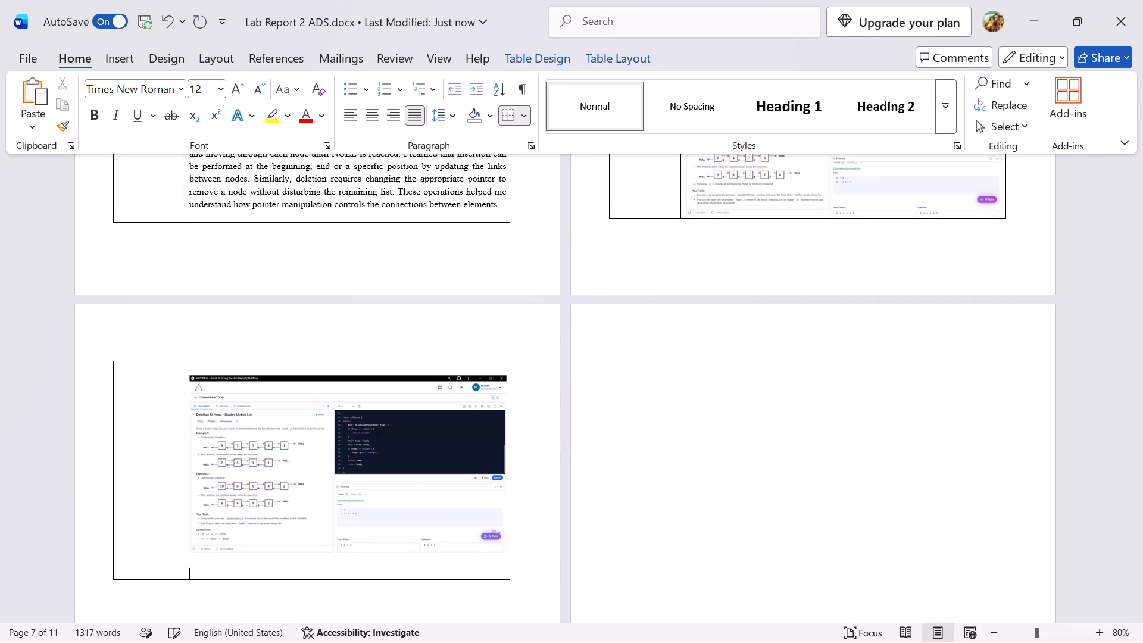
Move the Circular Linked Lists paragraph and its "Verify if a Linked List Forms a Circle" screenshot from page 9 to the end of page 7's table cell.
scroll(323, 422, down, 1)
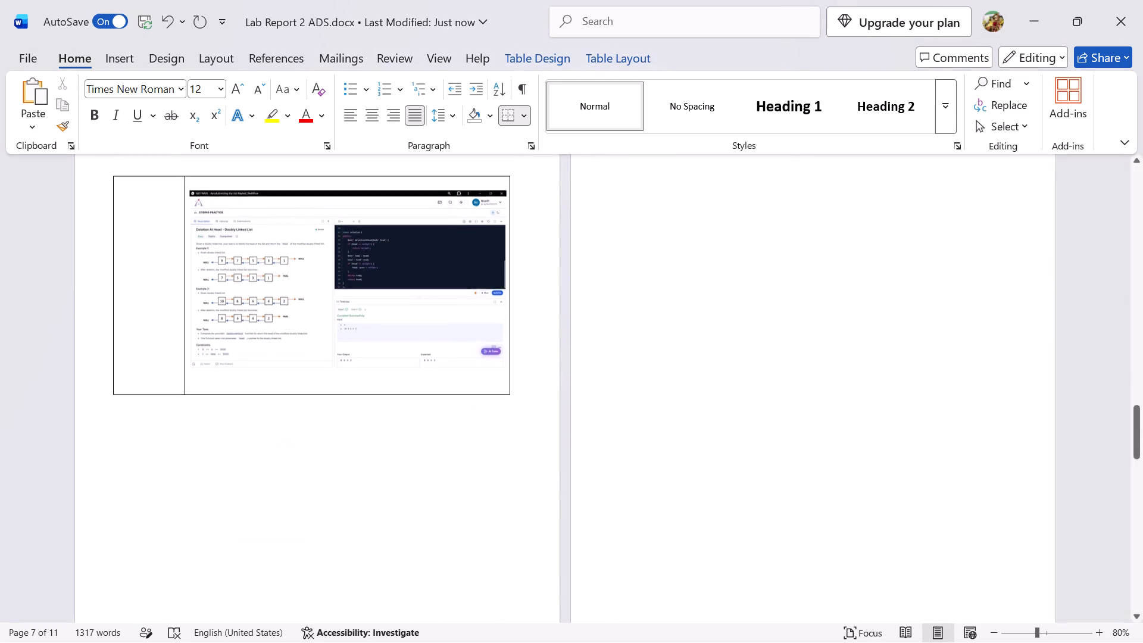
scroll(323, 422, down, 5)
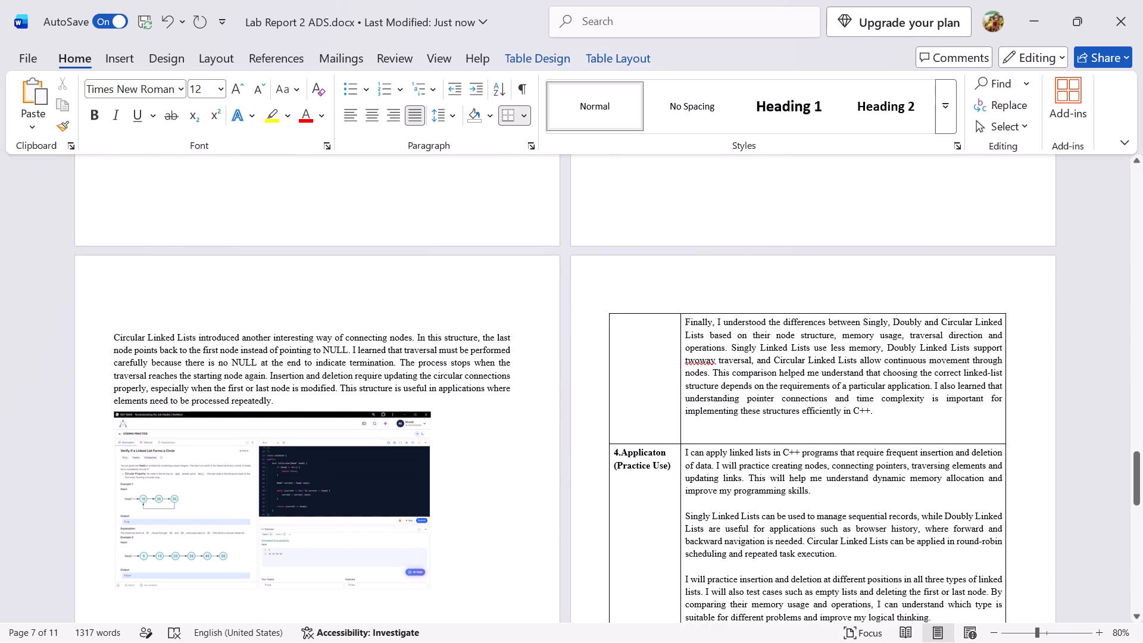
drag(109, 338, 368, 468)
key(ctrl+x)
scroll(368, 468, up, 1)
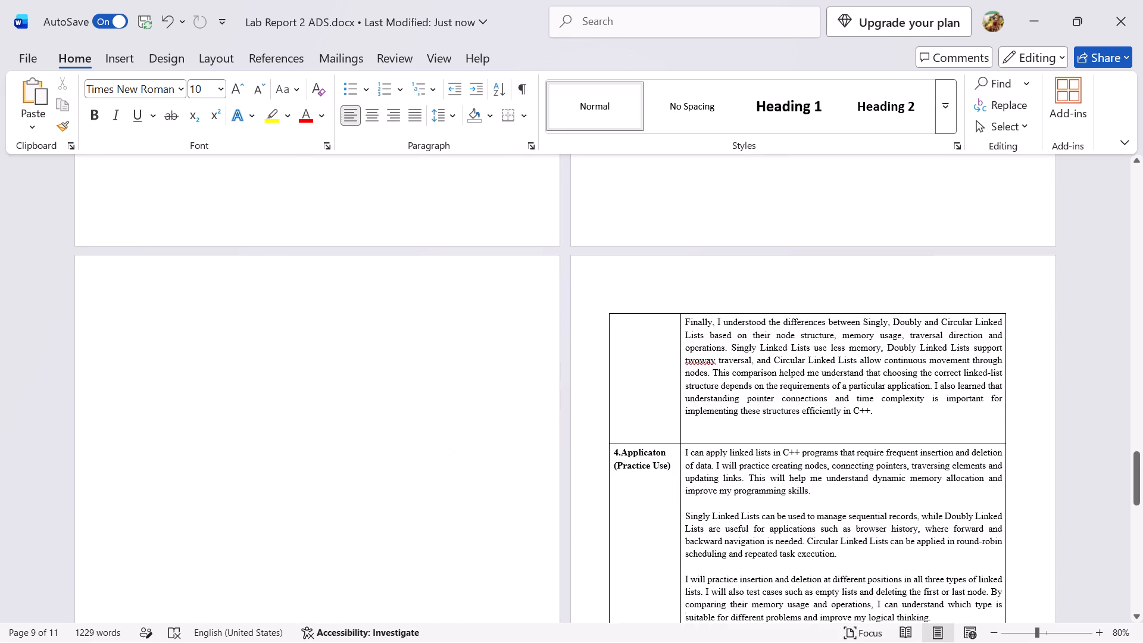
scroll(368, 468, up, 2)
click(278, 308)
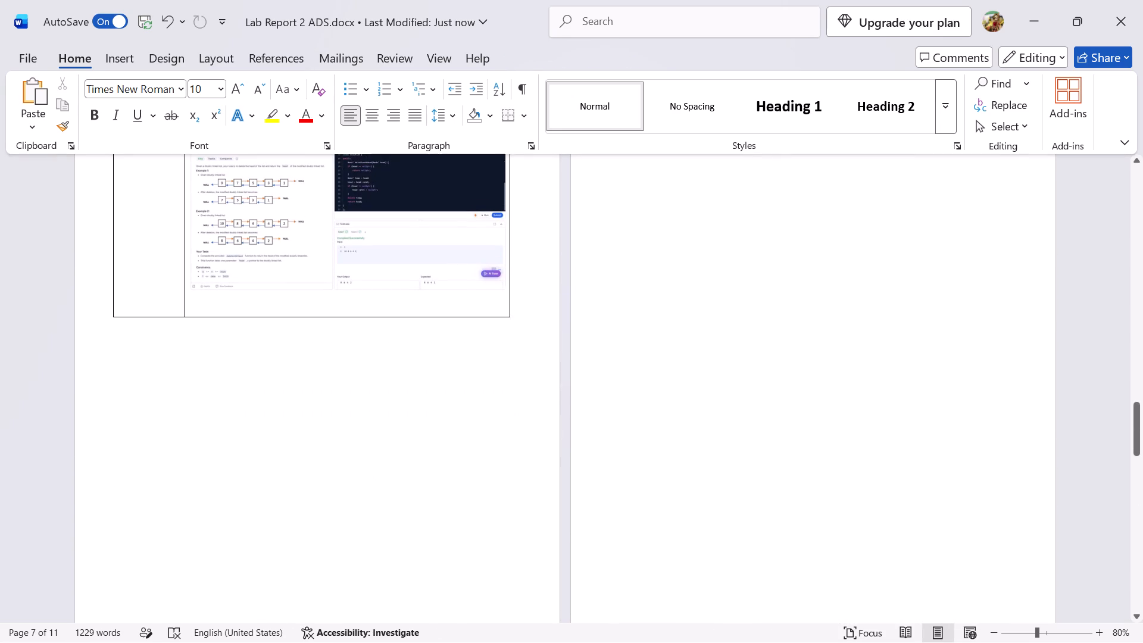
key(ctrl+v)
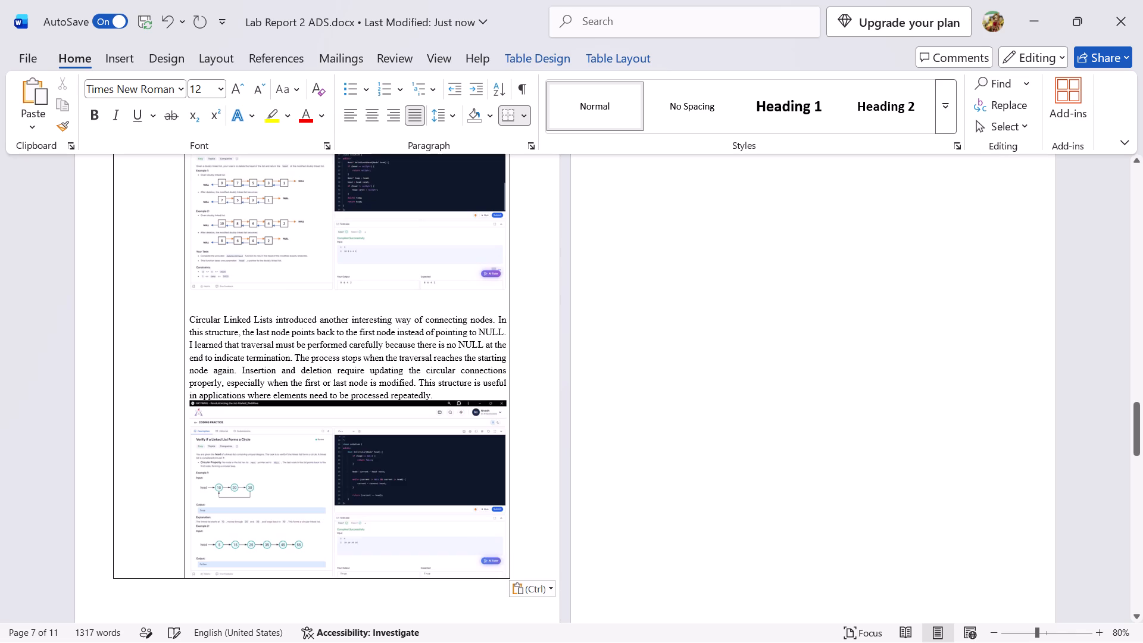
Insert a blank line between the Circular Linked Lists paragraph and the screenshot below it in the page 7 cell.
click(471, 393)
key(Return)
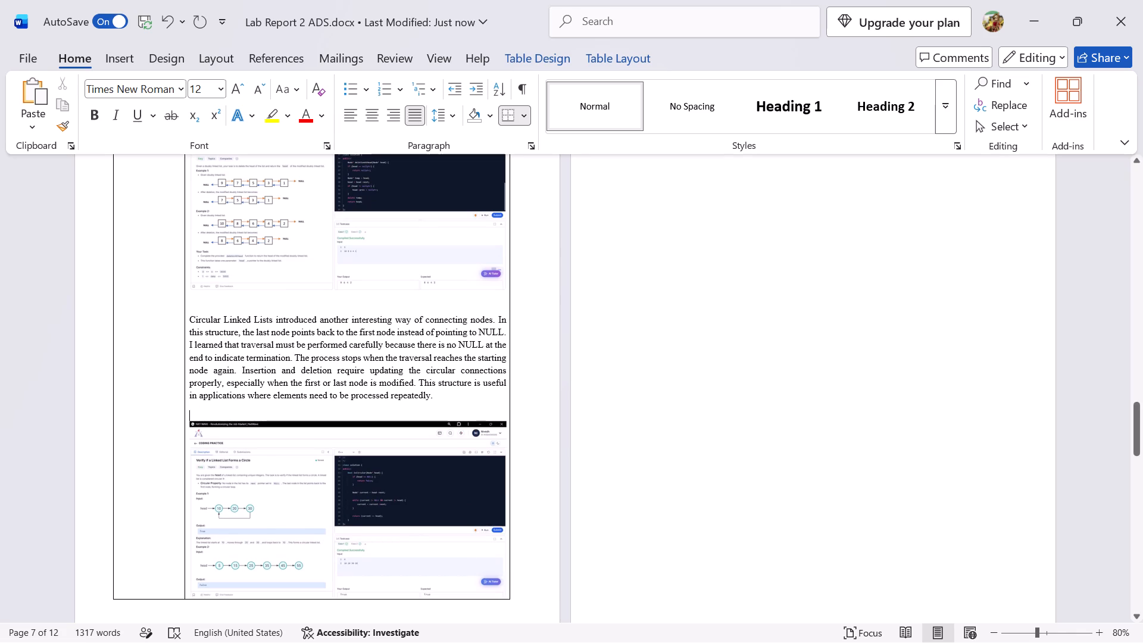
click(416, 399)
click(416, 399)
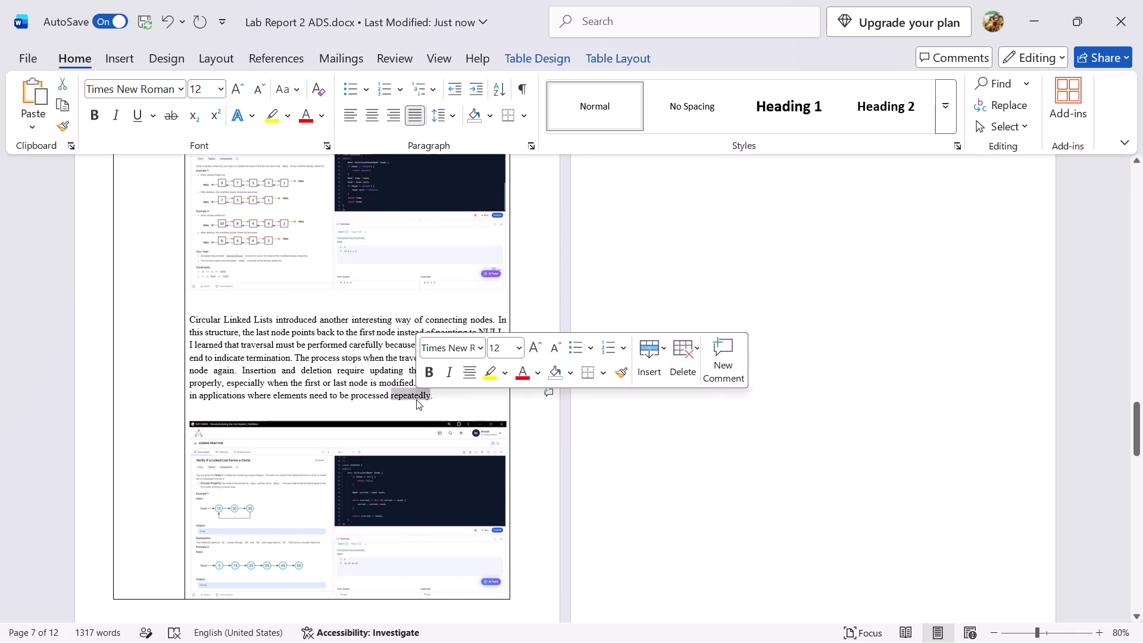
click(416, 399)
click(416, 399)
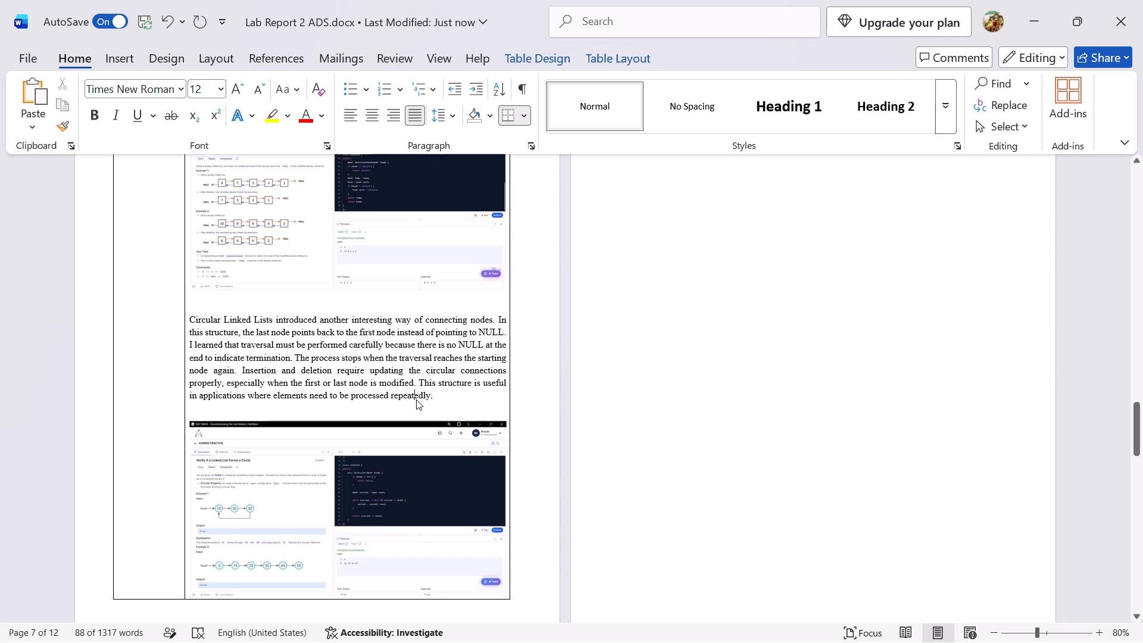
double_click(416, 399)
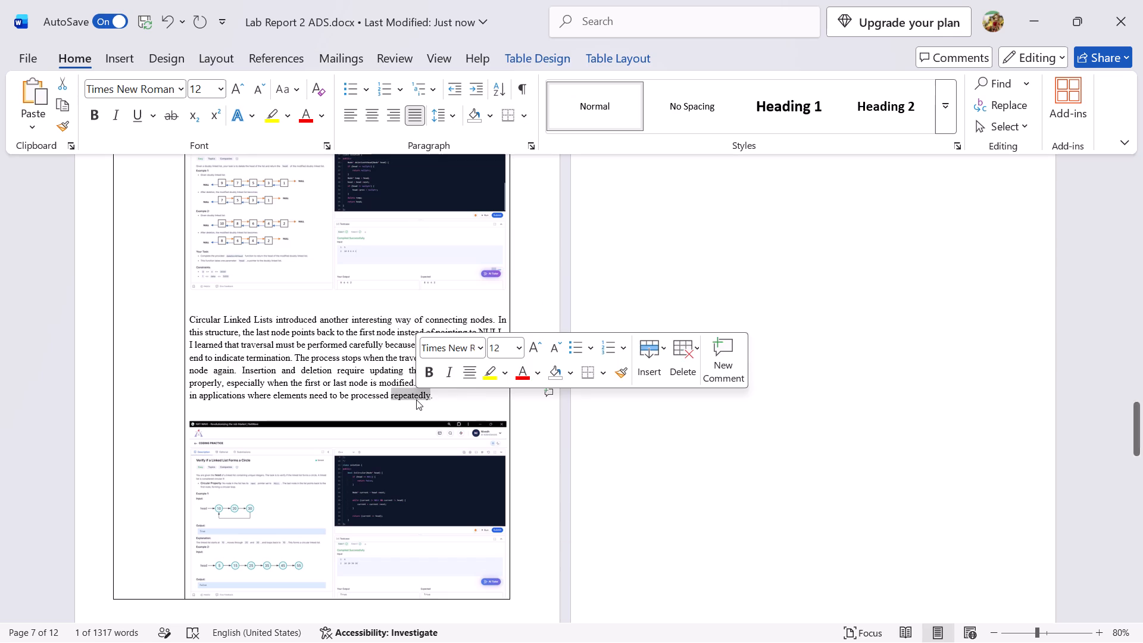
click(441, 396)
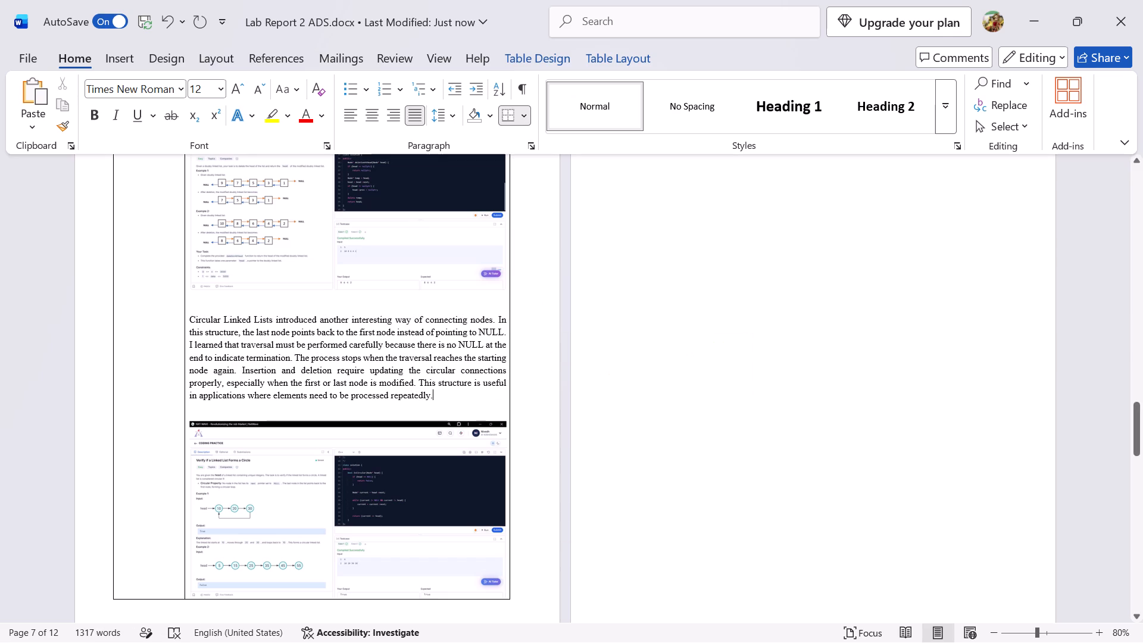
Add a new line after the "Verify if a Linked List Forms a Circle" screenshot, extending the table cell onto page 8.
scroll(460, 491, down, 1)
scroll(460, 491, up, 1)
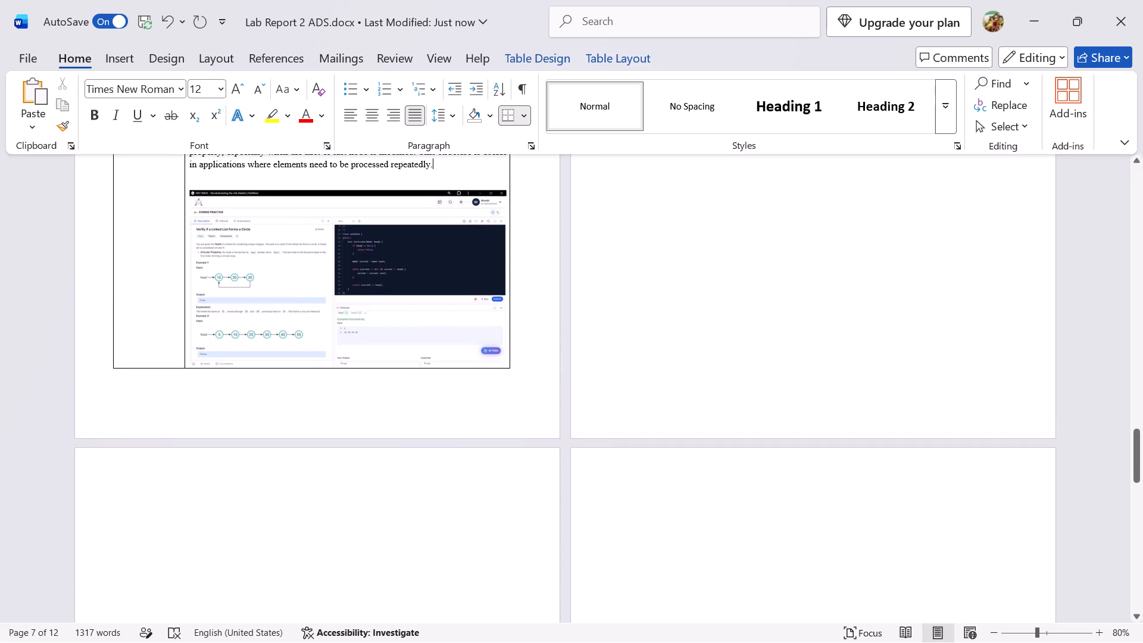
click(508, 345)
key(Right)
key(Right)
key(Right)
key(Return)
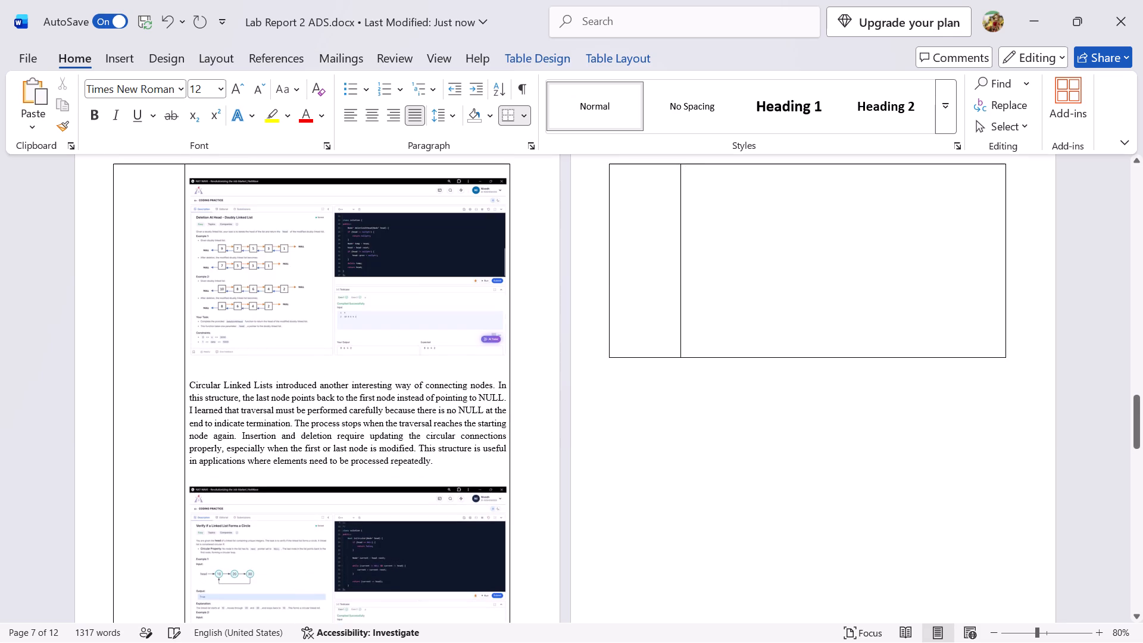
Cut the "Finally, I understood the differences" paragraph from page 11 and paste it into the empty table cell on page 8, below a blank line.
scroll(489, 245, down, 2)
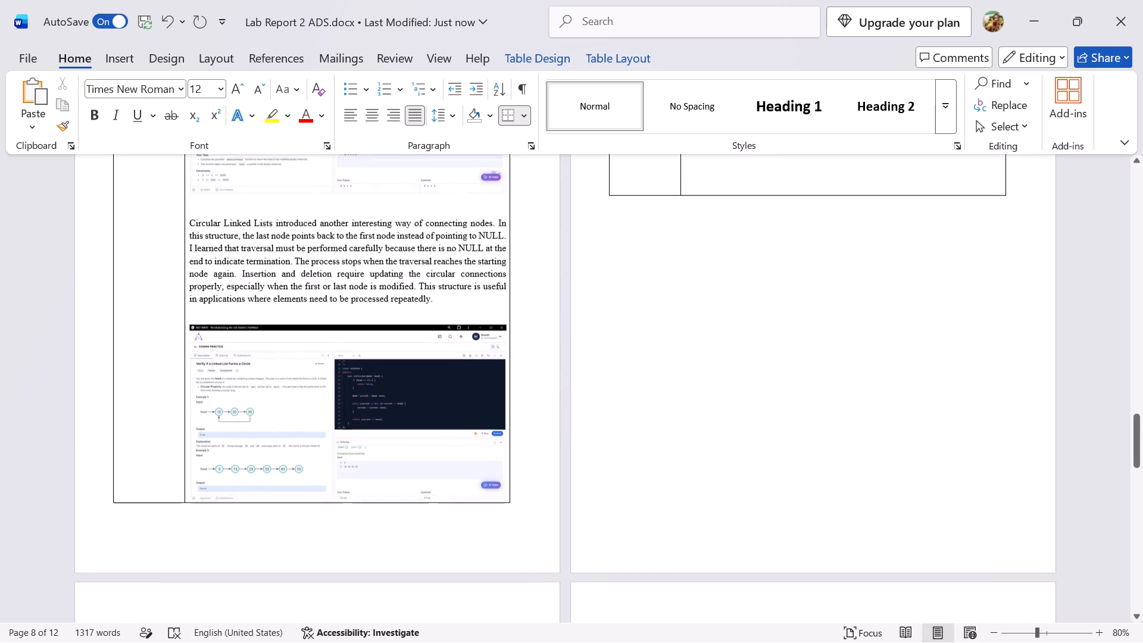
scroll(475, 385, down, 6)
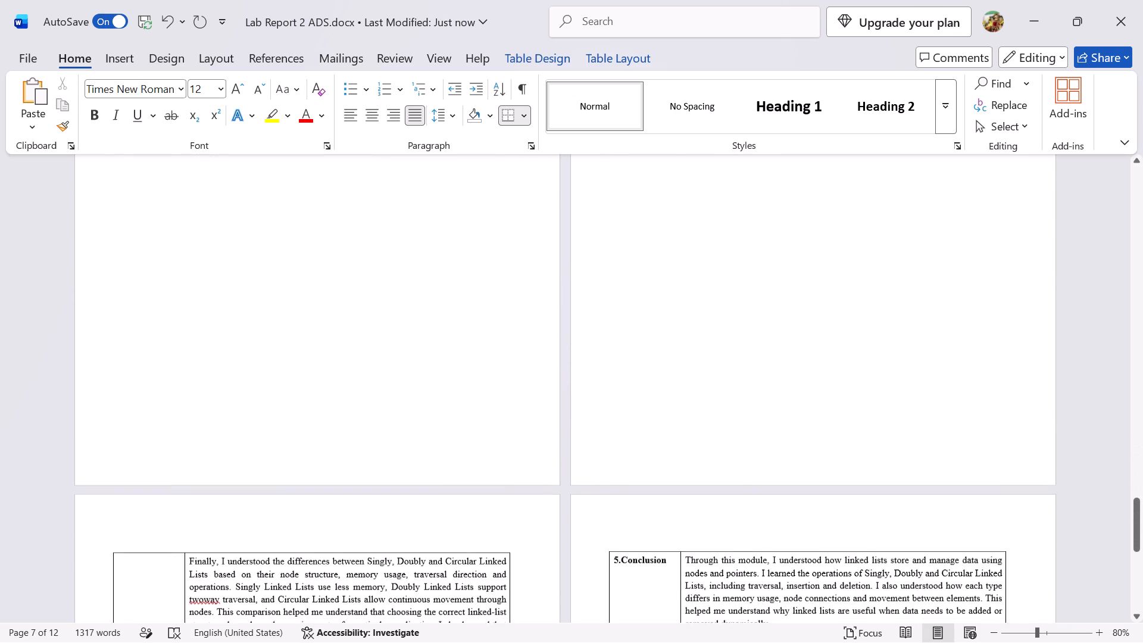
scroll(475, 385, down, 3)
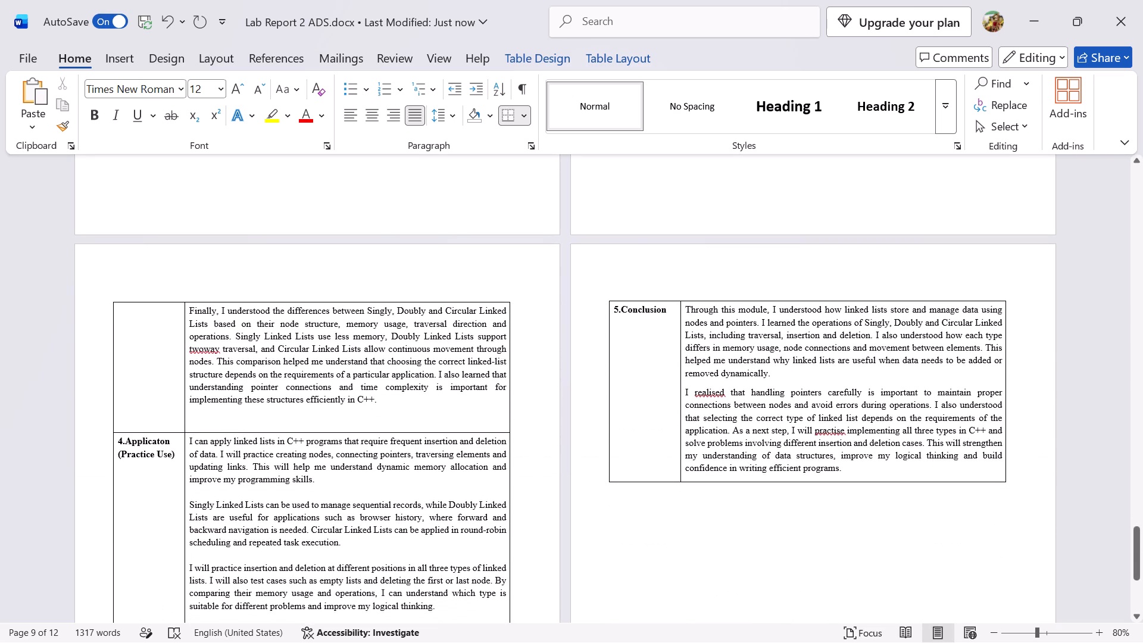
drag(376, 401, 266, 361)
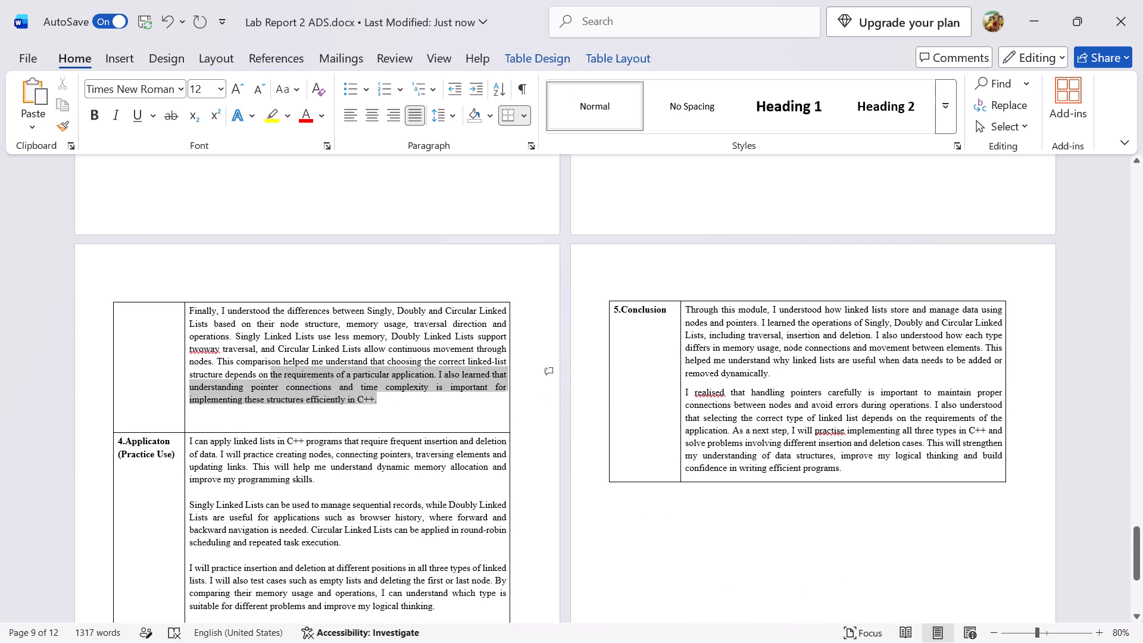
drag(266, 361, 193, 315)
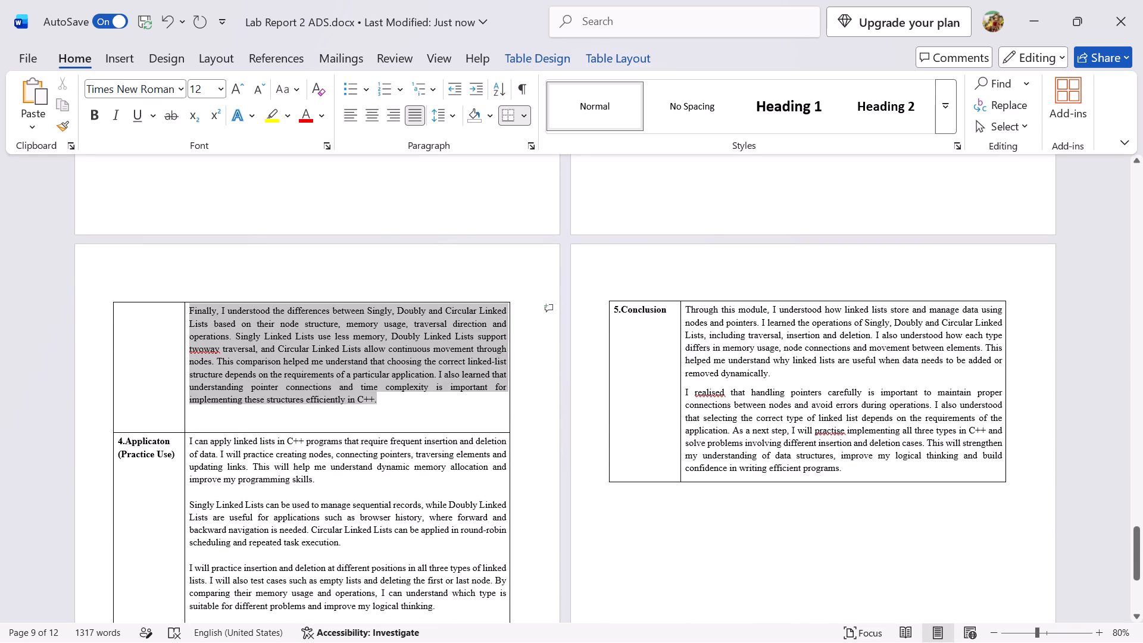
drag(193, 315, 196, 324)
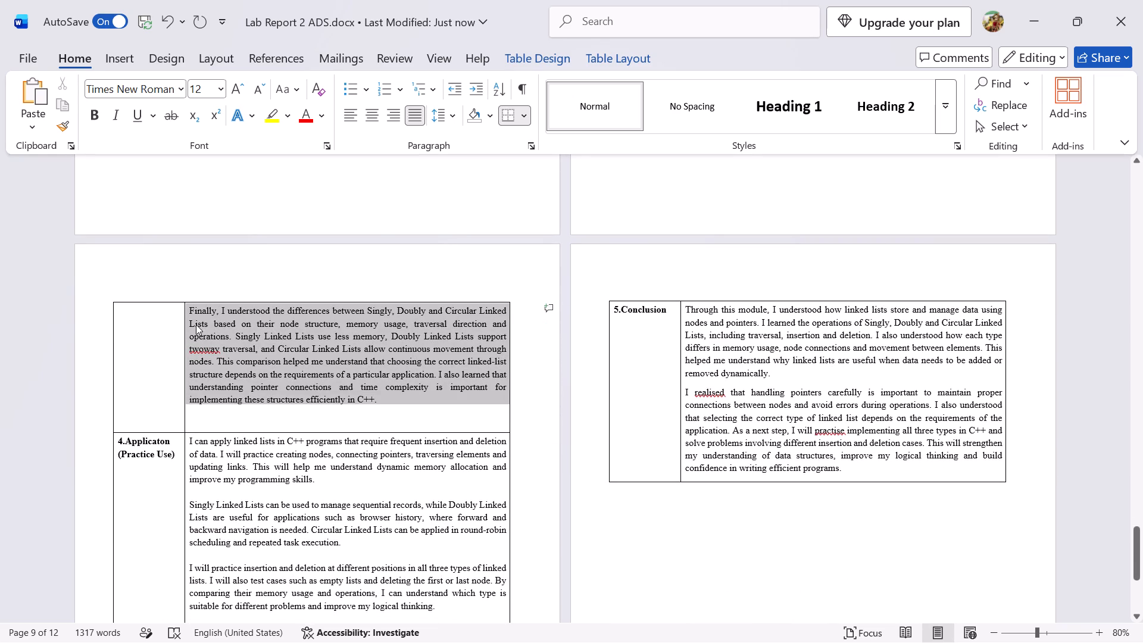
key(ctrl+x)
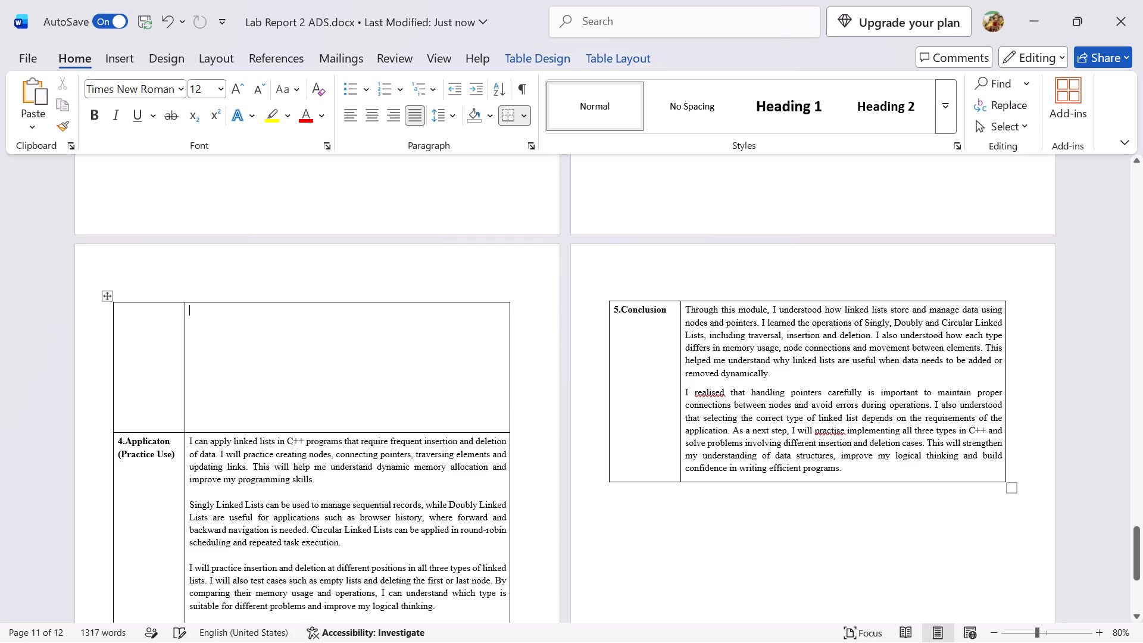
scroll(196, 324, up, 8)
scroll(627, 350, up, 2)
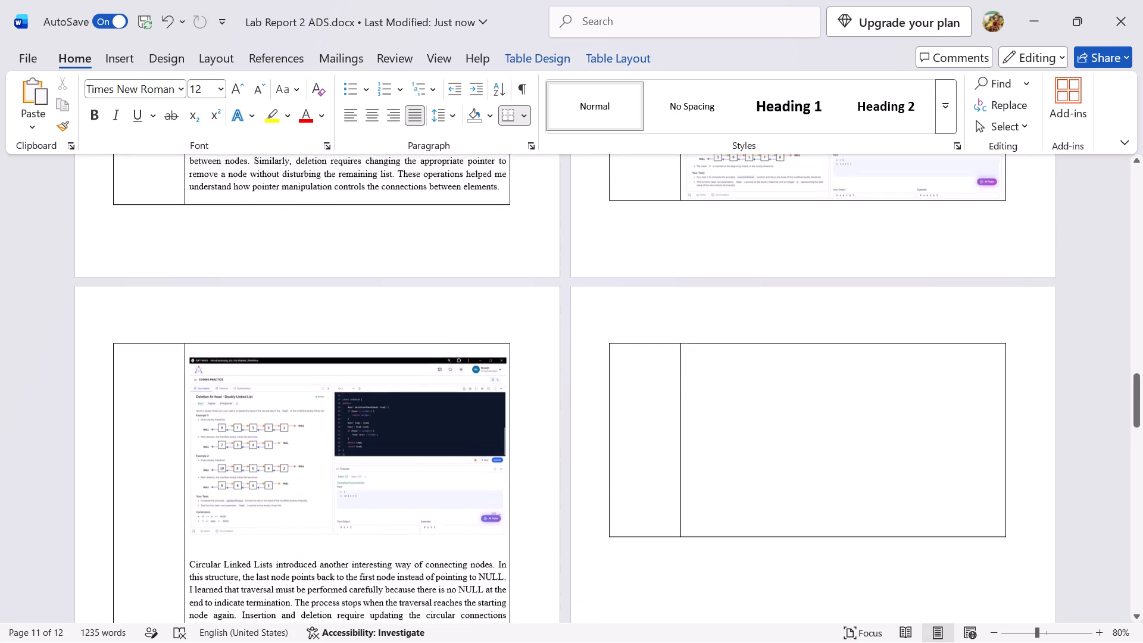
click(744, 398)
key(Return)
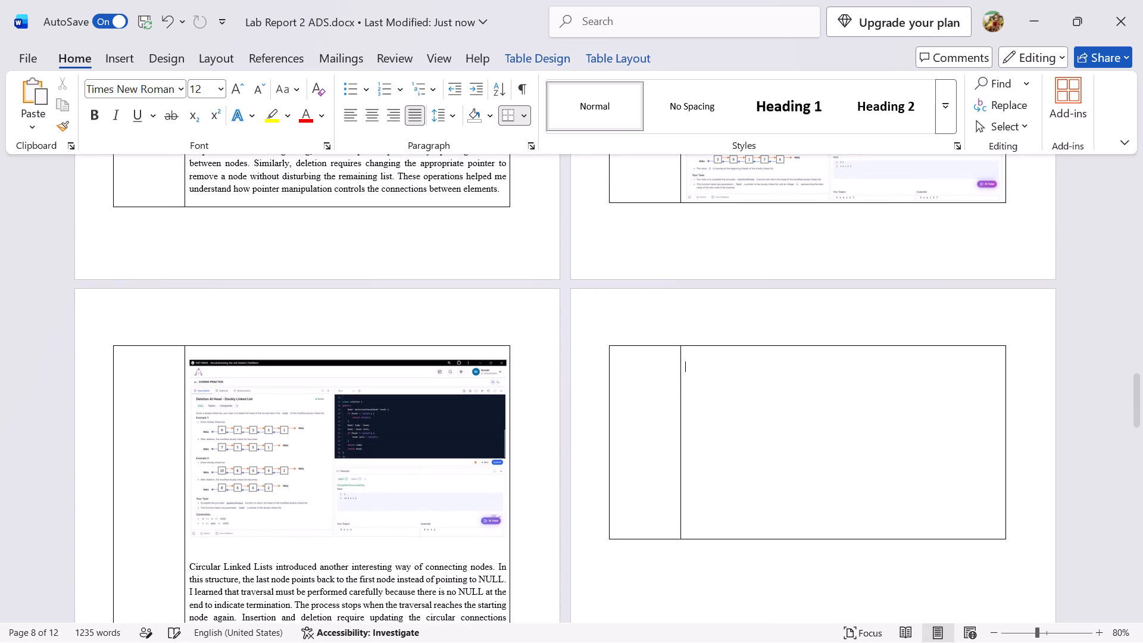
key(ctrl+v)
scroll(744, 398, up, 3)
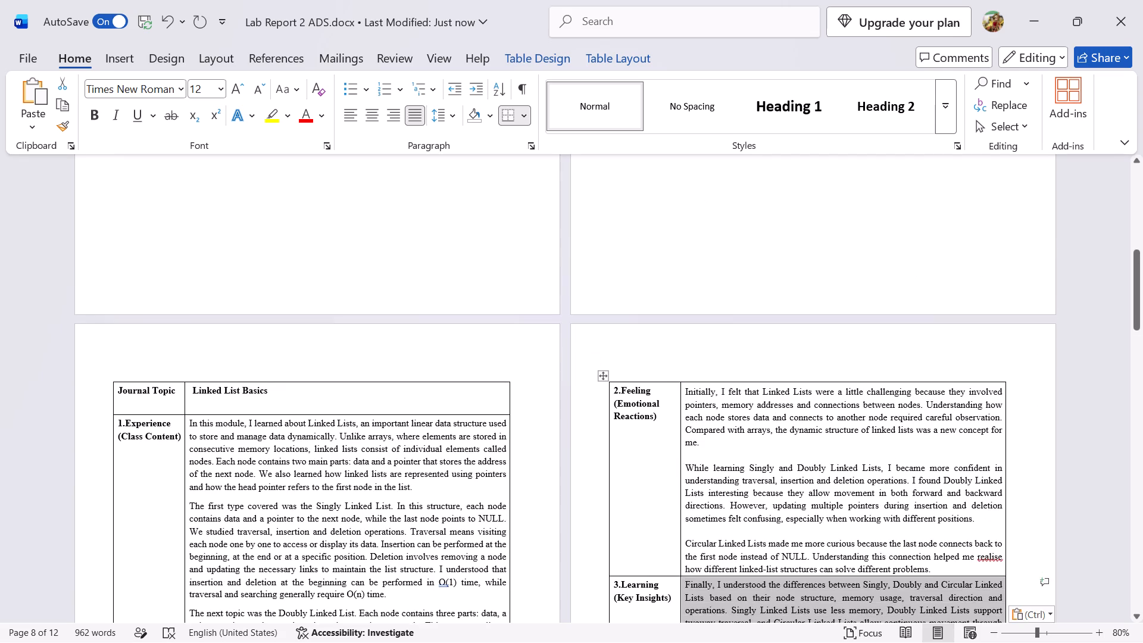
scroll(744, 398, down, 2)
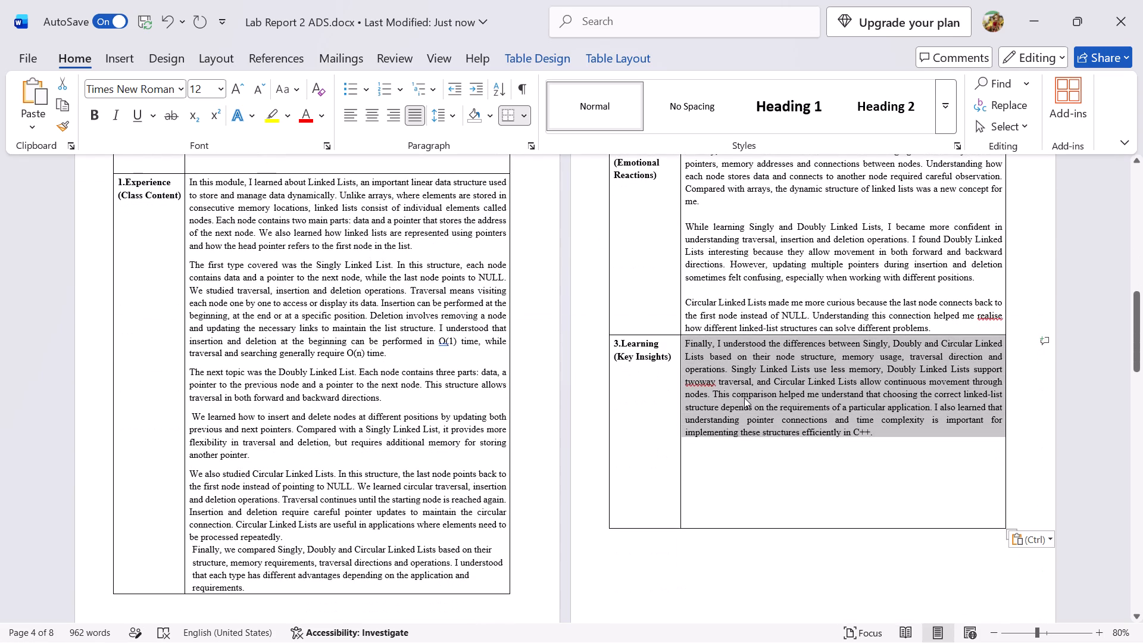
Undo the pasting and cutting of the "Finally, I understood the differences" paragraph, back to its original place on page 11.
key(ctrl+z)
scroll(744, 398, down, 1)
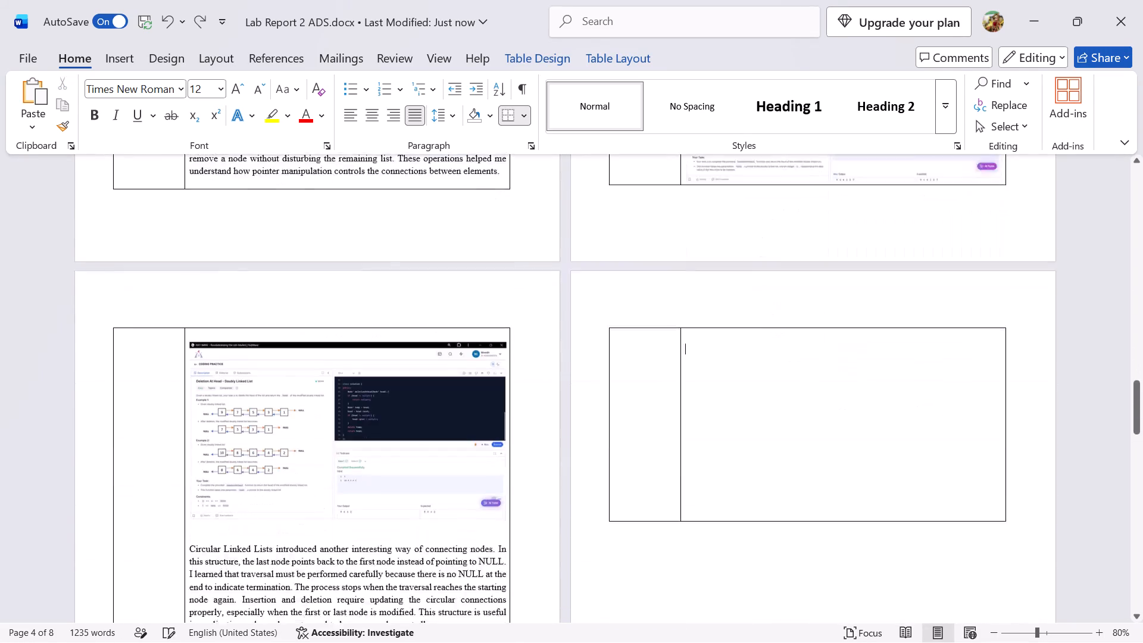
scroll(744, 398, down, 2)
scroll(246, 271, down, 4)
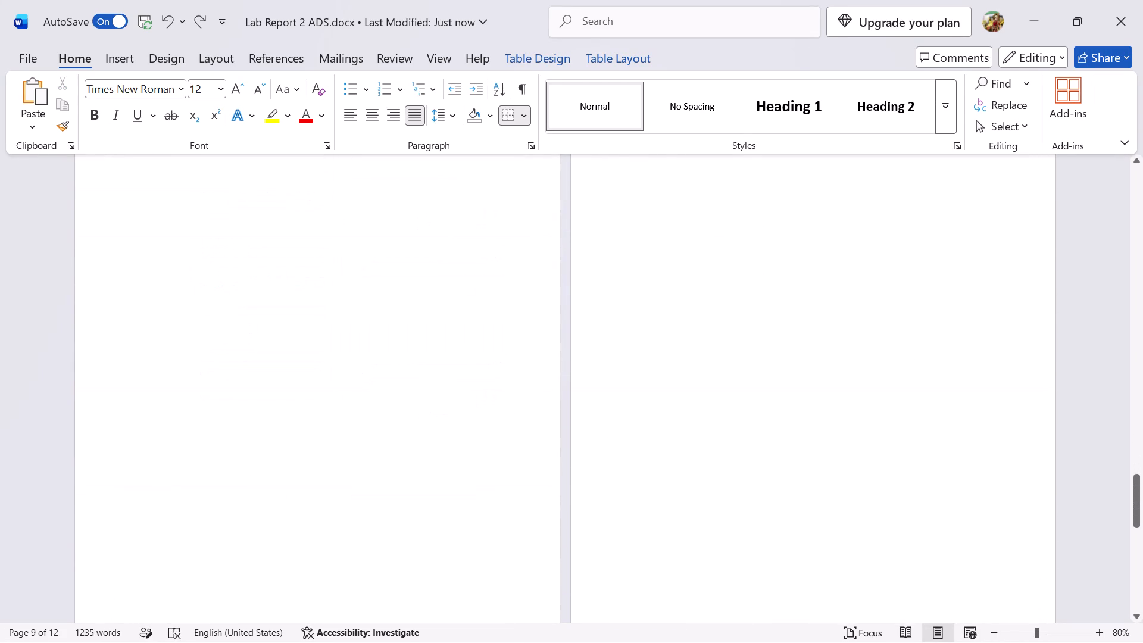
key(ctrl+z)
scroll(324, 362, down, 6)
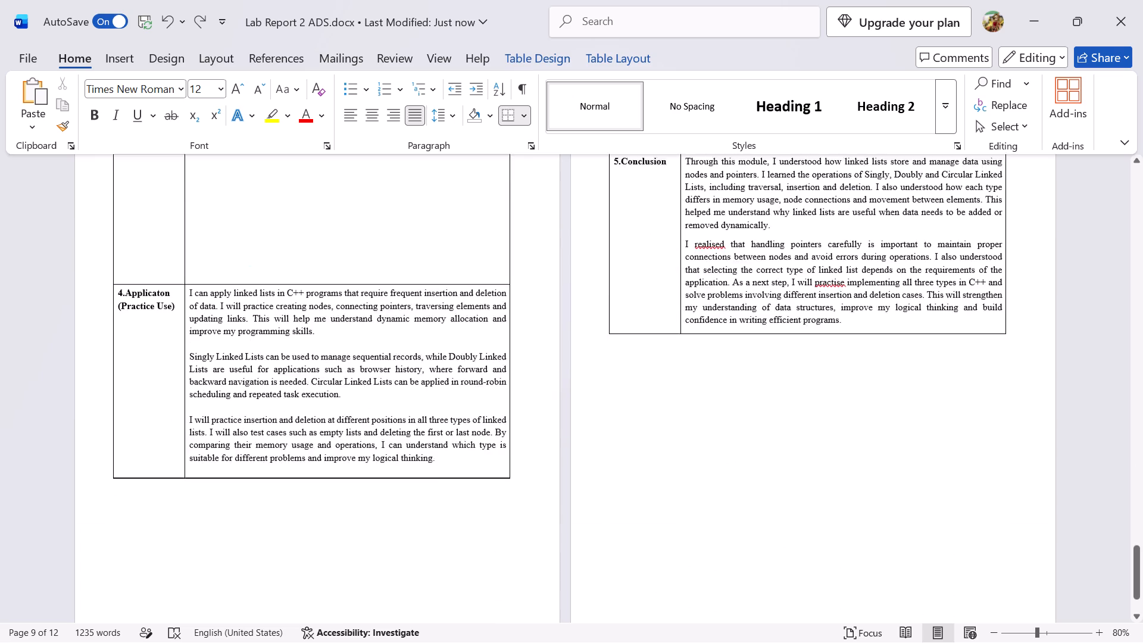
scroll(324, 362, up, 1)
click(279, 349)
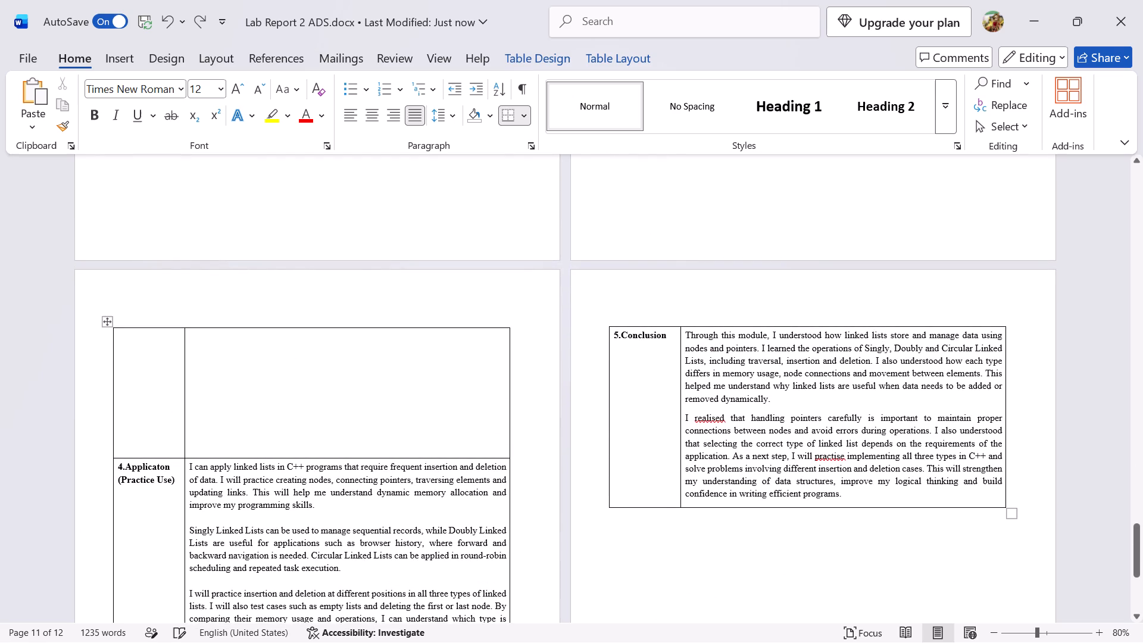
key(ctrl+z)
click(279, 349)
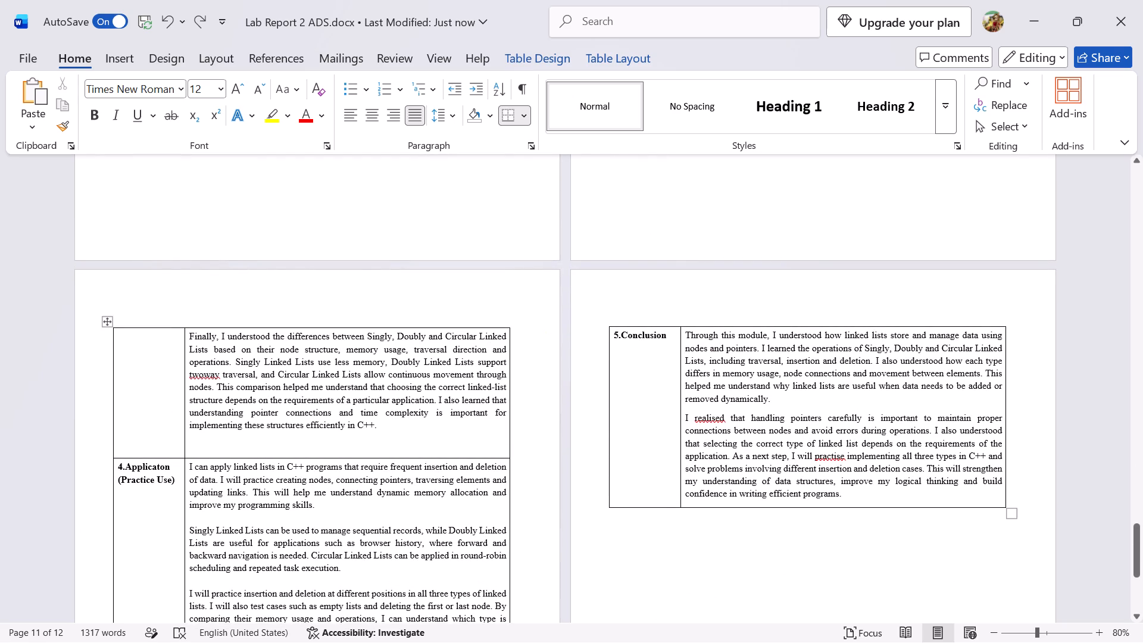
Move the "Finally, I understood the differences" paragraph from page 11 into the empty right-column cell on page 8, with a blank line above it.
drag(382, 428, 222, 355)
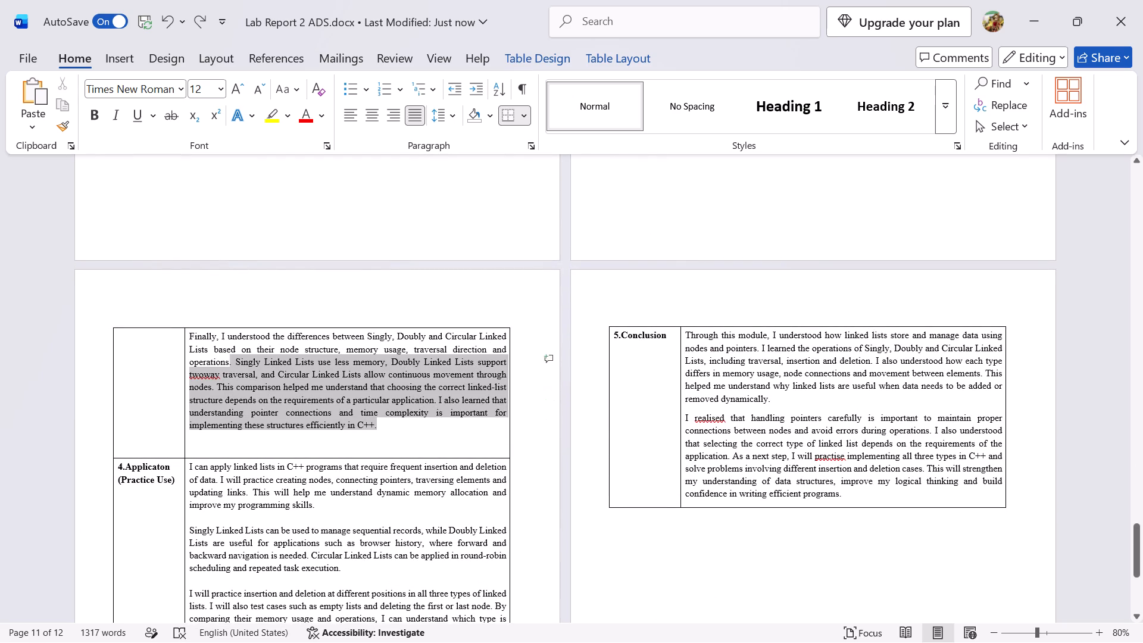
drag(222, 355, 188, 339)
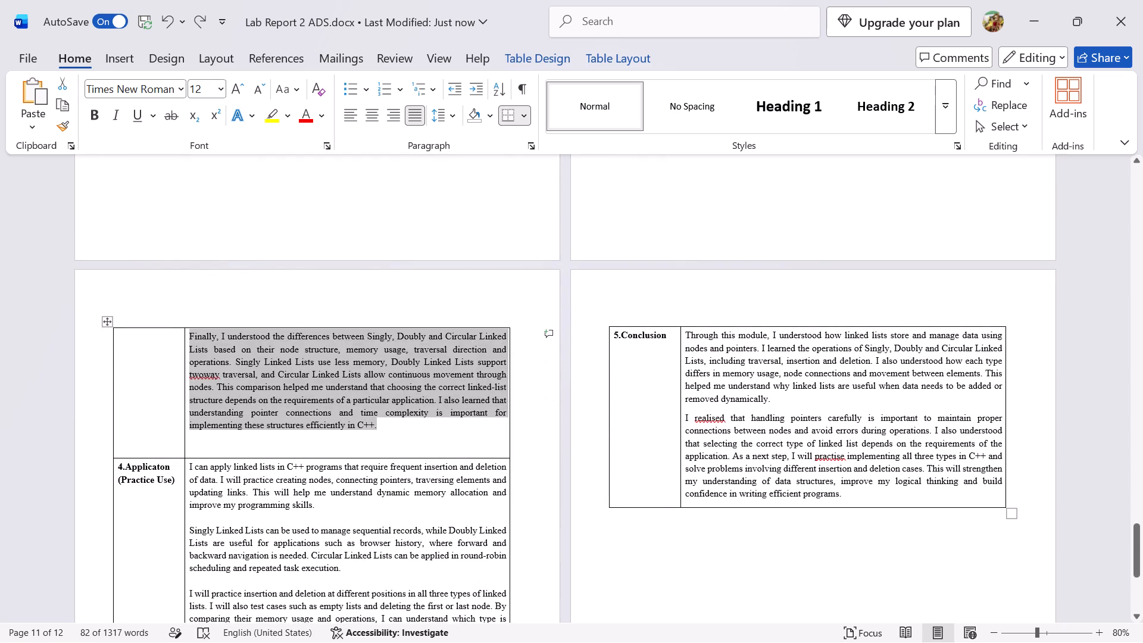
key(ctrl+x)
scroll(188, 339, up, 7)
scroll(769, 345, up, 1)
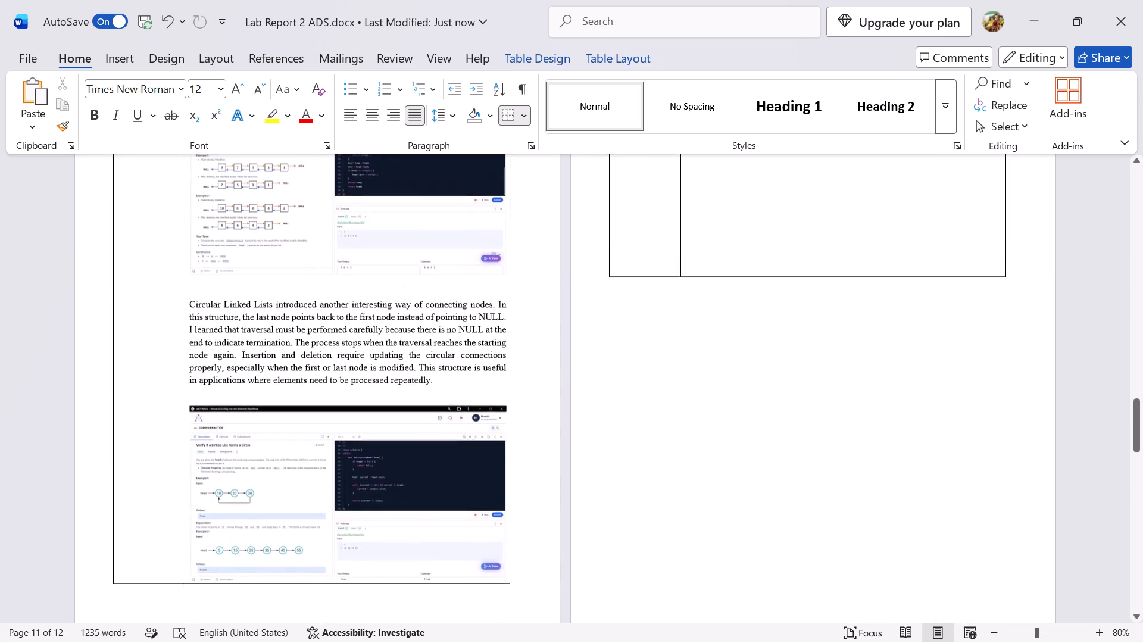
scroll(769, 345, up, 1)
click(740, 232)
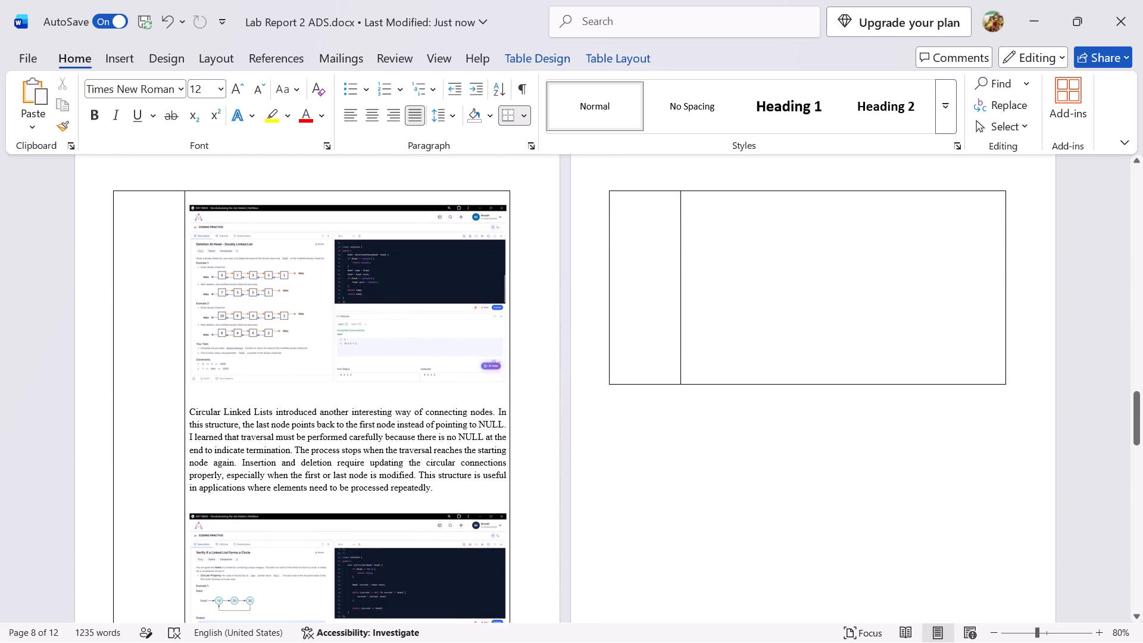
key(ctrl+v)
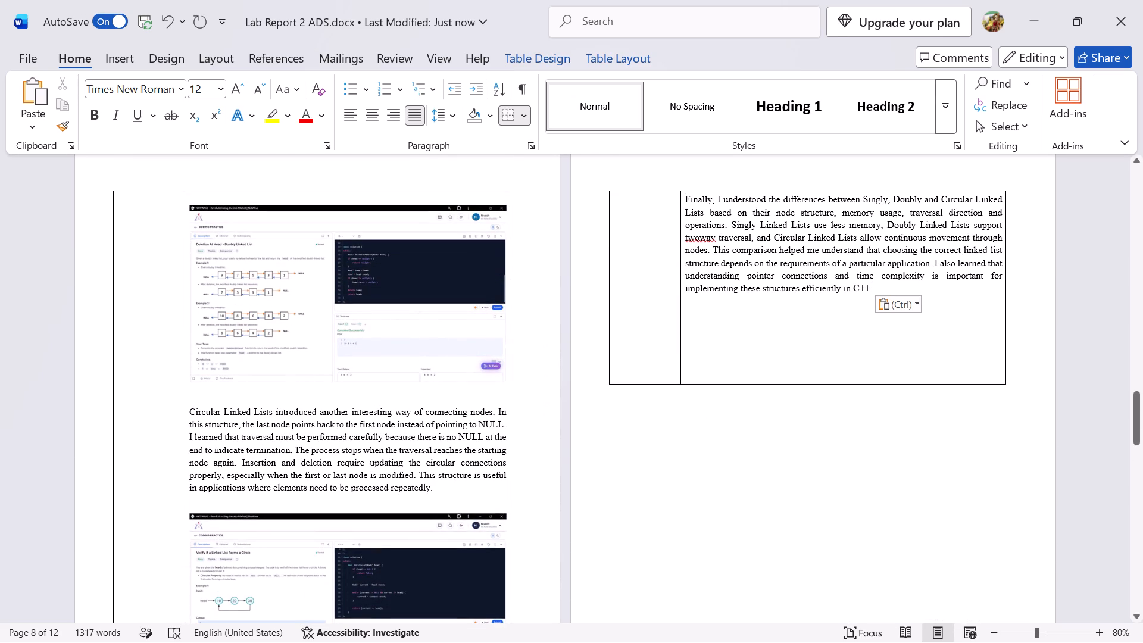
click(685, 195)
key(Return)
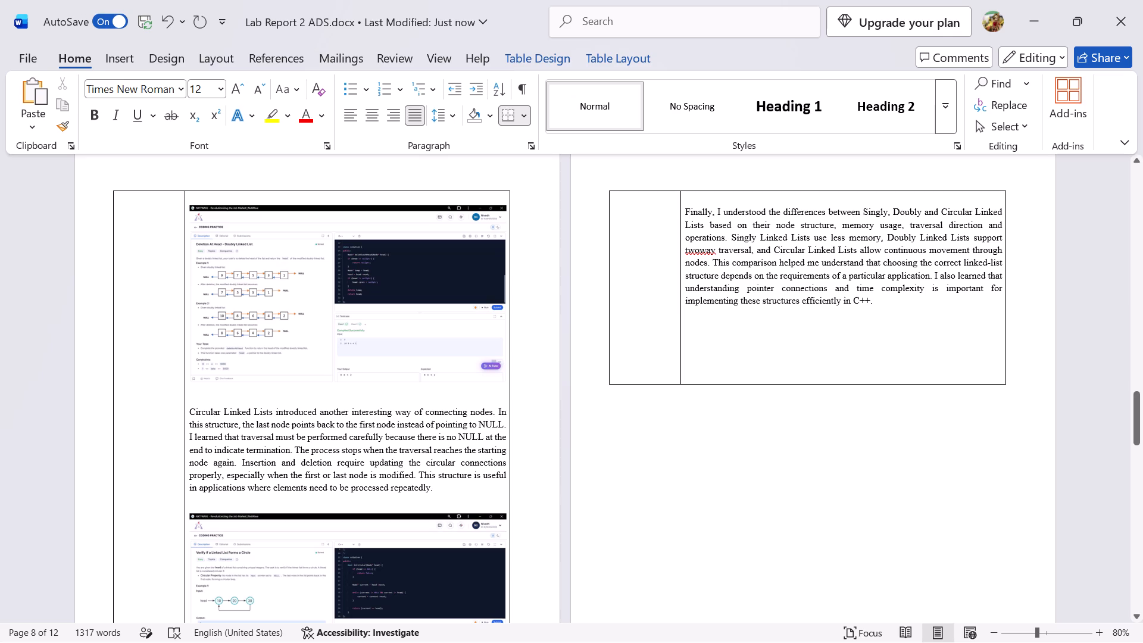
Shorten the page 8 table row so its bottom border sits just below the "Finally, I understood the differences" paragraph.
drag(785, 383, 782, 333)
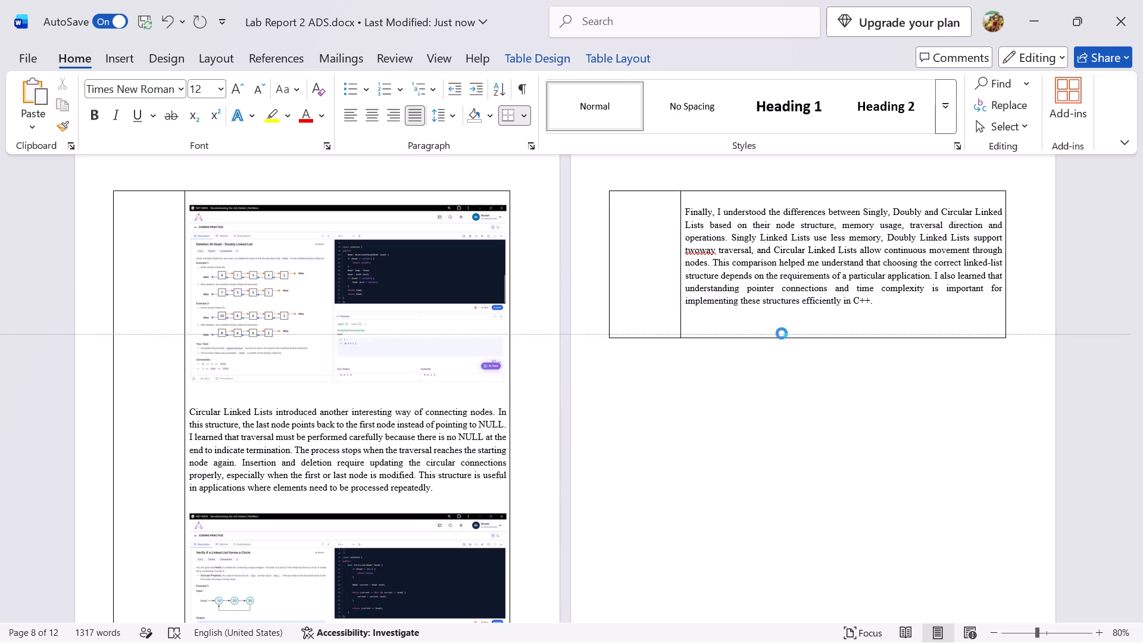
drag(782, 333, 780, 324)
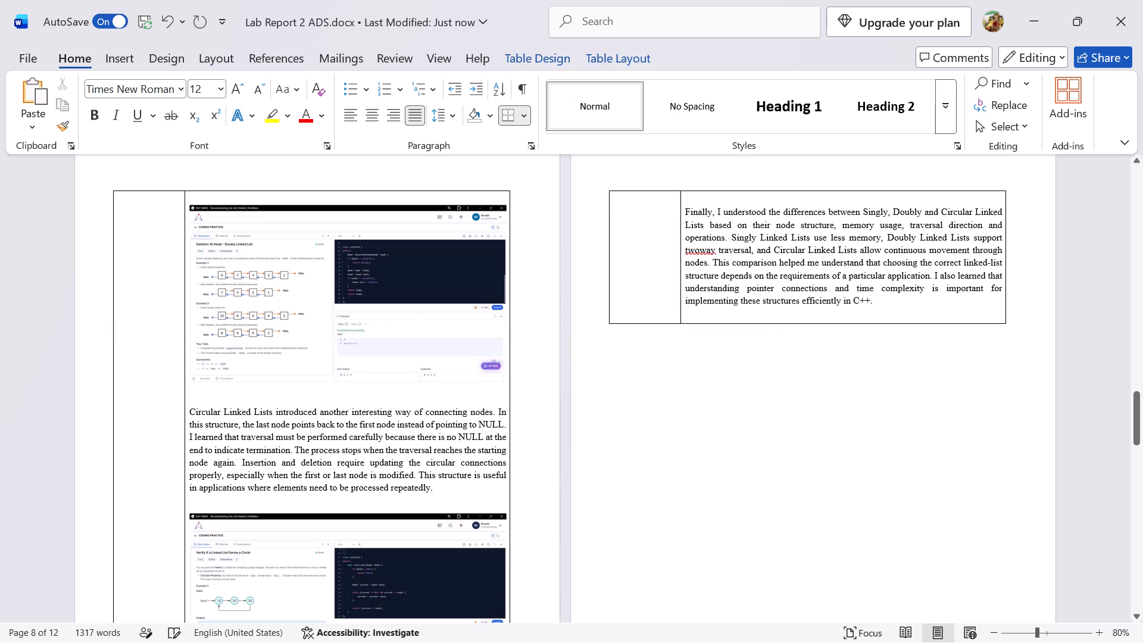
Review the layout of the journal table's text and screenshots across the pages leading up to page 8.
scroll(300, 367, up, 6)
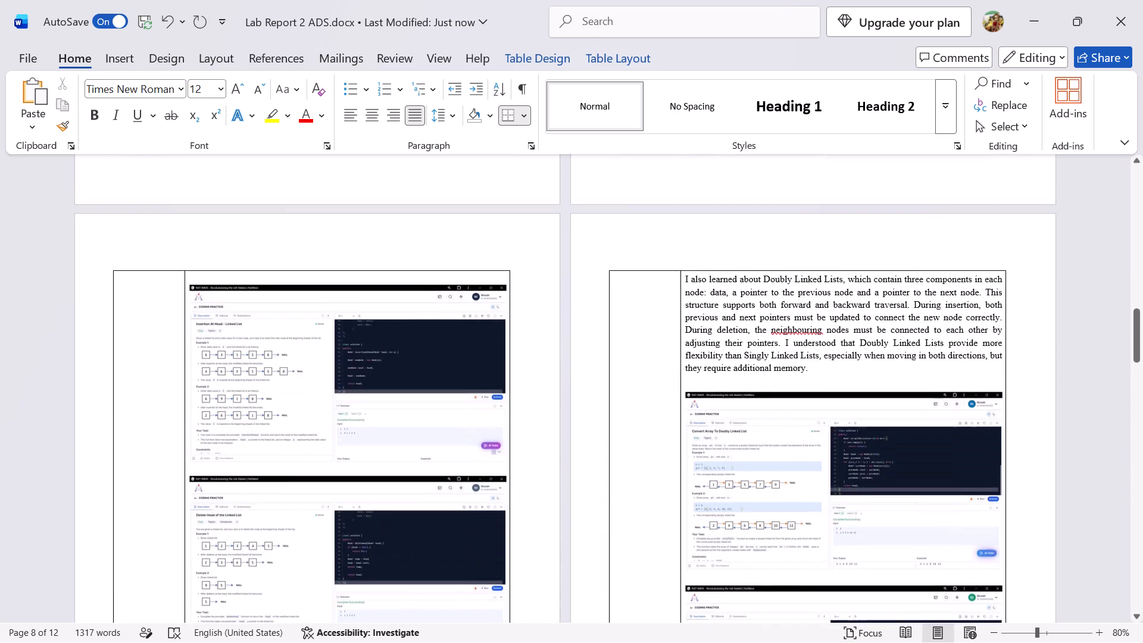
scroll(300, 367, up, 3)
scroll(300, 367, down, 2)
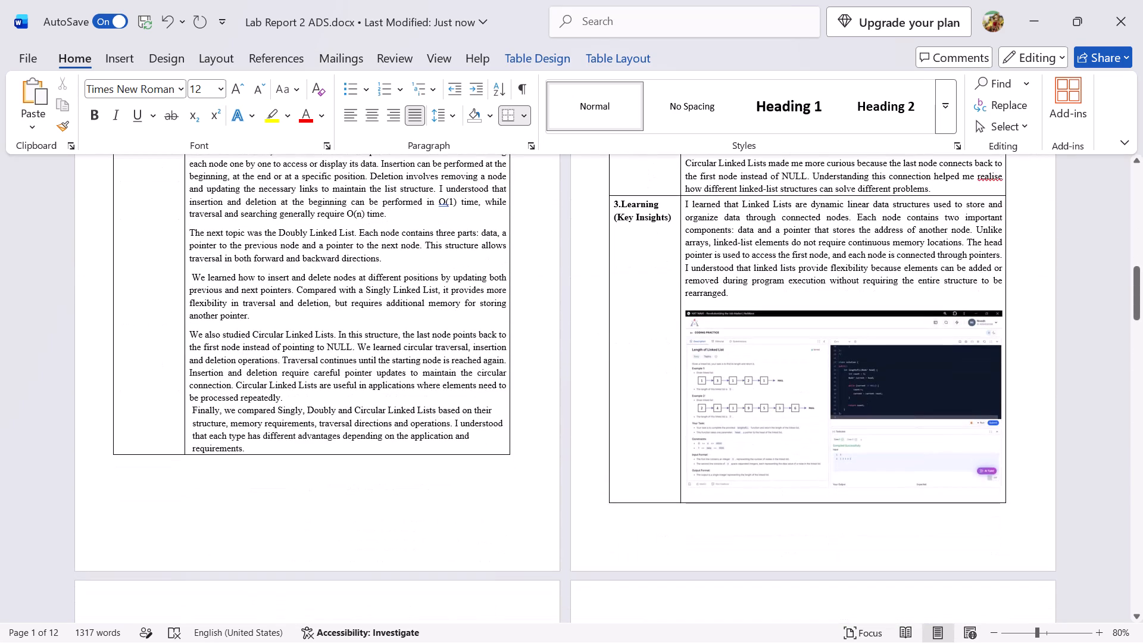
scroll(672, 414, down, 3)
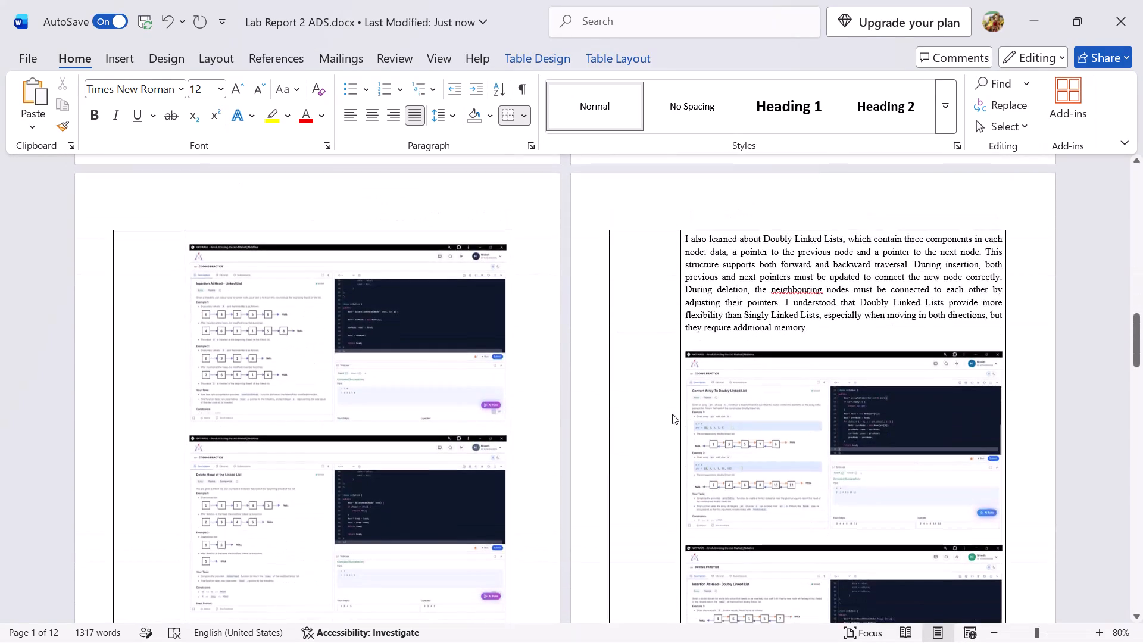
scroll(672, 414, down, 5)
click(847, 413)
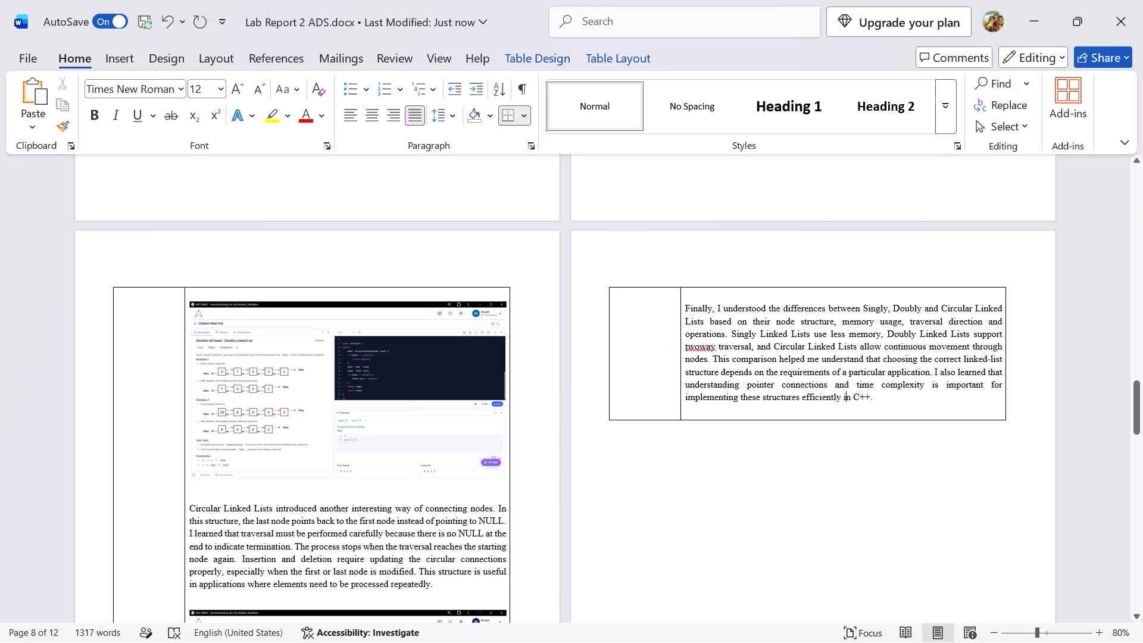
Delete the empty paragraphs and blank pages between the page 8 table and the table containing the 4.Applicaton row.
scroll(745, 426, down, 5)
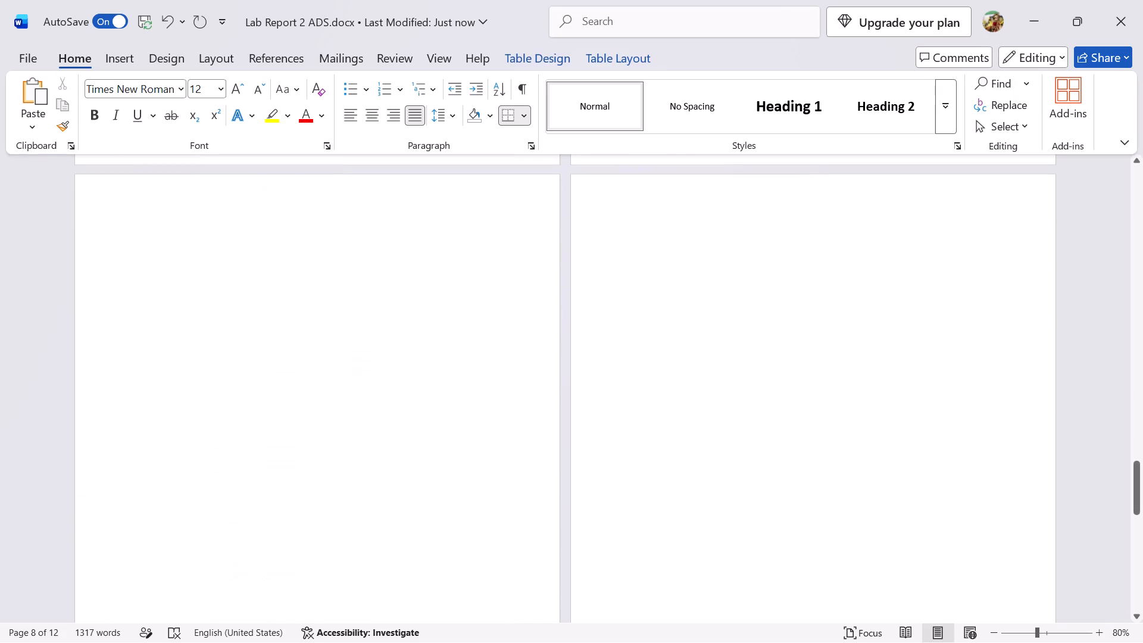
click(510, 373)
key(BackSpace)
key(BackSpace)
key(BackSpace)
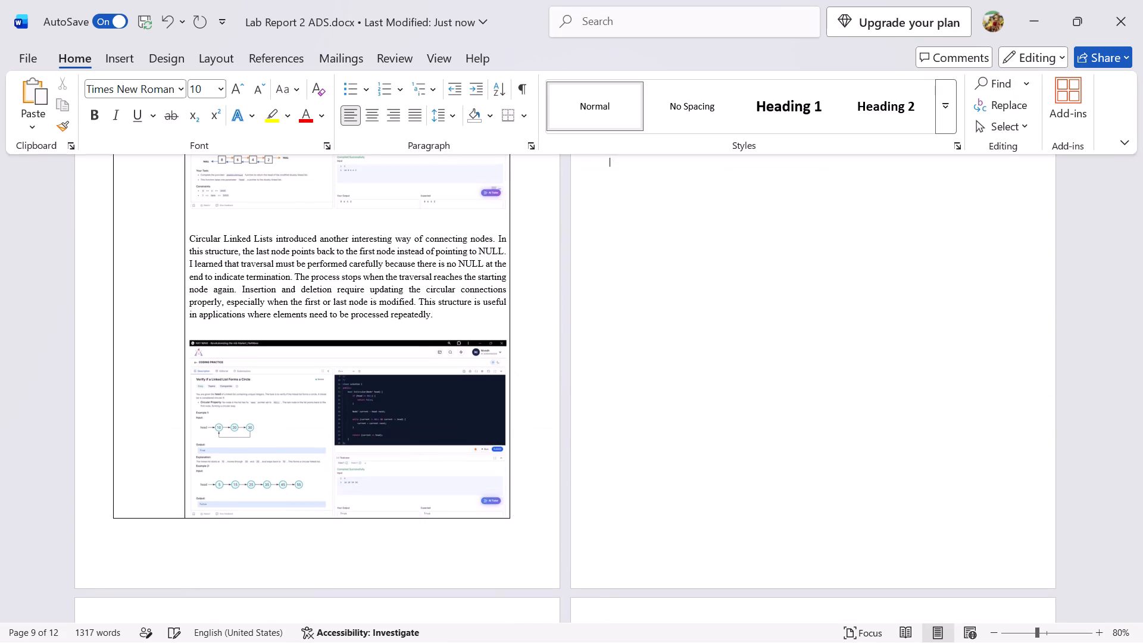
scroll(510, 373, up, 1)
scroll(510, 373, down, 3)
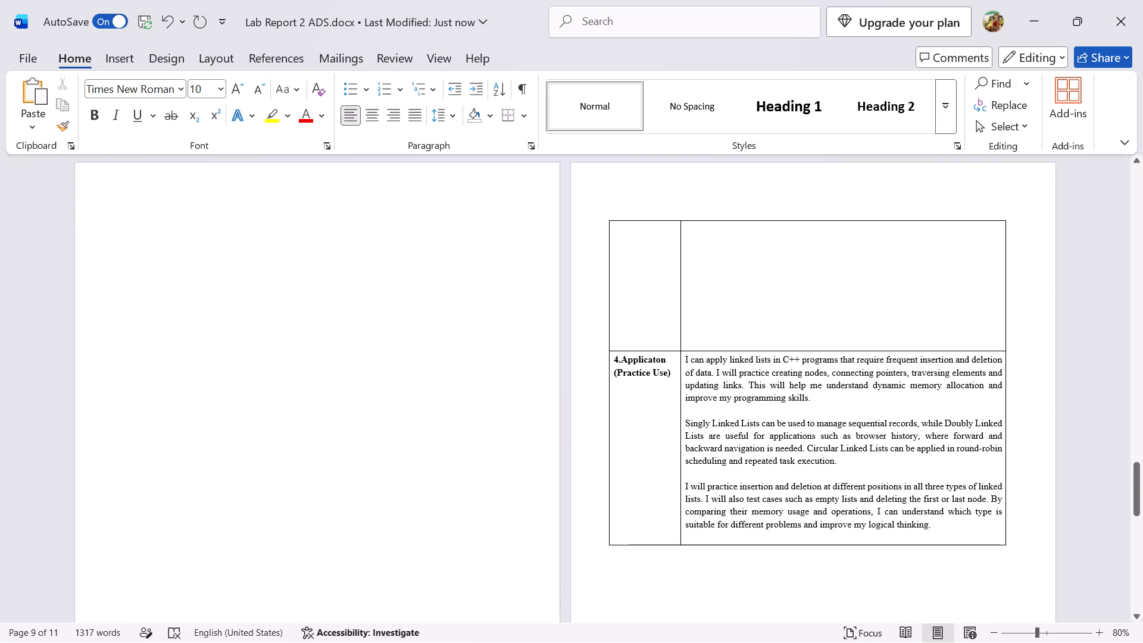
click(100, 360)
click(135, 391)
key(BackSpace)
key(BackSpace)
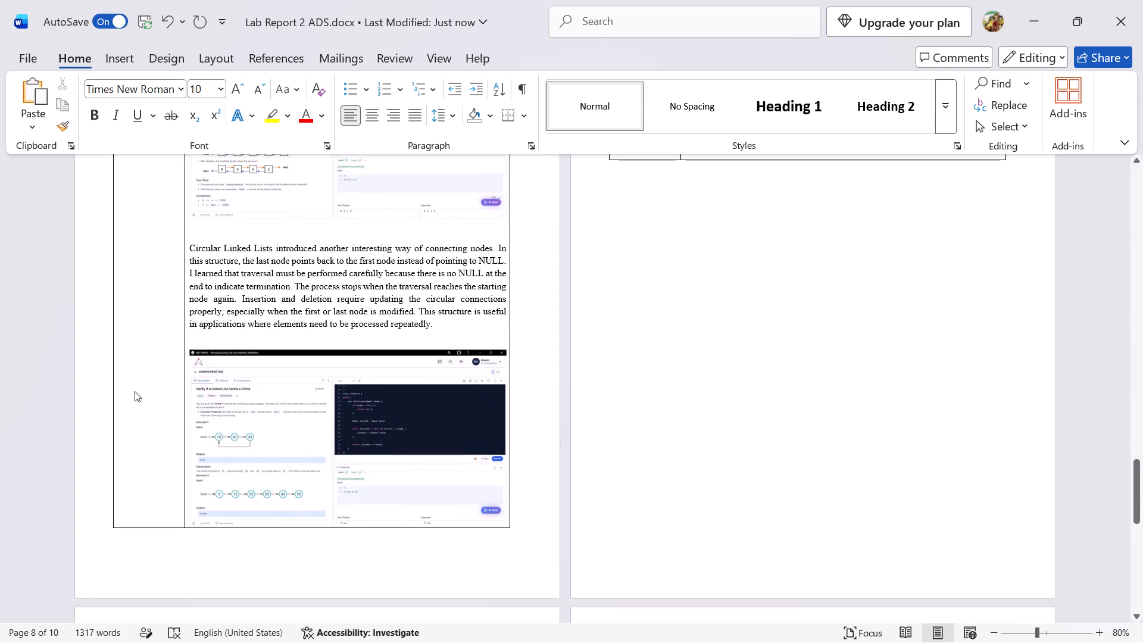
Cut the whole "4.Applicaton (Practice Use)" row from page 9 and paste it directly below the page 8 table.
scroll(135, 391, down, 4)
double_click(276, 228)
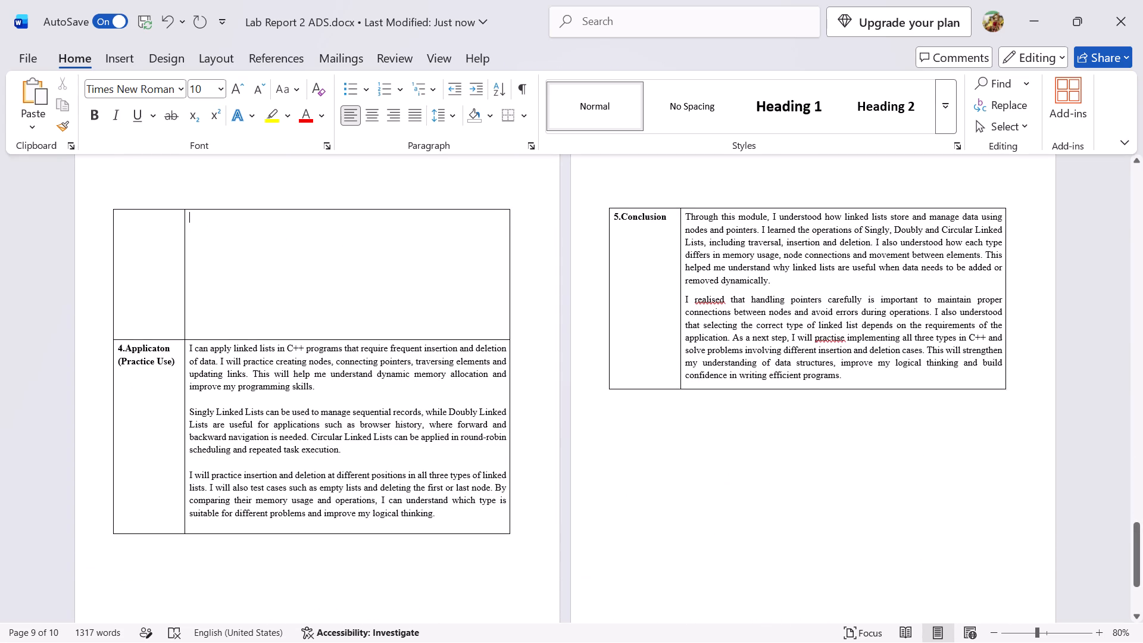
triple_click(119, 349)
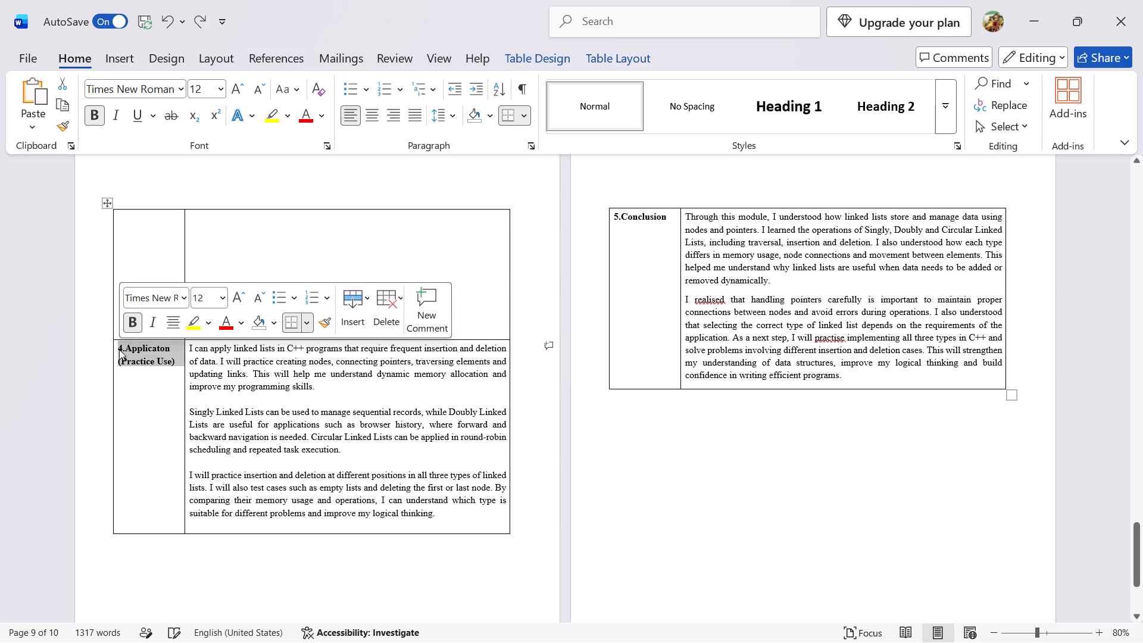
triple_click(119, 349)
click(119, 349)
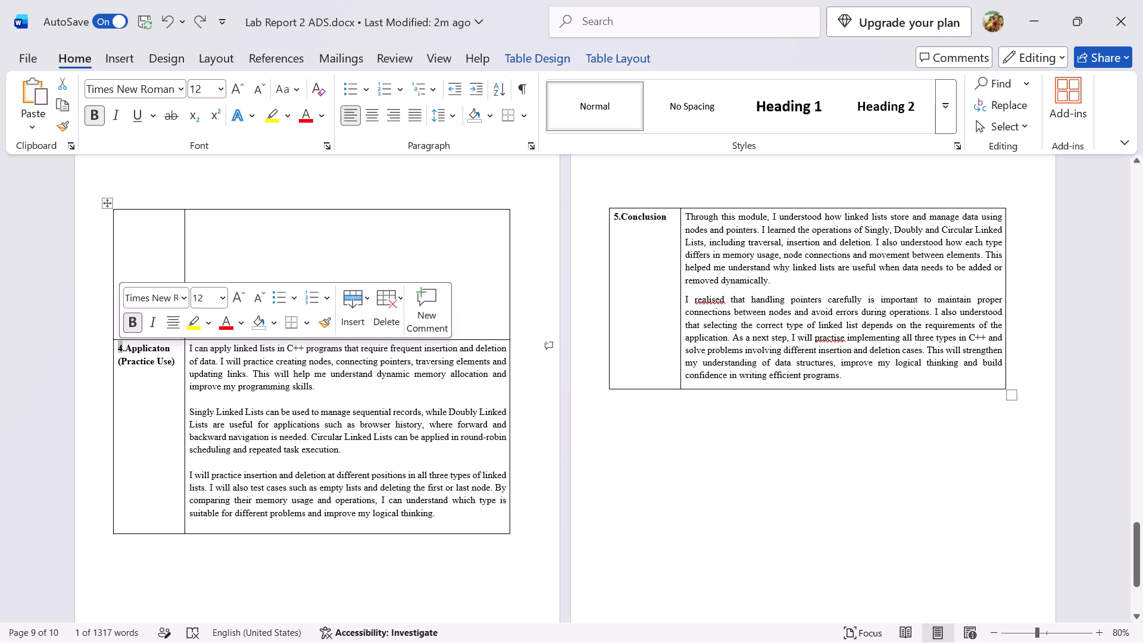
click(115, 349)
double_click(115, 349)
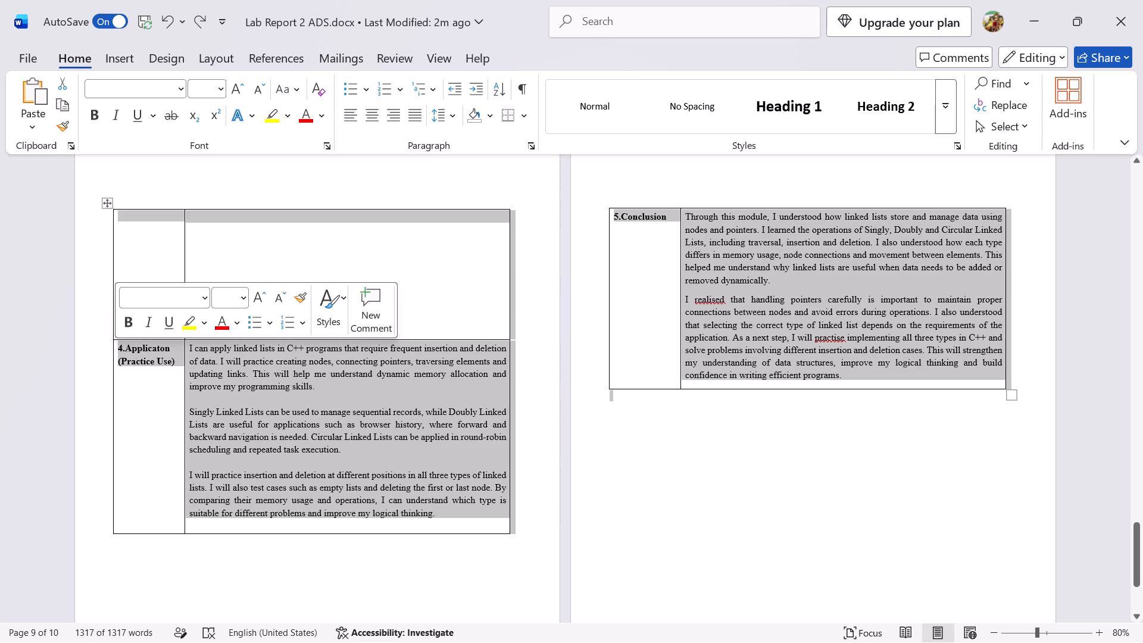
click(115, 349)
double_click(115, 349)
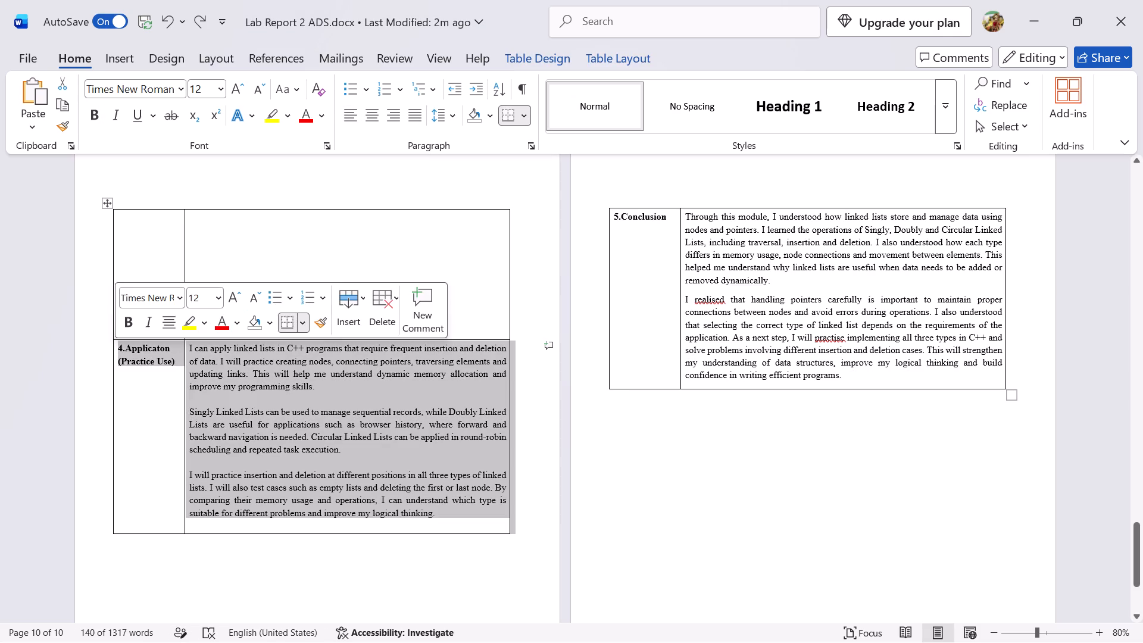
key(ctrl+x)
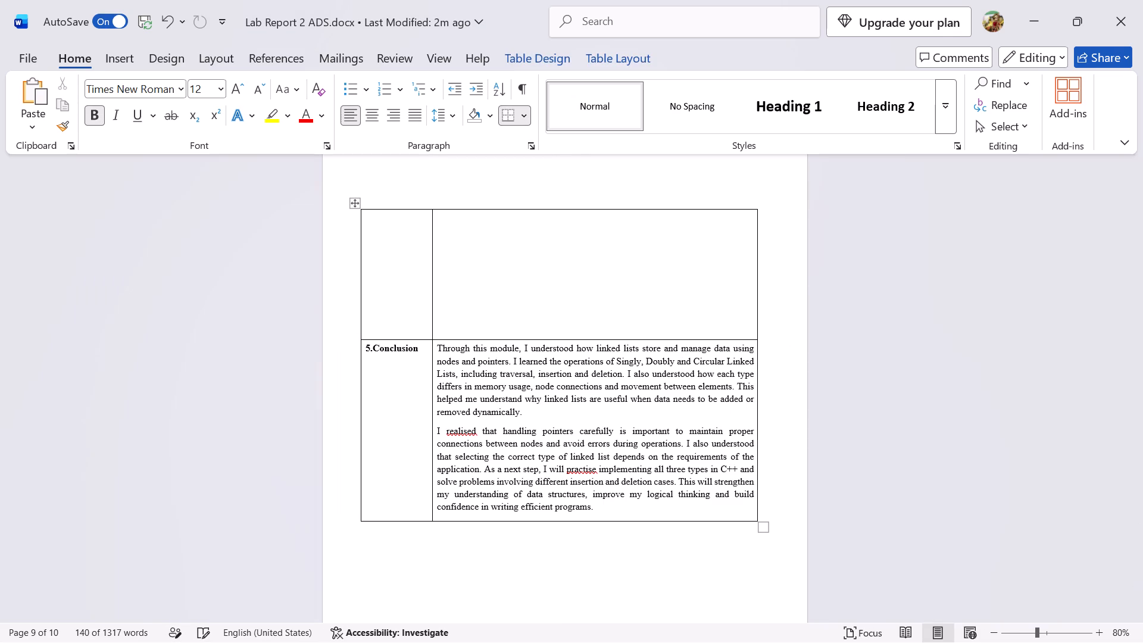
scroll(372, 323, up, 1)
scroll(522, 513, up, 3)
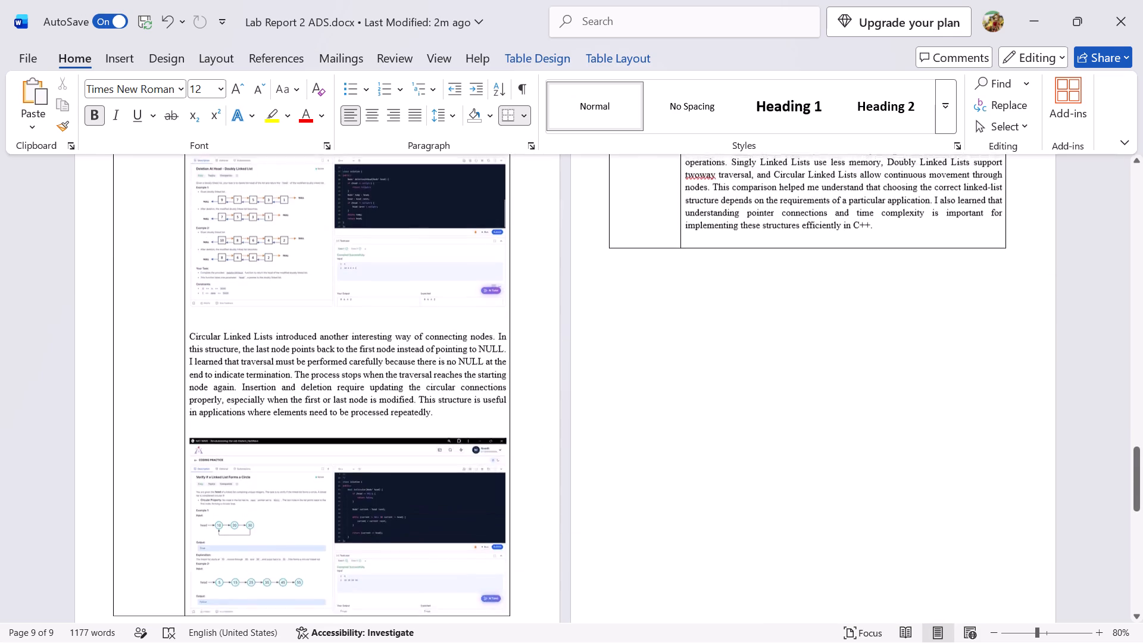
scroll(522, 513, up, 1)
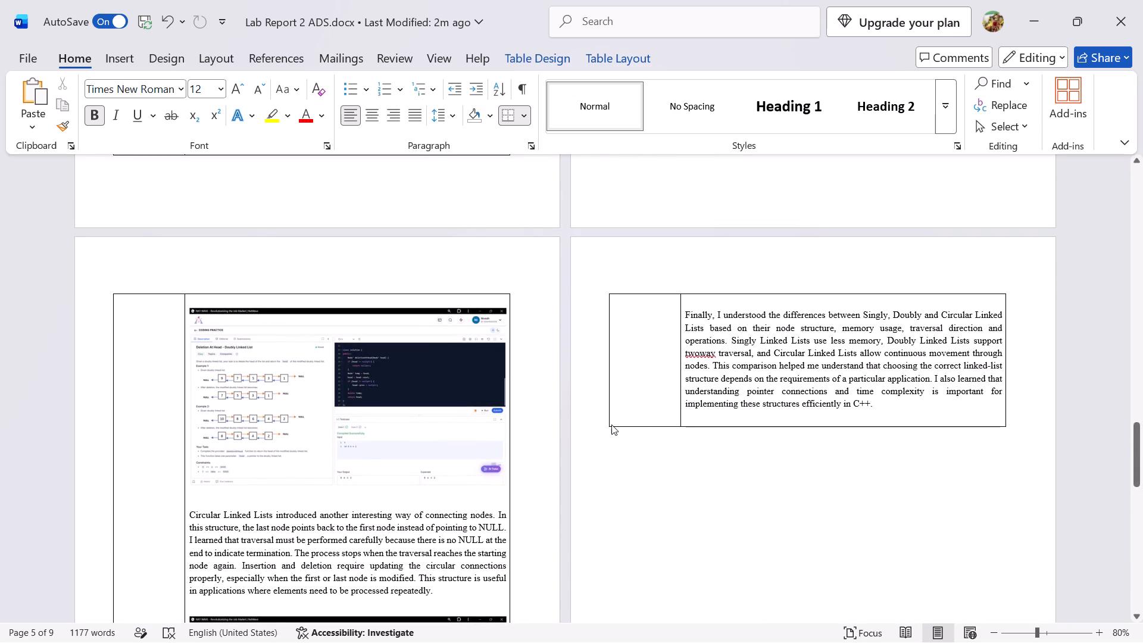
click(619, 419)
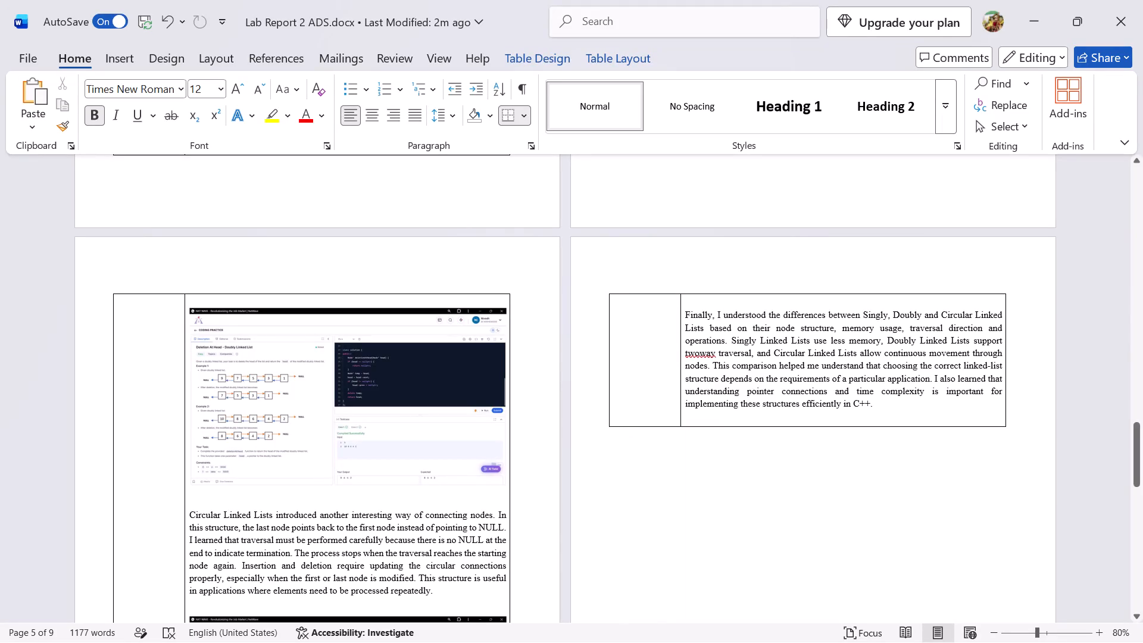
click(616, 432)
key(BackSpace)
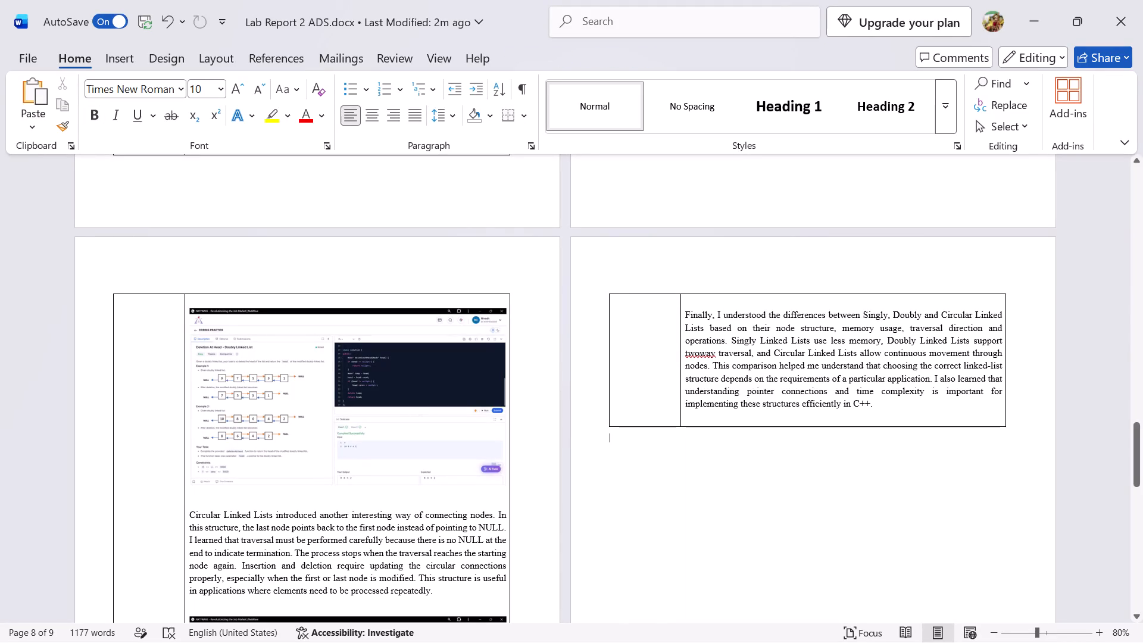
key(ctrl+v)
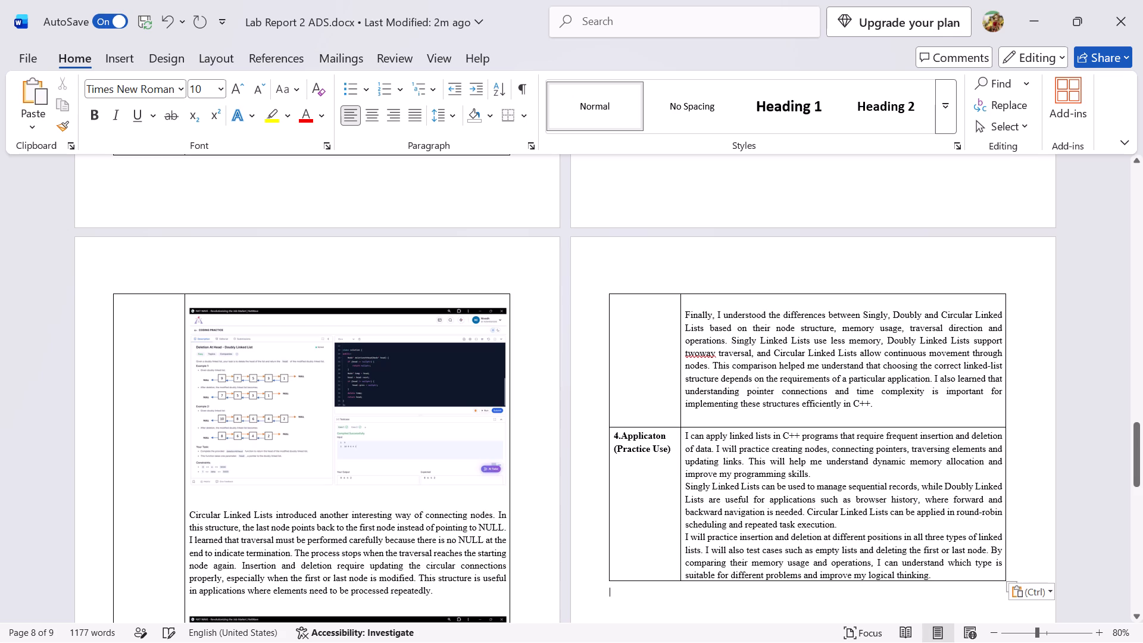
Insert a blank line after the first paragraph of the 4.Applicaton row, before "Singly Linked Lists can be used".
scroll(785, 404, down, 1)
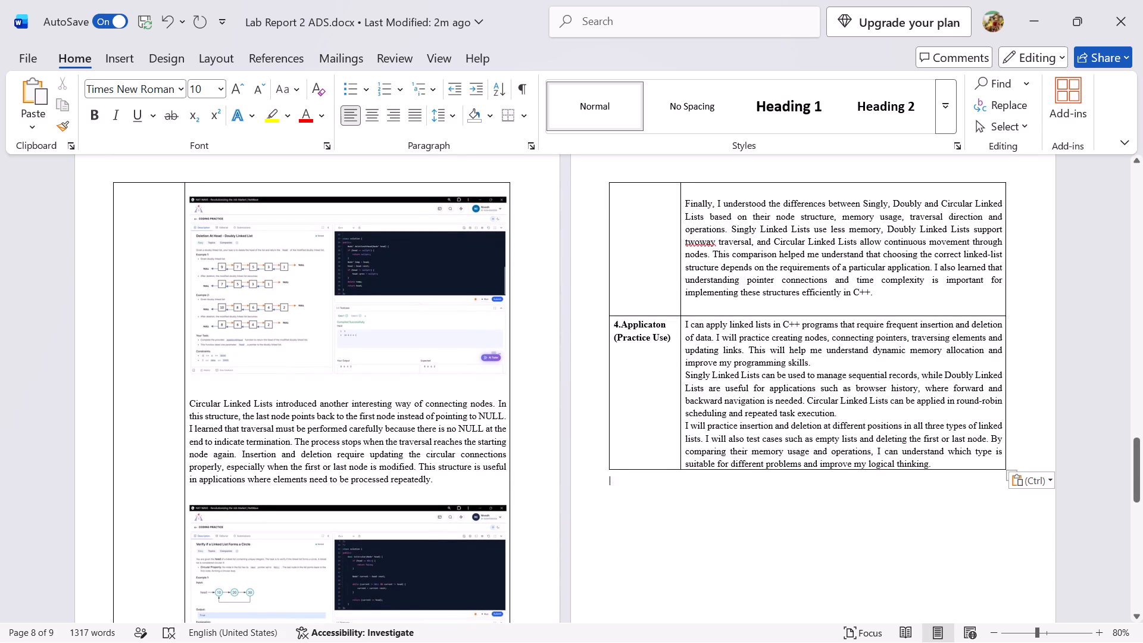
click(816, 361)
key(Return)
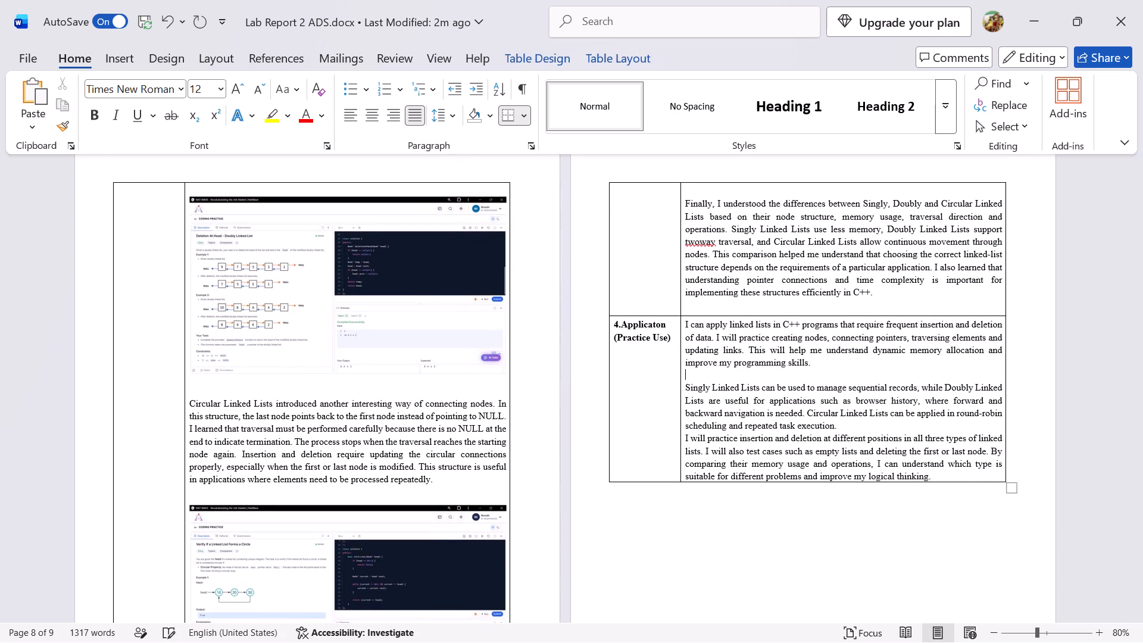
Insert a blank line after "scheduling and repeated task execution." in the 4.Applicaton row.
click(872, 426)
key(Return)
Delete the empty table row above the 5.Conclusion row on page 9.
scroll(872, 426, down, 4)
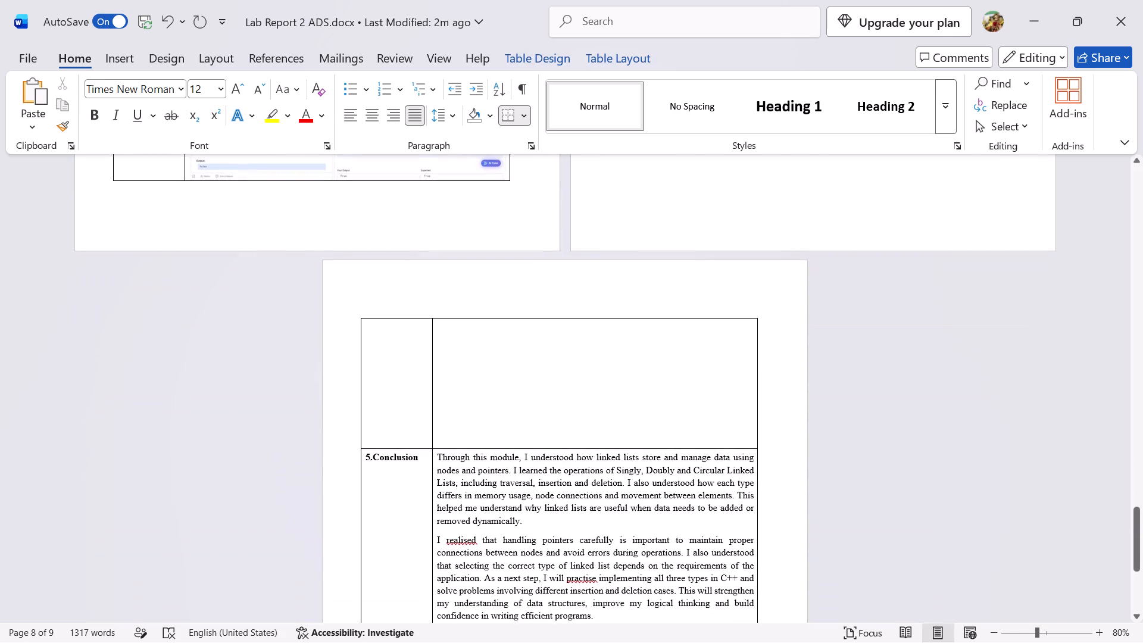
click(607, 427)
key(BackSpace)
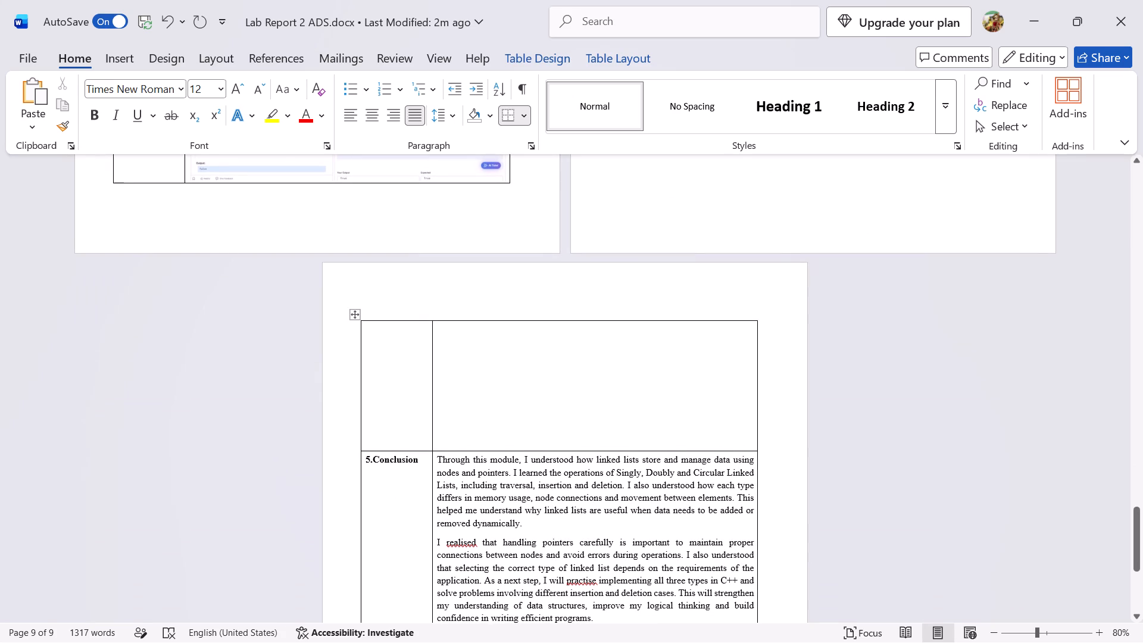
key(Down)
click(366, 358)
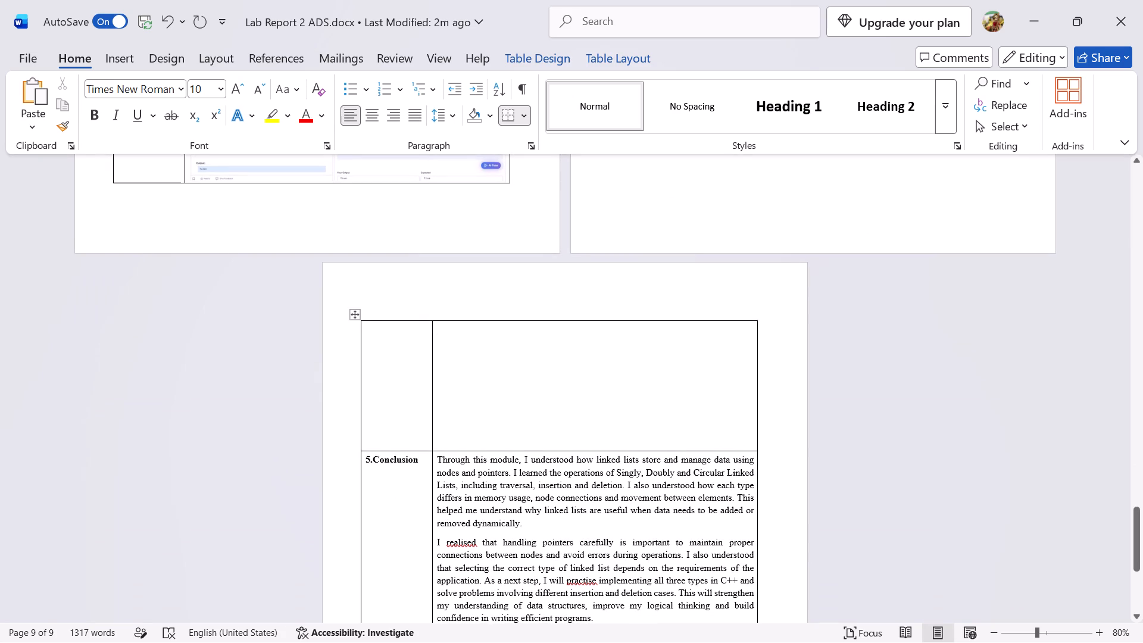
click(363, 335)
double_click(363, 335)
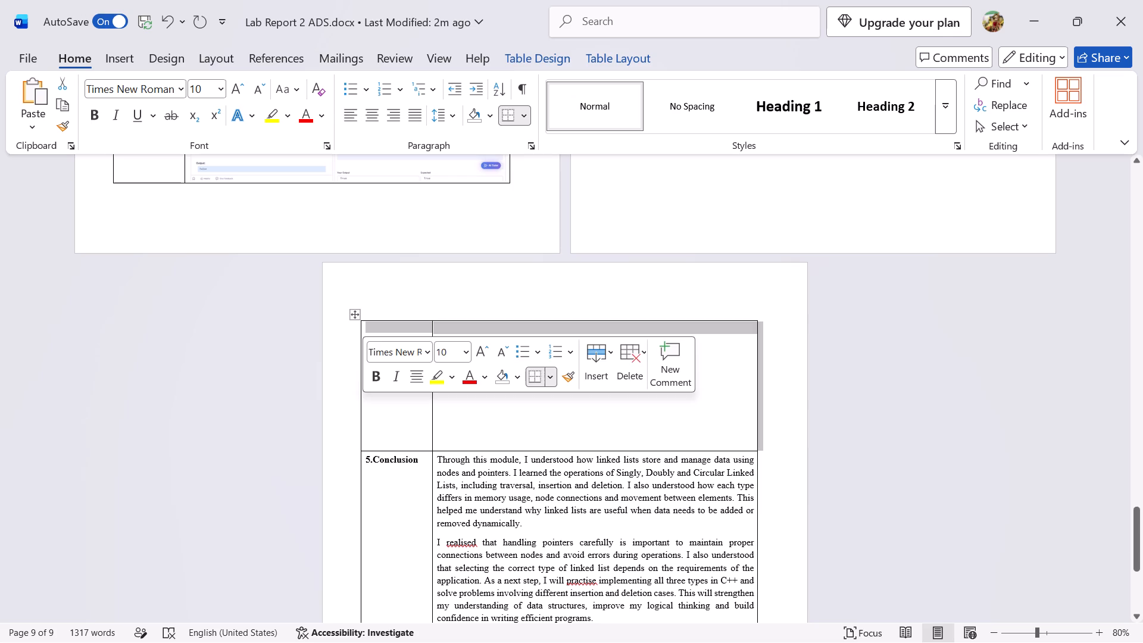
key(BackSpace)
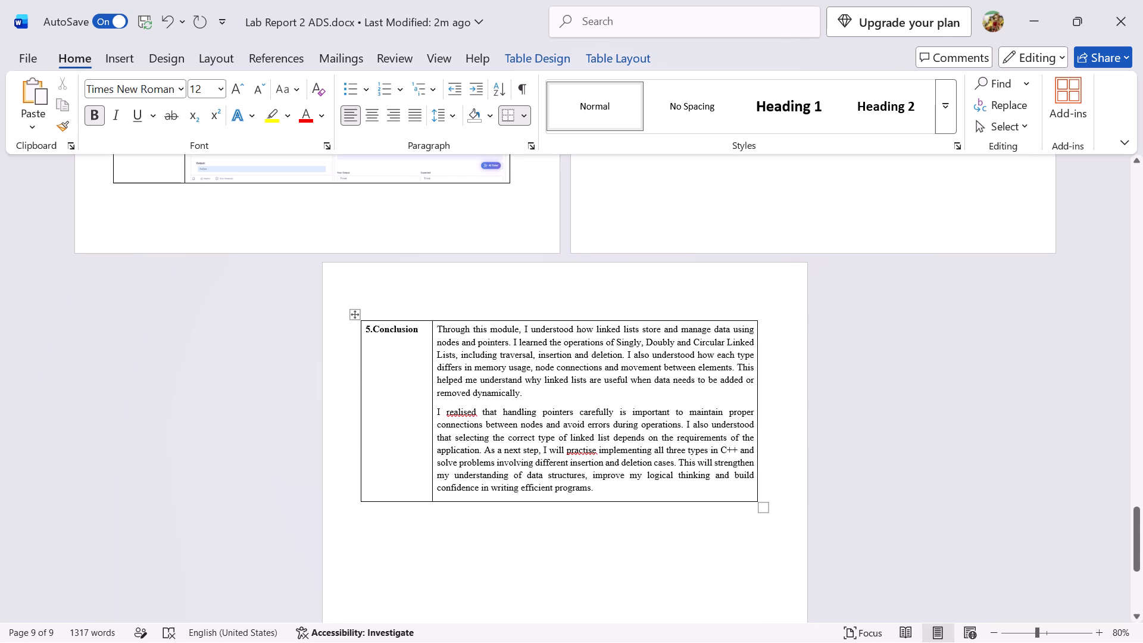
Cut the 5.Conclusion row from page 9, remove the leftover empty paragraphs, and paste it directly below the 4.Applicaton row on page 8.
click(388, 348)
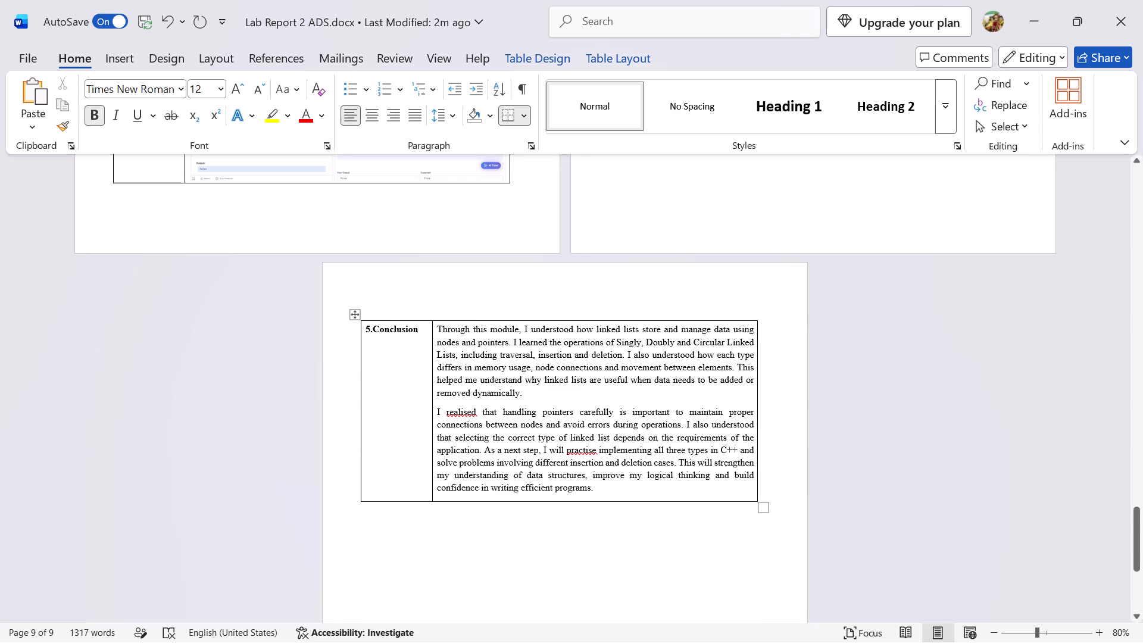
click(362, 327)
double_click(362, 327)
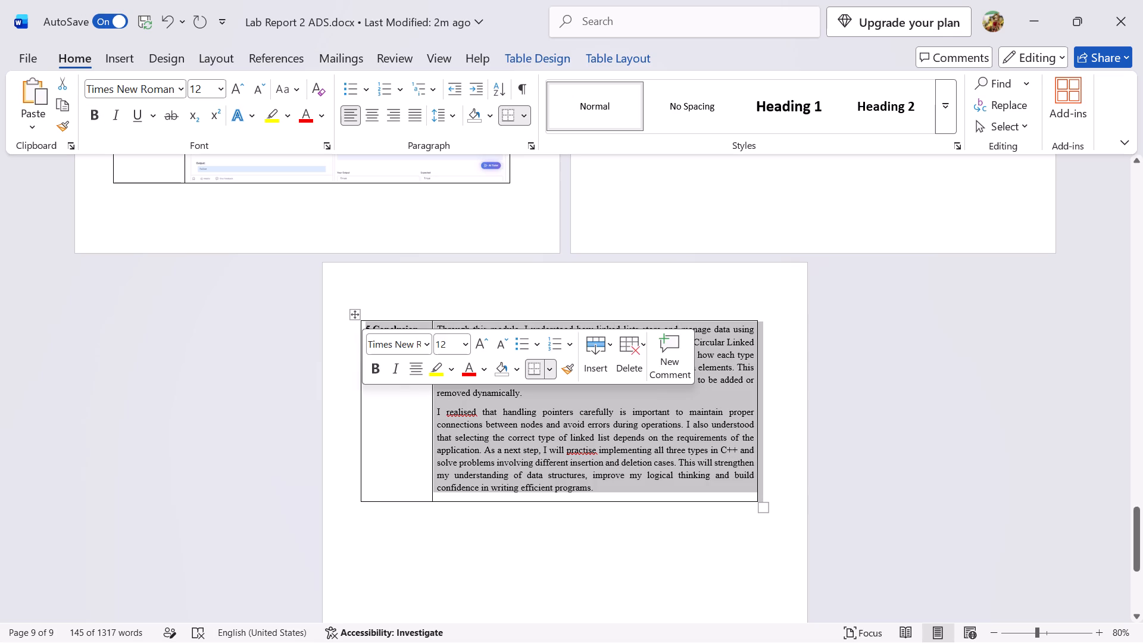
key(ctrl+x)
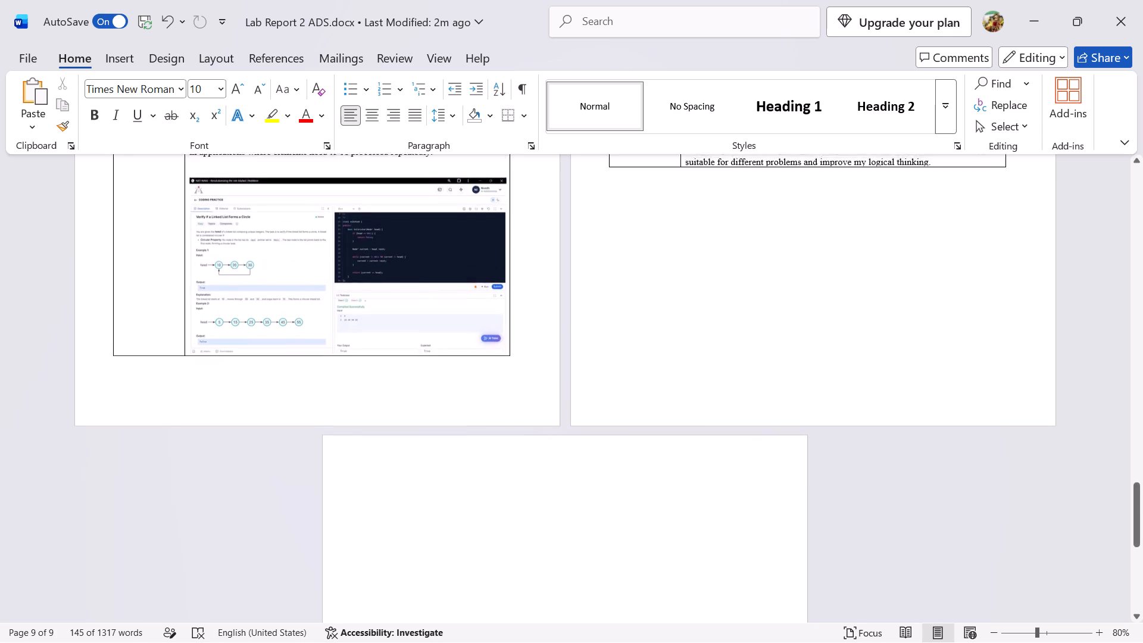
key(BackSpace)
key(BackSpace)
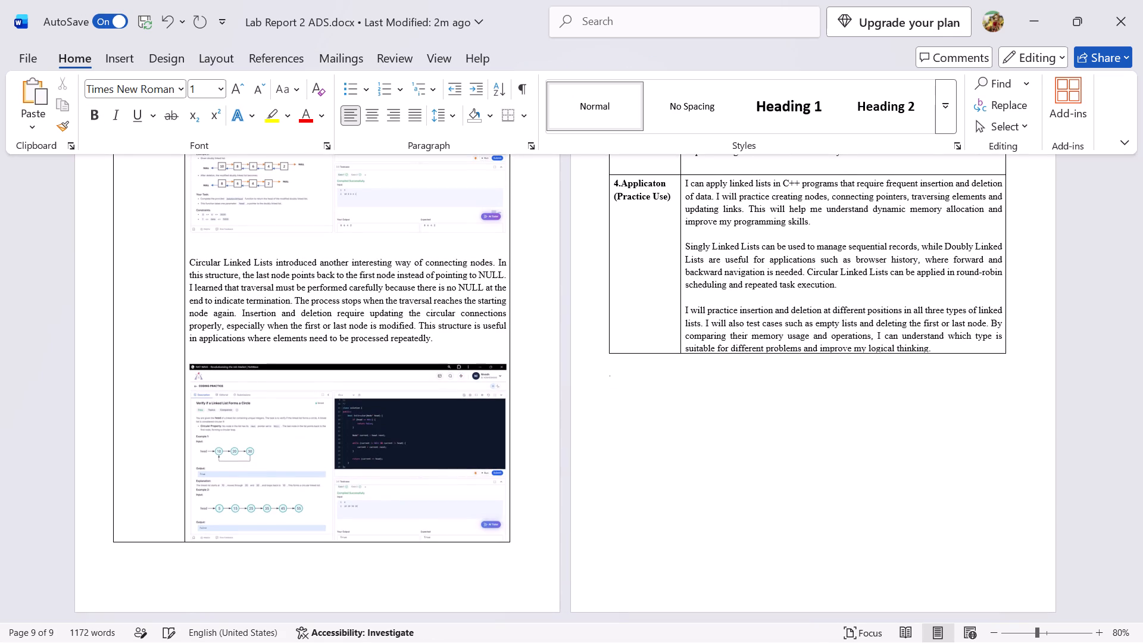
key(ctrl+v)
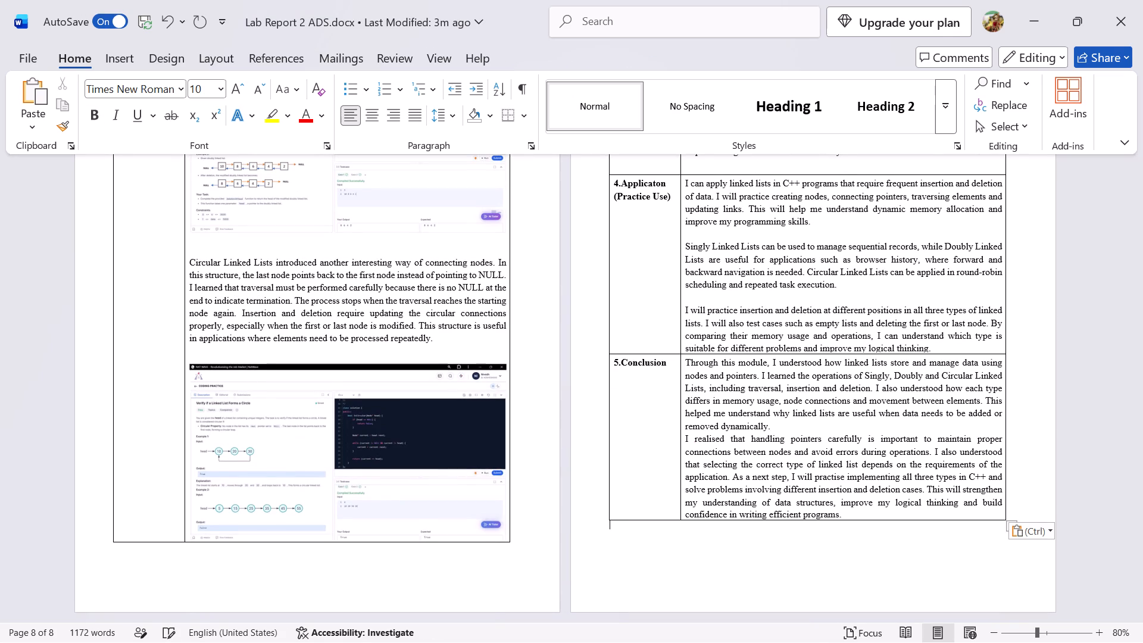
Insert a blank line between the two paragraphs of the 5.Conclusion row, before "I realised that handling pointers".
click(782, 427)
key(Return)
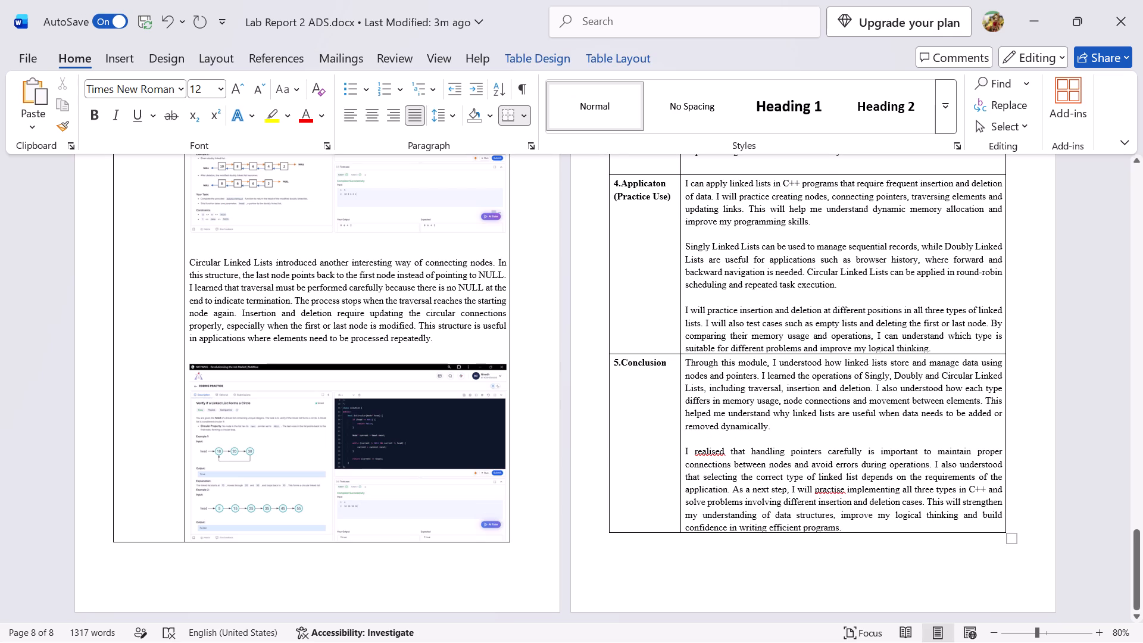
Increase the 4.Applicaton row's height slightly so its last text line fits fully above the 5.Conclusion row.
scroll(758, 351, up, 1)
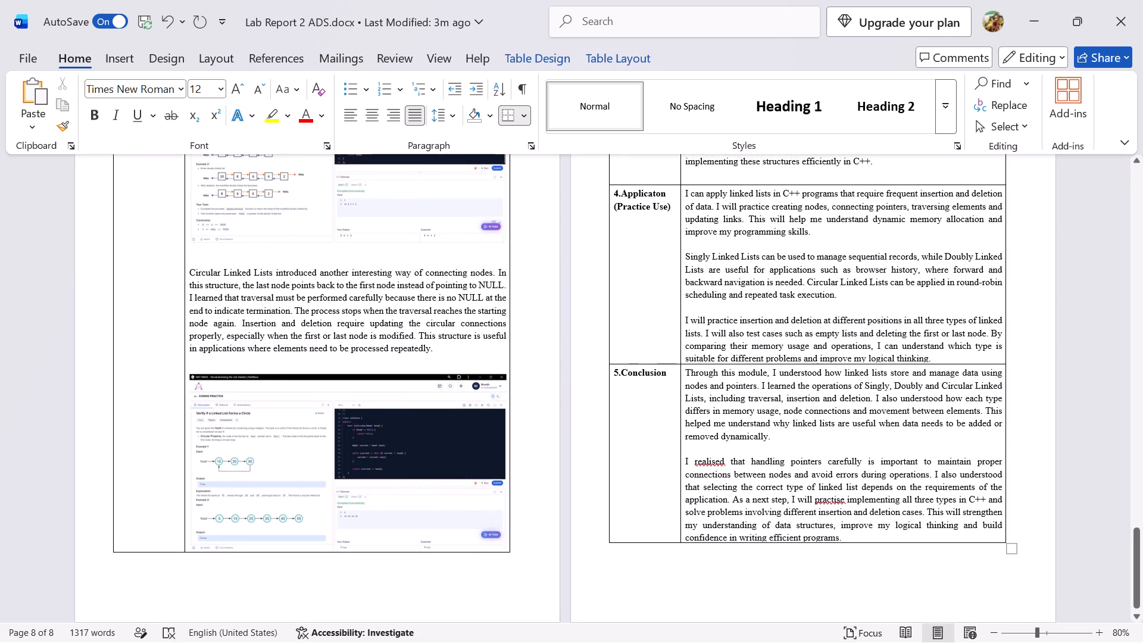
drag(946, 366, 946, 373)
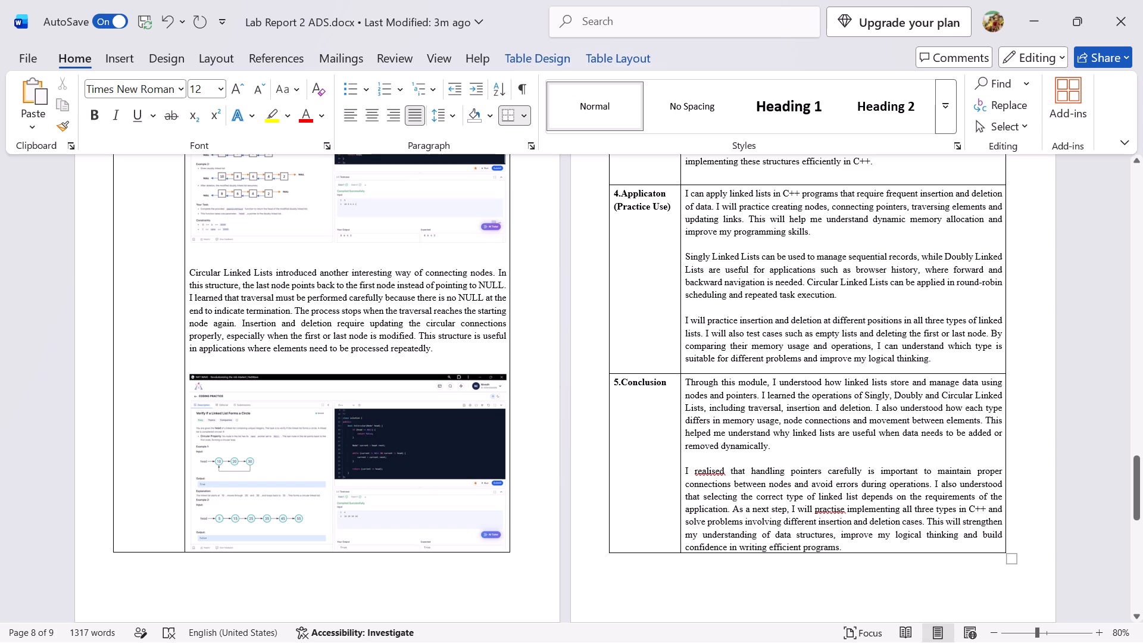
click(848, 551)
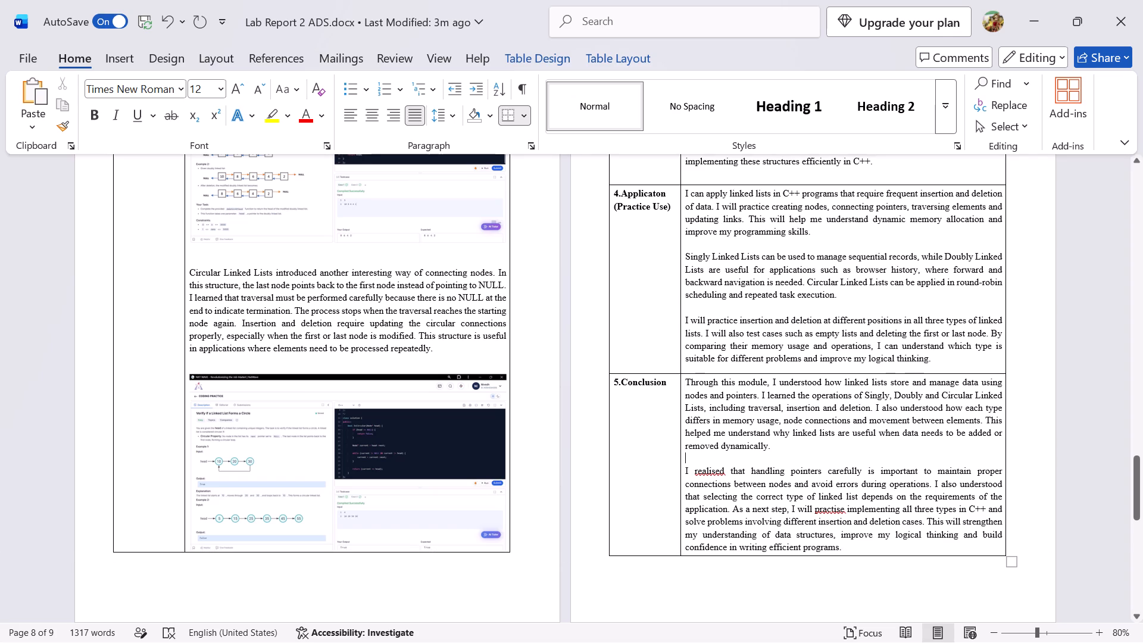
Raise the border above the 4.Applicaton row to close the empty space under "implementing these structures efficiently in C++.".
scroll(809, 483, up, 2)
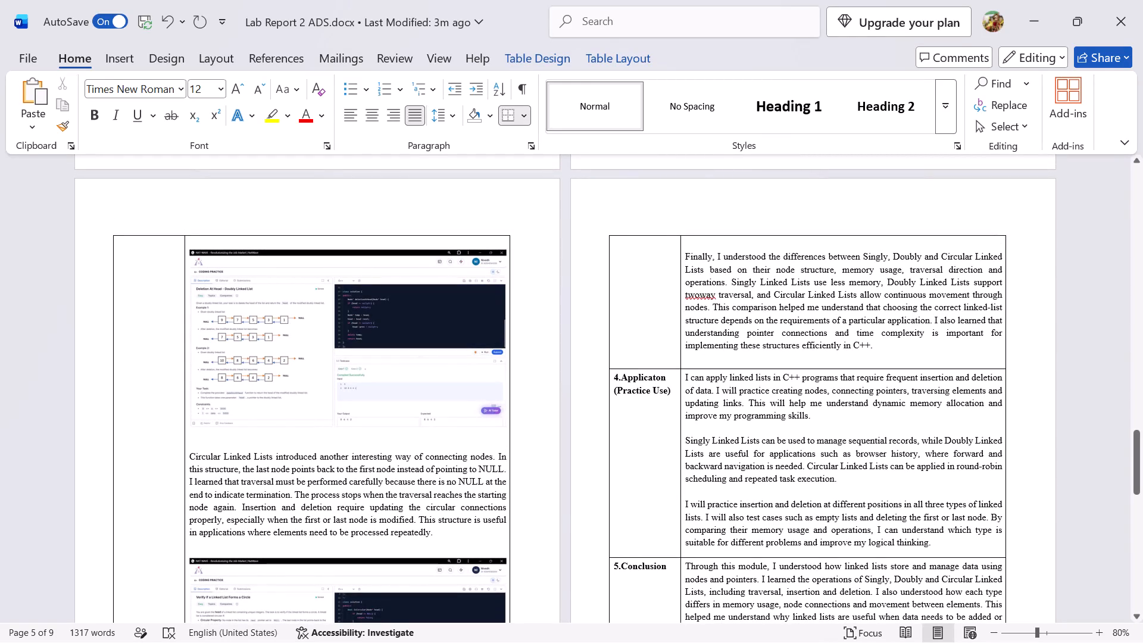
drag(714, 370, 714, 362)
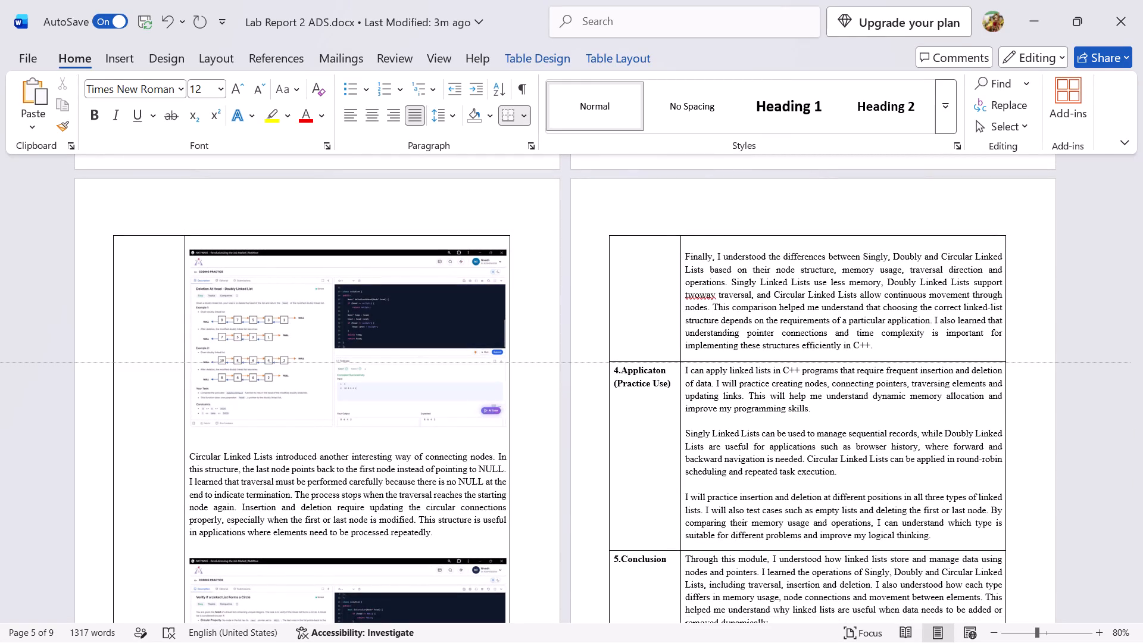
drag(714, 362, 714, 356)
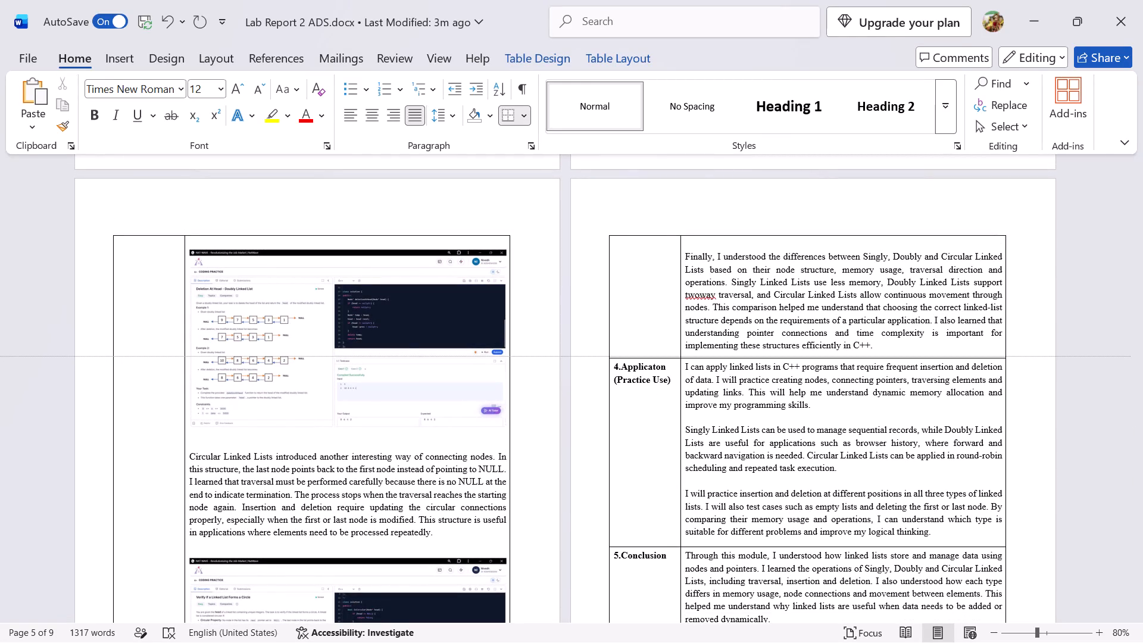
drag(714, 356, 714, 357)
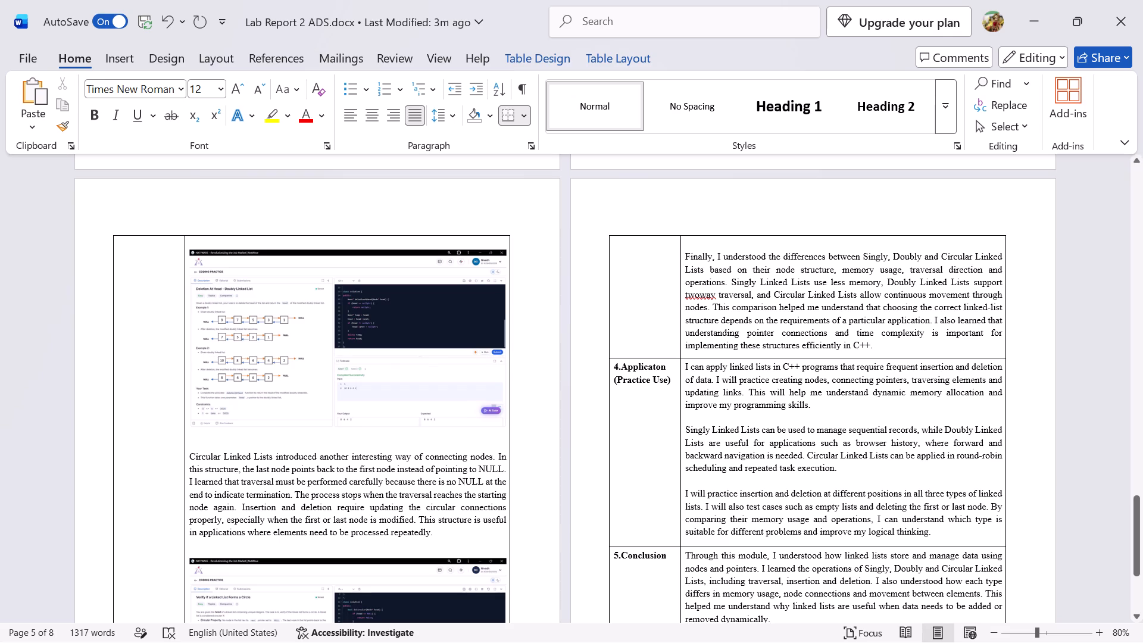
click(720, 249)
Lower the bottom border of the 5.Conclusion row slightly to add room beneath its last line.
scroll(775, 364, down, 1)
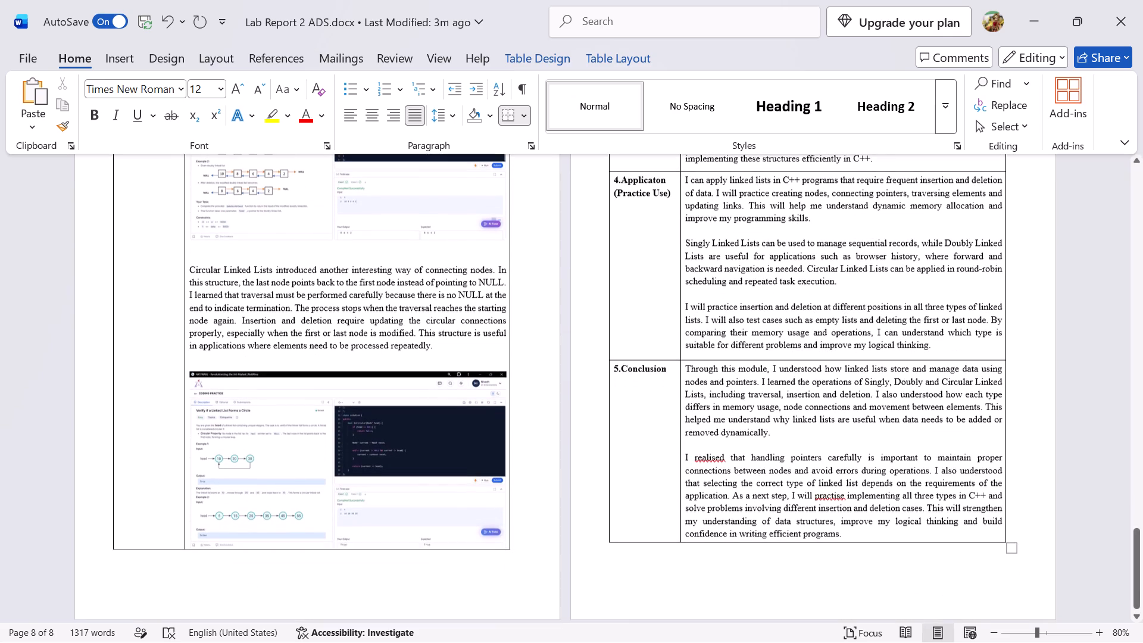
drag(788, 541, 789, 550)
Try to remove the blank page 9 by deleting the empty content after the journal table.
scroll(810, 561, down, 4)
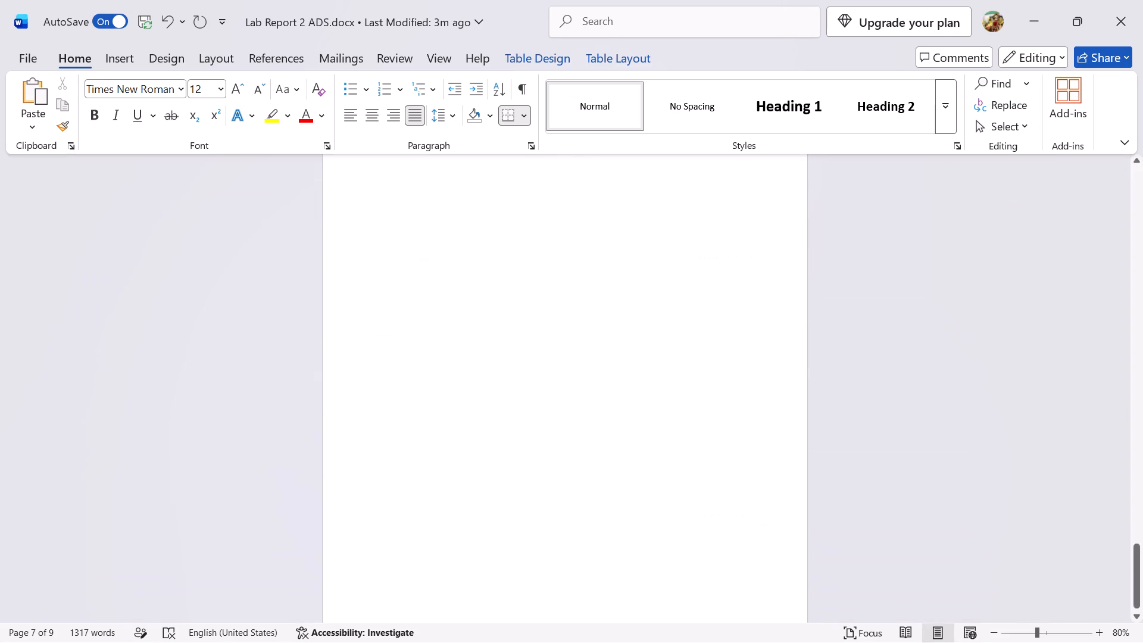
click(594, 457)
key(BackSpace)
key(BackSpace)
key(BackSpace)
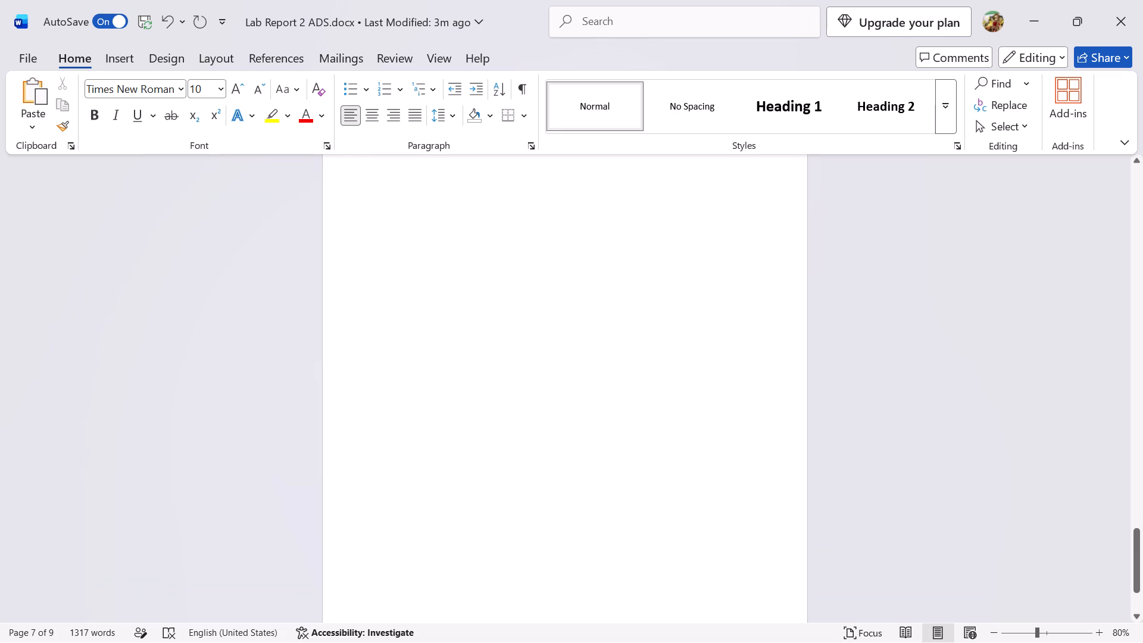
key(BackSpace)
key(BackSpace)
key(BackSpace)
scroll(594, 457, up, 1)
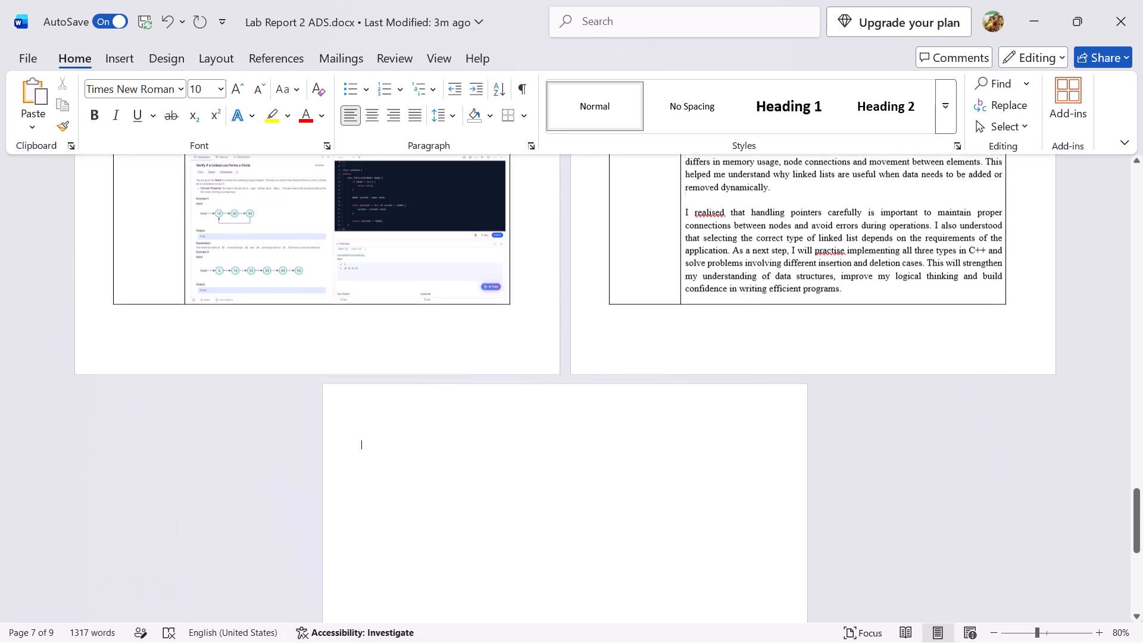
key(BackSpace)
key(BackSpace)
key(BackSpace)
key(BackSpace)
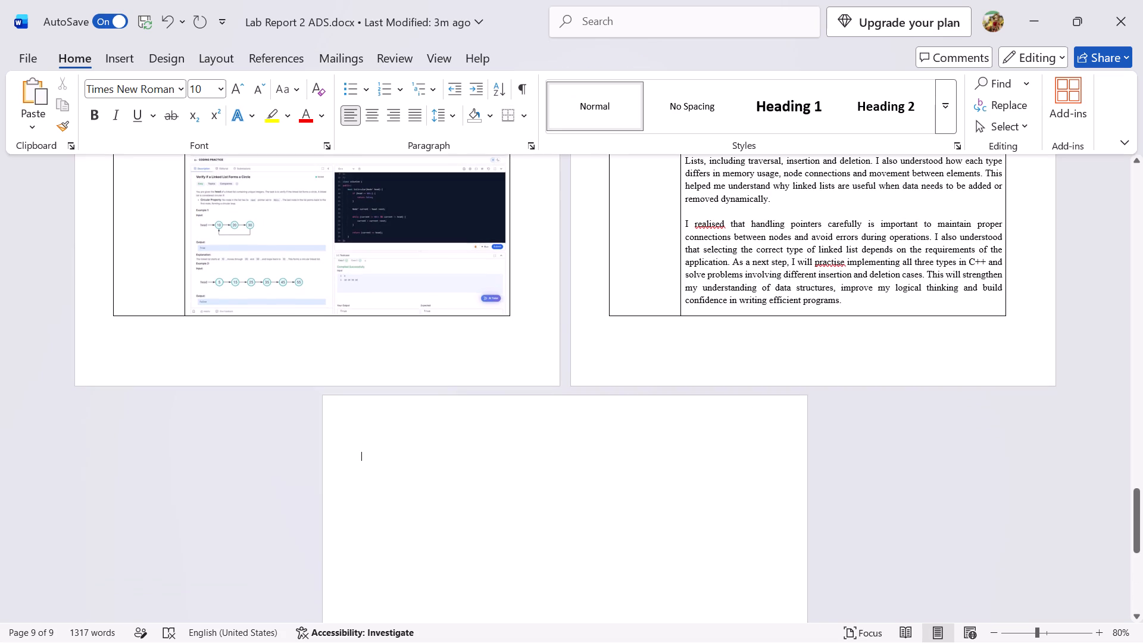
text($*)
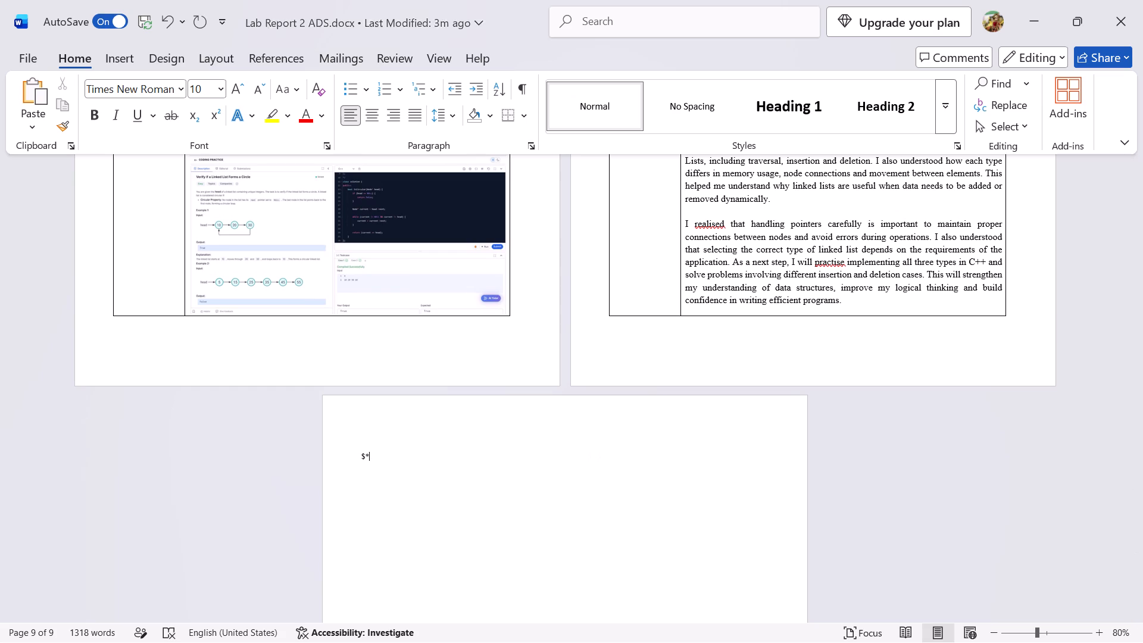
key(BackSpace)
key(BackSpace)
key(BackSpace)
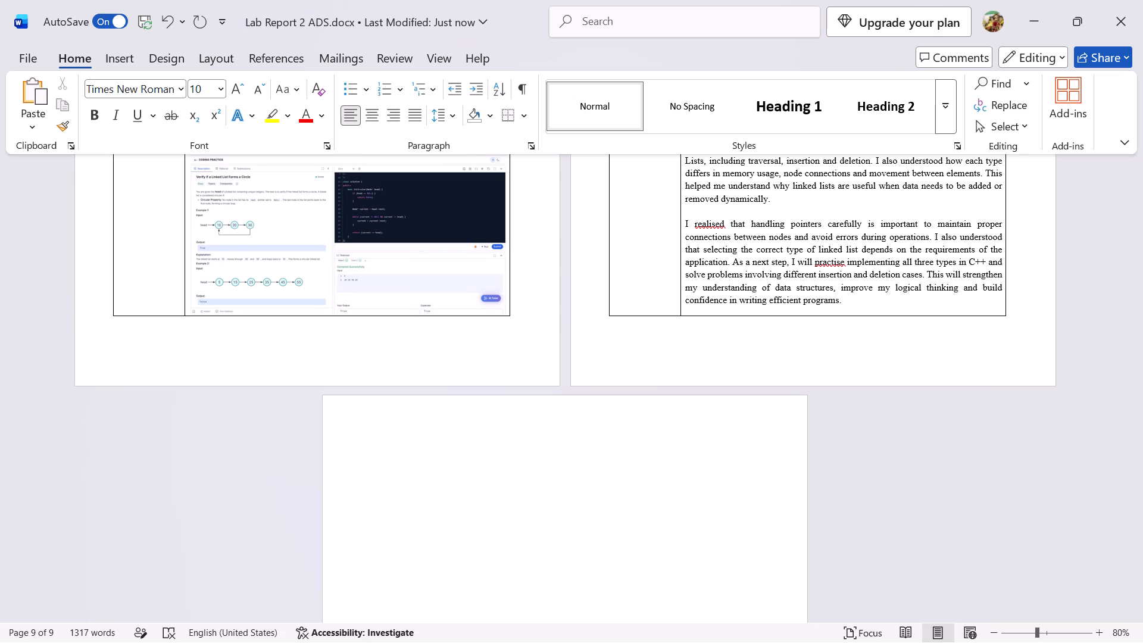
Show the formatting marks and set the empty paragraph on page 9 to font size 1 to eliminate the blank page.
key(ctrl+shift+8)
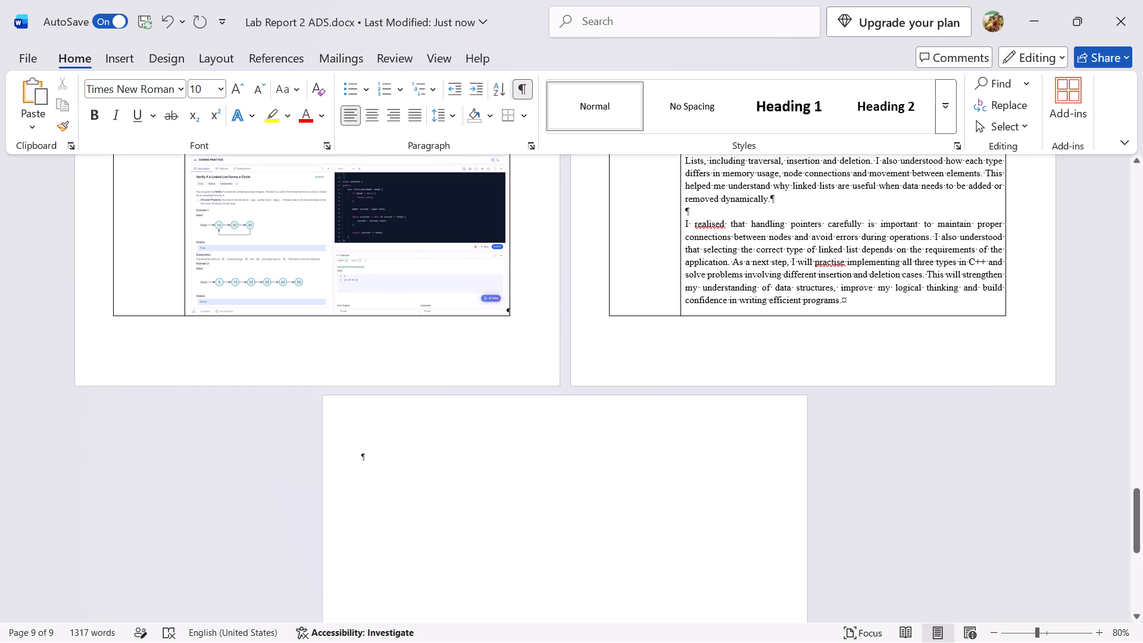
drag(360, 459, 368, 459)
click(478, 409)
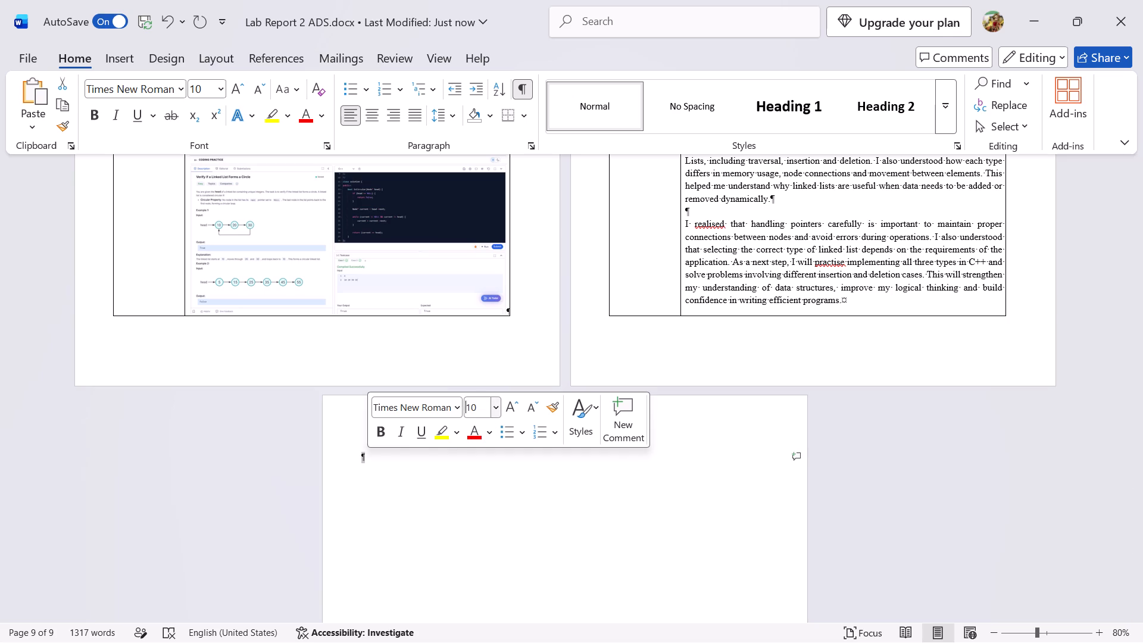
text(01)
key(Return)
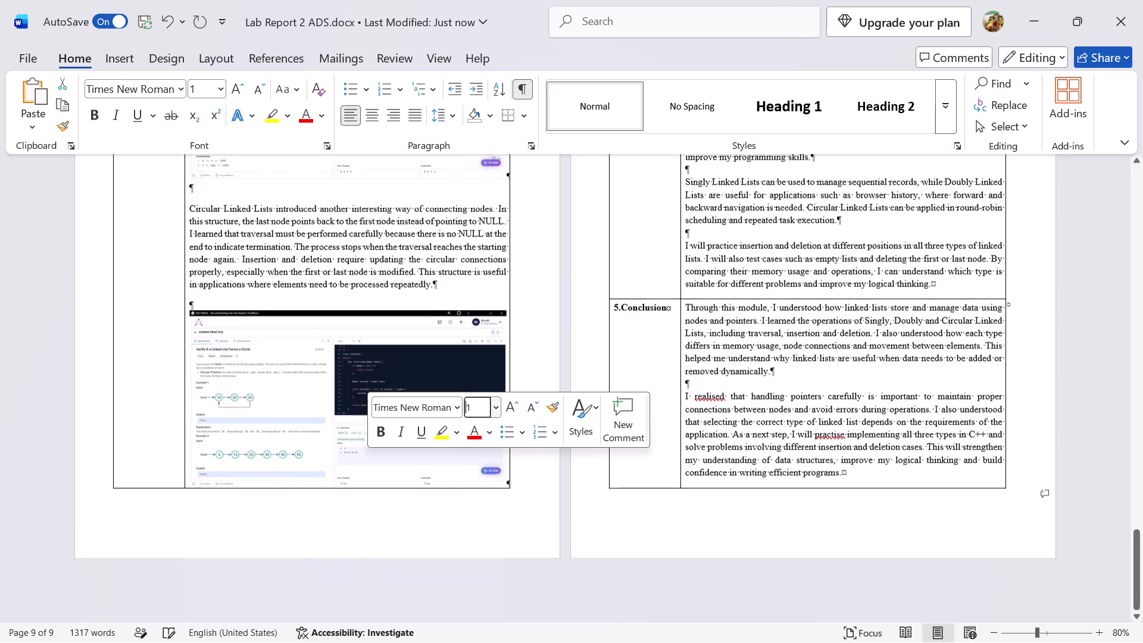
Hide the formatting marks in the document.
click(798, 583)
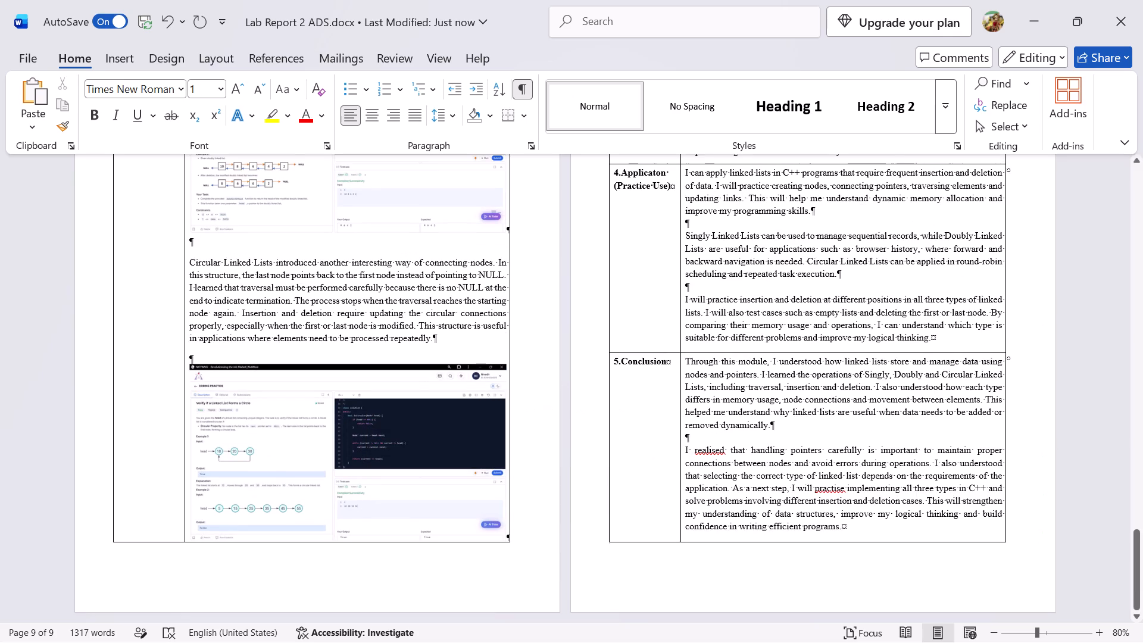
key(shift+greater)
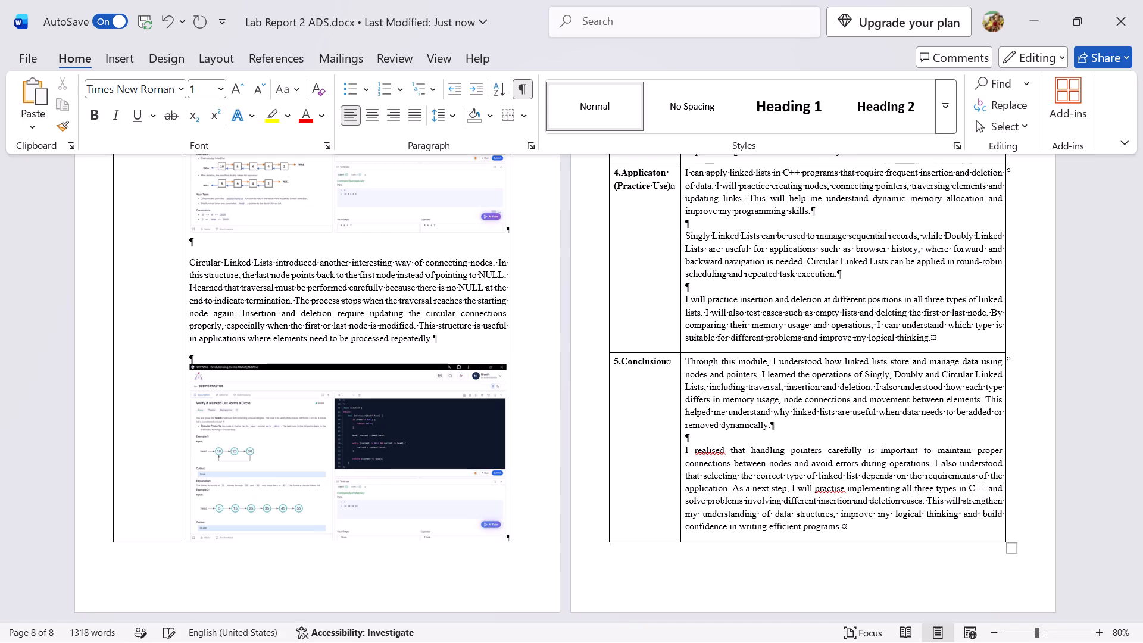
key(ctrl+shift+i)
key(ctrl+shift+8)
Review the journal table's pages, examining how the section text and coding screenshots are laid out.
scroll(780, 478, up, 1)
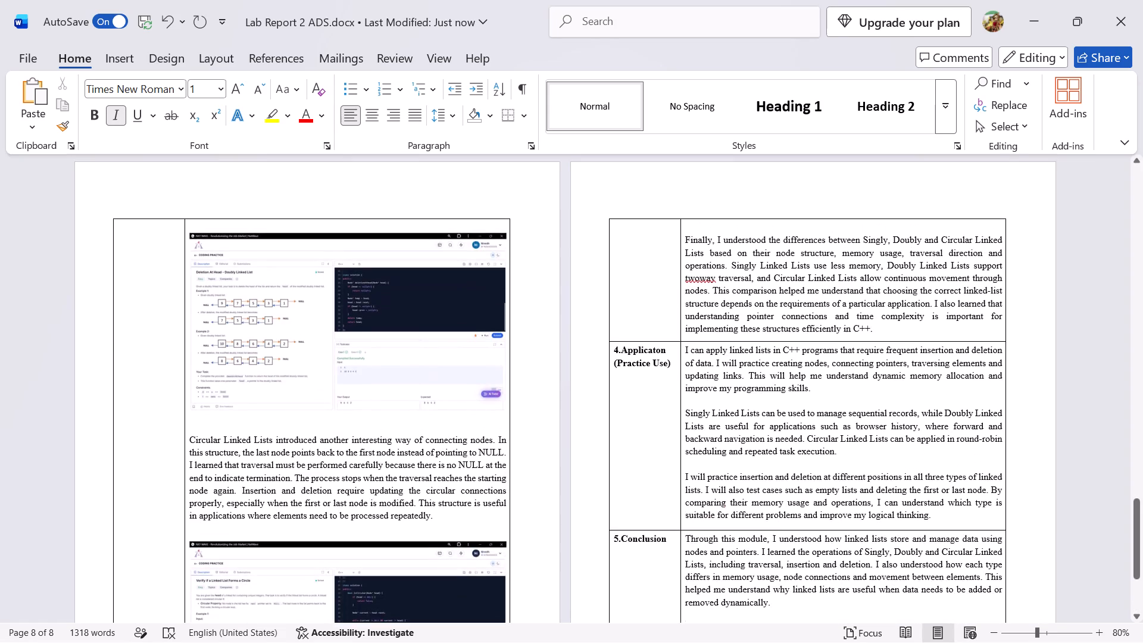
scroll(686, 387, up, 1)
scroll(431, 376, up, 8)
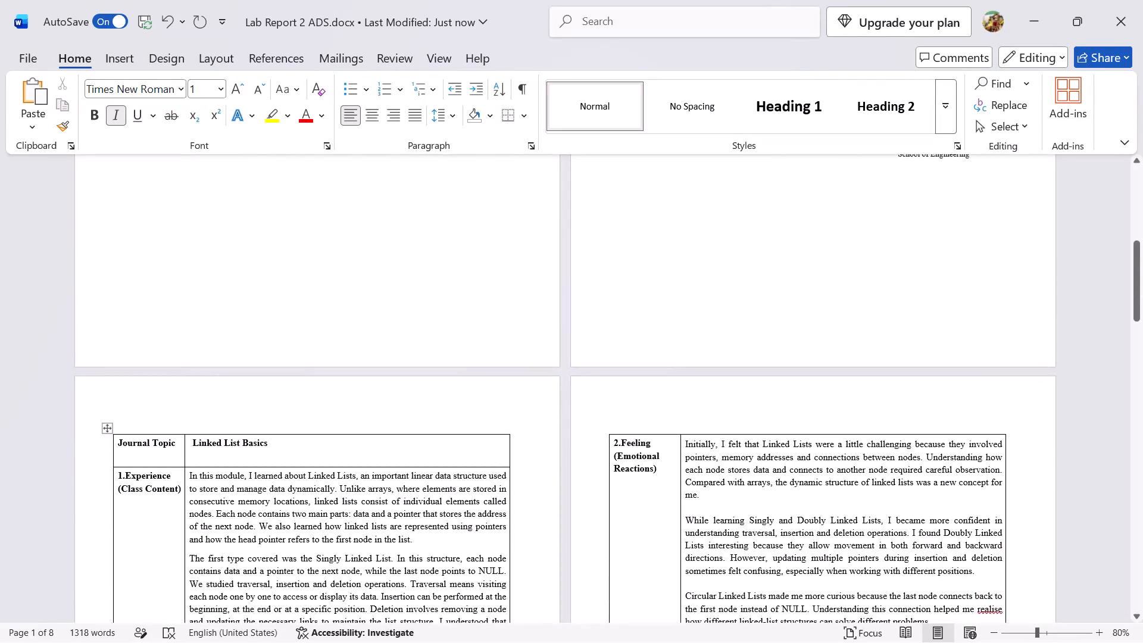
scroll(291, 466, down, 1)
scroll(747, 399, down, 2)
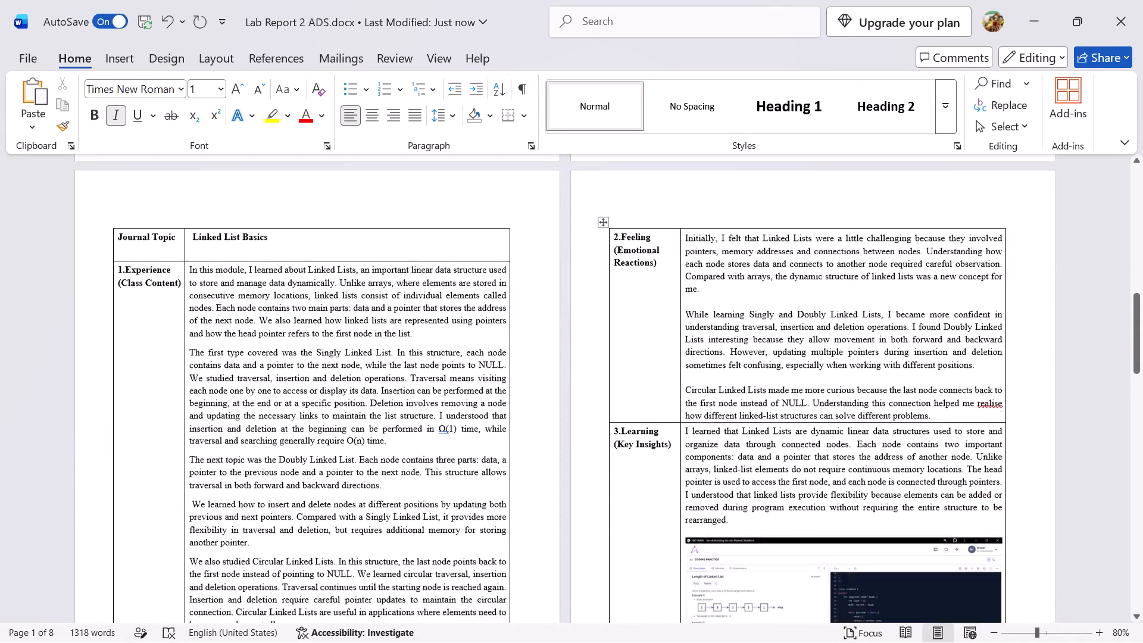
scroll(747, 399, down, 2)
scroll(747, 399, up, 1)
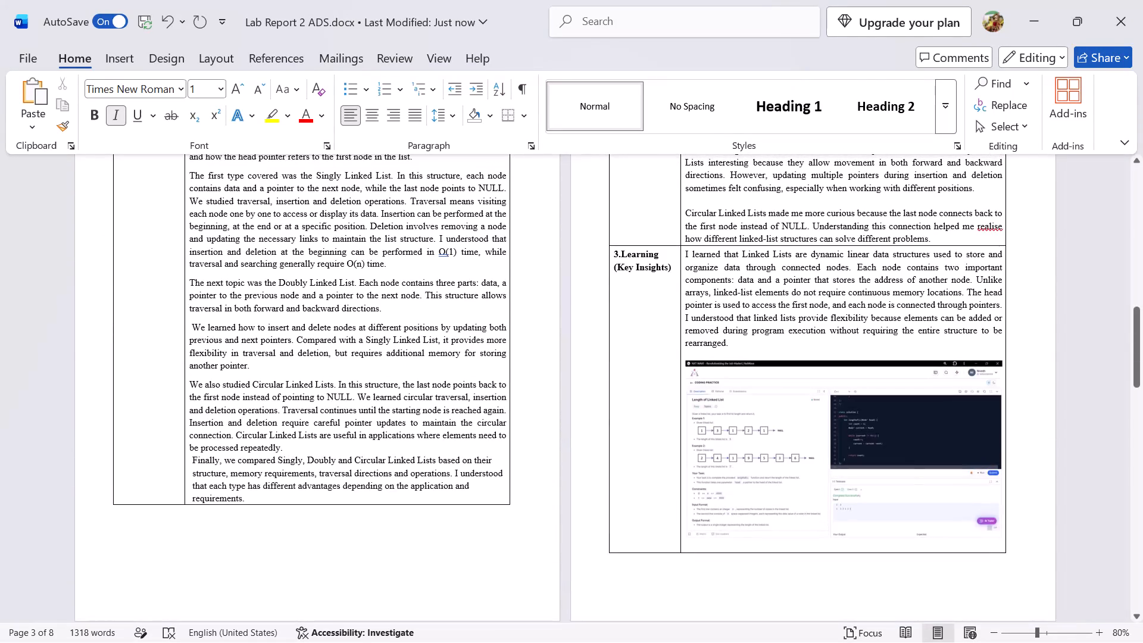
click(792, 245)
click(792, 245)
scroll(841, 419, down, 1)
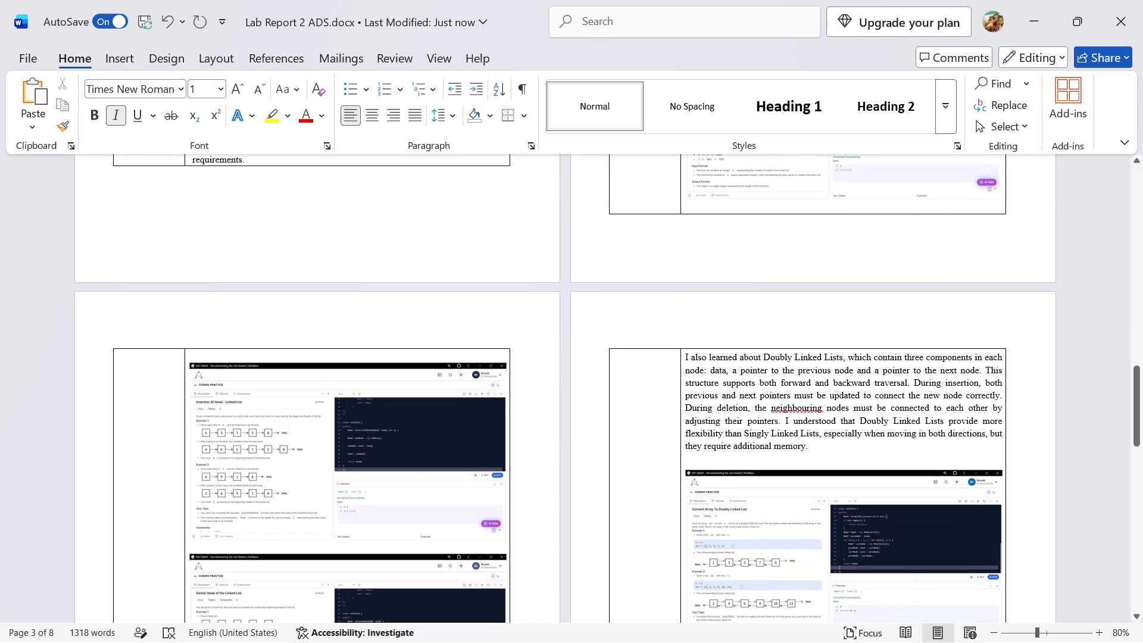
scroll(429, 416, down, 1)
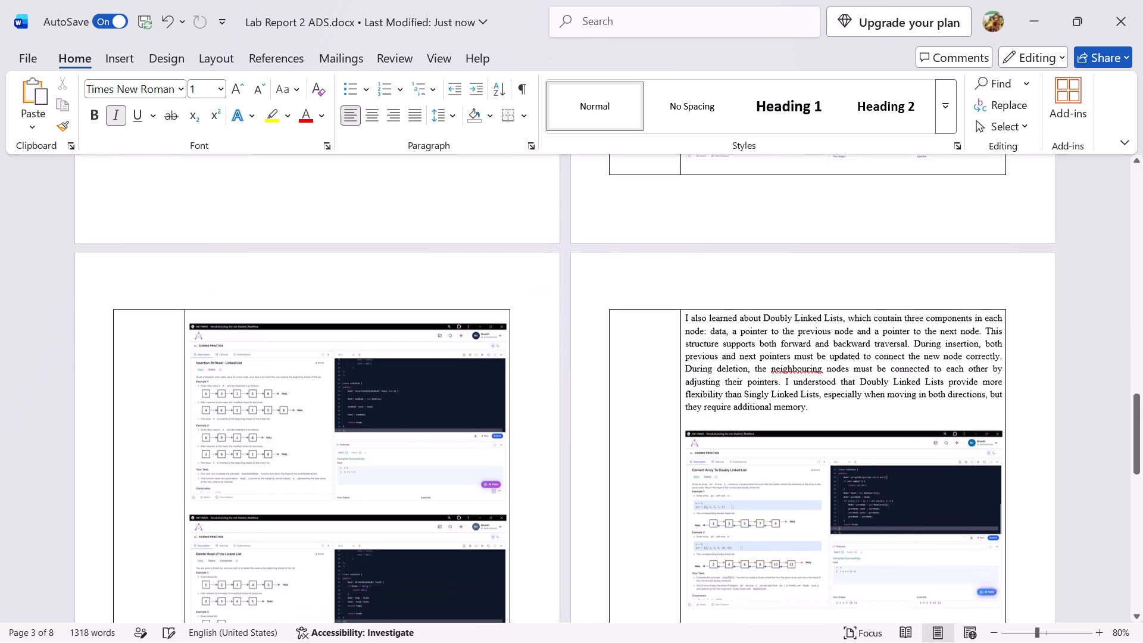
scroll(429, 416, down, 1)
scroll(429, 416, up, 4)
scroll(716, 369, up, 1)
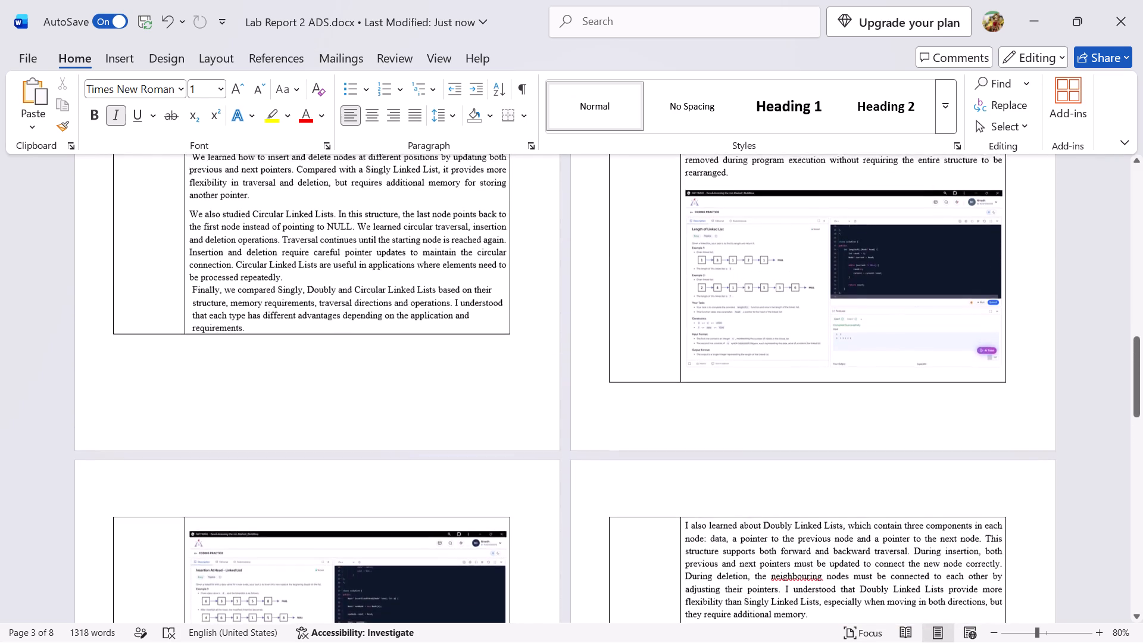
scroll(716, 369, up, 1)
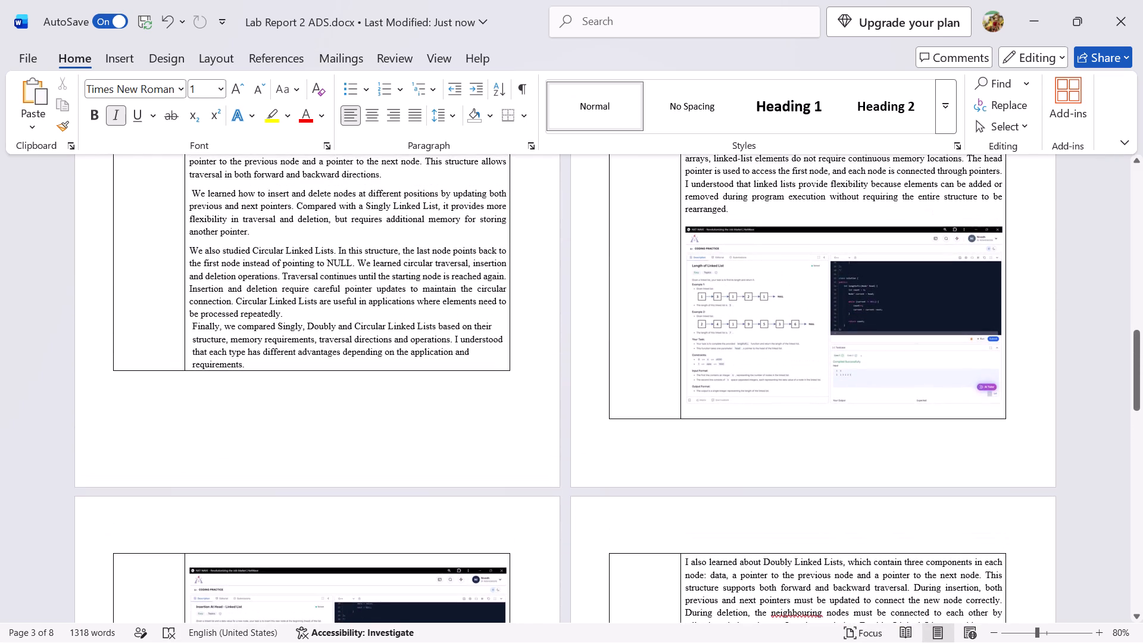
Add the bold heading "Single-Linked List Coding Practices:" directly above the Length of Linked List screenshot in the 3.Learning row.
click(733, 220)
scroll(848, 420, down, 1)
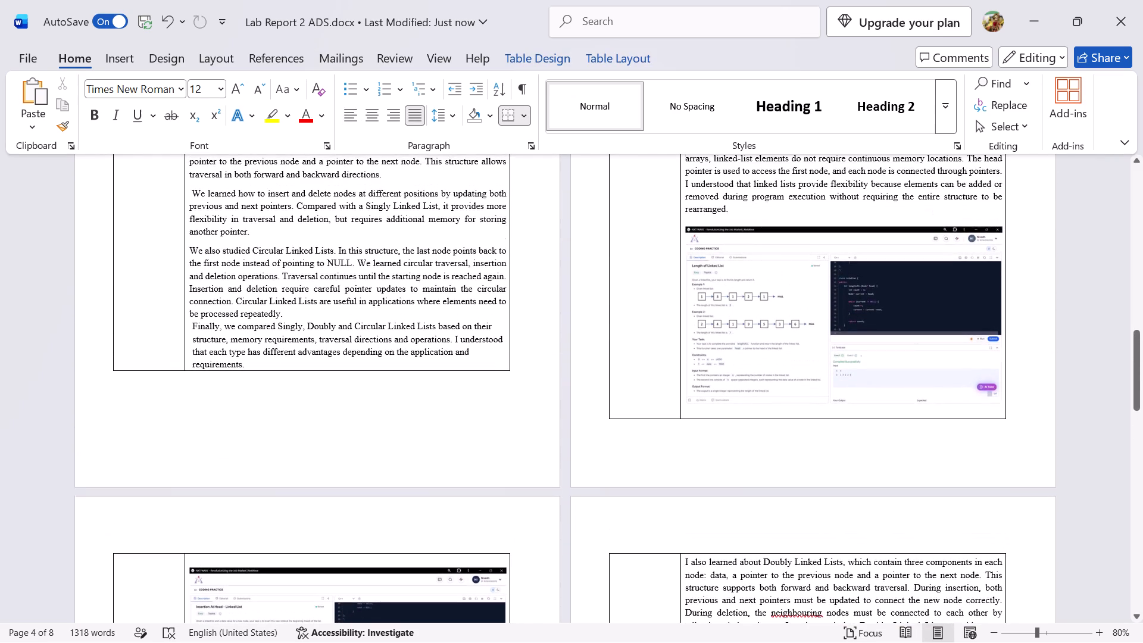
scroll(848, 420, down, 4)
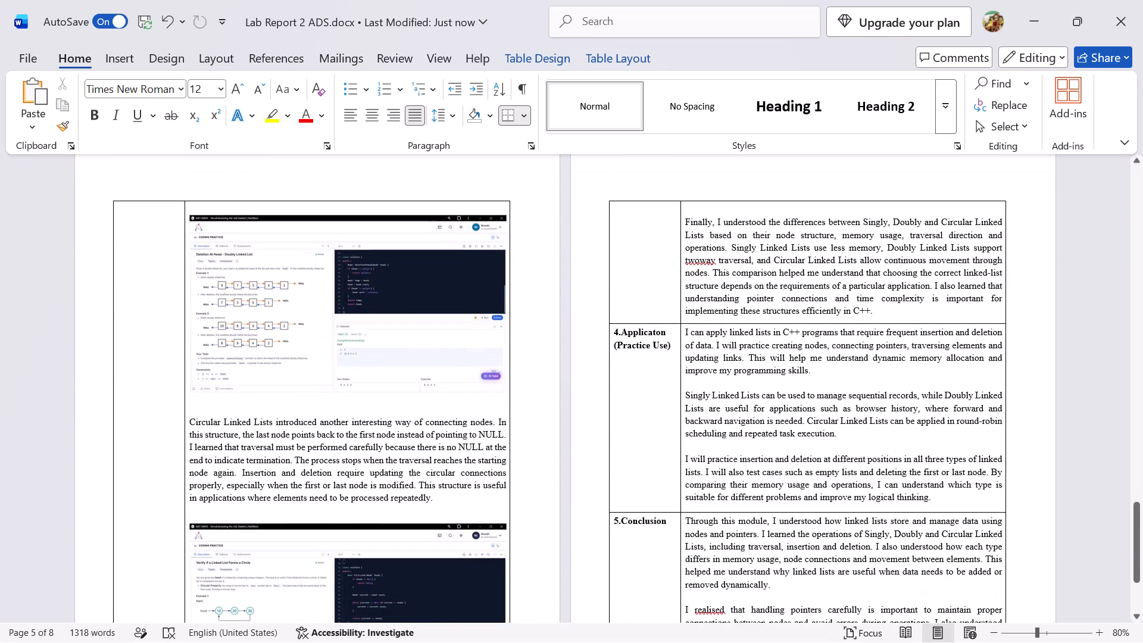
scroll(717, 358, up, 1)
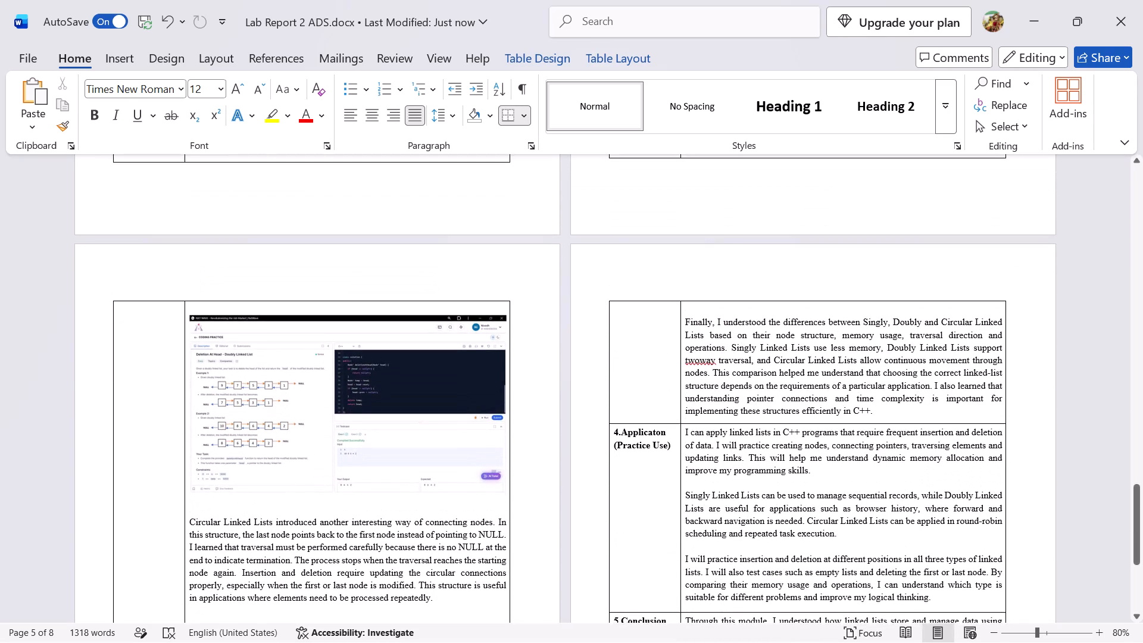
ctrl+scroll(292, 395, up, 7)
ctrl+scroll(292, 395, down, 5)
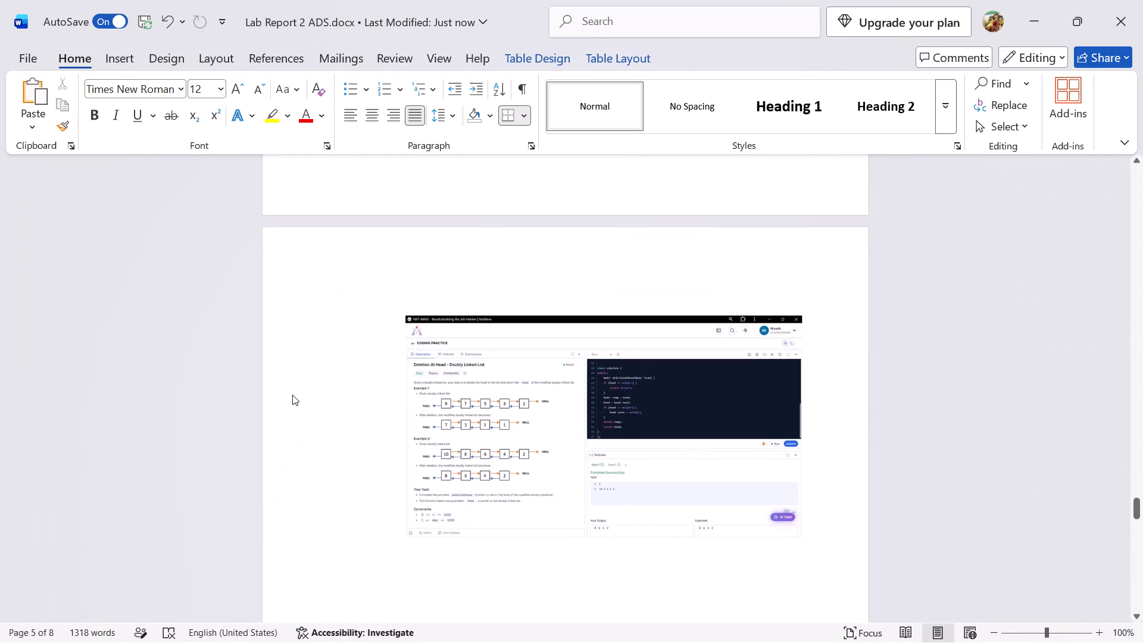
scroll(568, 316, up, 13)
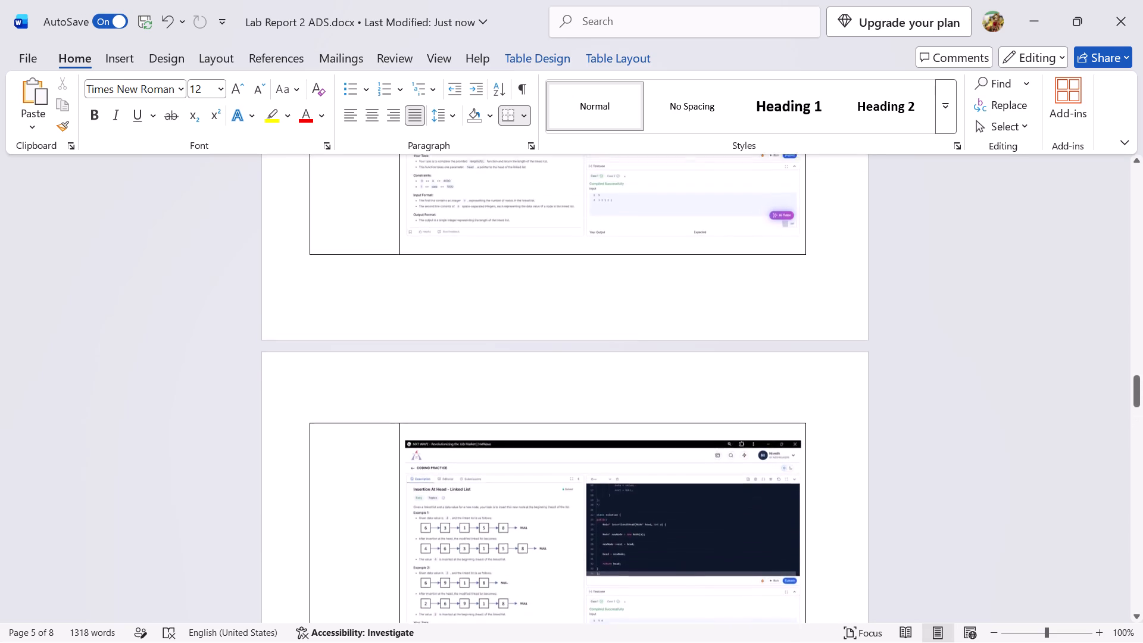
scroll(568, 316, up, 3)
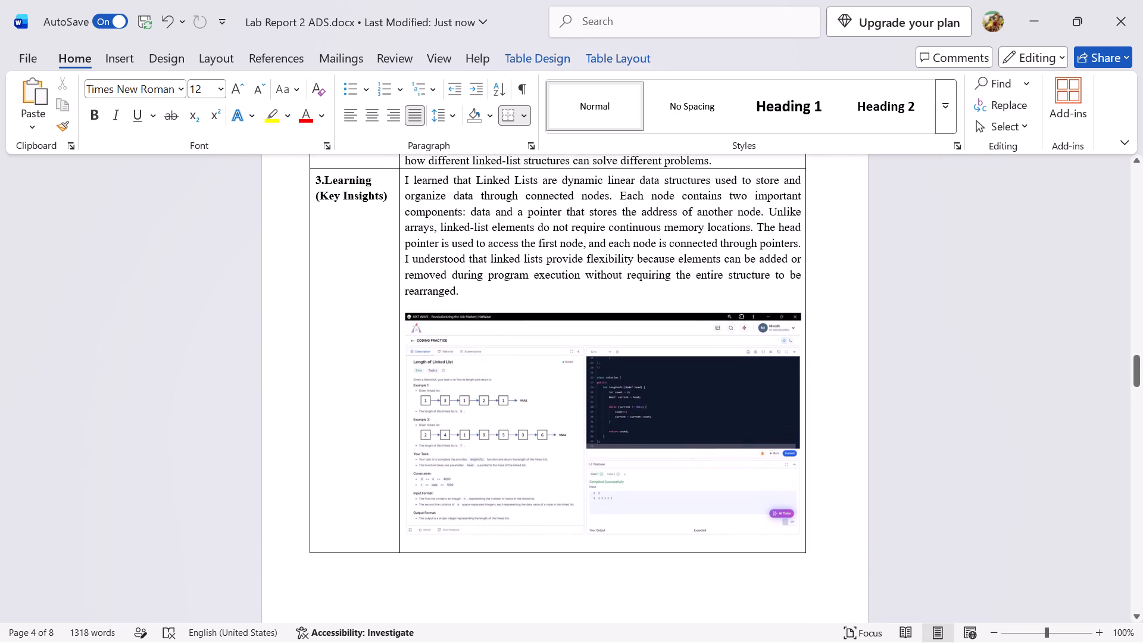
key(Return)
key(shift+s)
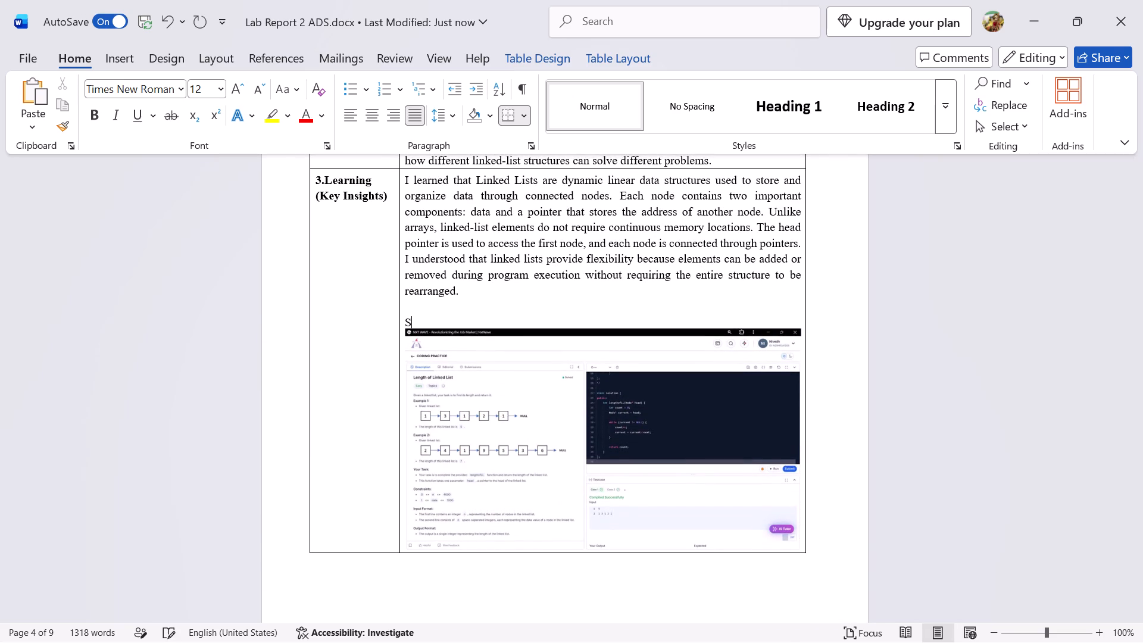
key(BackSpace)
key(ctrl+b)
key(shift+s)
text(ingle)
key(minus)
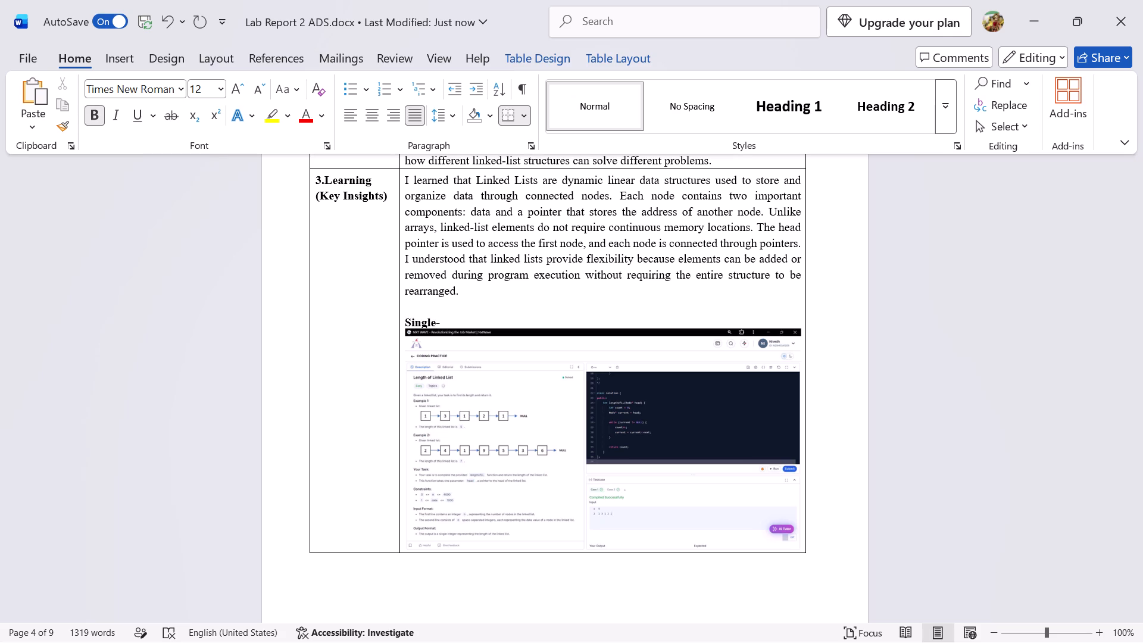
key(space)
key(shift+l)
key(BackSpace)
key(BackSpace)
text(Linked)
key(space)
key(space)
text(List Coding)
key(space)
text(Practive)
key(BackSpace)
key(BackSpace)
text(ces)
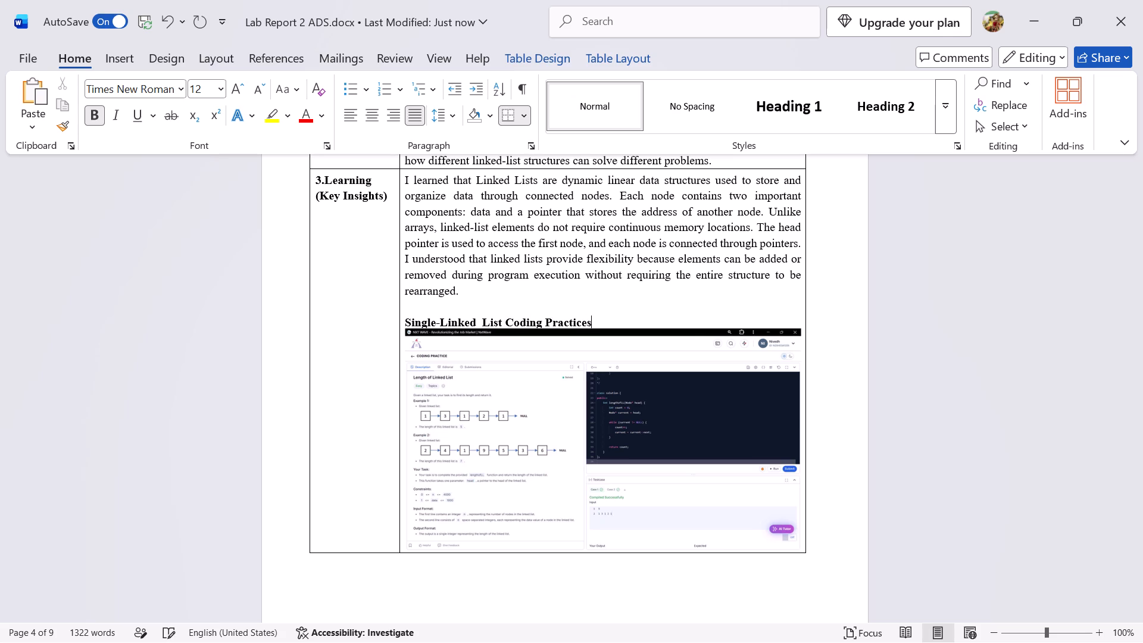
key(shift+colon)
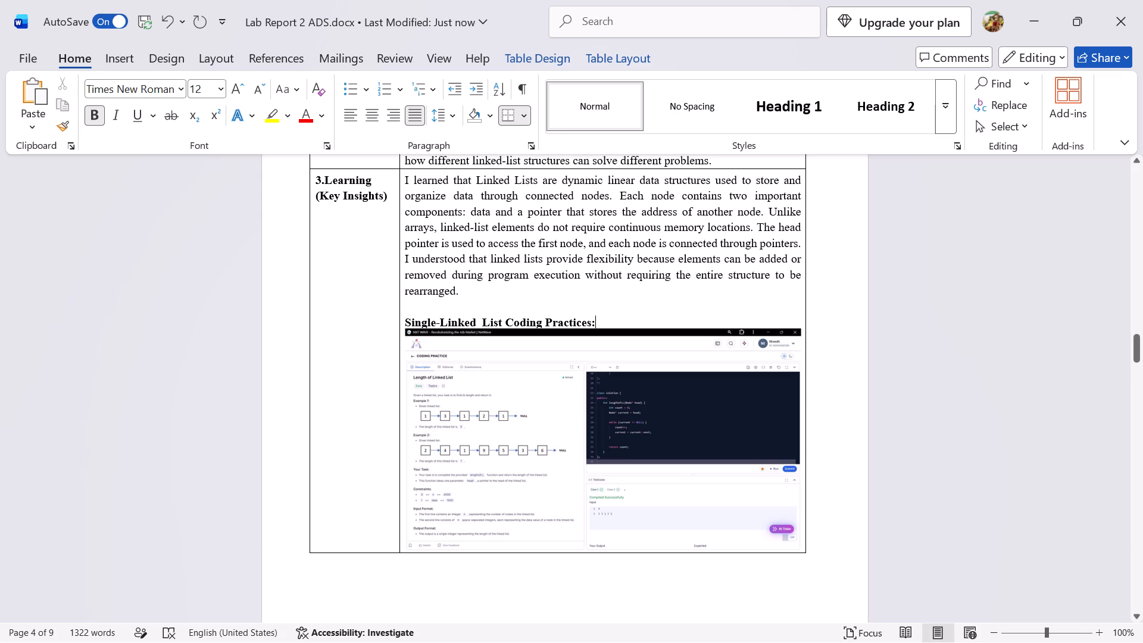
Remove the blank line above the Single-Linked List heading and insert one between the heading and its screenshot.
click(447, 307)
key(BackSpace)
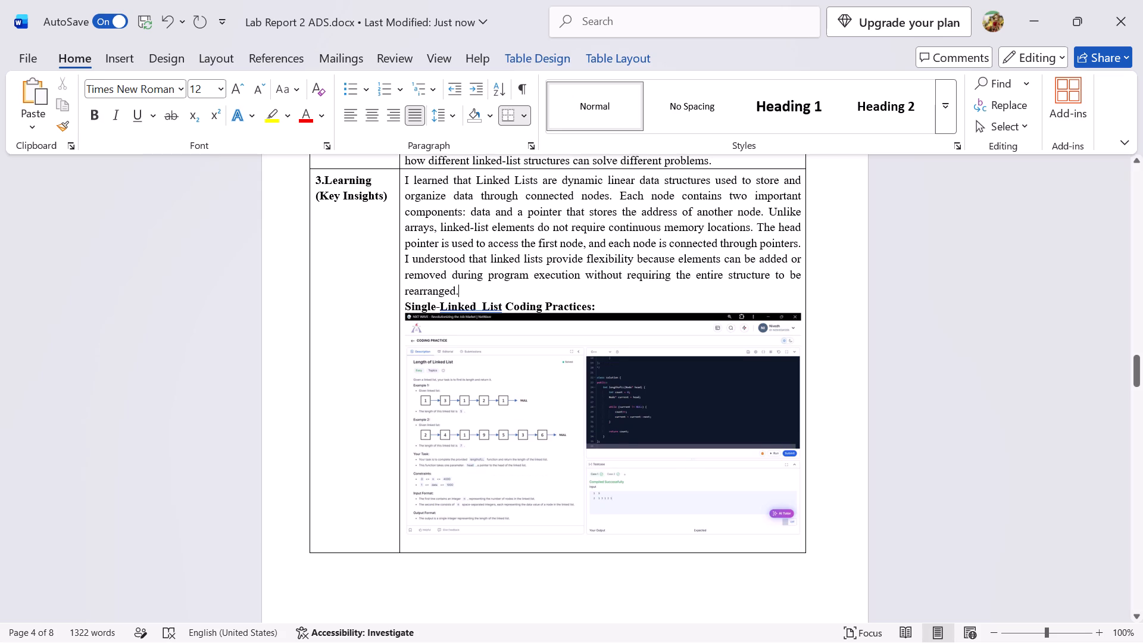
click(627, 302)
key(Return)
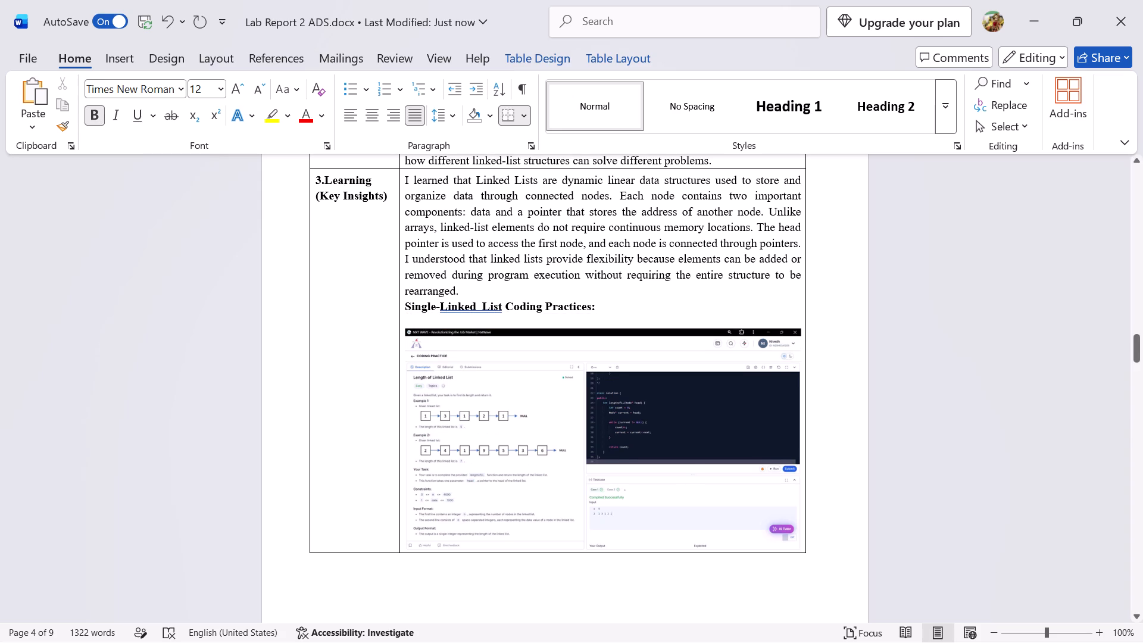
Delete the empty line above the Insertion At Head screenshot at the top of page 5.
scroll(647, 326, down, 1)
scroll(625, 411, down, 1)
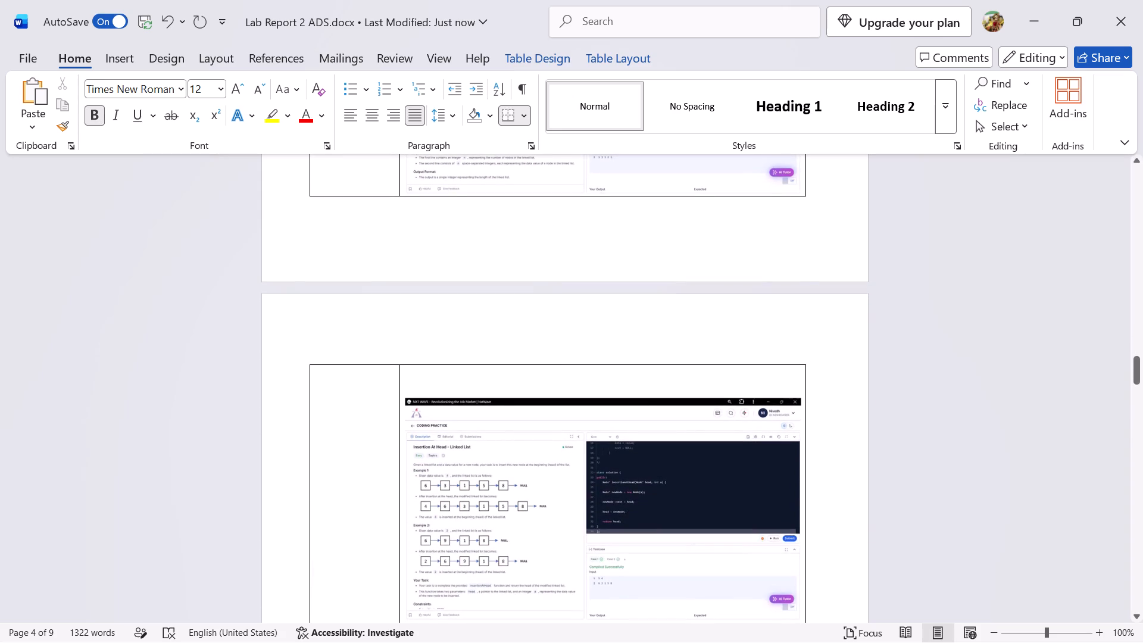
click(601, 384)
key(BackSpace)
Add the bold heading text "Doubly Linked Lists" on the empty line above the Convert Array To Doubly Linked List screenshot.
scroll(601, 384, down, 2)
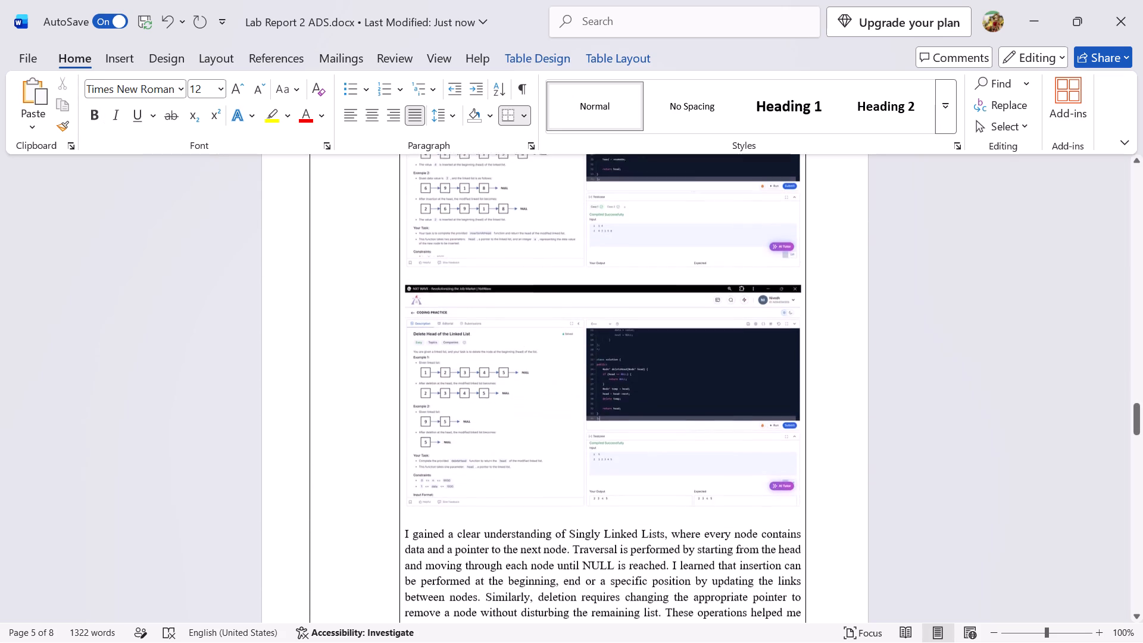
scroll(514, 429, down, 3)
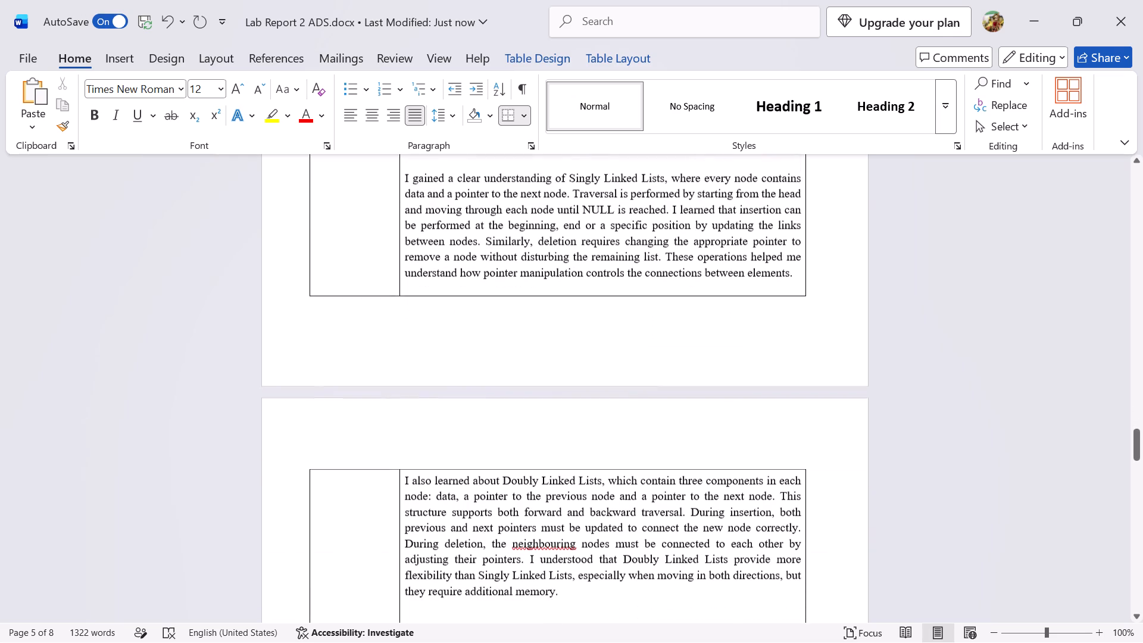
scroll(514, 429, down, 2)
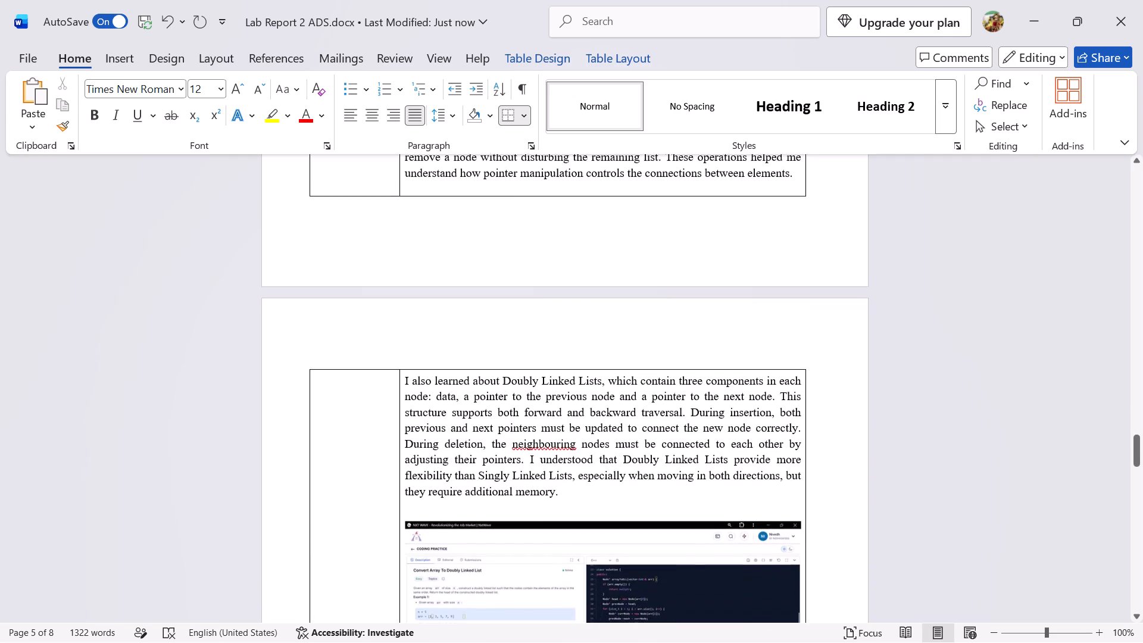
click(551, 514)
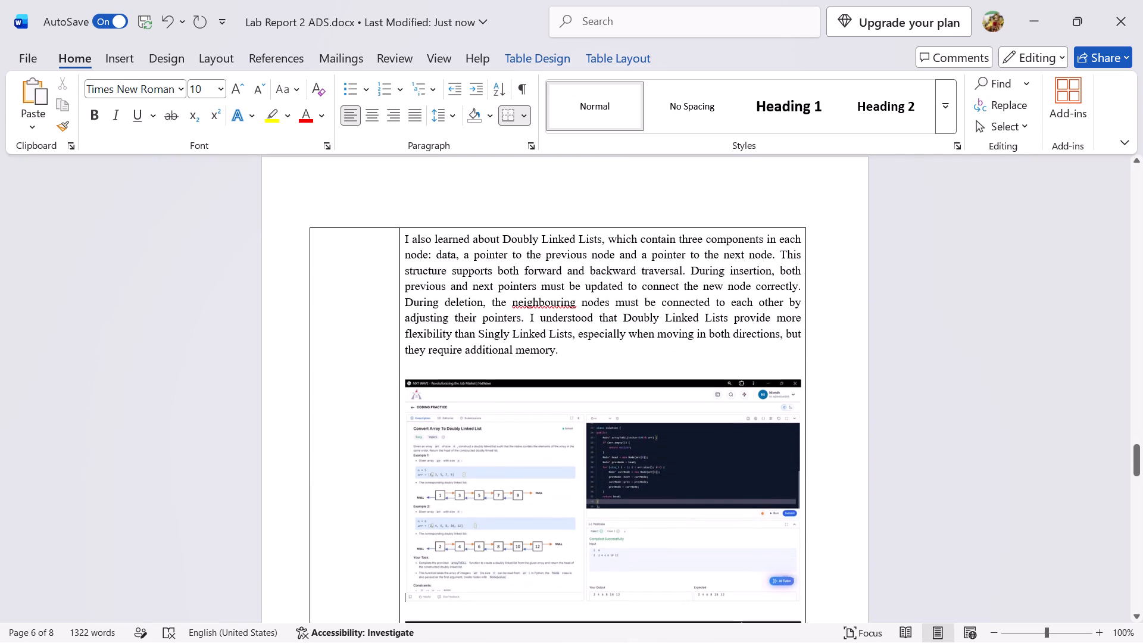
click(508, 371)
key(shift+d)
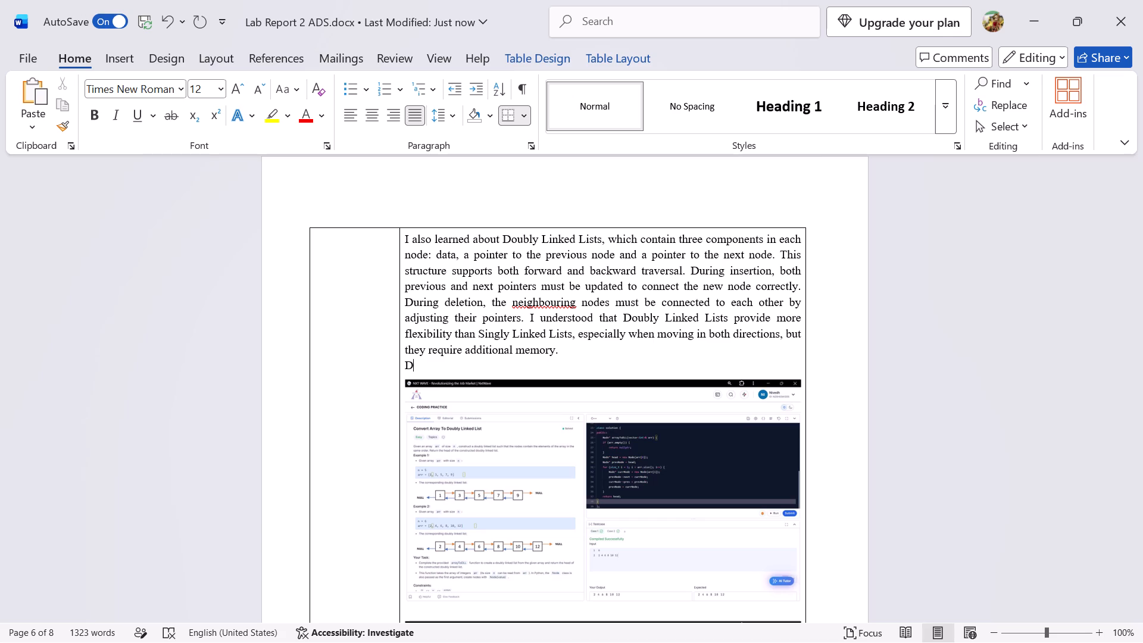
key(BackSpace)
key(ctrl+b)
text(Doubkl)
key(BackSpace)
key(BackSpace)
key(e)
key(BackSpace)
text(ly)
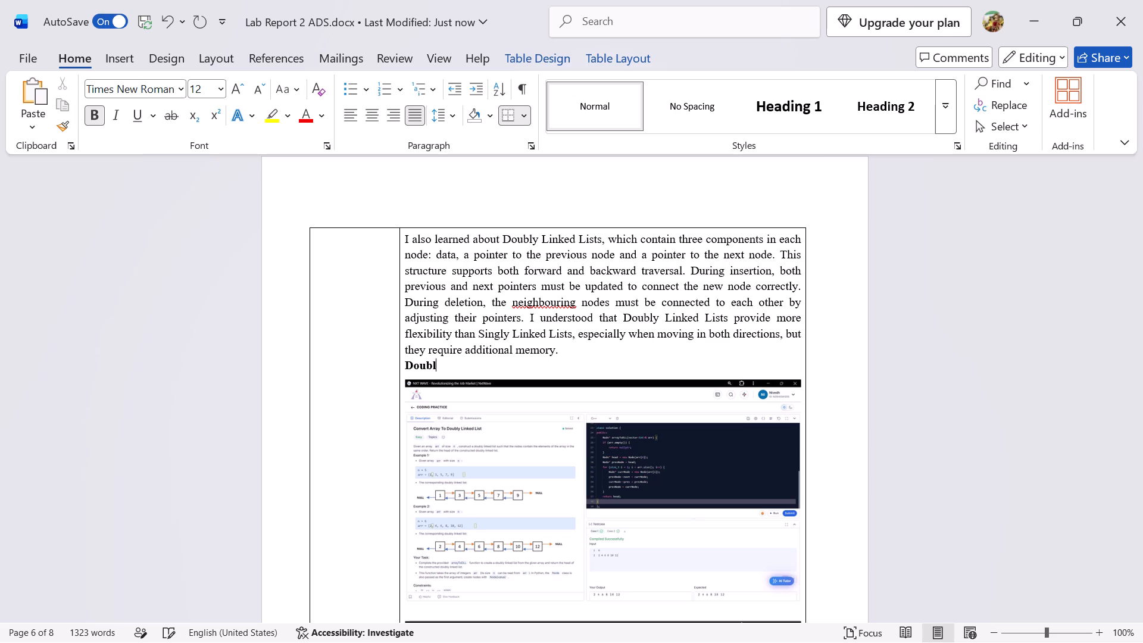
key(space)
text(Linked)
key(space)
text(Lists)
Reword the Single-Linked List heading above the Length of Linked List screenshot to "Singly Linked Lists Coding Practices:", with single spaces between words.
scroll(508, 371, up, 3)
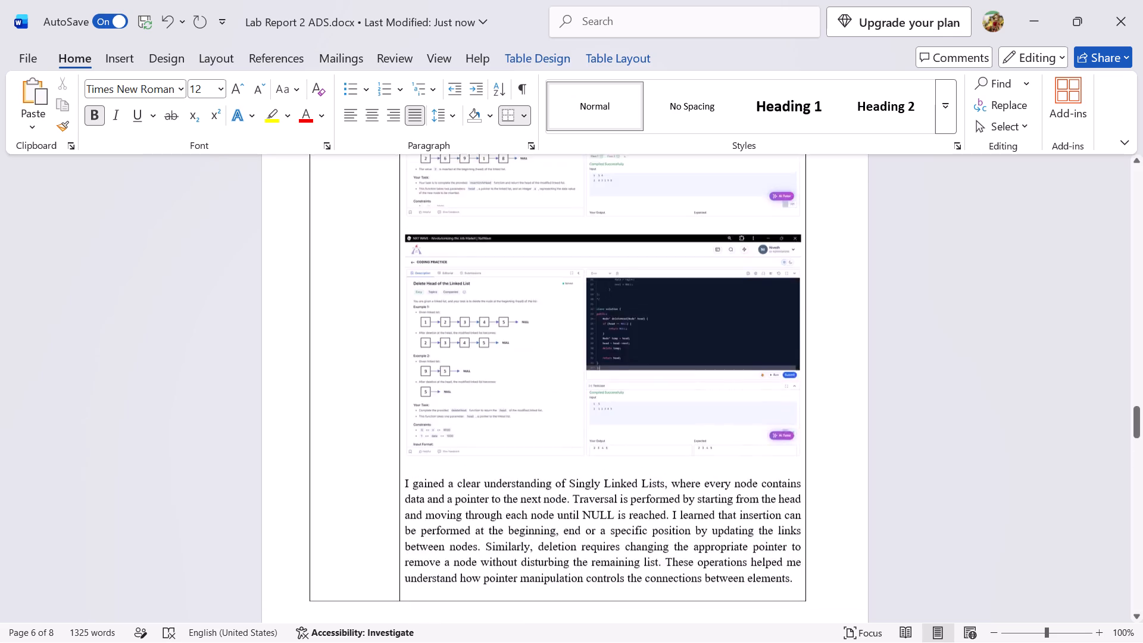
scroll(508, 371, up, 3)
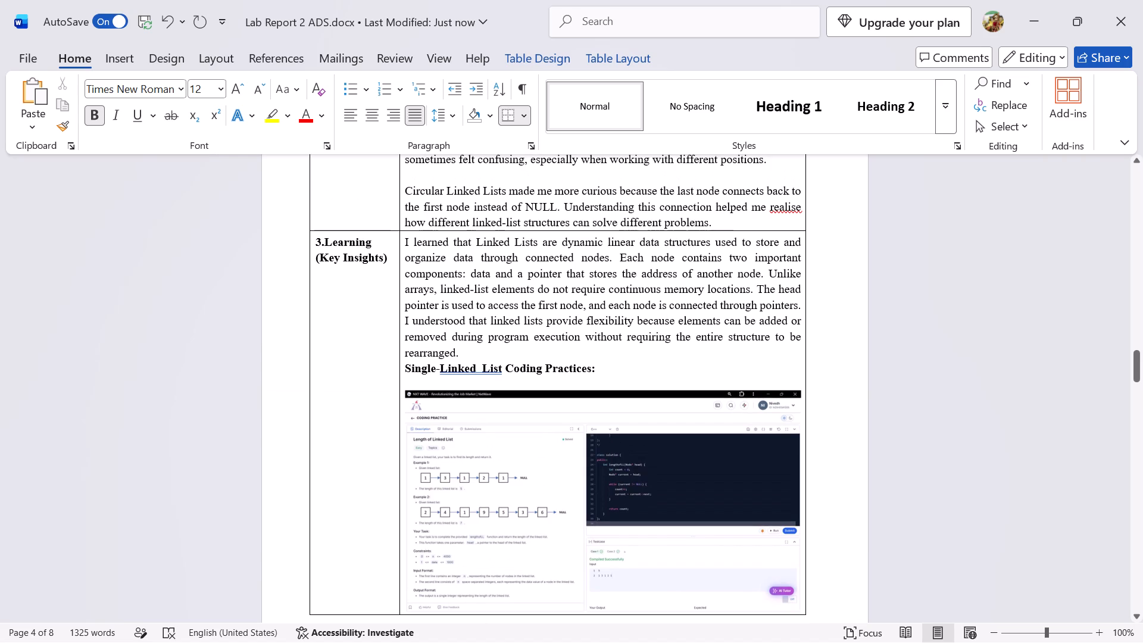
scroll(469, 421, down, 1)
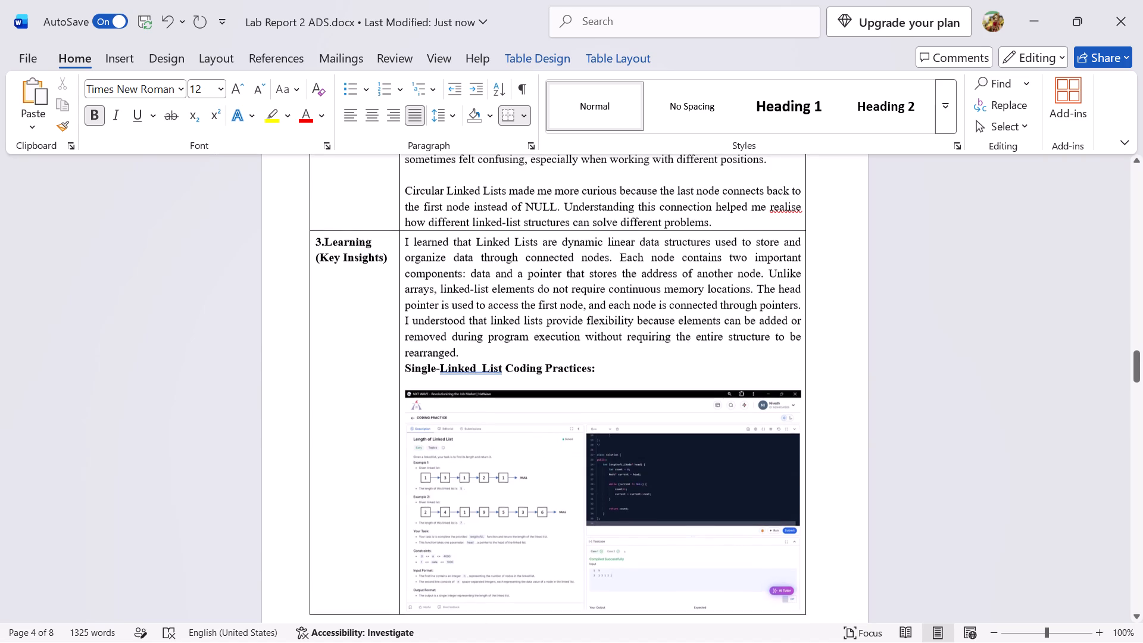
scroll(469, 421, down, 4)
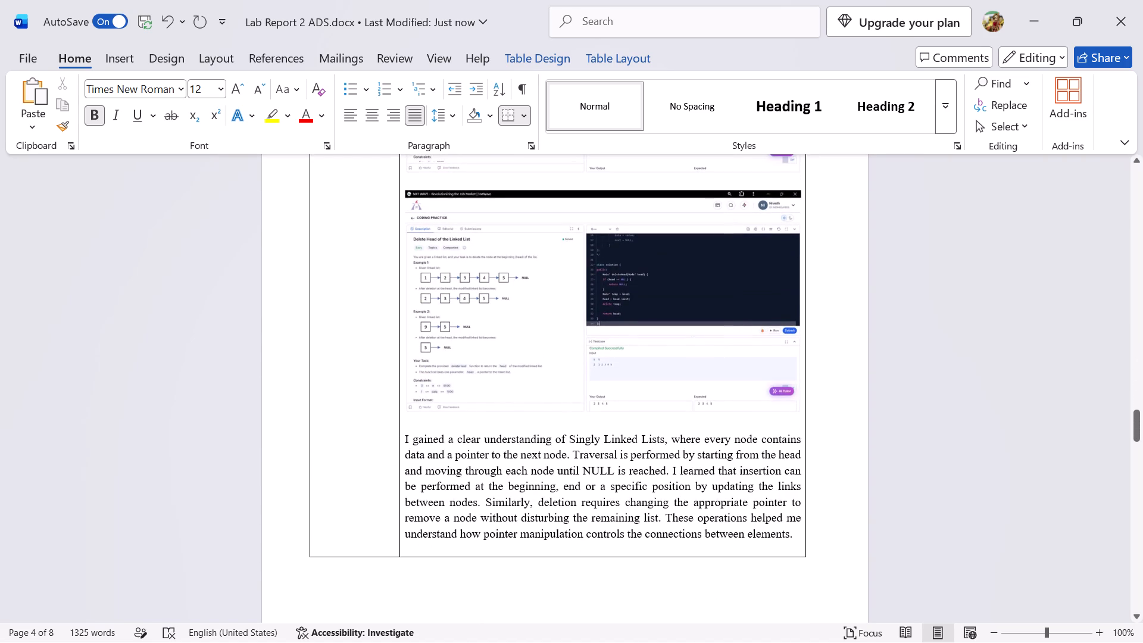
scroll(469, 421, down, 1)
scroll(597, 438, up, 4)
scroll(526, 355, up, 1)
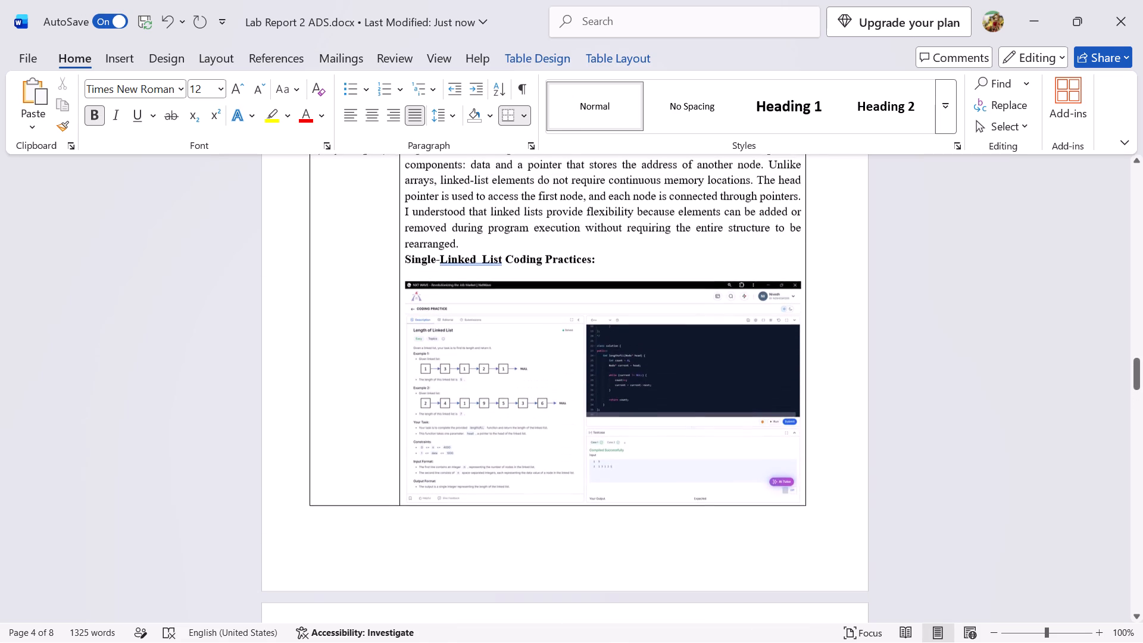
click(438, 264)
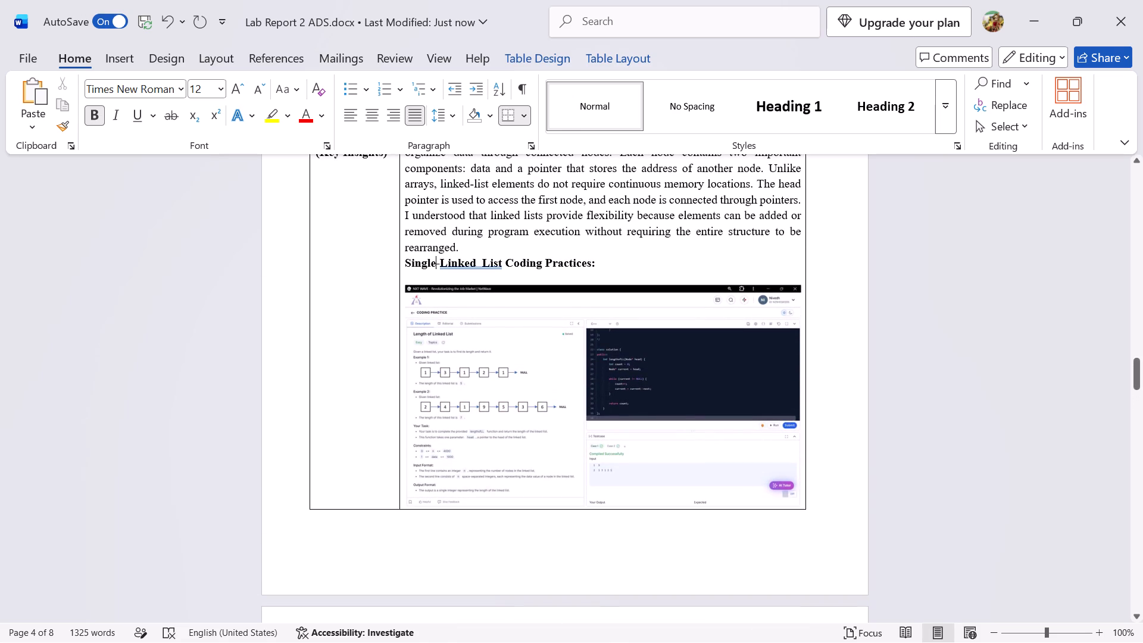
key(Right)
key(BackSpace)
key(BackSpace)
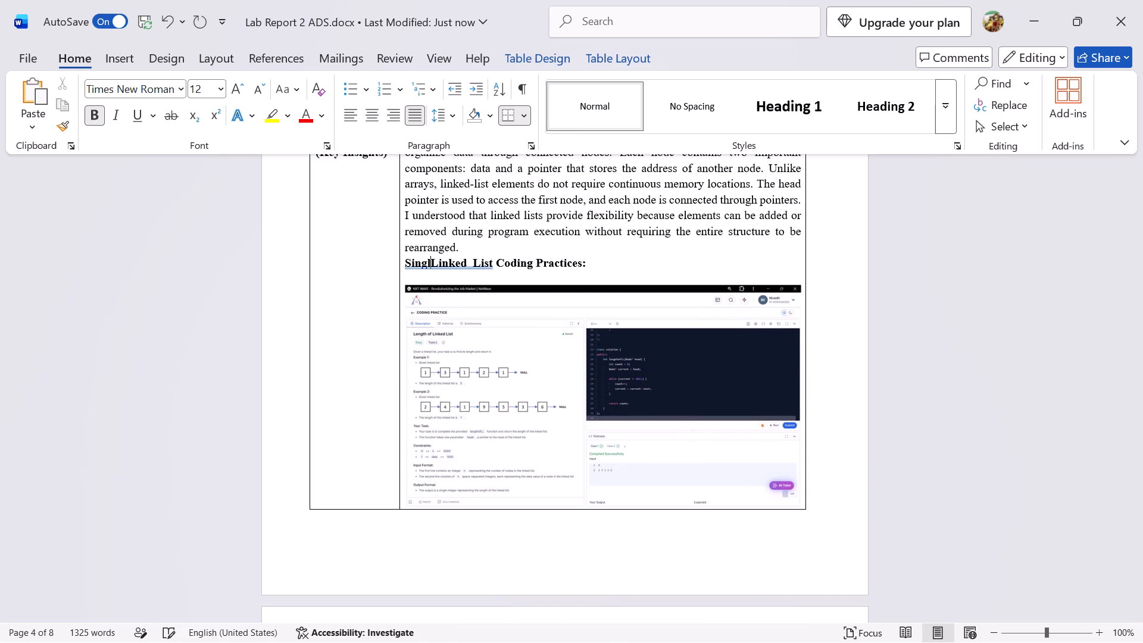
text(y)
key(space)
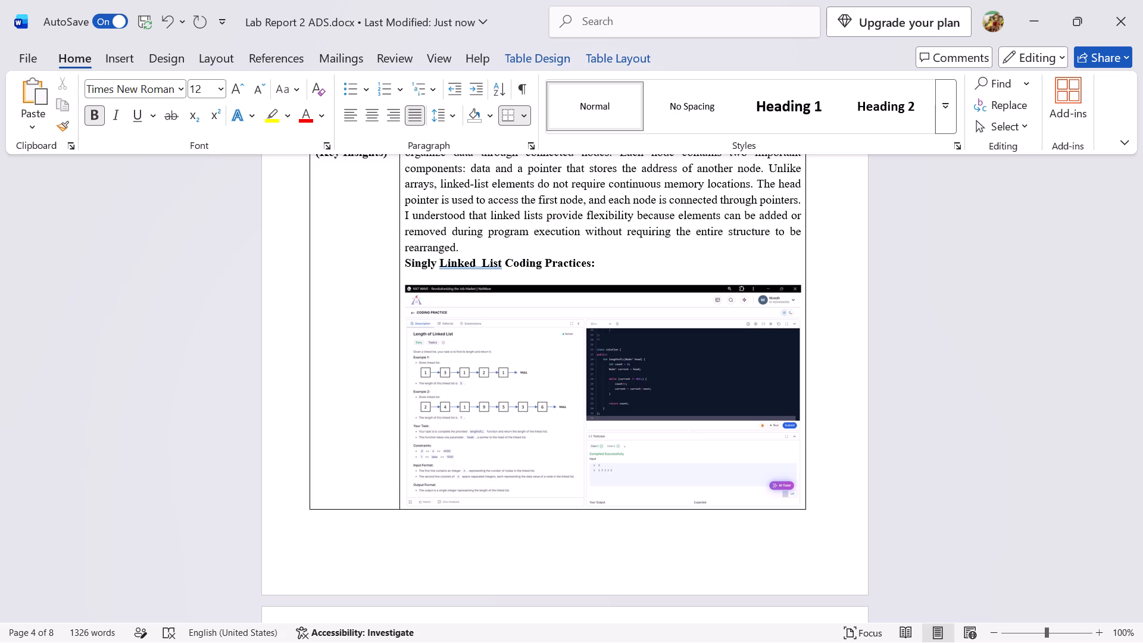
key(ctrl+Right)
key(ctrl+Right)
key(ctrl+Left)
key(BackSpace)
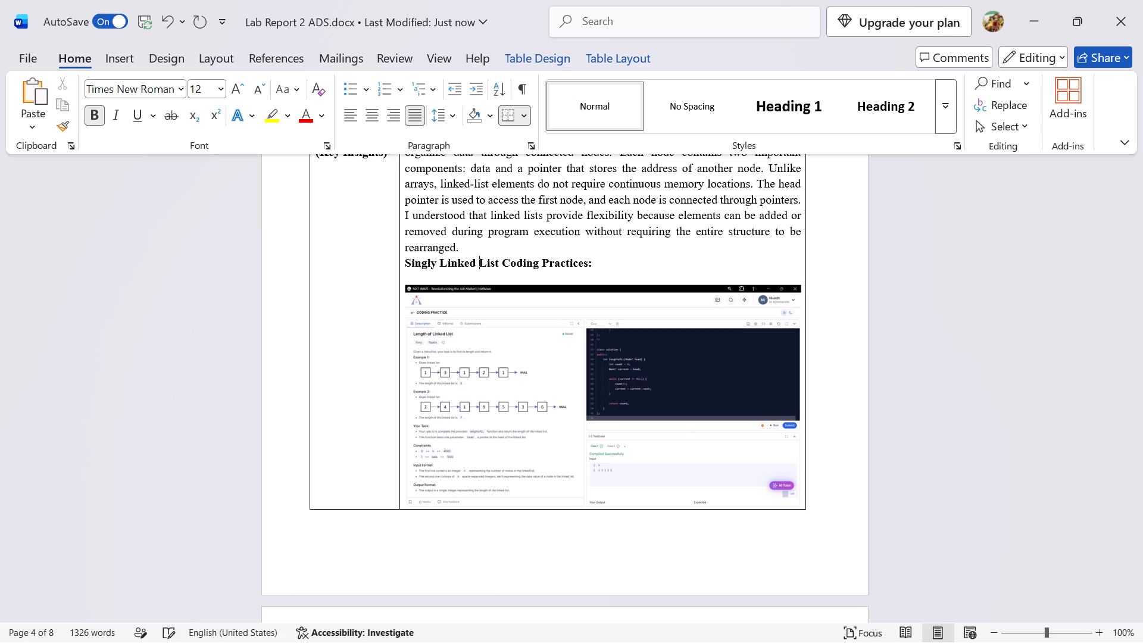
key(0)
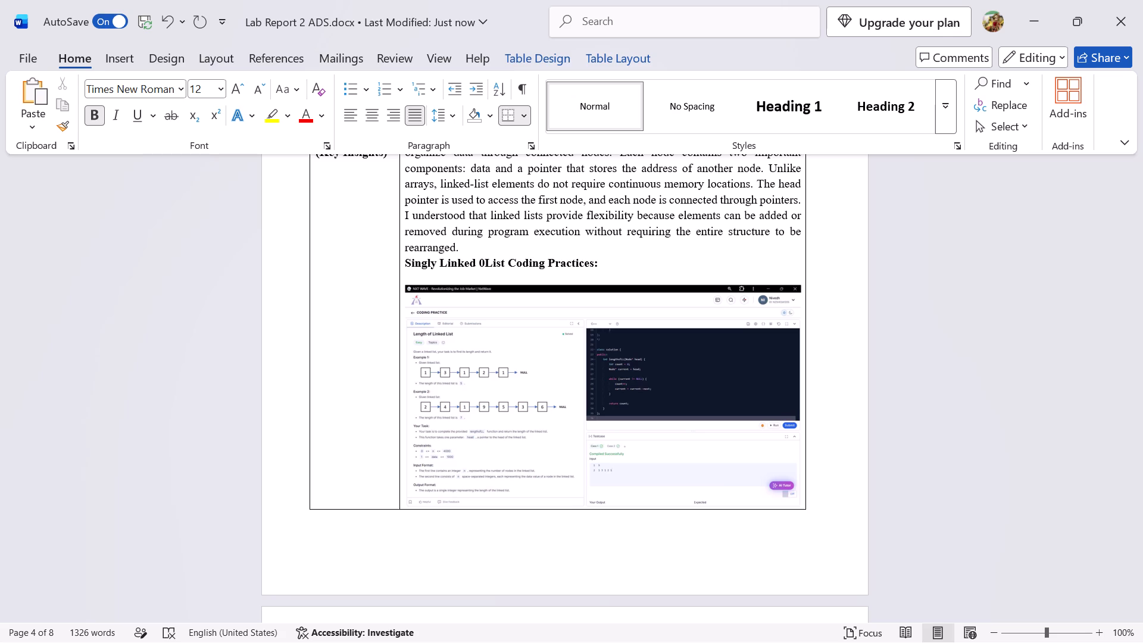
key(BackSpace)
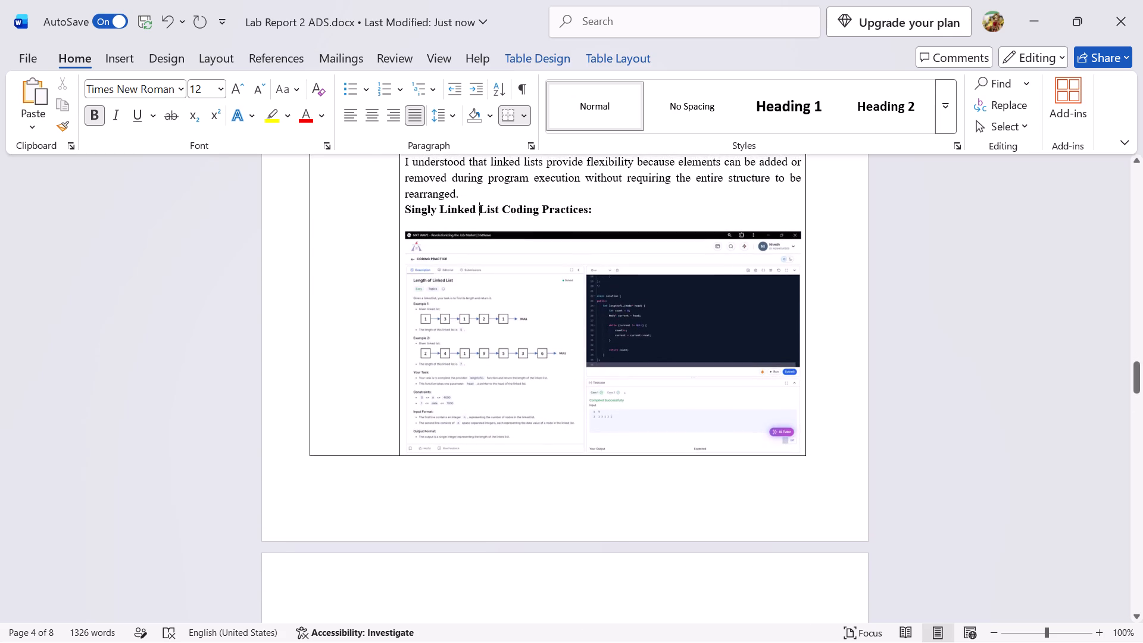
click(499, 212)
key(s)
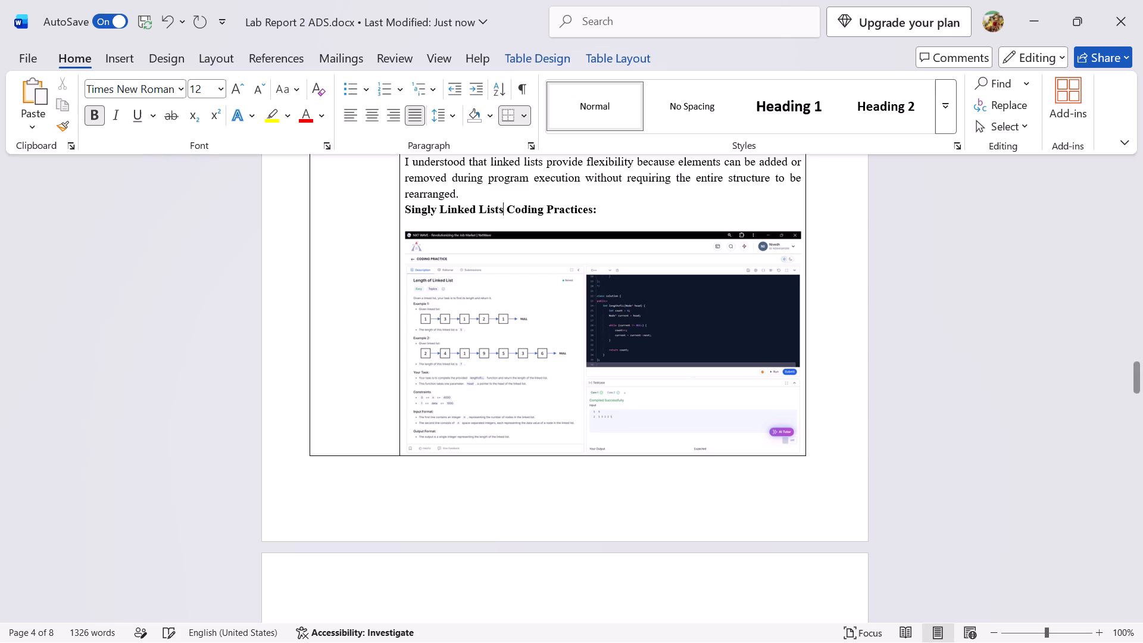
Copy "Linked Lists Coding Practices:" from the Singly heading and use it to make the Doubly heading read "Doubly Linked Lists Coding Practices:".
scroll(634, 310, down, 1)
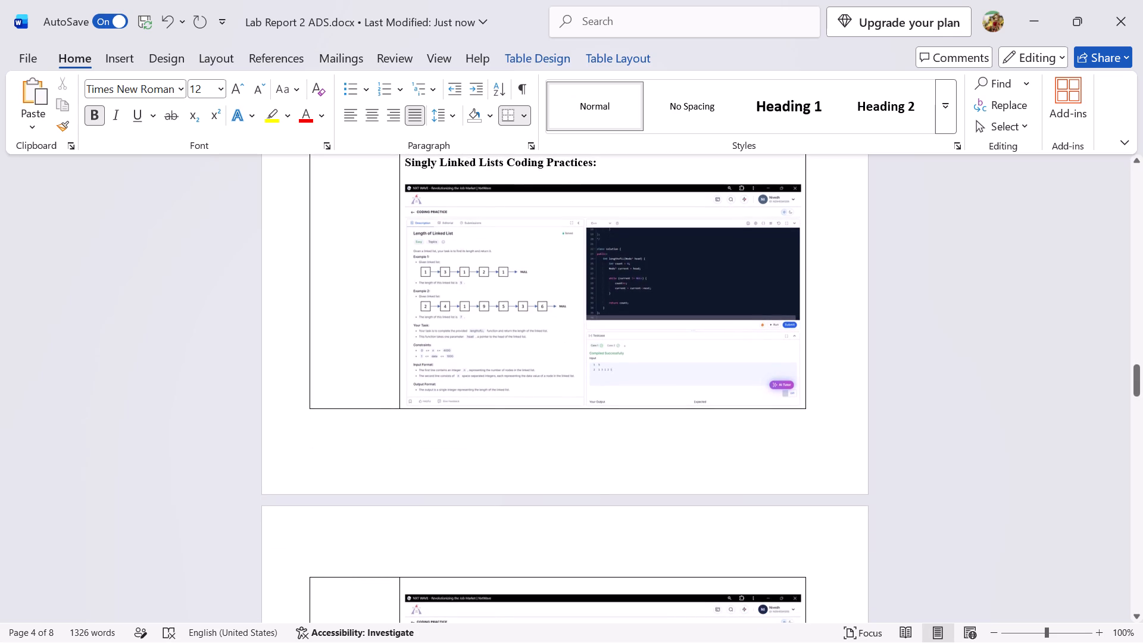
scroll(641, 362, down, 1)
scroll(641, 362, up, 1)
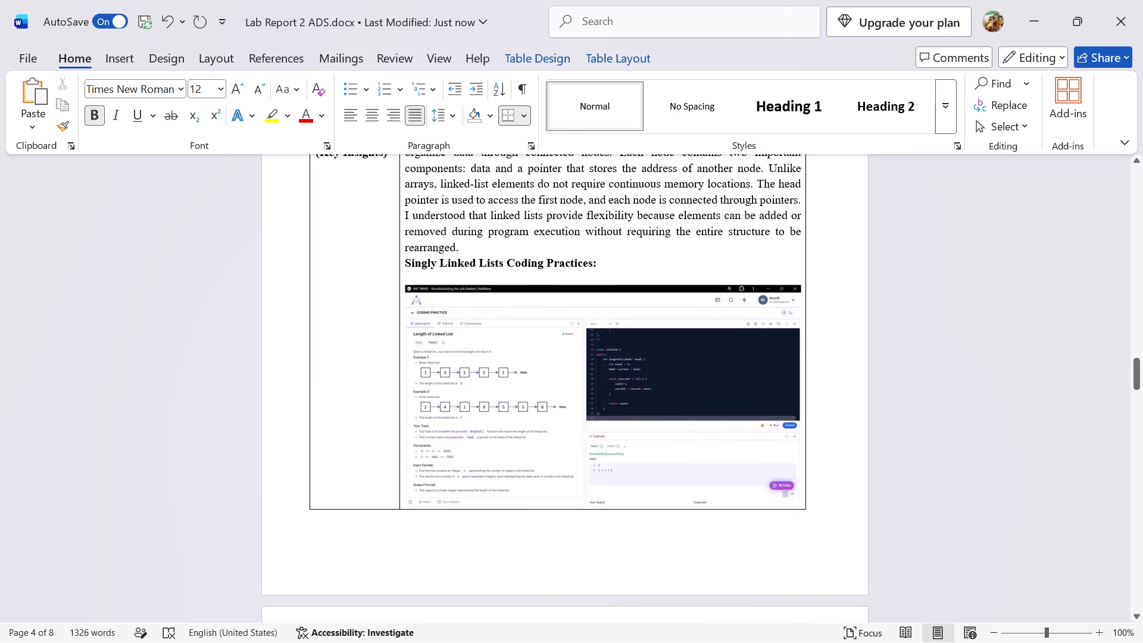
drag(598, 263, 460, 259)
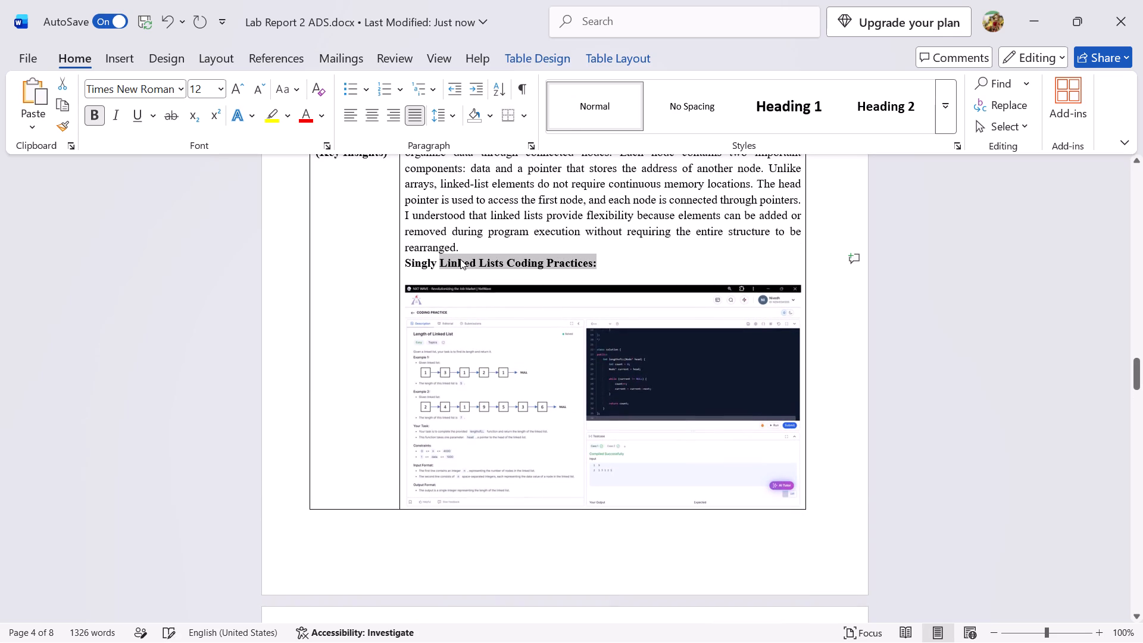
key(ctrl+c)
scroll(545, 383, down, 3)
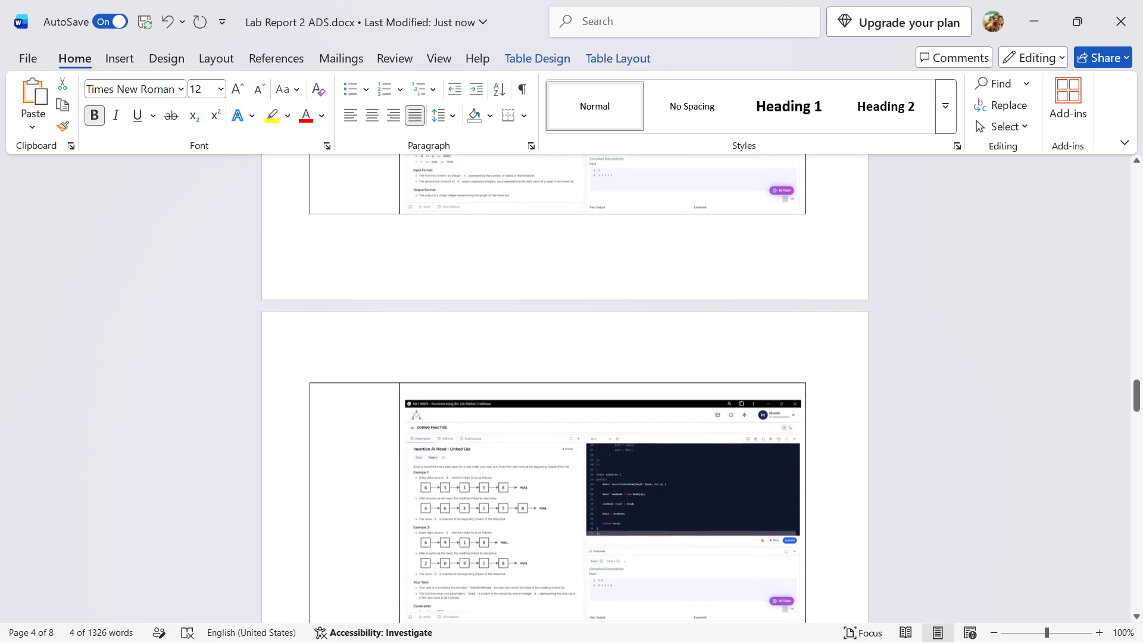
scroll(545, 383, down, 2)
ctrl+scroll(545, 383, up, 1)
ctrl+scroll(545, 383, down, 1)
ctrl+scroll(545, 383, up, 1)
ctrl+scroll(545, 383, down, 1)
scroll(545, 383, down, 1)
ctrl+scroll(545, 383, down, 5)
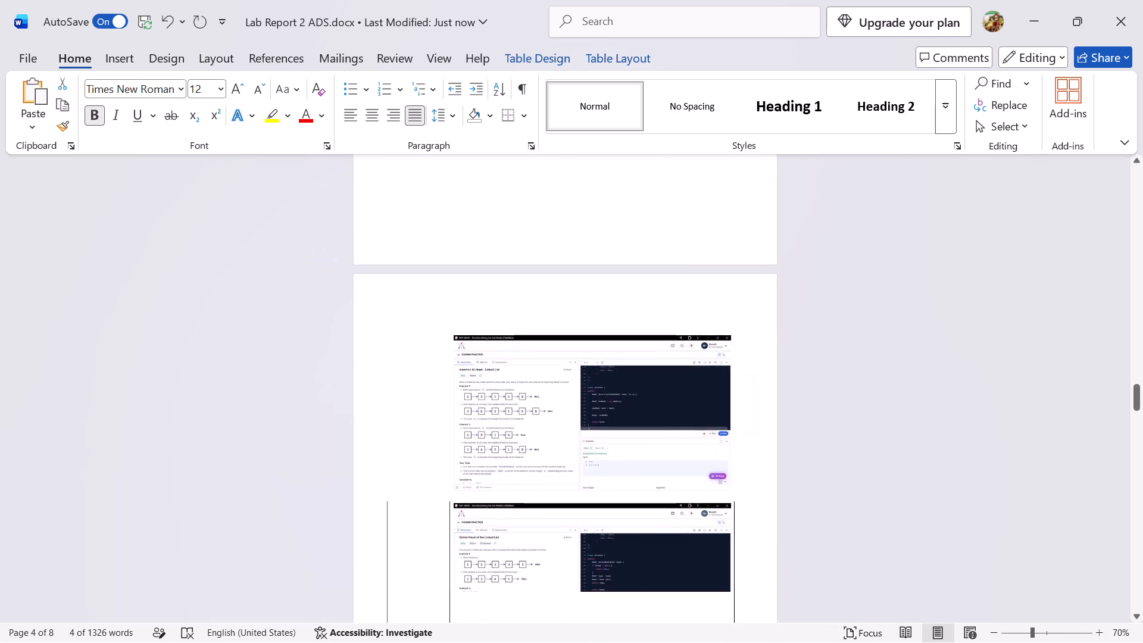
scroll(596, 470, down, 2)
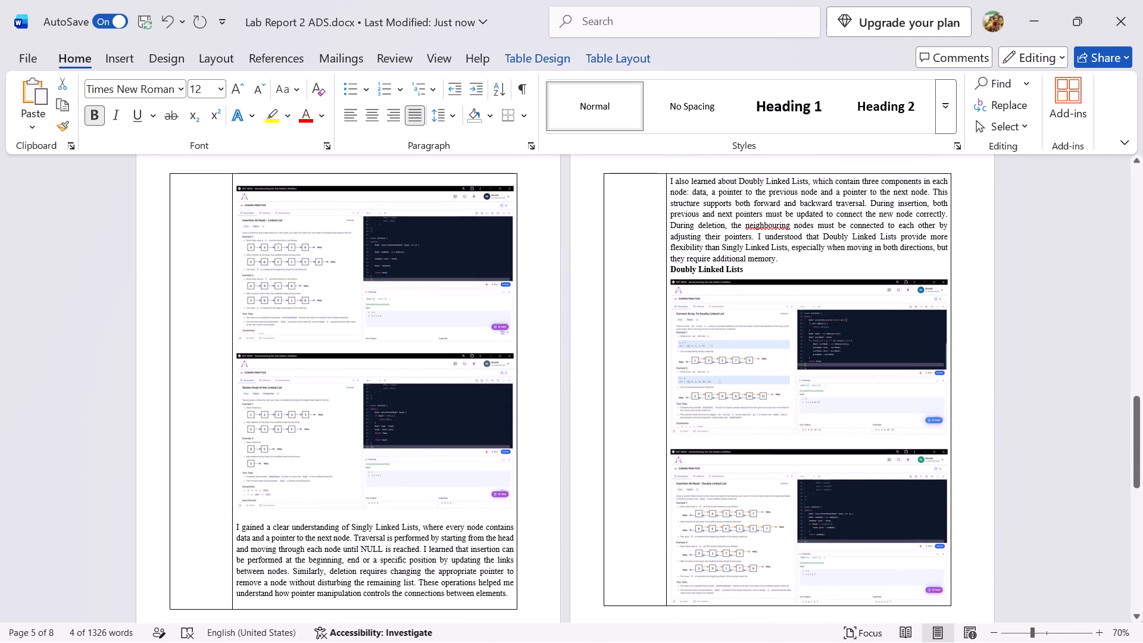
click(769, 267)
key(ctrl+BackSpace)
key(ctrl+BackSpace)
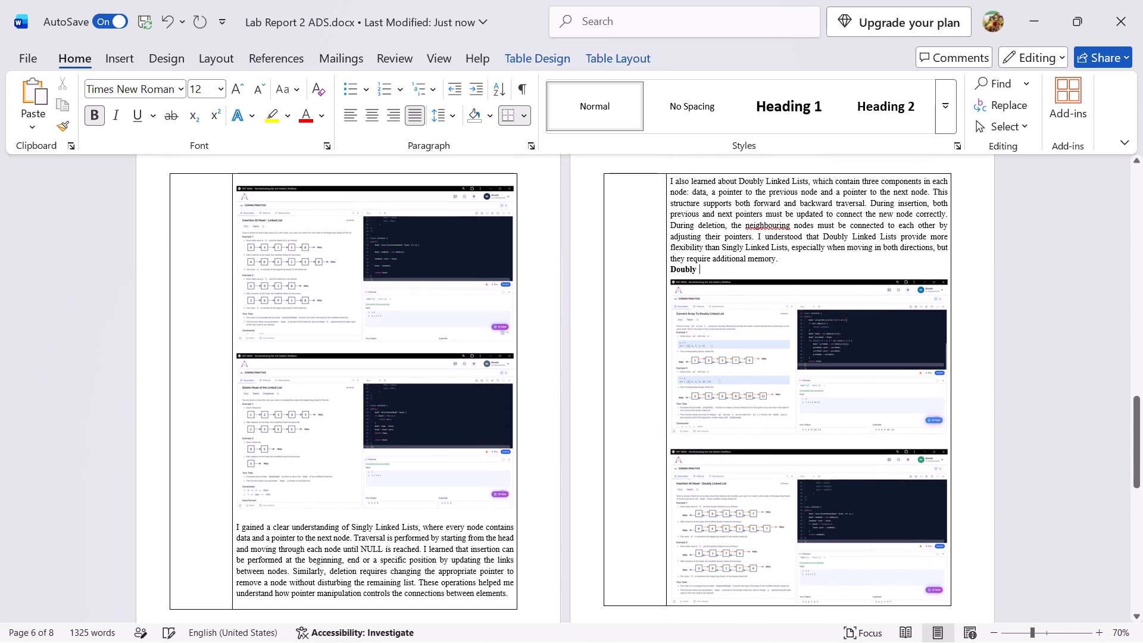
key(ctrl+v)
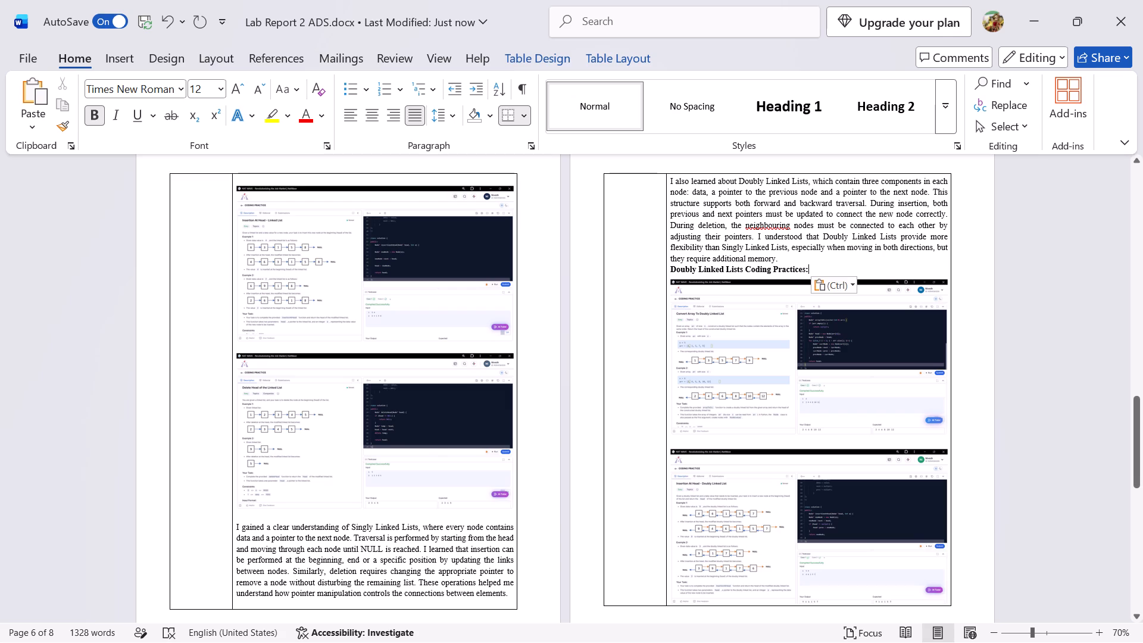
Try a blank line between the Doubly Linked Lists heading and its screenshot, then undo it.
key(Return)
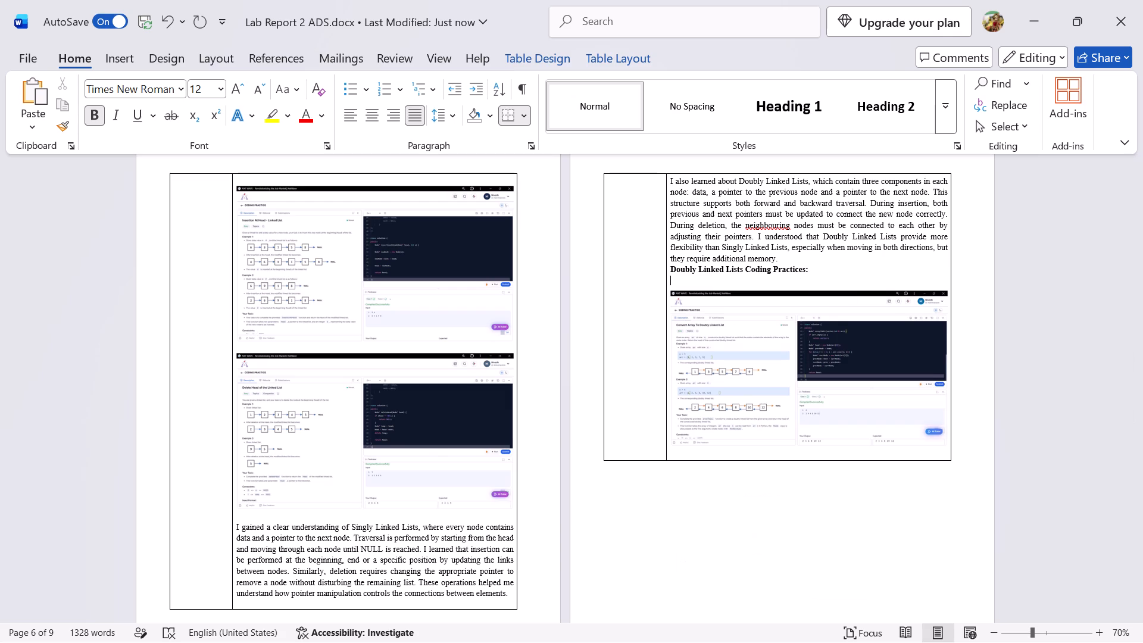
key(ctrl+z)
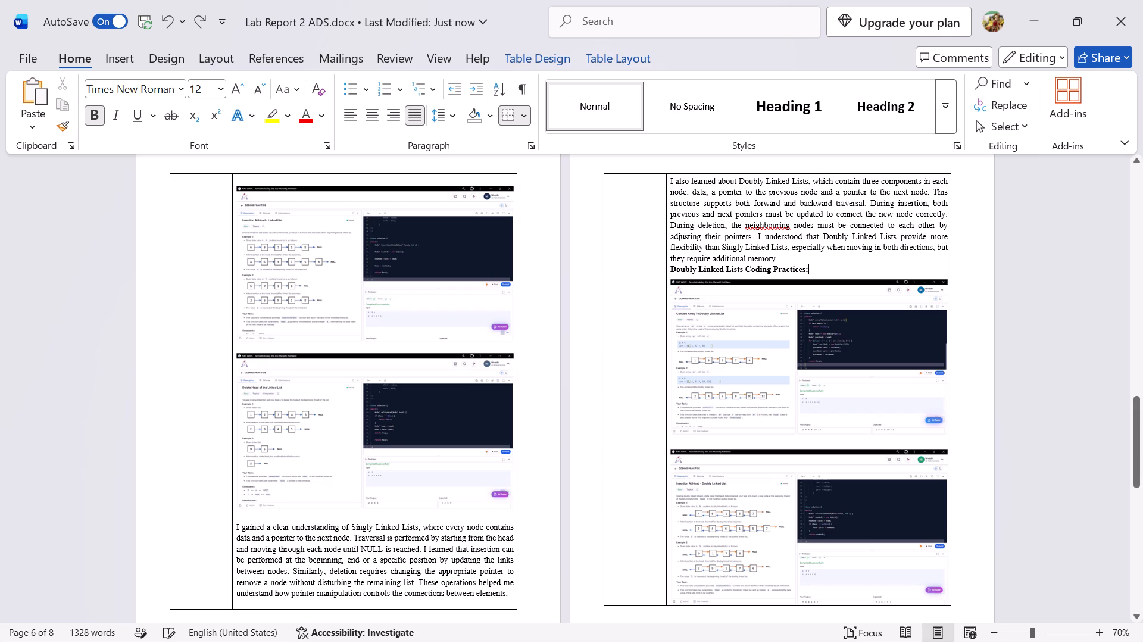
Delete the clause "but they require additional memory" from the Doubly Linked Lists paragraph, ending the sentence with a period after "both directions".
drag(938, 249, 940, 257)
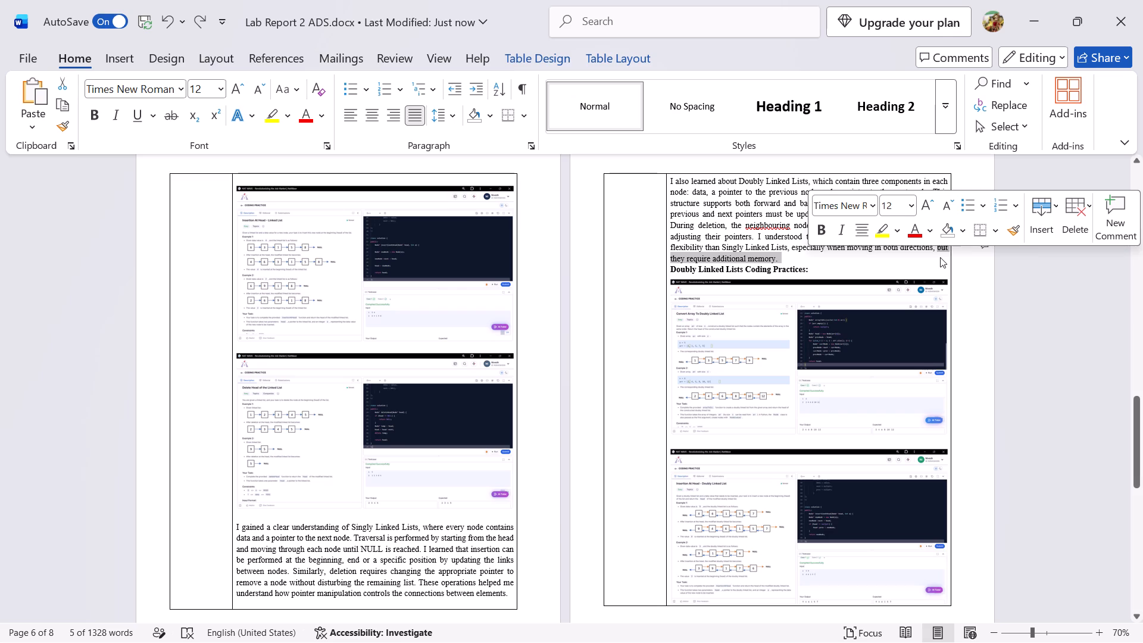
key(BackSpace)
key(BackSpace)
key(BackSpace)
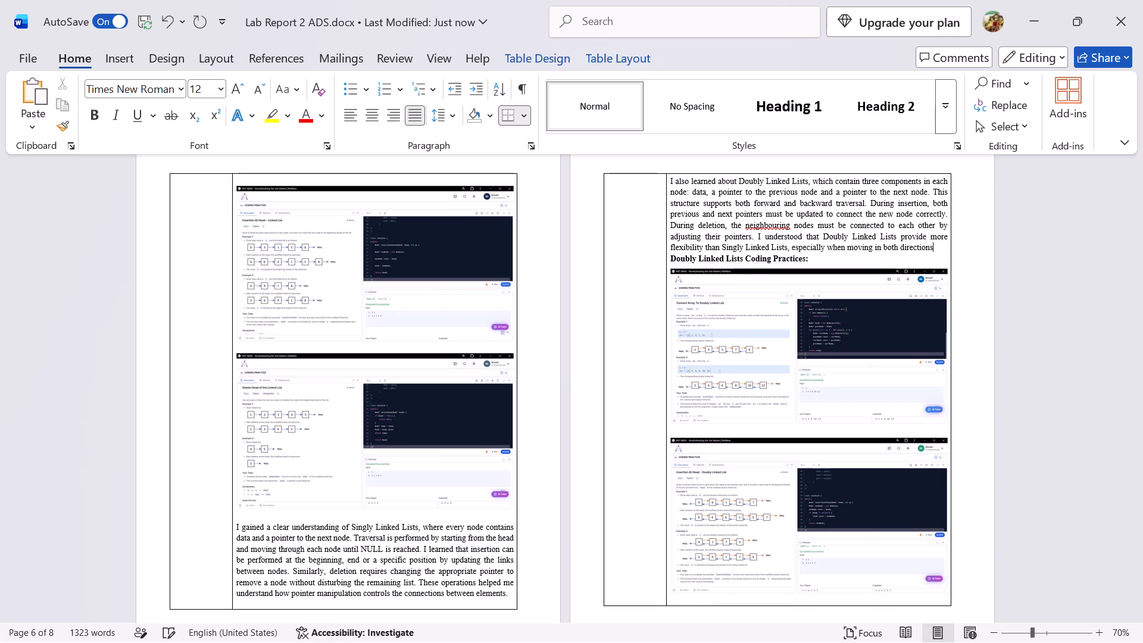
text(.\)
Insert a blank line between the Doubly Linked Lists paragraph and its "Doubly Linked Lists Coding Practices:" heading.
key(BackSpace)
key(Return)
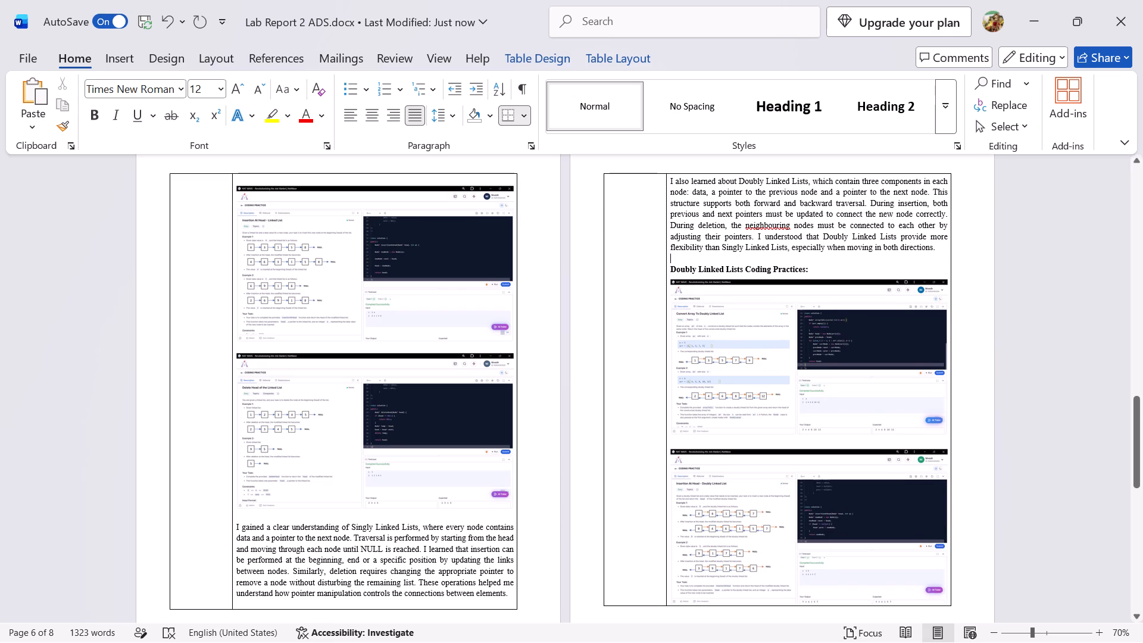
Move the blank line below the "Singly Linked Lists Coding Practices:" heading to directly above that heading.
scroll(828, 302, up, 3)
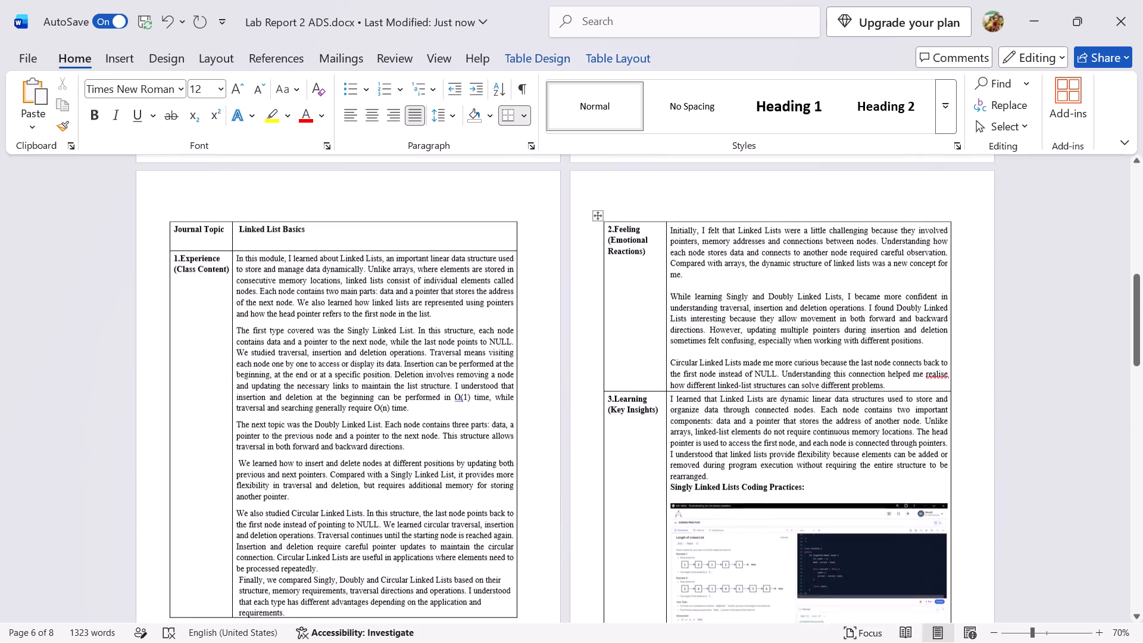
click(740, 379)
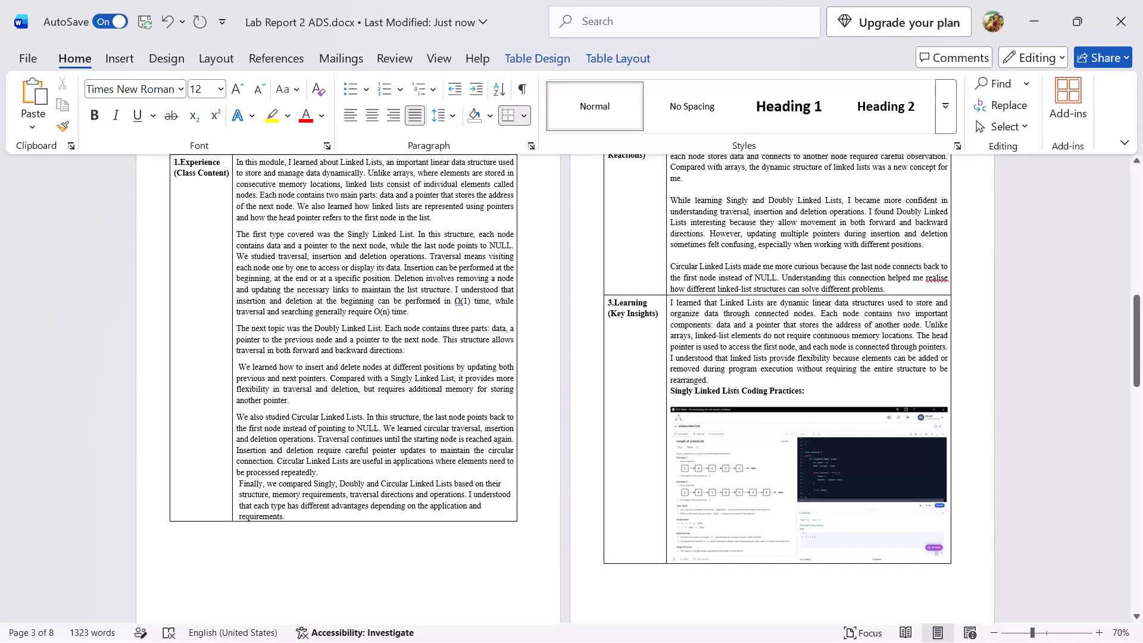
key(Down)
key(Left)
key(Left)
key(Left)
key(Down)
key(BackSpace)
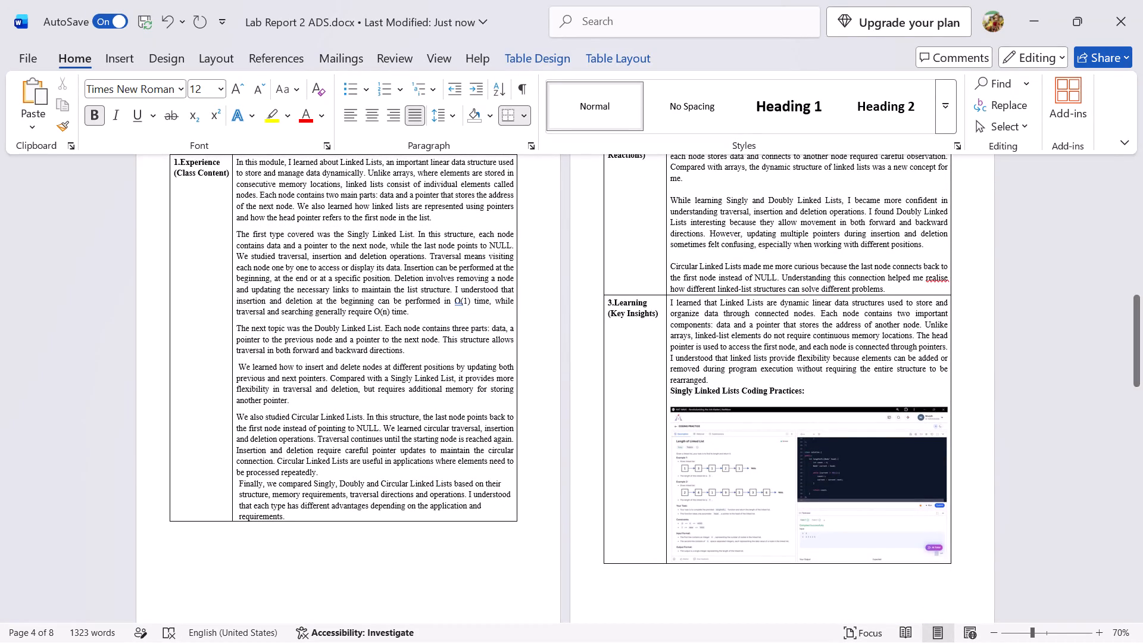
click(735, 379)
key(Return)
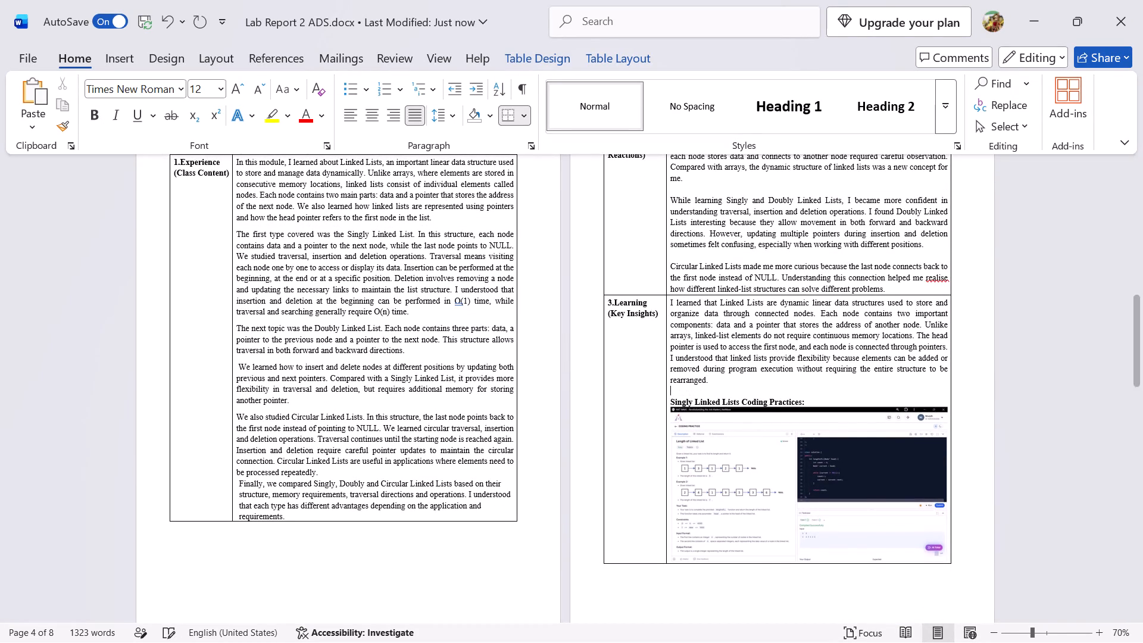
Compare the spacing around the Singly and Doubly Linked Lists Coding Practices headings and their screenshots.
scroll(735, 379, down, 1)
scroll(816, 438, down, 1)
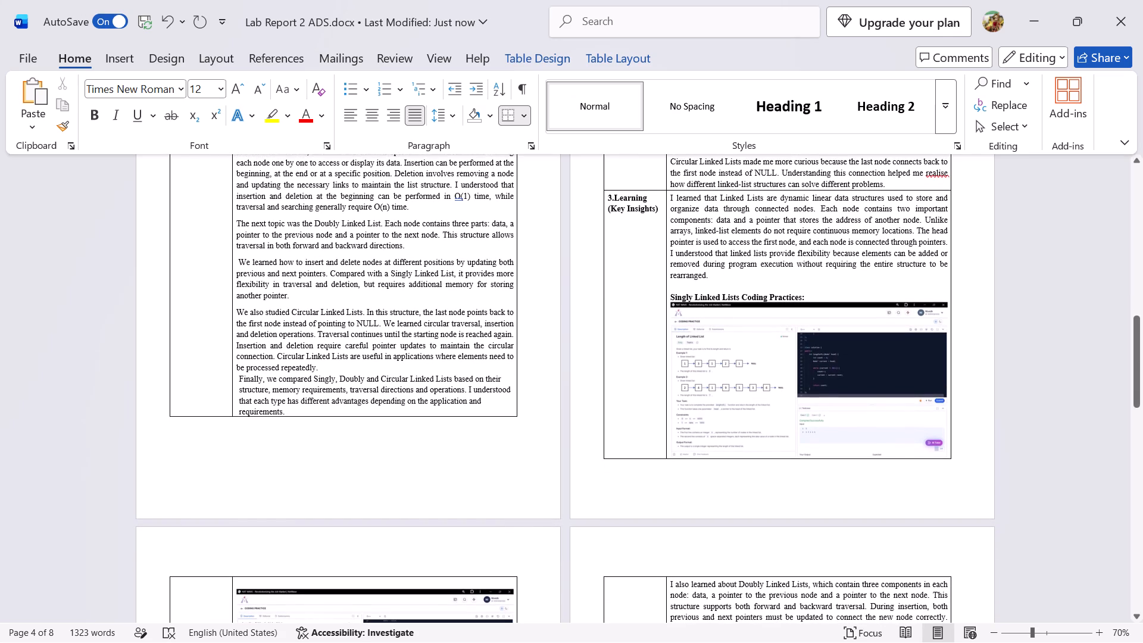
scroll(818, 293, down, 2)
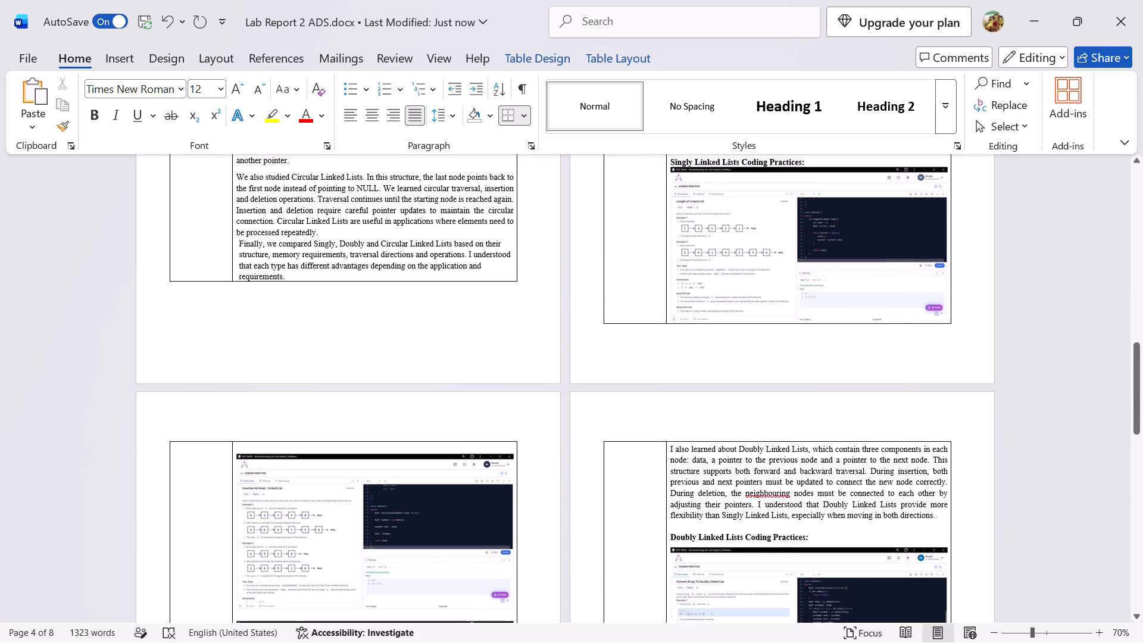
scroll(810, 367, down, 2)
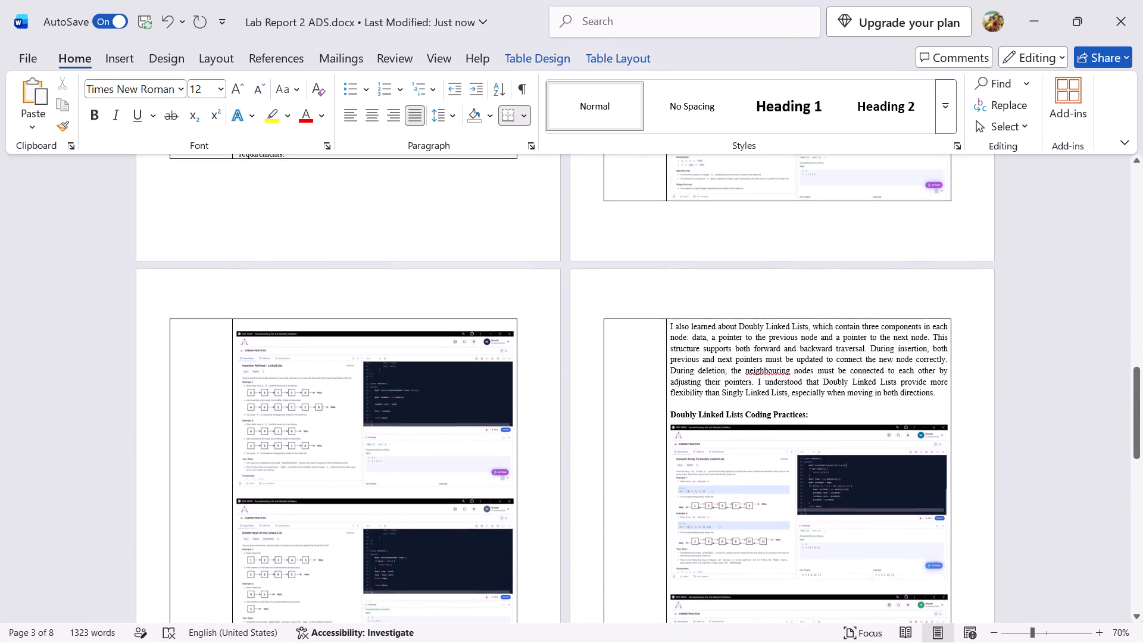
scroll(819, 391, up, 2)
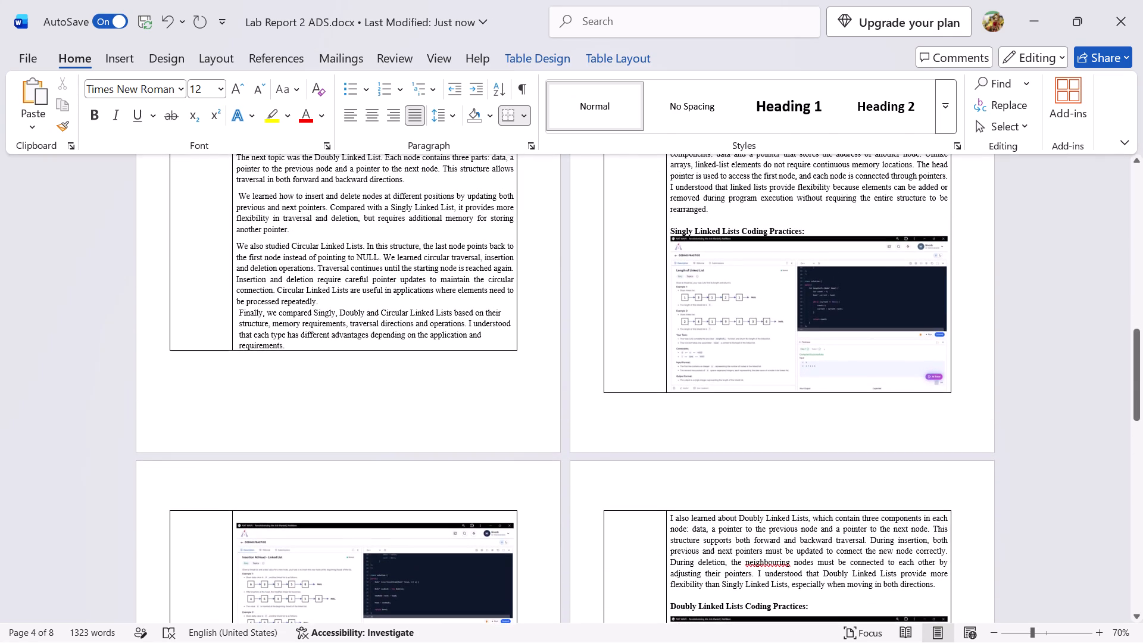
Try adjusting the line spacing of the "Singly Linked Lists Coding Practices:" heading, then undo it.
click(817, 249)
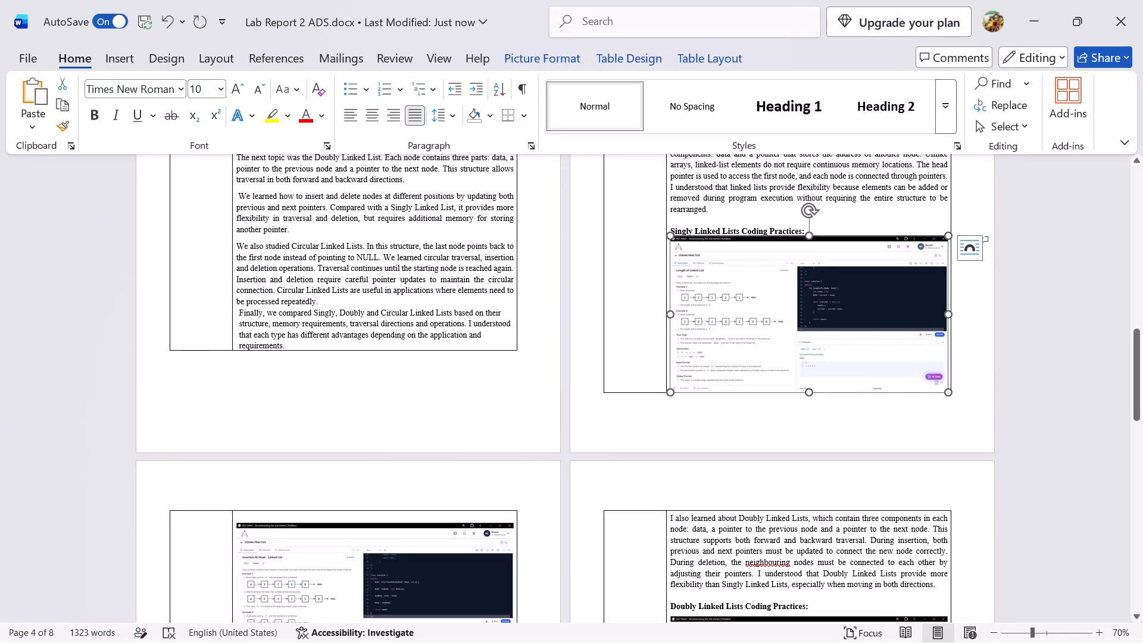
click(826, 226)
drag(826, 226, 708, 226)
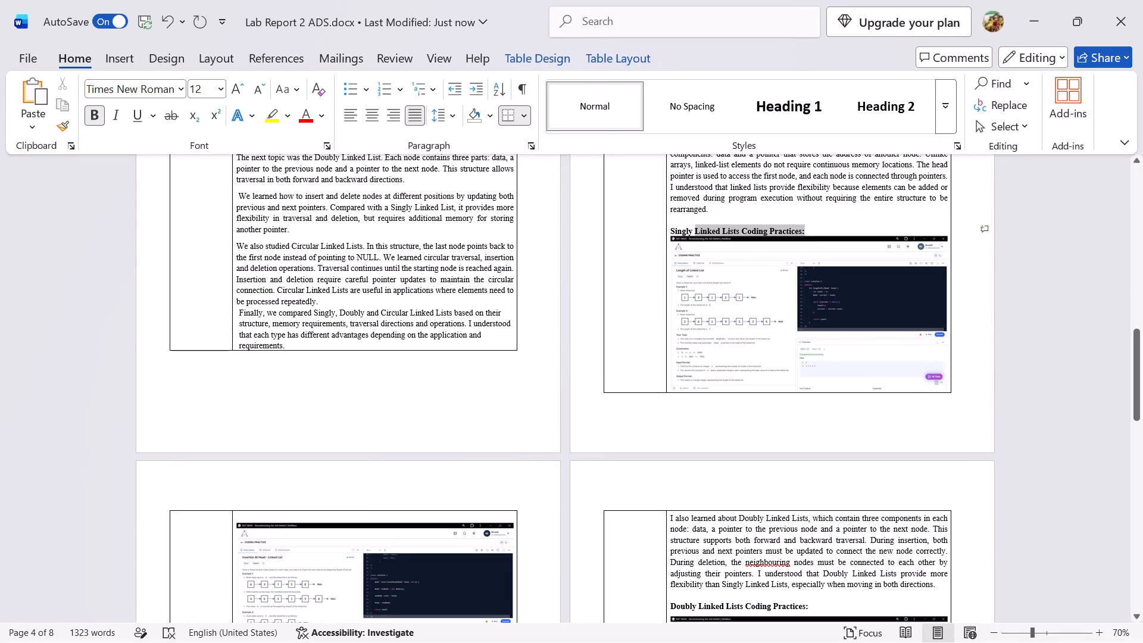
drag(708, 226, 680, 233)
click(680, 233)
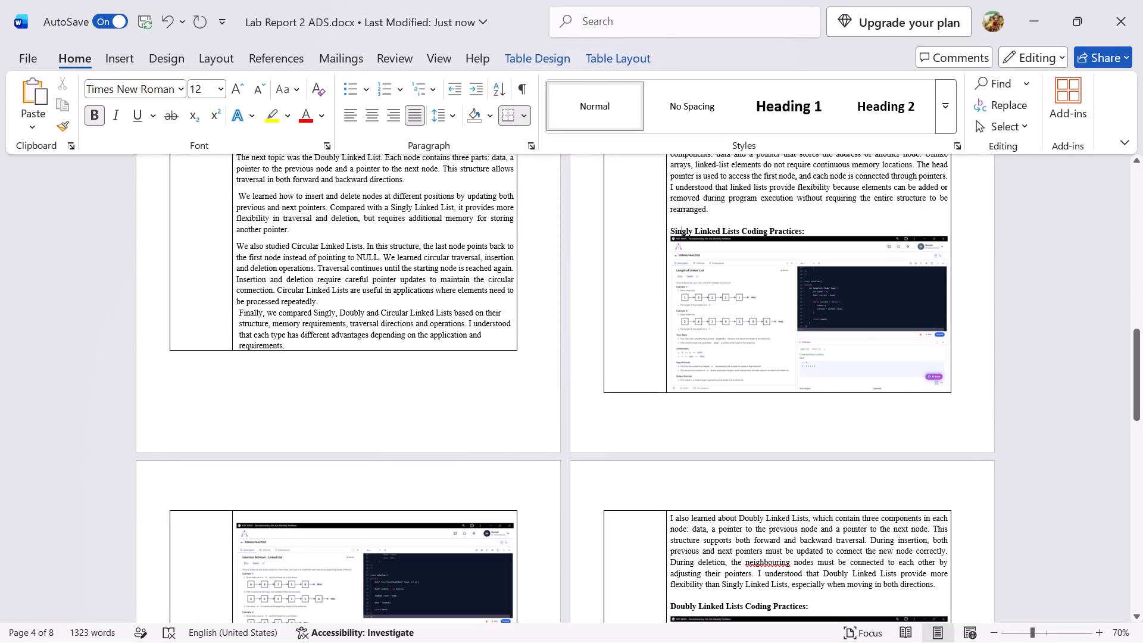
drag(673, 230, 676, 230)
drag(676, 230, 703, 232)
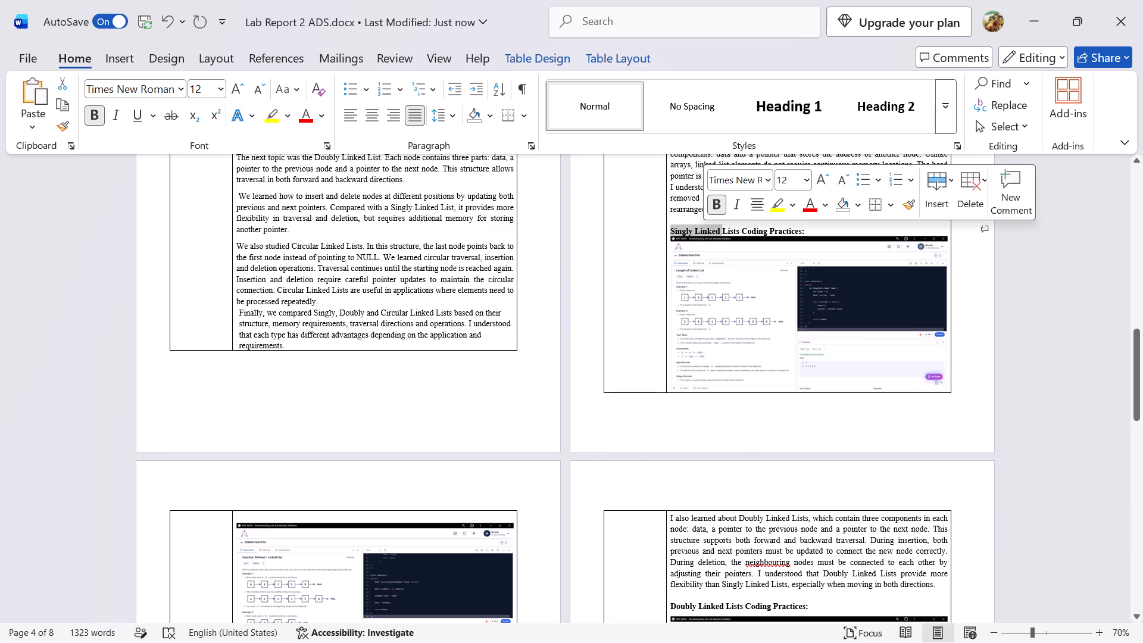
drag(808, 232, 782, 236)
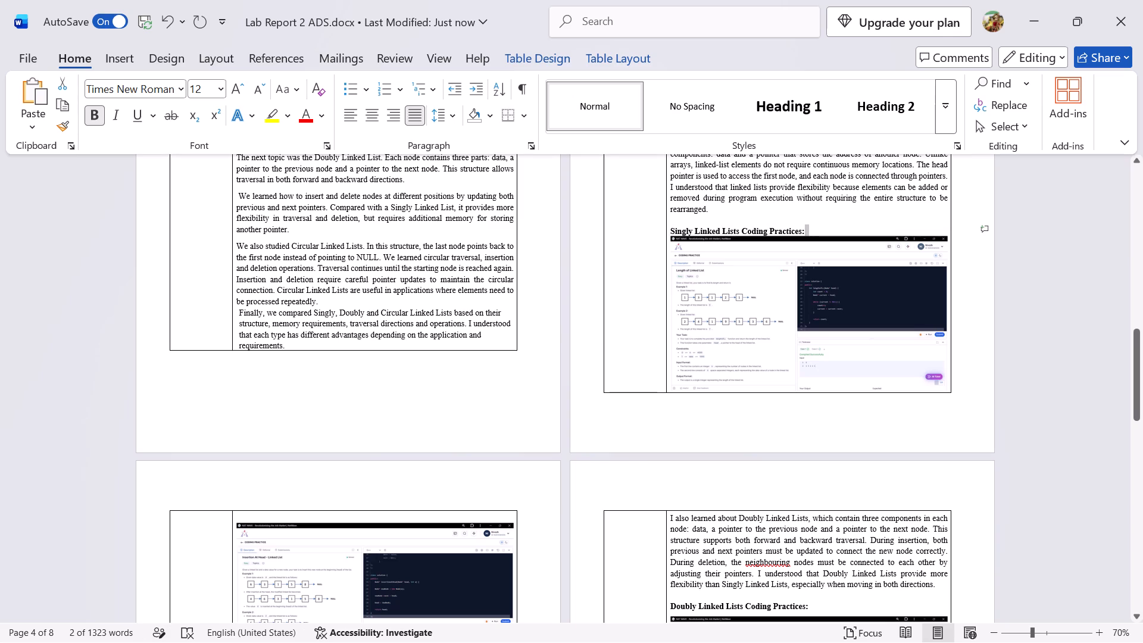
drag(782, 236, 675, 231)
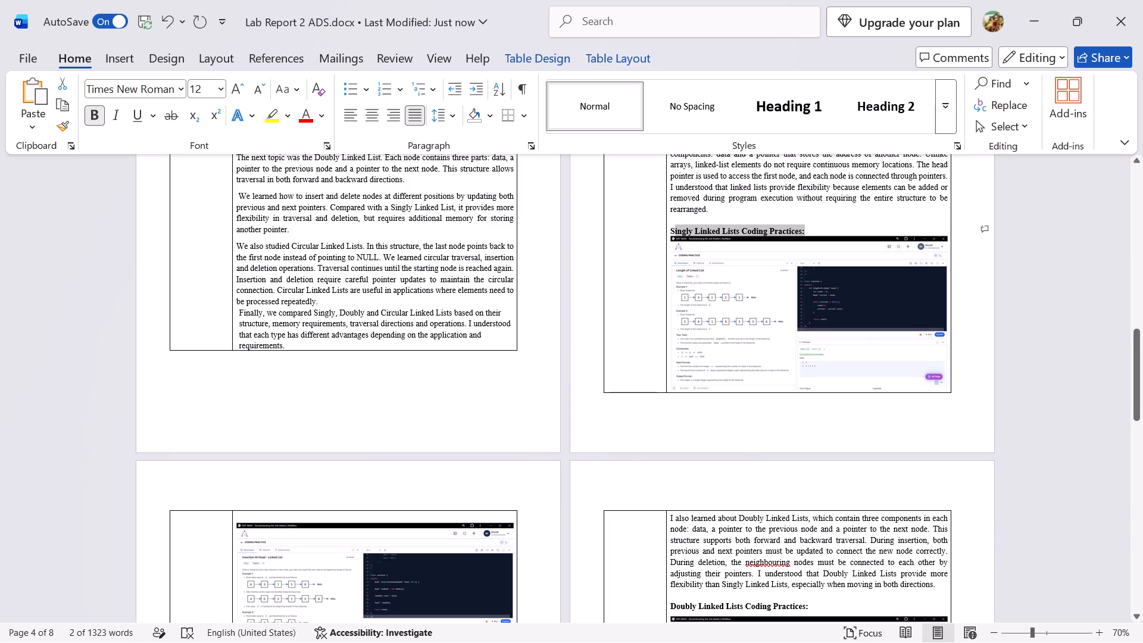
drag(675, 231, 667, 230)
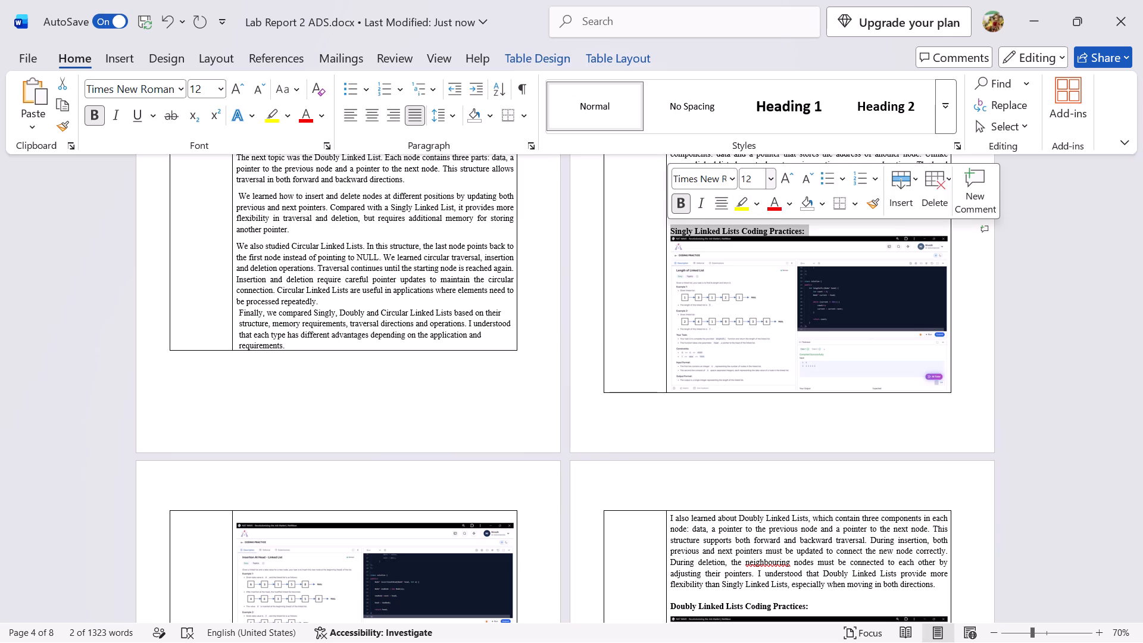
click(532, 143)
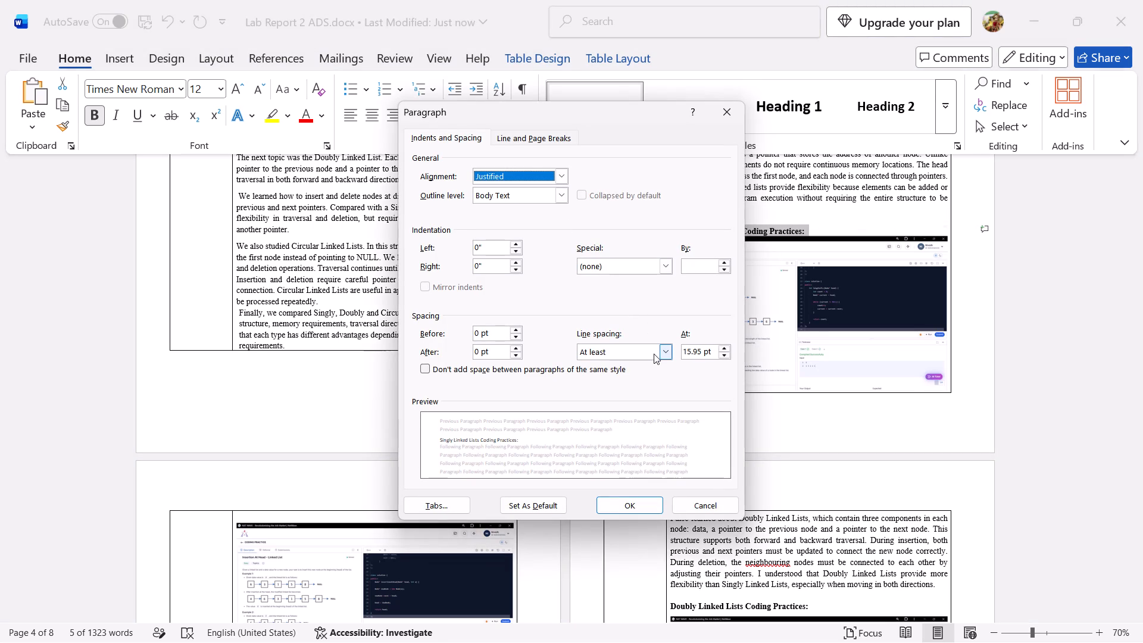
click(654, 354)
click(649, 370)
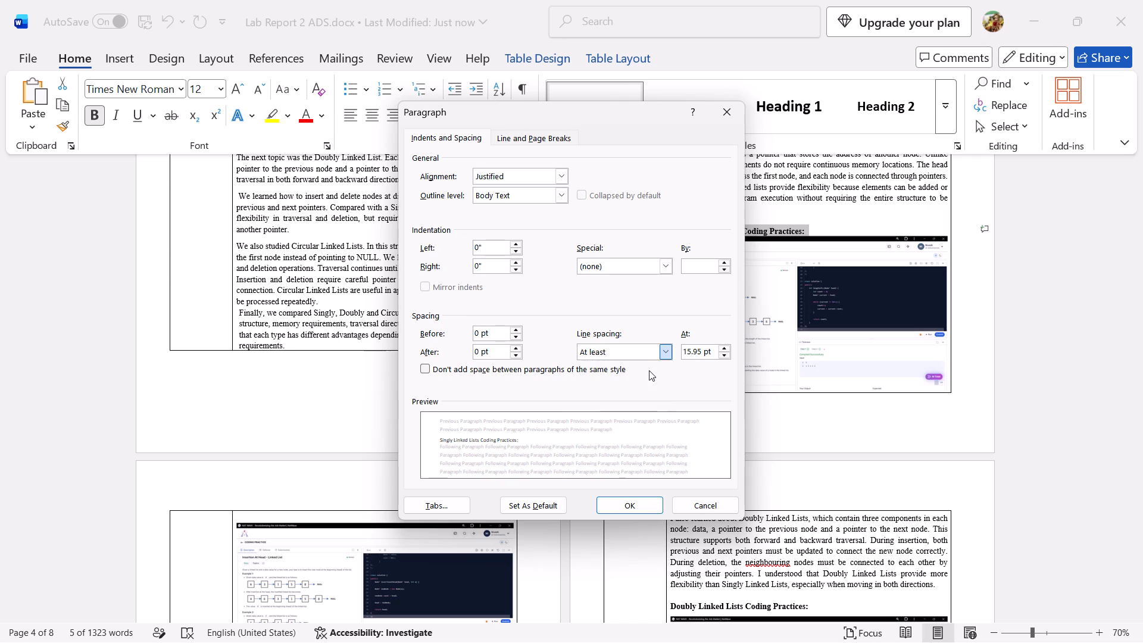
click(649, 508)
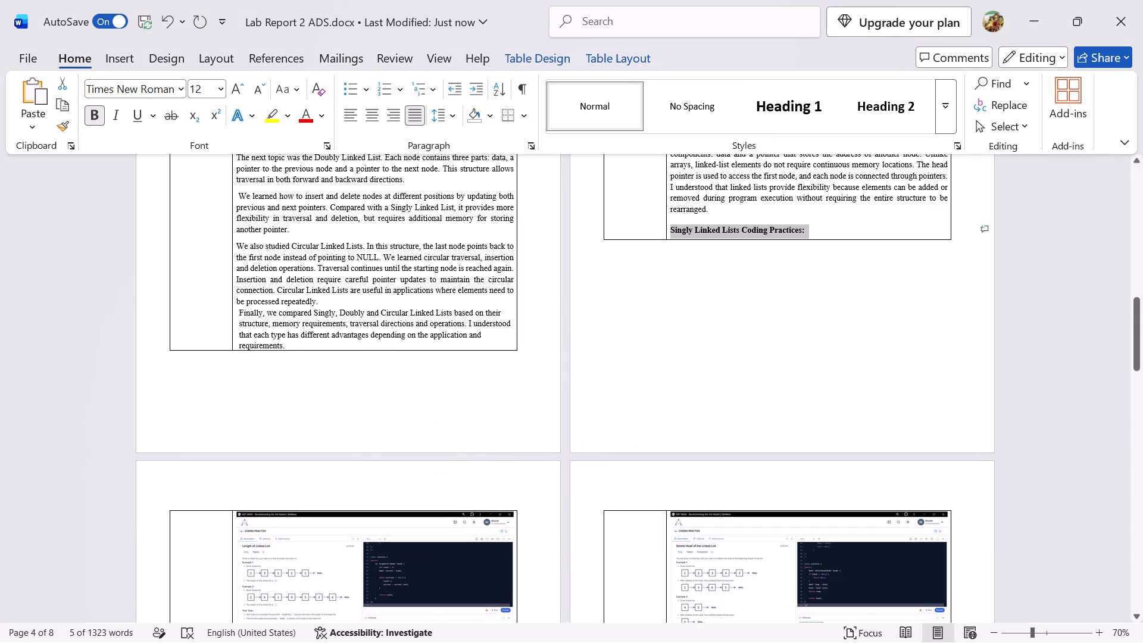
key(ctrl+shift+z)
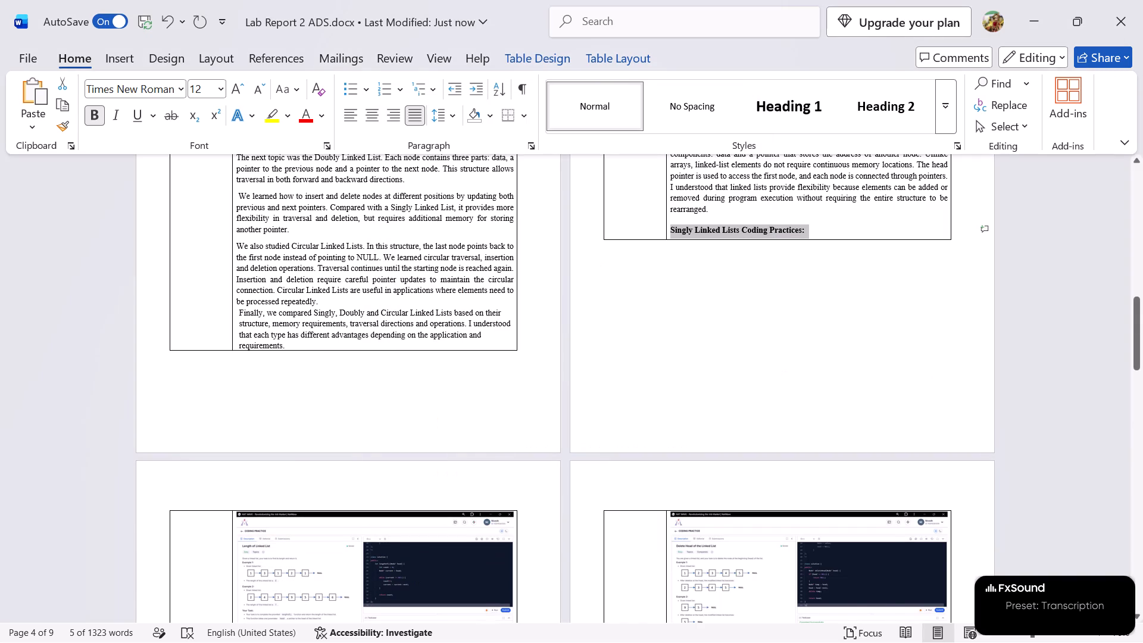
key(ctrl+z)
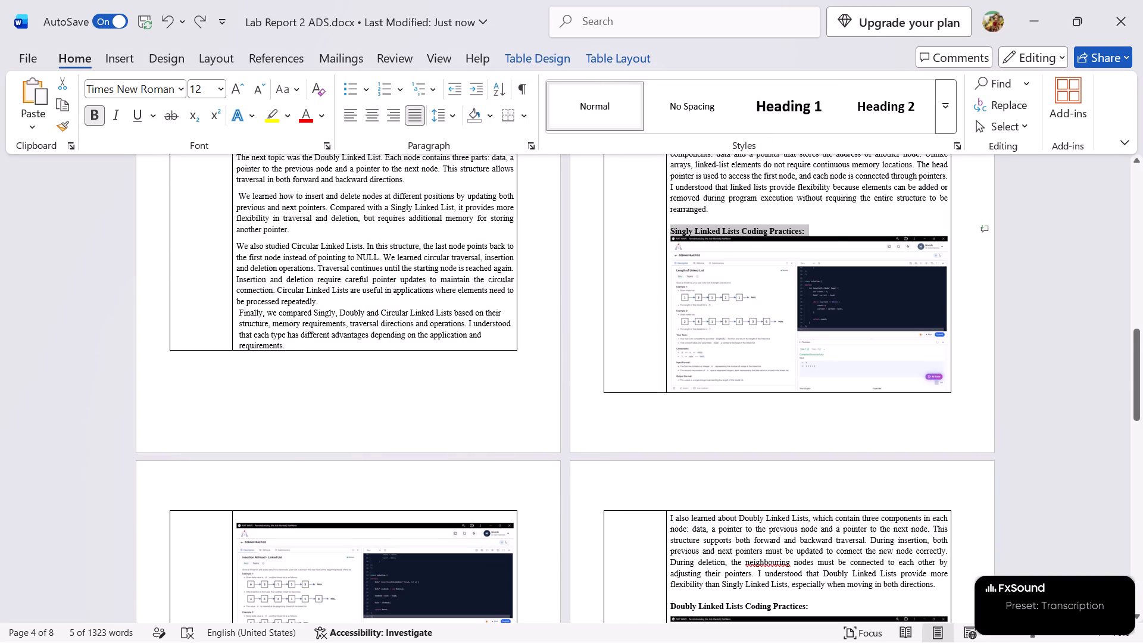
Check the paragraph spacing settings of the "Doubly Linked Lists Coding Practices:" heading without changing them.
scroll(833, 232, down, 1)
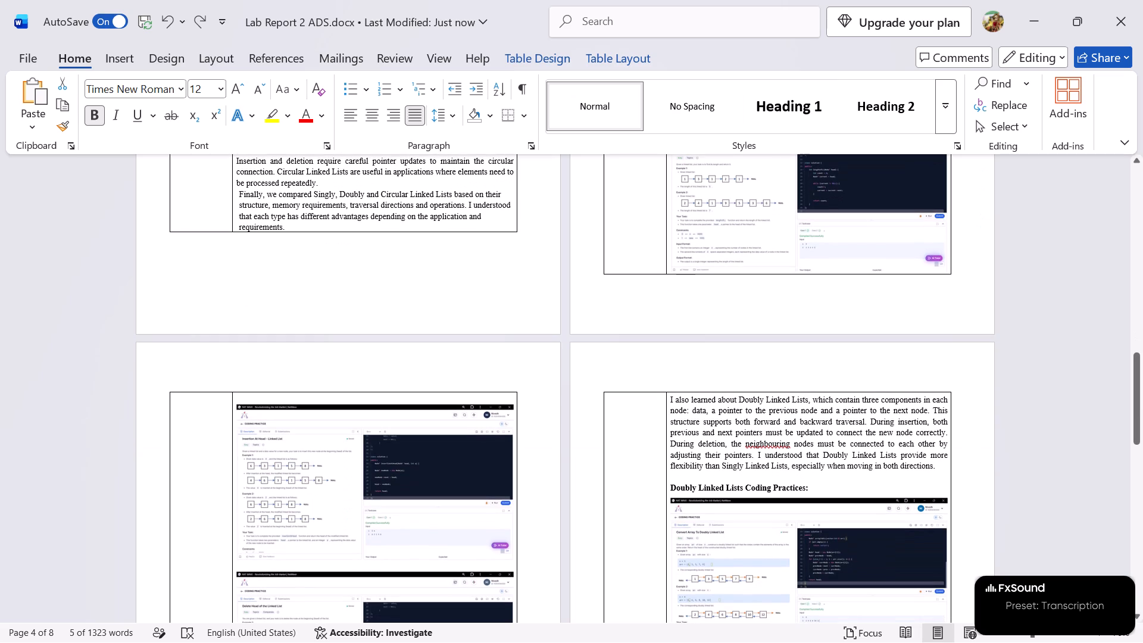
drag(825, 487, 754, 483)
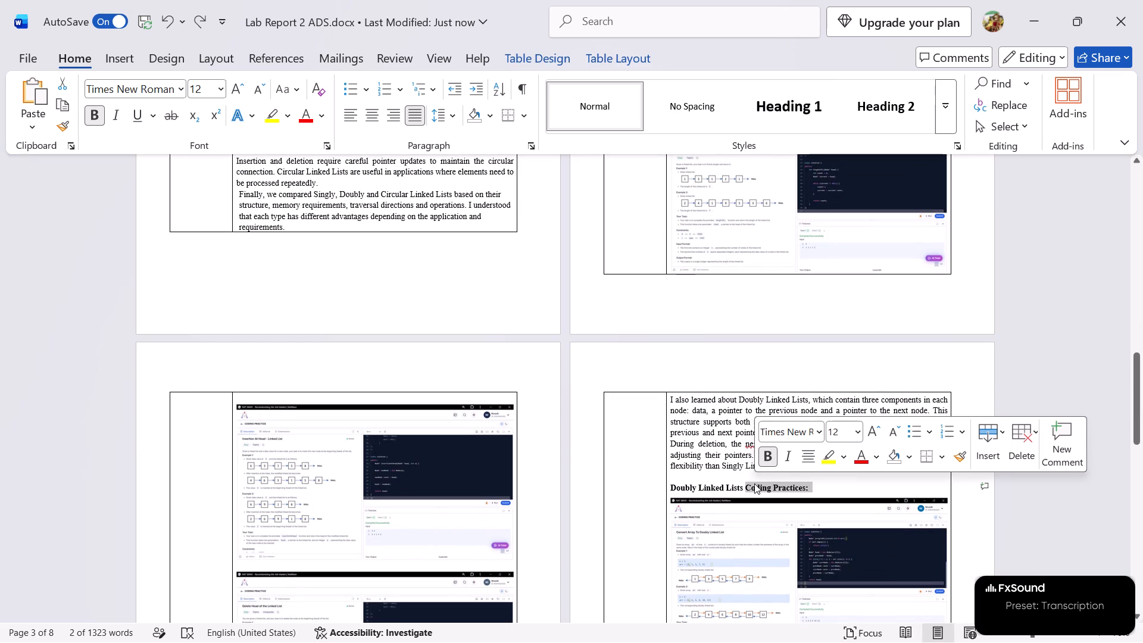
click(535, 145)
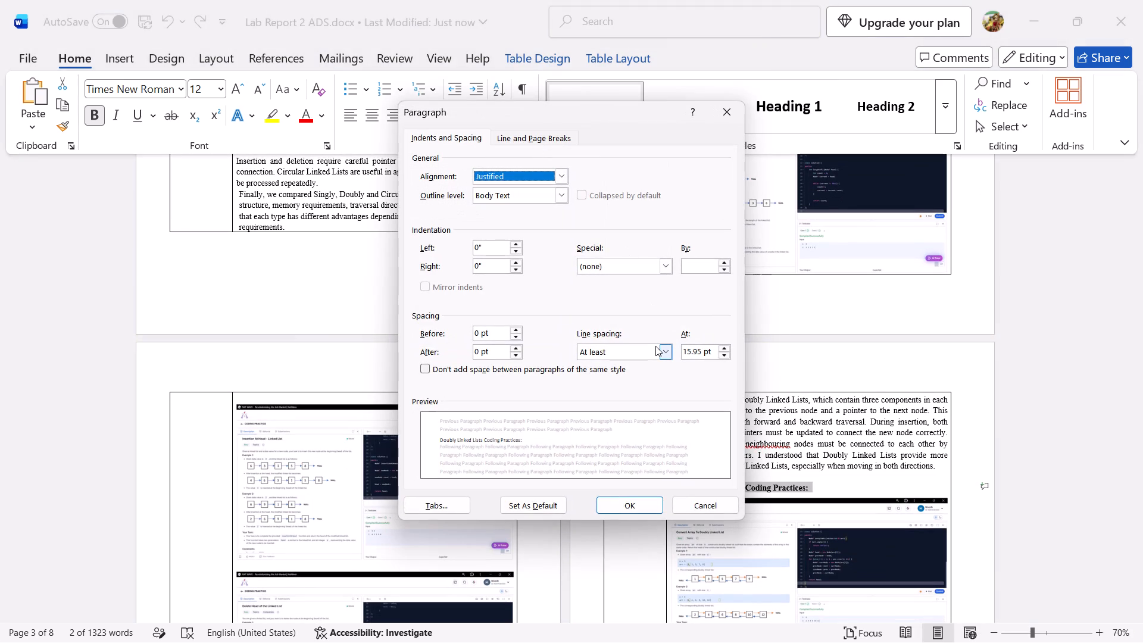
click(717, 116)
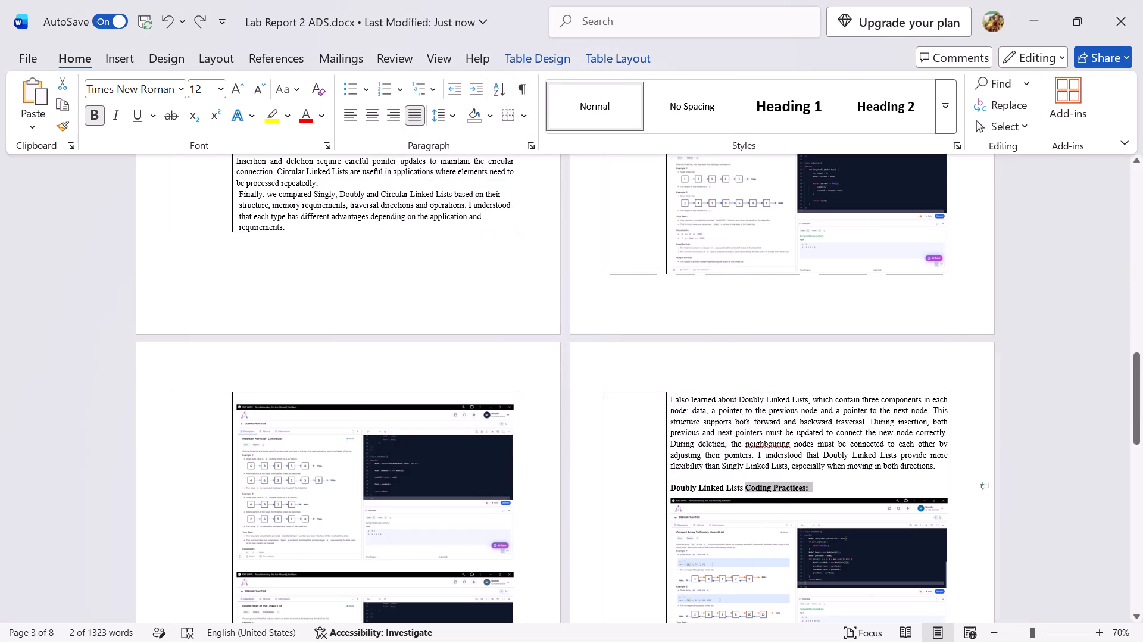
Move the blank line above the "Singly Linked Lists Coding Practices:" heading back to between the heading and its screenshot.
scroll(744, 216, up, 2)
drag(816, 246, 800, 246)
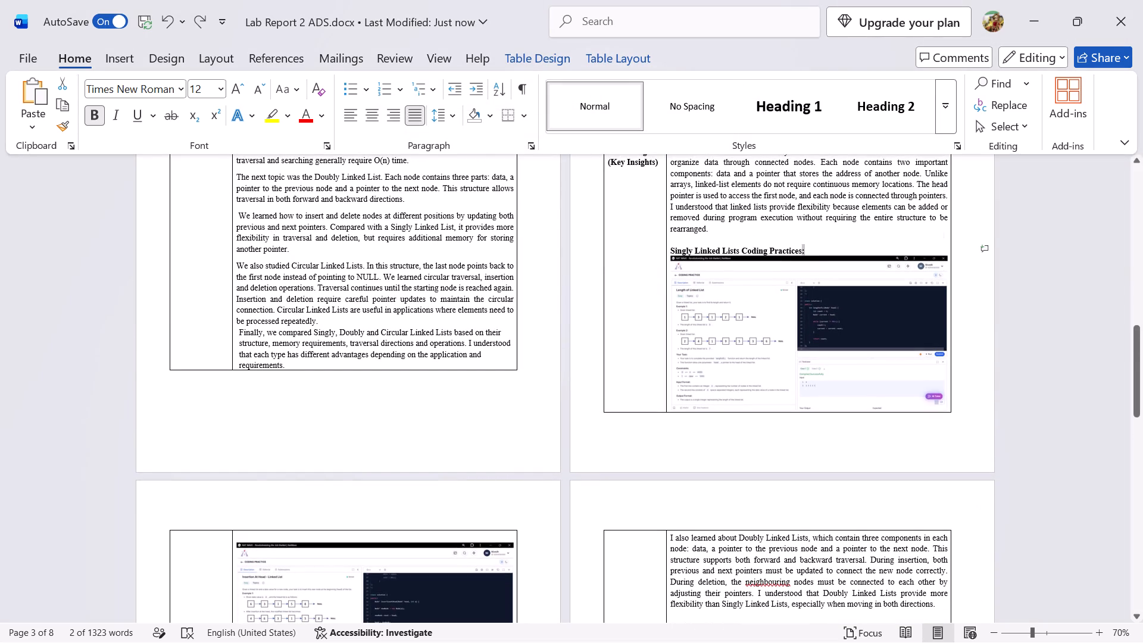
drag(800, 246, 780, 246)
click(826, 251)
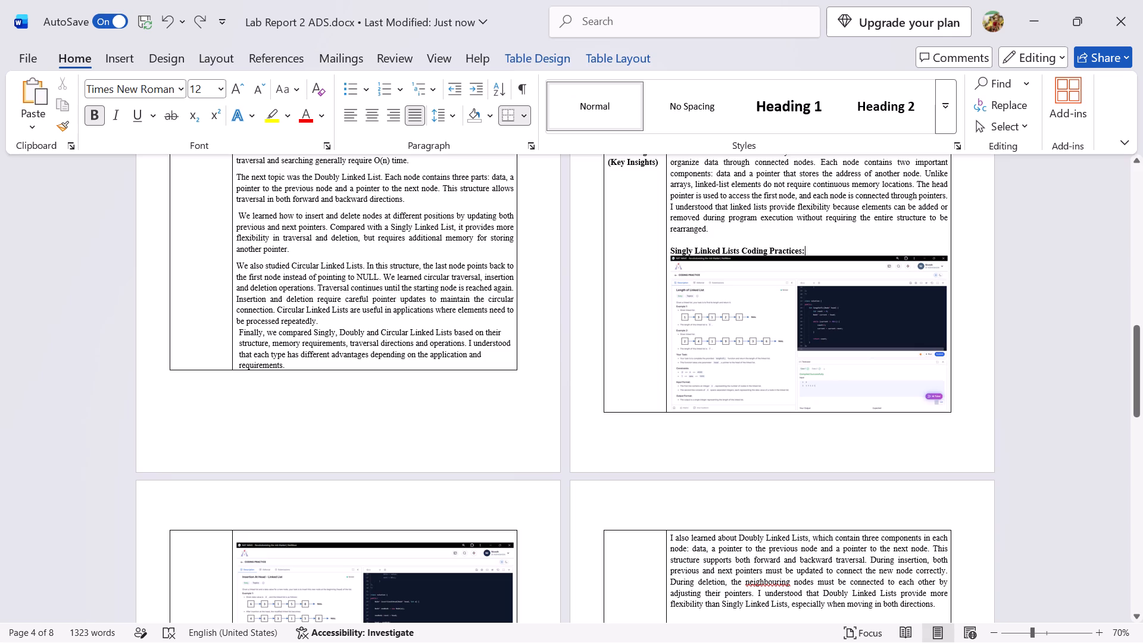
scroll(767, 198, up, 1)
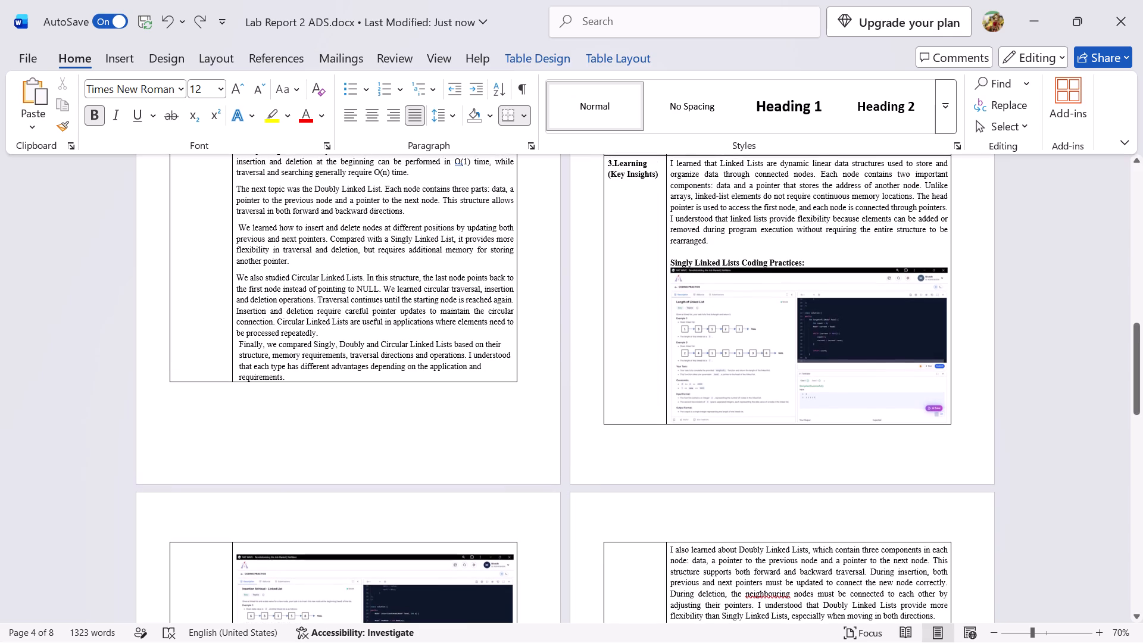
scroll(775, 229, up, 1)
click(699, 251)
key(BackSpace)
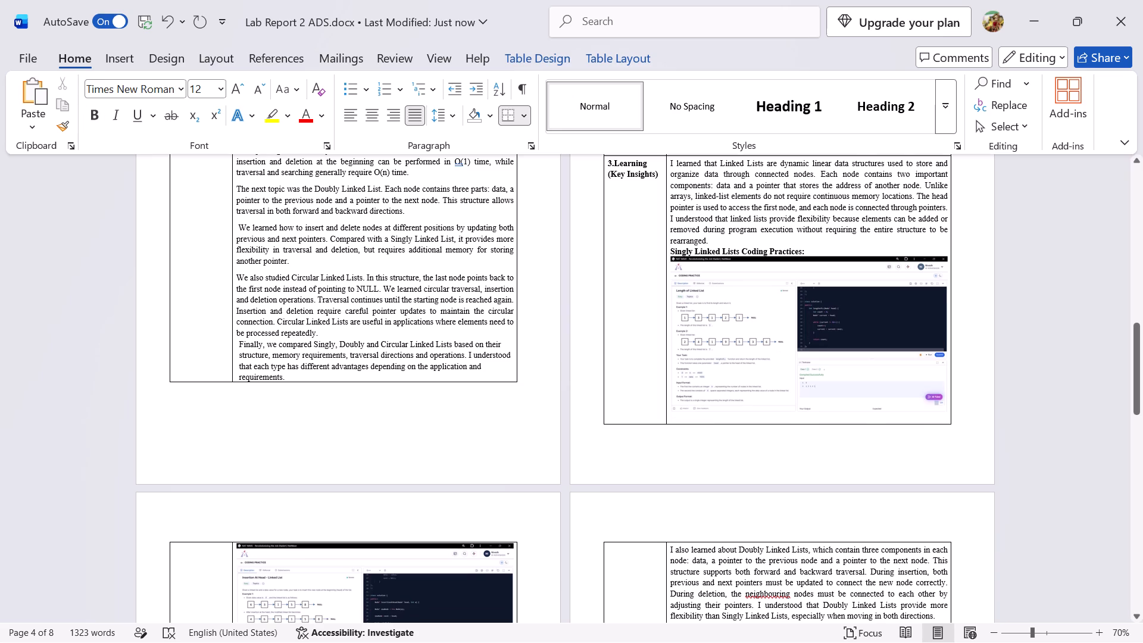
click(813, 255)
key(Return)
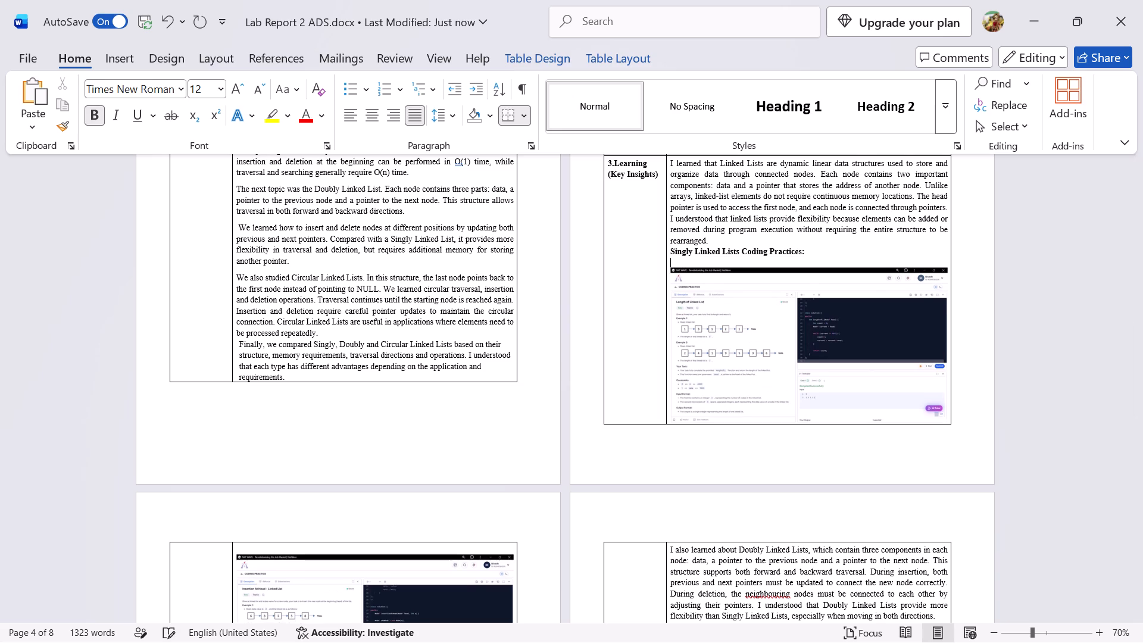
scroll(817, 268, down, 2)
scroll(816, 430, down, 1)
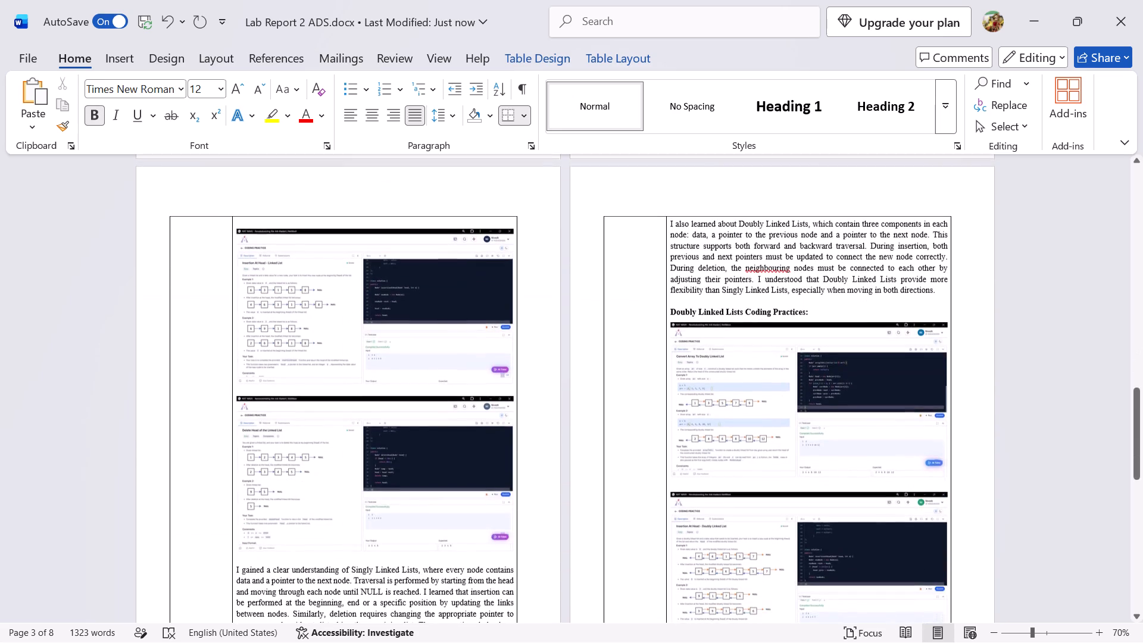
Review the page layout from the Singly Linked Lists screenshots through the Doubly and Circular Linked Lists sections.
scroll(736, 462, down, 2)
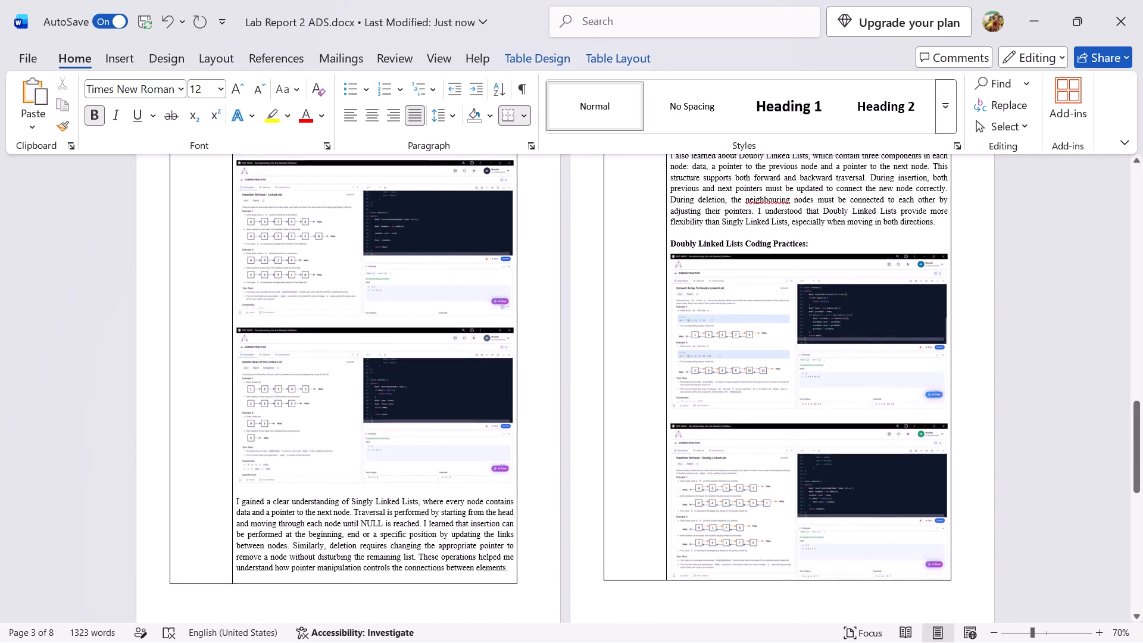
scroll(736, 462, down, 2)
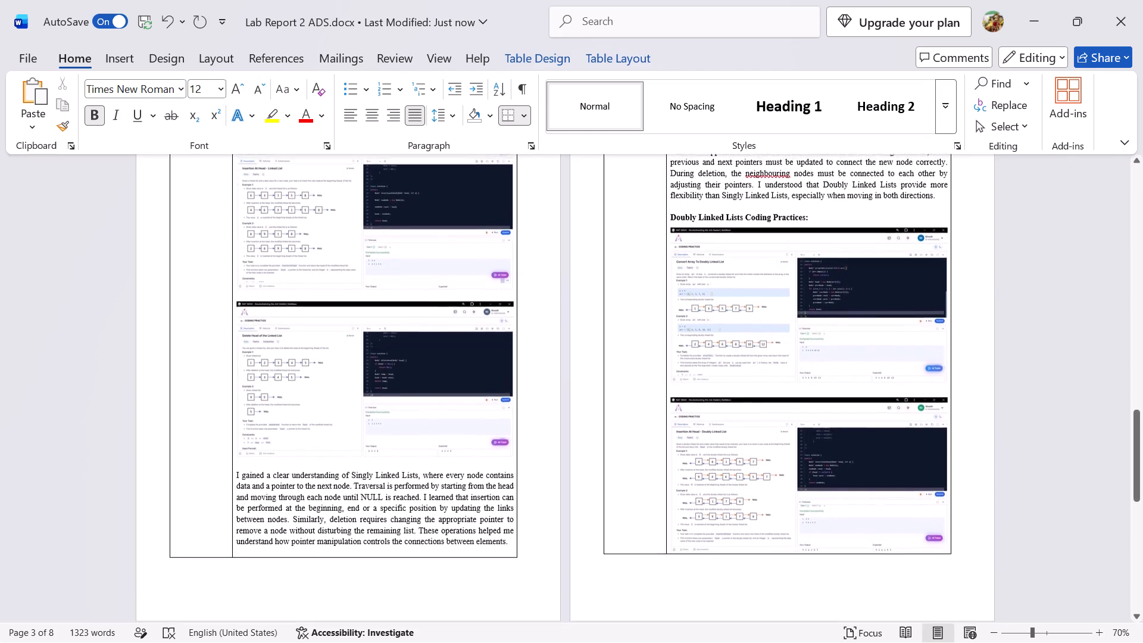
scroll(736, 462, down, 1)
scroll(708, 392, down, 3)
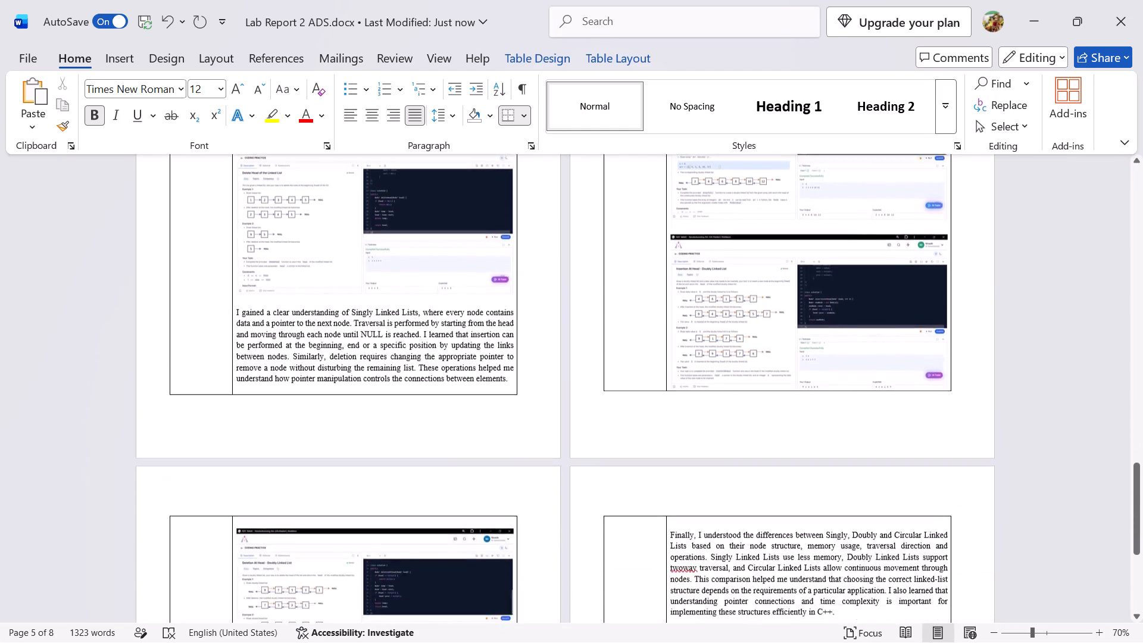
scroll(708, 392, down, 1)
scroll(452, 431, up, 1)
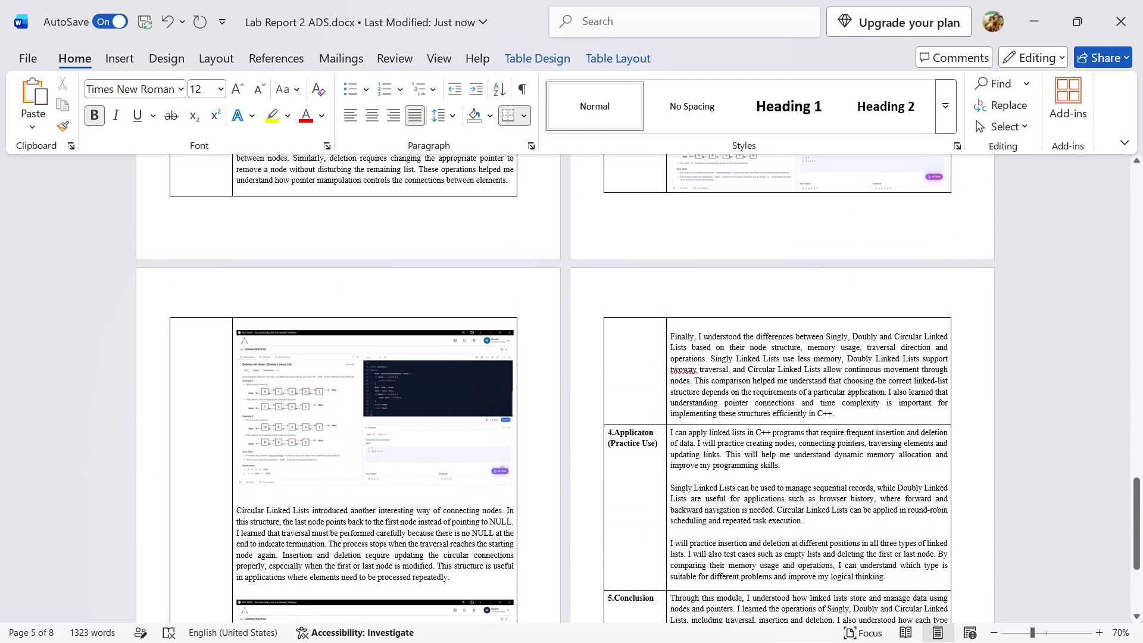
ctrl+scroll(288, 392, up, 3)
Paste the copied bold "Linked Lists Coding Practices:" heading on the blank line above the Circular Linked Lists screenshot.
scroll(348, 487, down, 1)
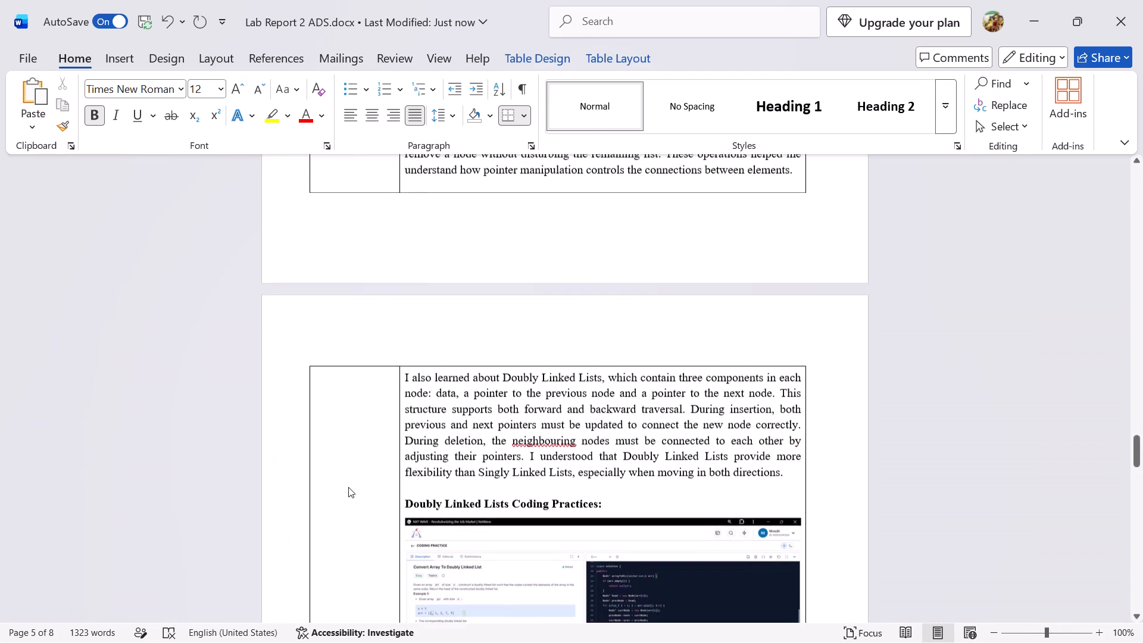
scroll(348, 487, down, 1)
scroll(466, 539, down, 1)
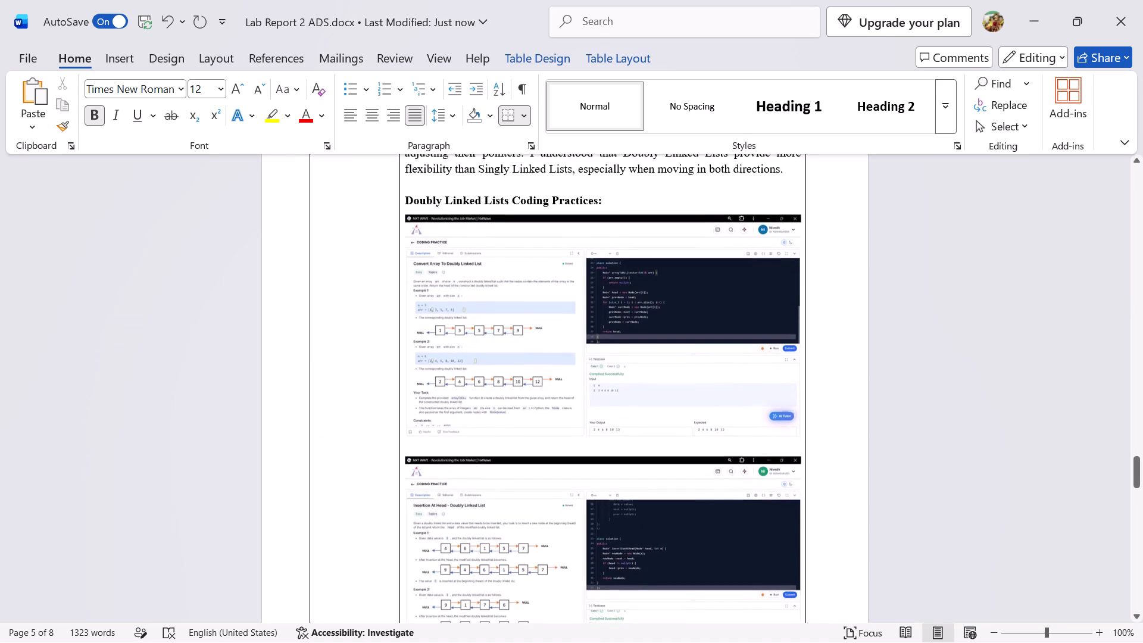
scroll(466, 539, down, 4)
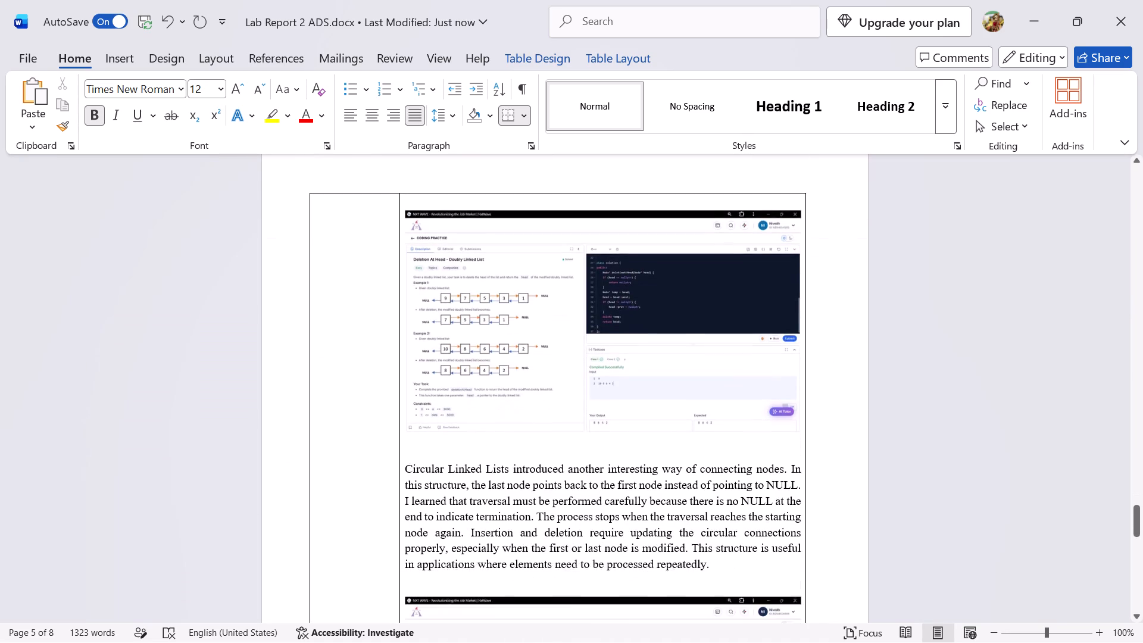
scroll(466, 539, down, 3)
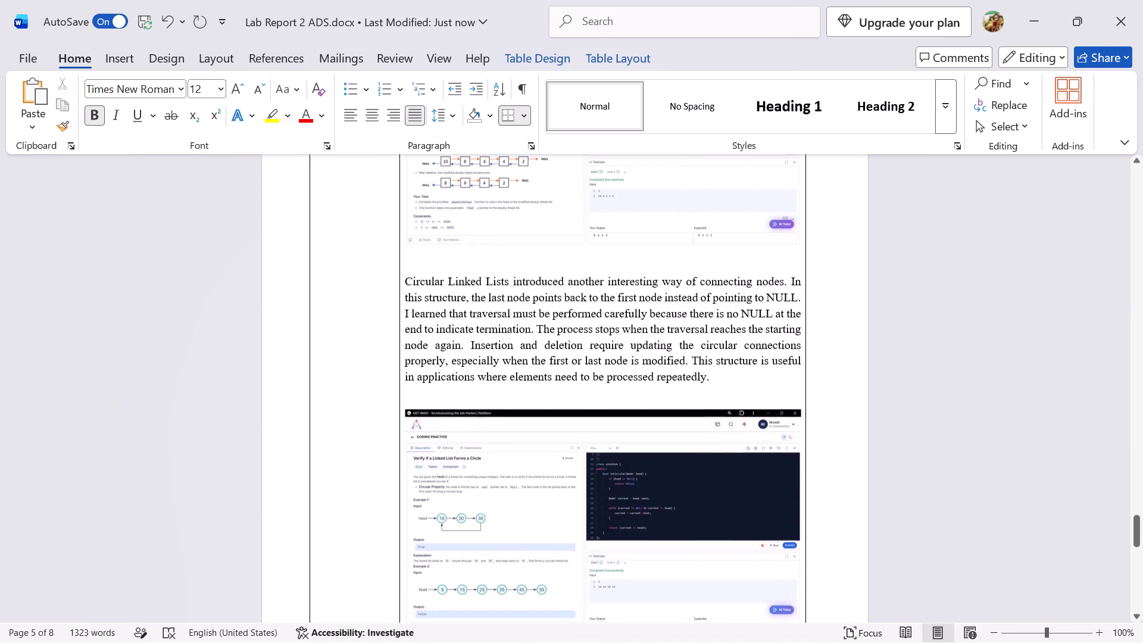
click(721, 380)
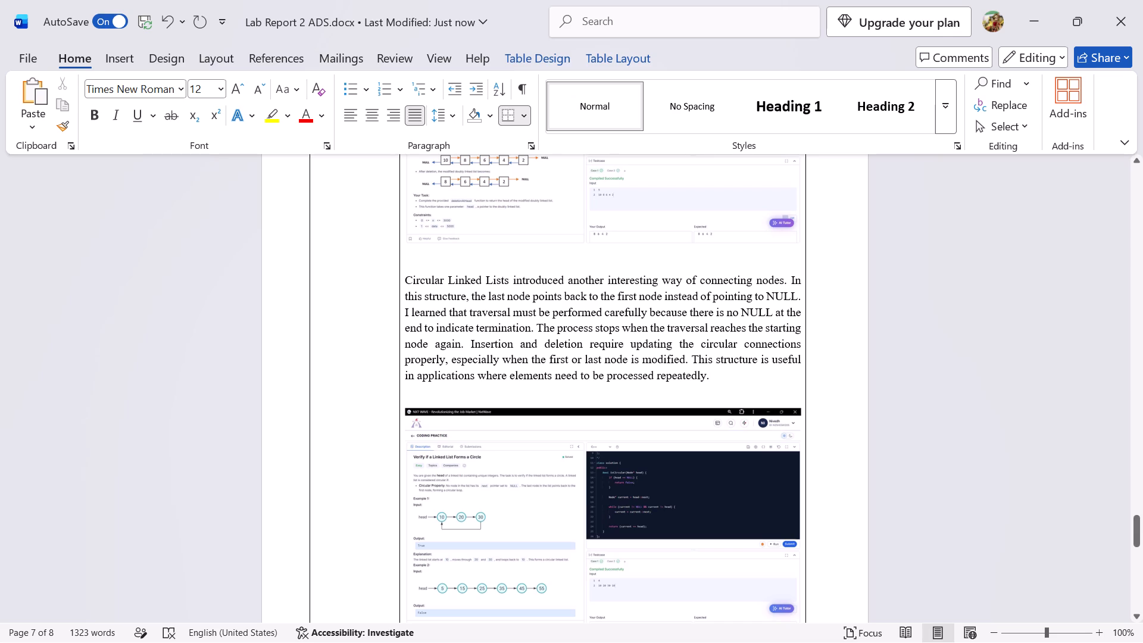
click(523, 394)
key(ctrl+v)
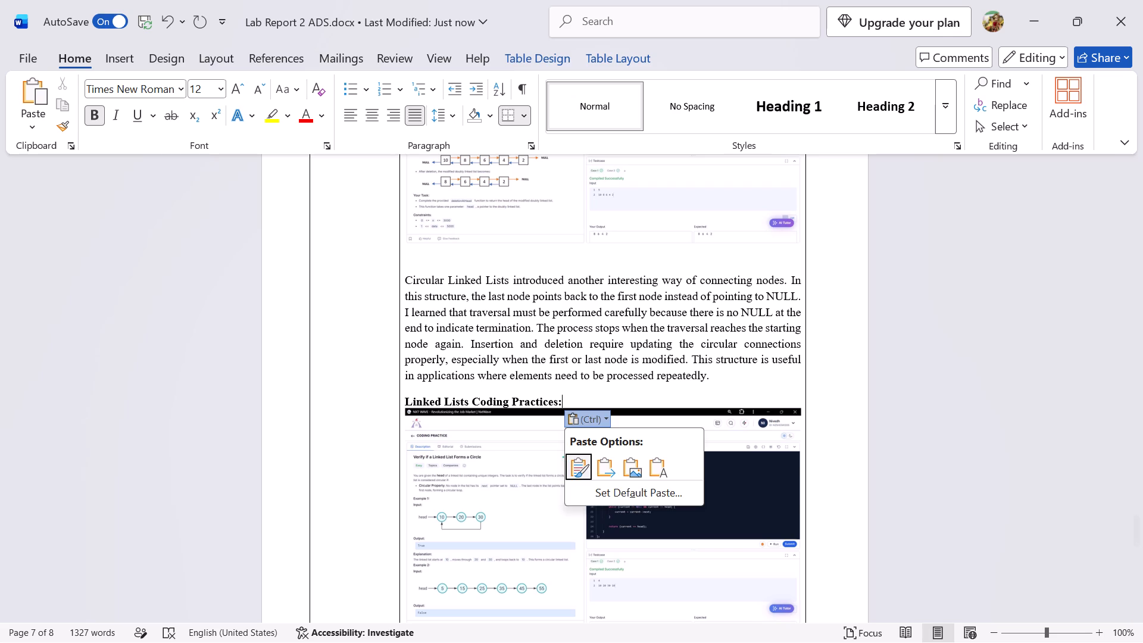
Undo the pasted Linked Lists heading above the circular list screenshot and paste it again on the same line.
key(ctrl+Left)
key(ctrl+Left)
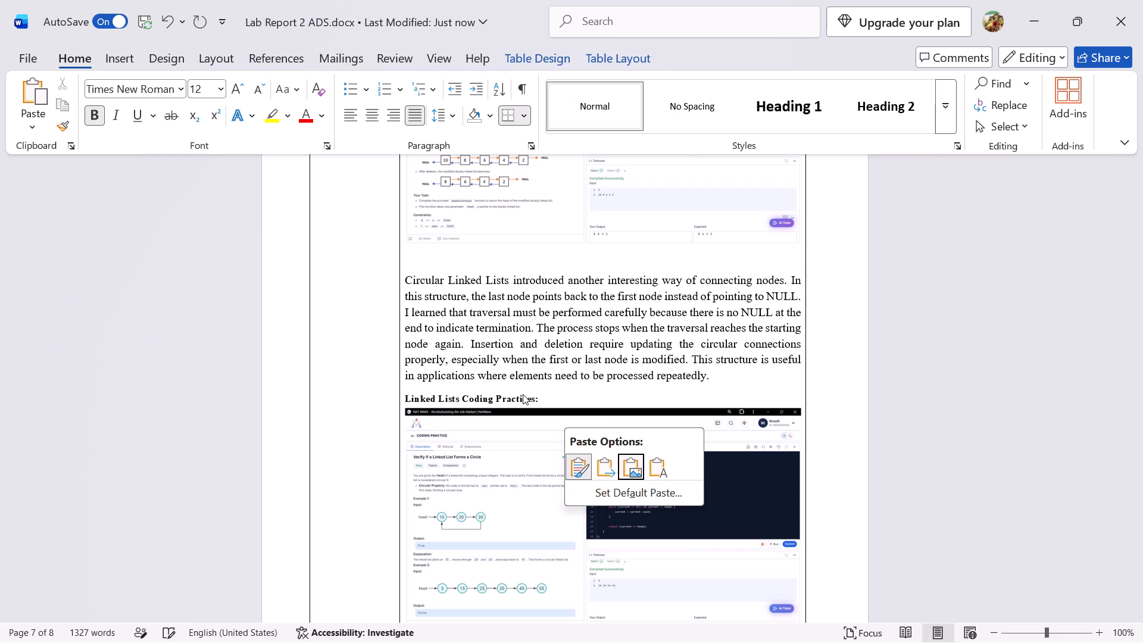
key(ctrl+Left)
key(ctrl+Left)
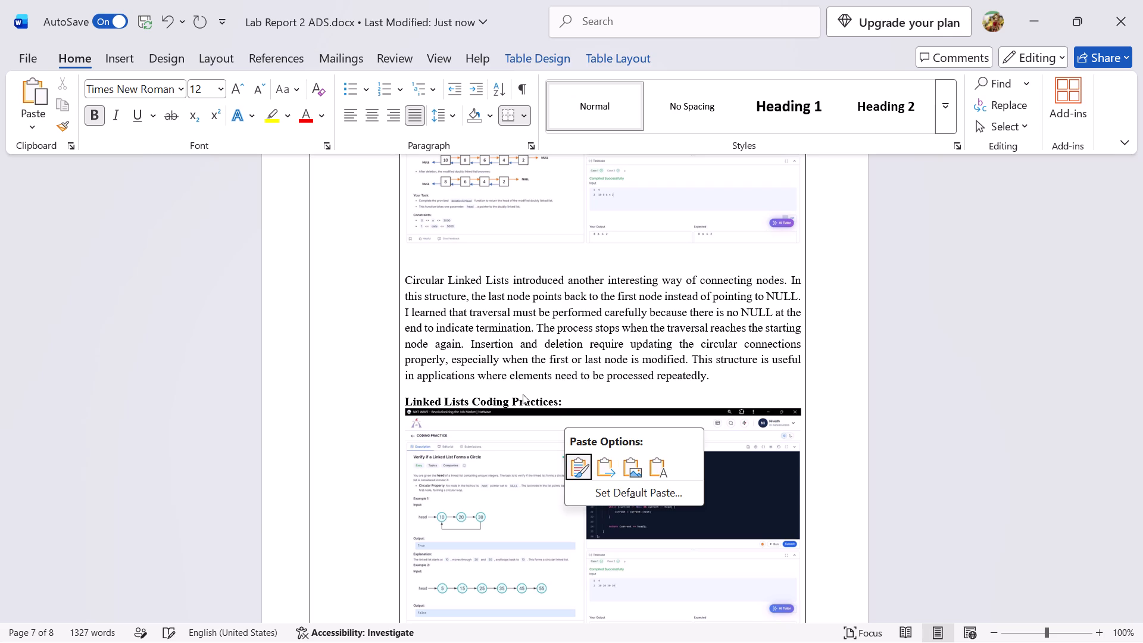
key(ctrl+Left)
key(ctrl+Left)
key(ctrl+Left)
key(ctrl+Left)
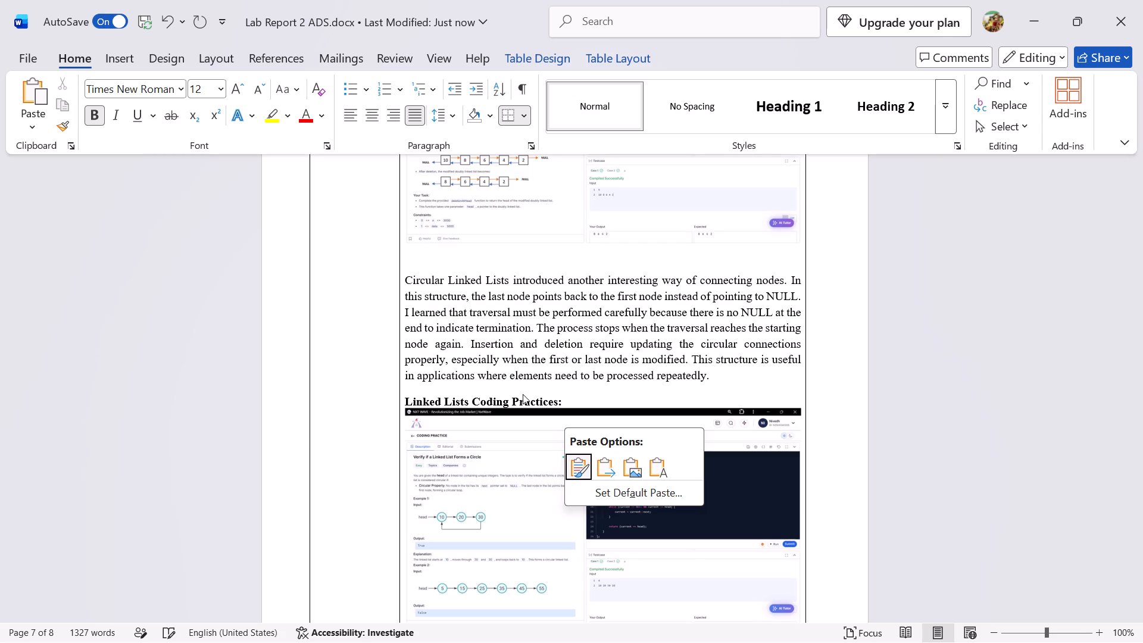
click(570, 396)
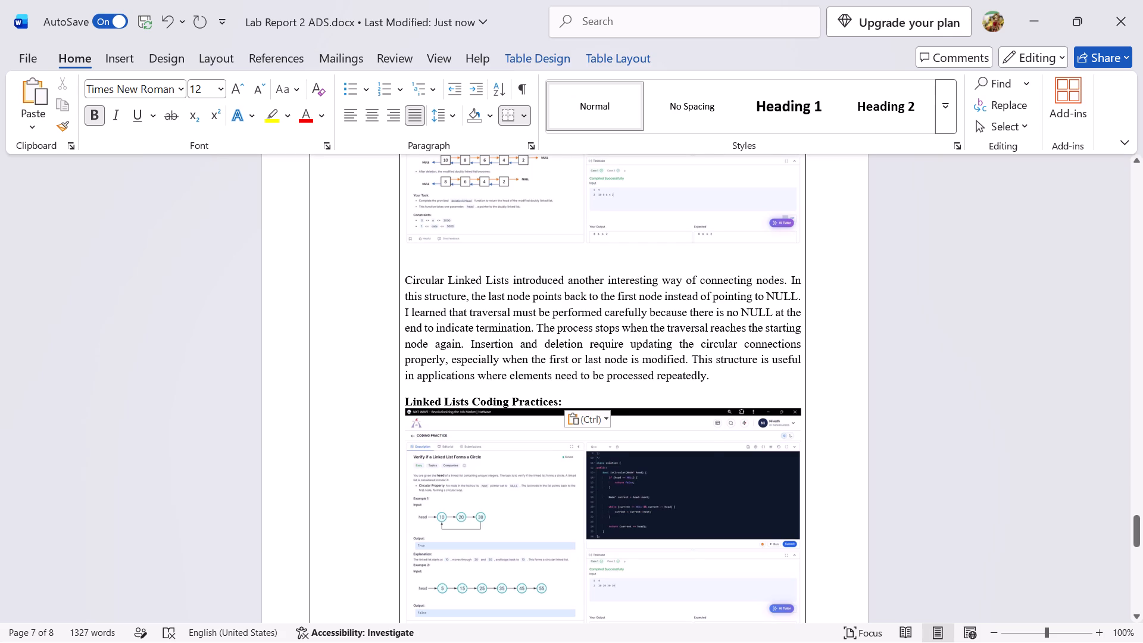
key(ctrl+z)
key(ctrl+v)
Reword the pasted heading to "Circular Linked Lists Coding Practice:", adding "Circular" and making "Practice" singular.
scroll(570, 396, down, 1)
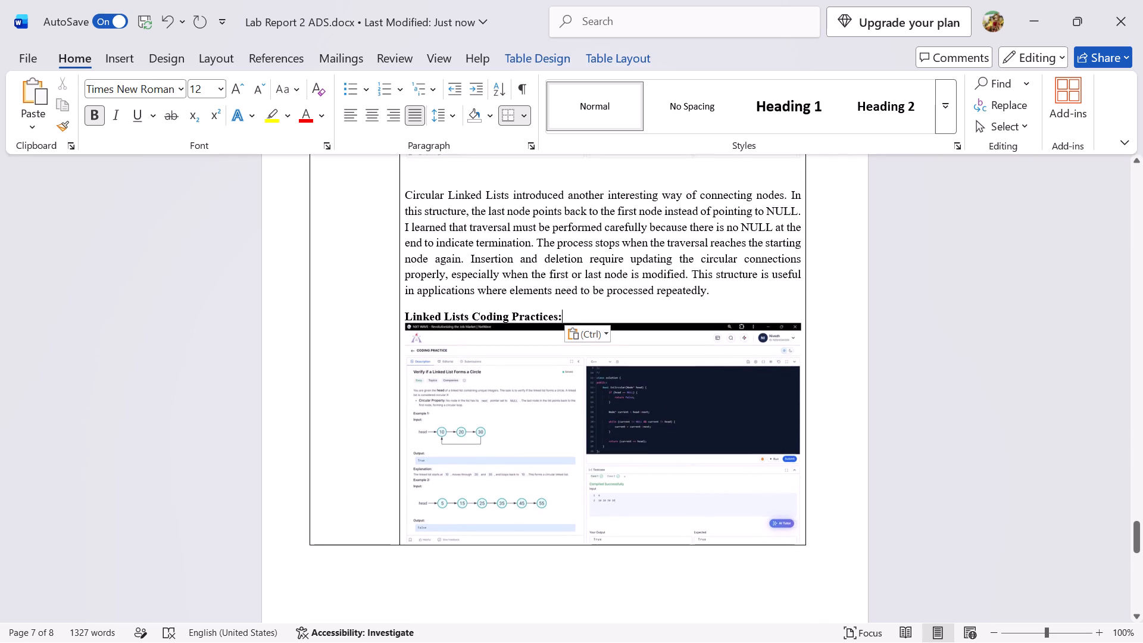
click(407, 316)
key(shift+c)
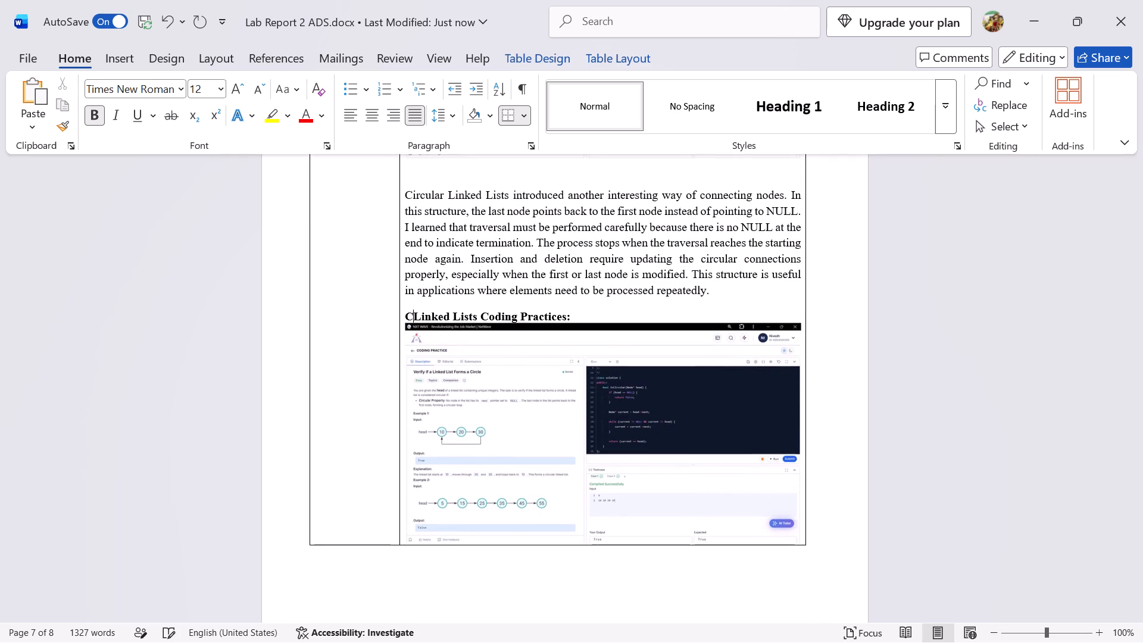
text(ircular)
key(space)
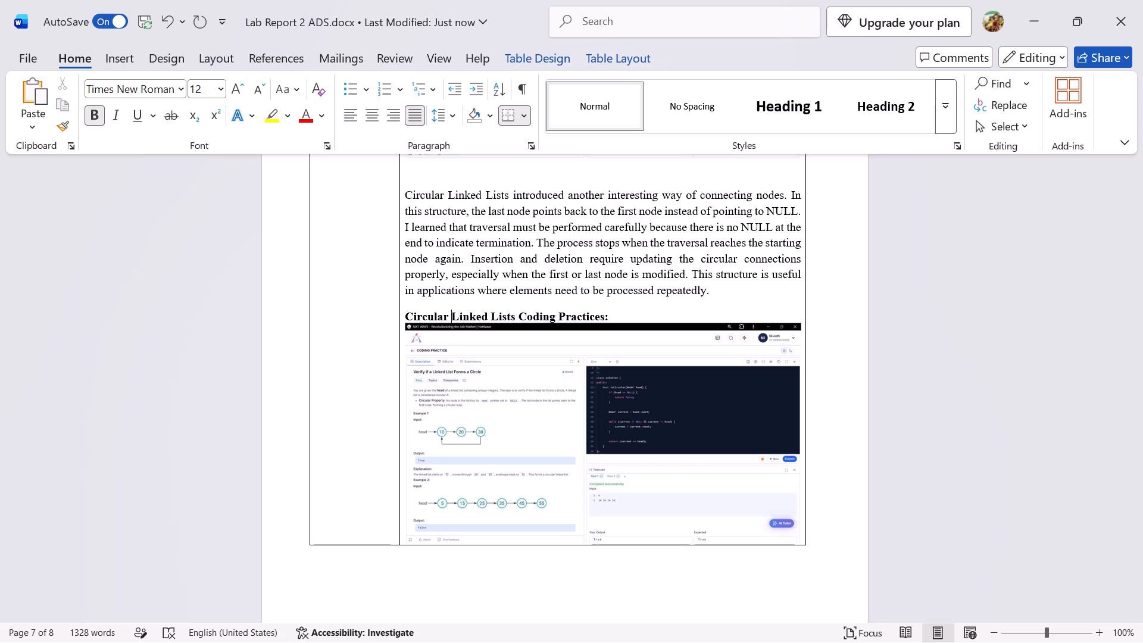
key(ctrl+Right)
key(ctrl+Right)
key(ctrl+Right)
key(ctrl+Right)
key(BackSpace)
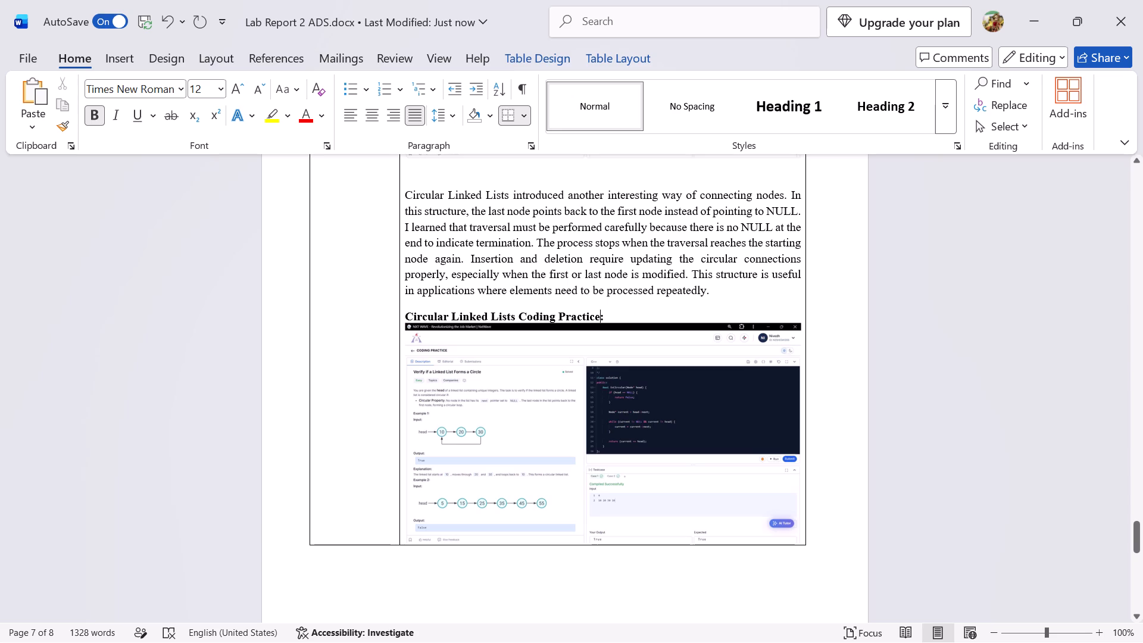
Delete the extra blank line between the last Doubly Linked Lists screenshot and the Circular Linked Lists paragraph.
scroll(618, 316, up, 1)
click(564, 294)
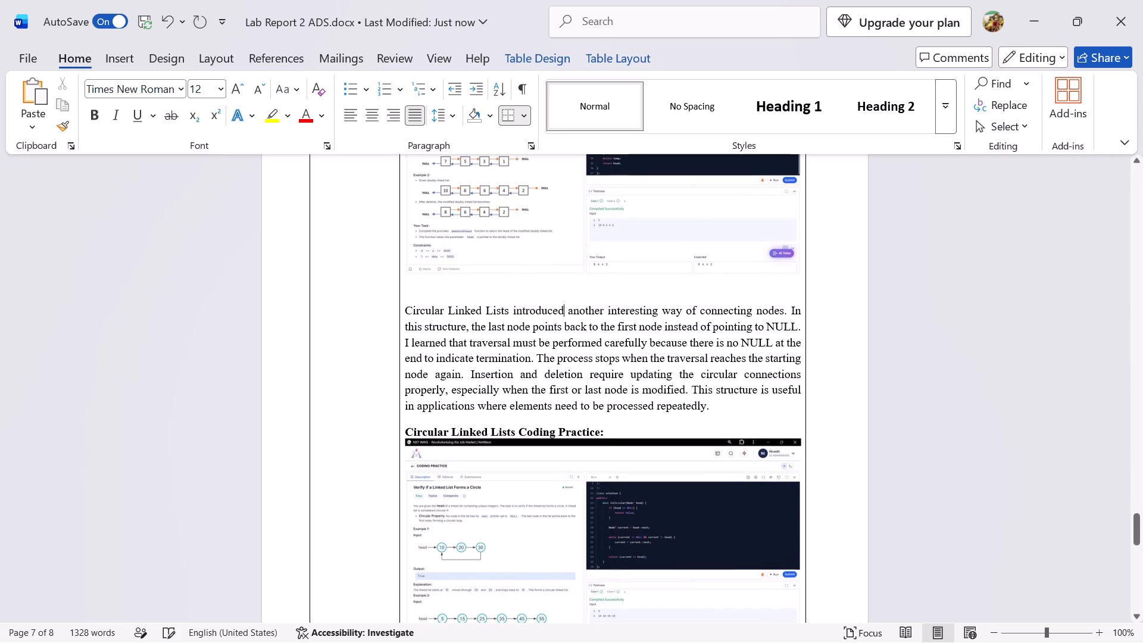
click(406, 310)
key(BackSpace)
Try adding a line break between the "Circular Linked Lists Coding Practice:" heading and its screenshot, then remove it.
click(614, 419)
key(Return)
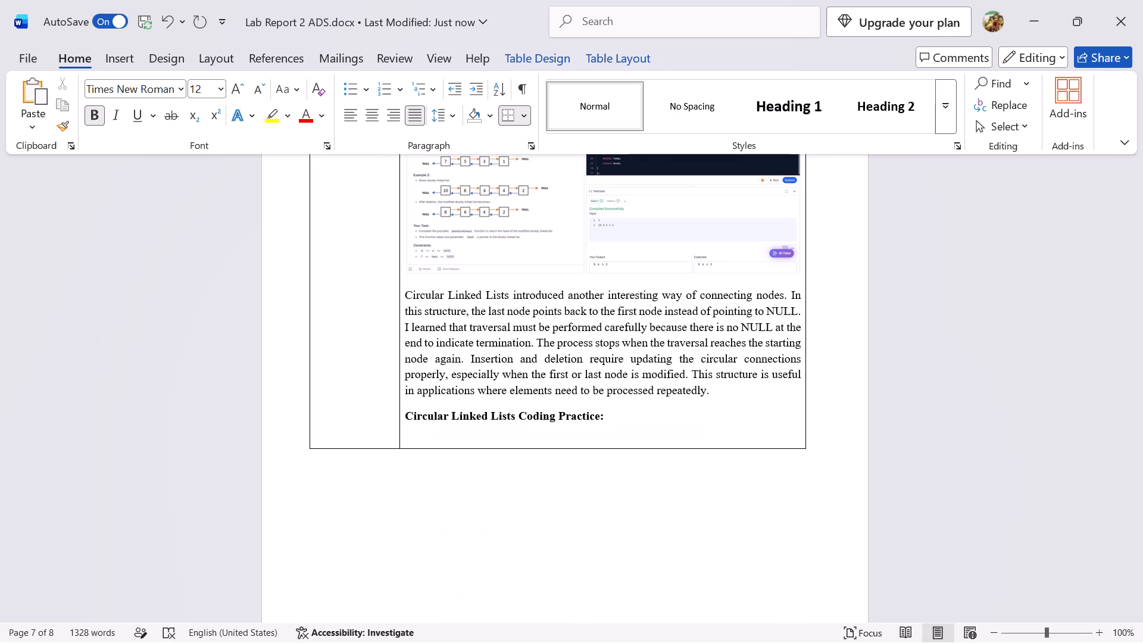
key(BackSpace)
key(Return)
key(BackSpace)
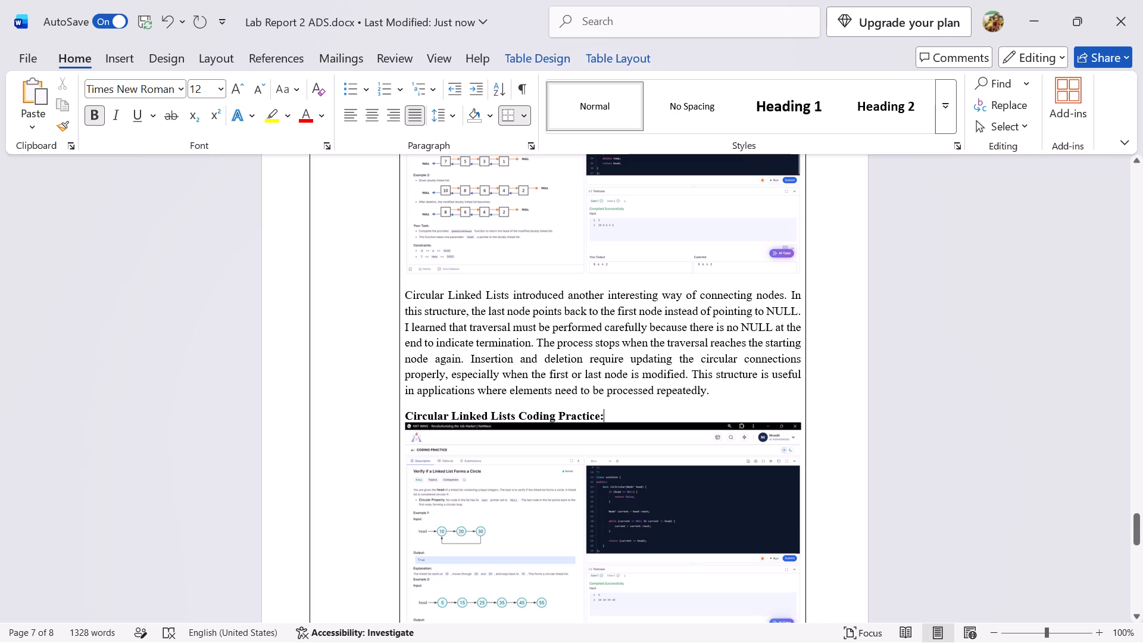
Raise the row border above "4.Applicaton (Practice Use)" to close the empty space below the paragraph beginning "Finally, I understood the differences".
scroll(708, 400, up, 1)
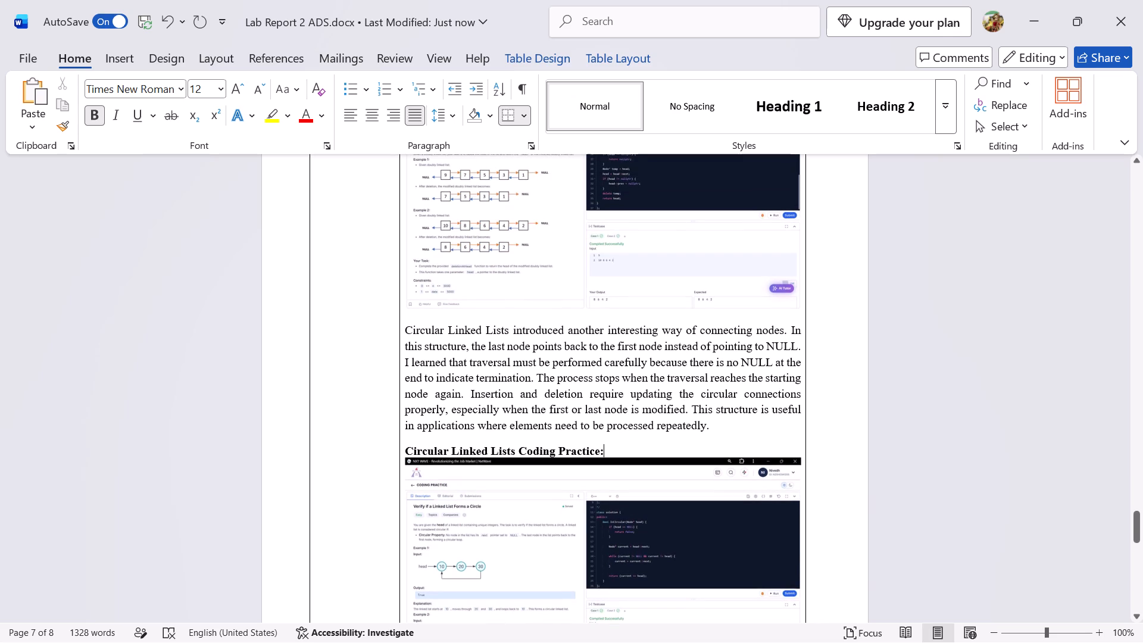
scroll(583, 391, up, 1)
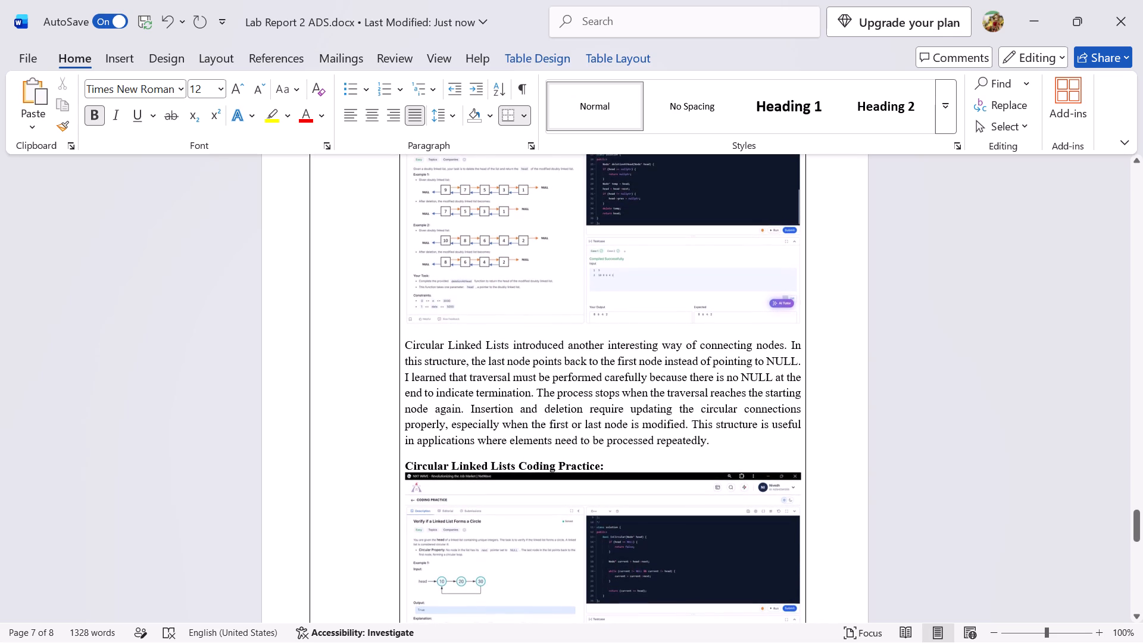
scroll(647, 476, down, 1)
ctrl+scroll(647, 476, down, 3)
scroll(495, 416, up, 1)
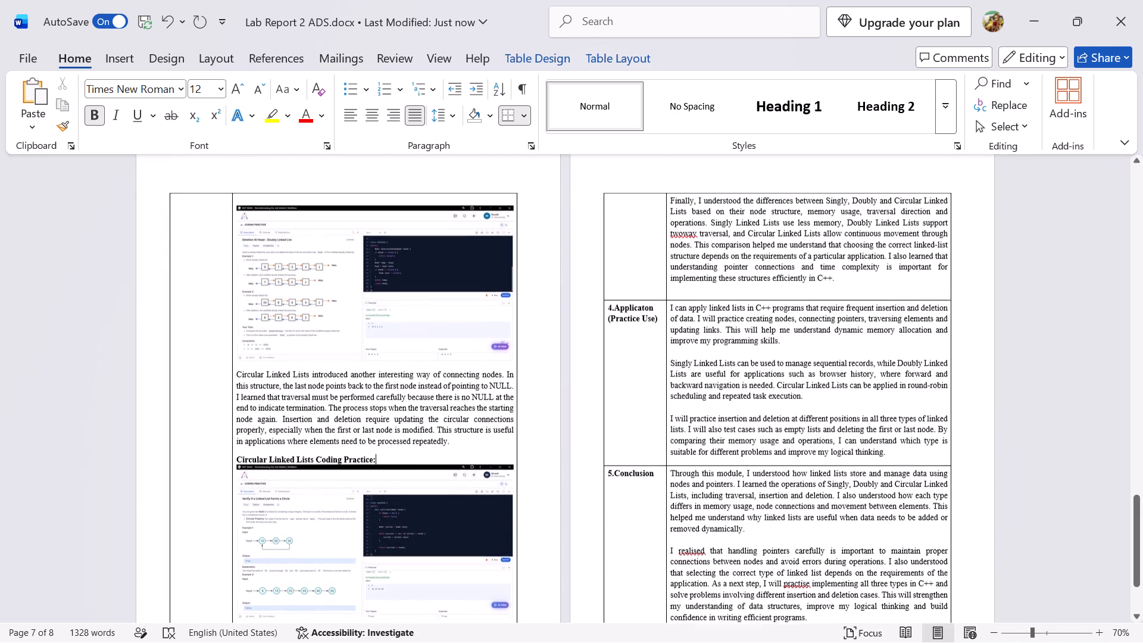
scroll(495, 416, up, 1)
click(711, 351)
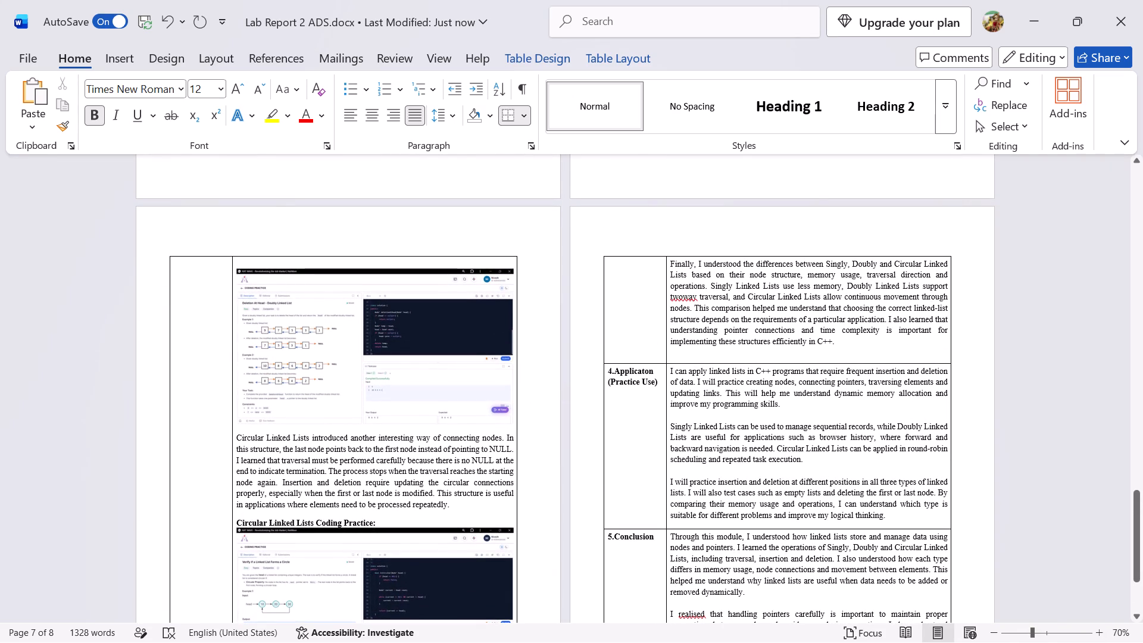
click(694, 357)
click(732, 363)
drag(724, 365, 717, 344)
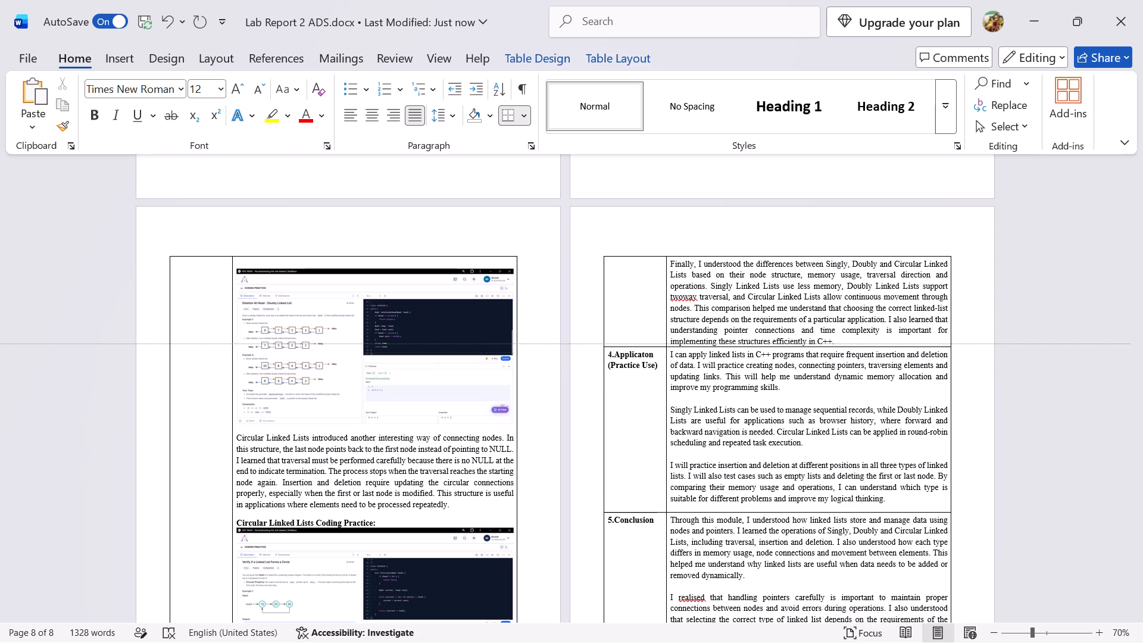
Lower the row border above "4.Applicaton (Practice Use)" slightly to leave a small gap below the paragraph beginning "Finally, I understood".
drag(717, 344, 721, 354)
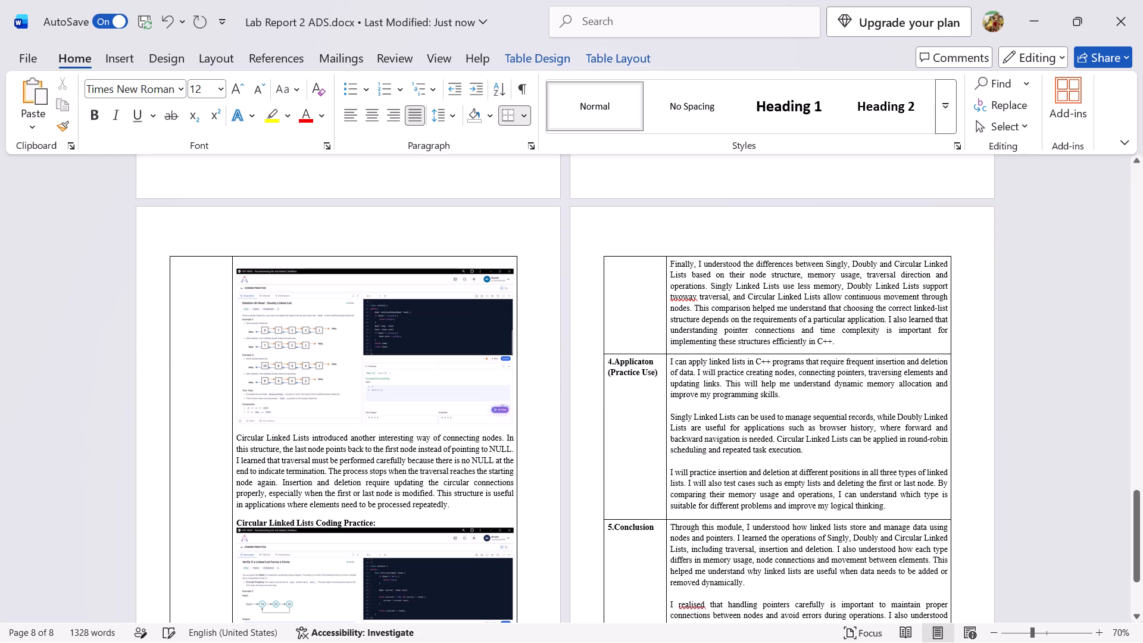
Shrink the Circular Linked Lists coding screenshot slightly from its lower corner.
scroll(739, 389, down, 1)
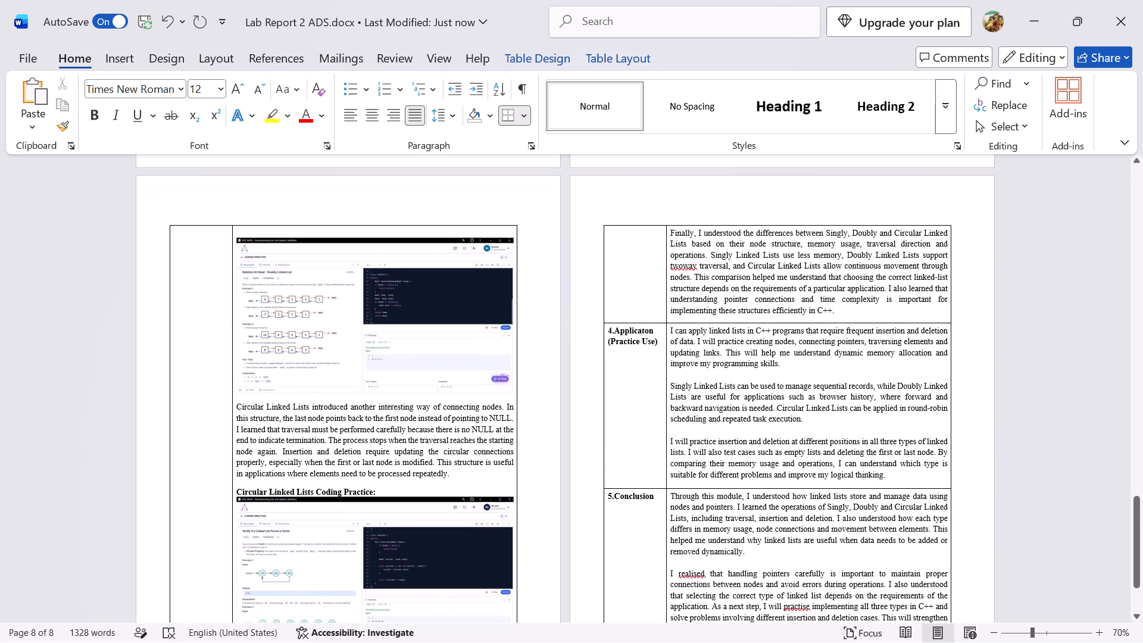
scroll(413, 382, down, 1)
click(428, 442)
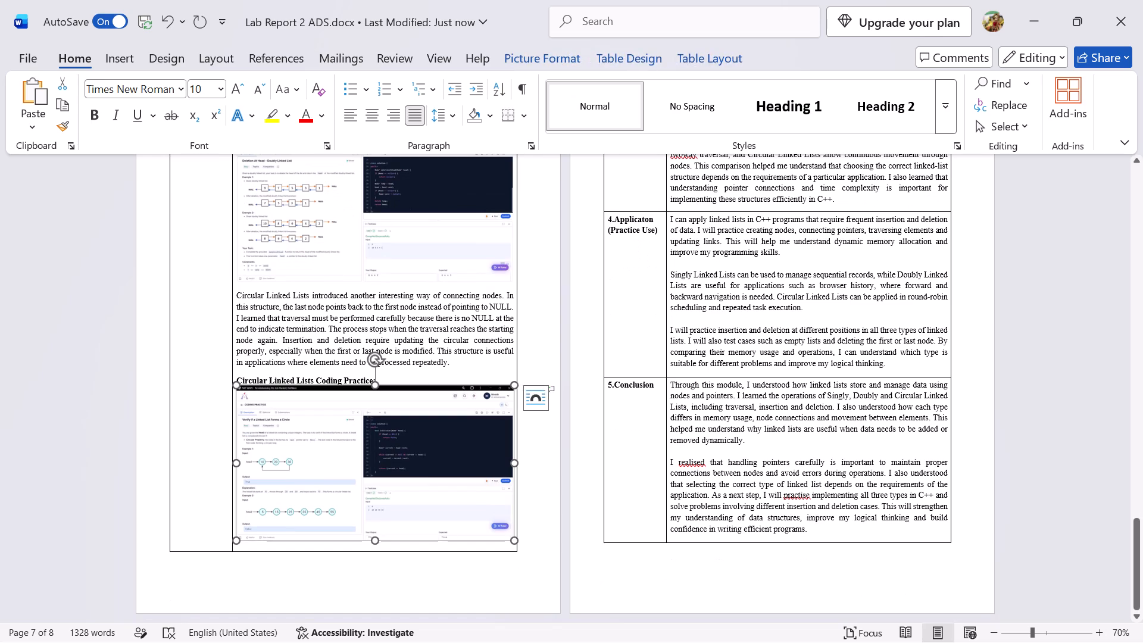
right_click(464, 501)
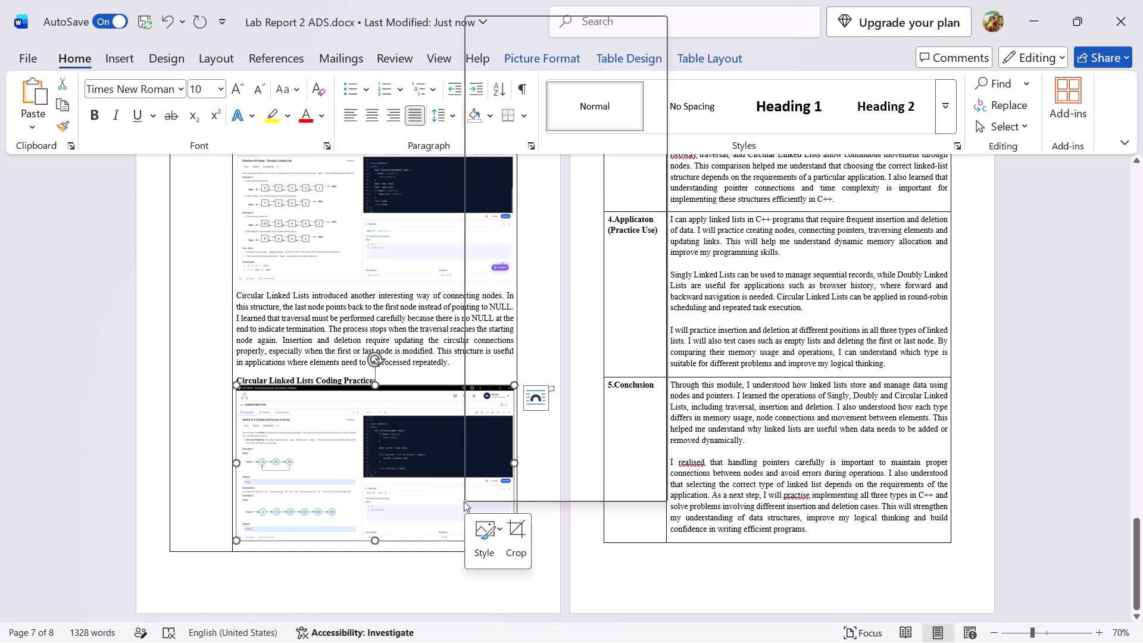
click(511, 525)
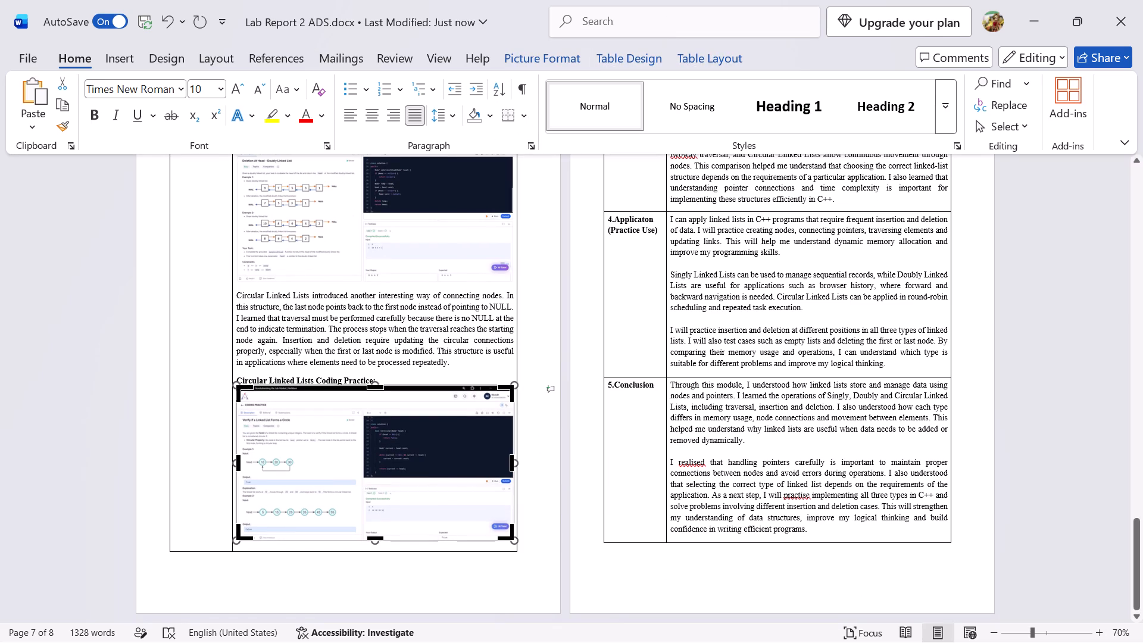
click(511, 539)
drag(516, 542, 510, 538)
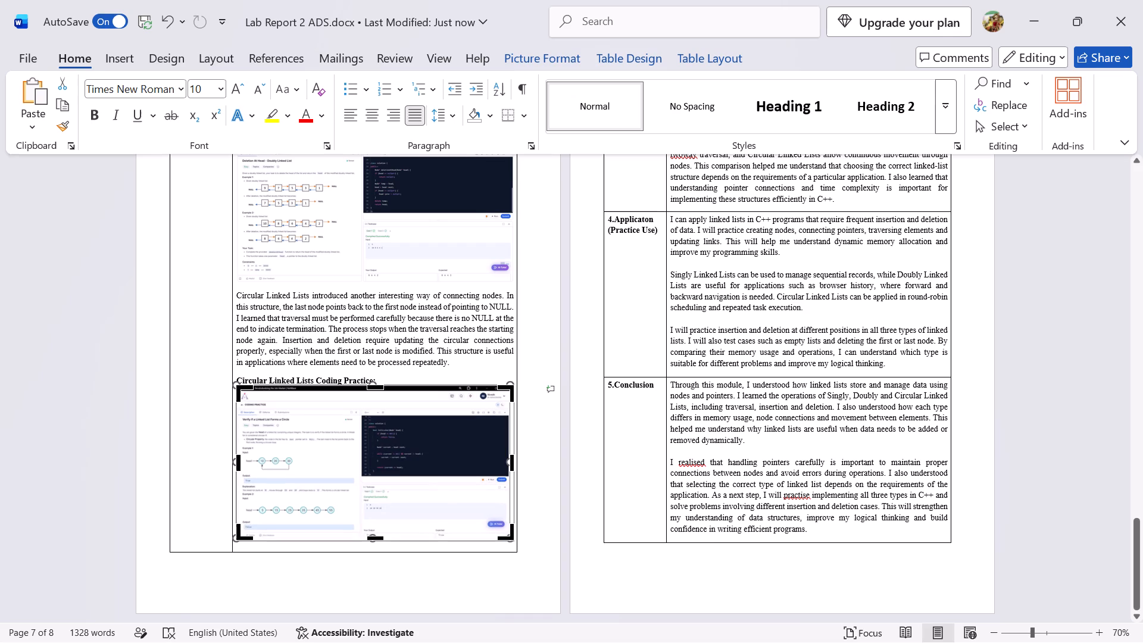
Insert a blank line between the "Circular Linked Lists Coding Practice:" heading and its screenshot.
click(400, 378)
key(Return)
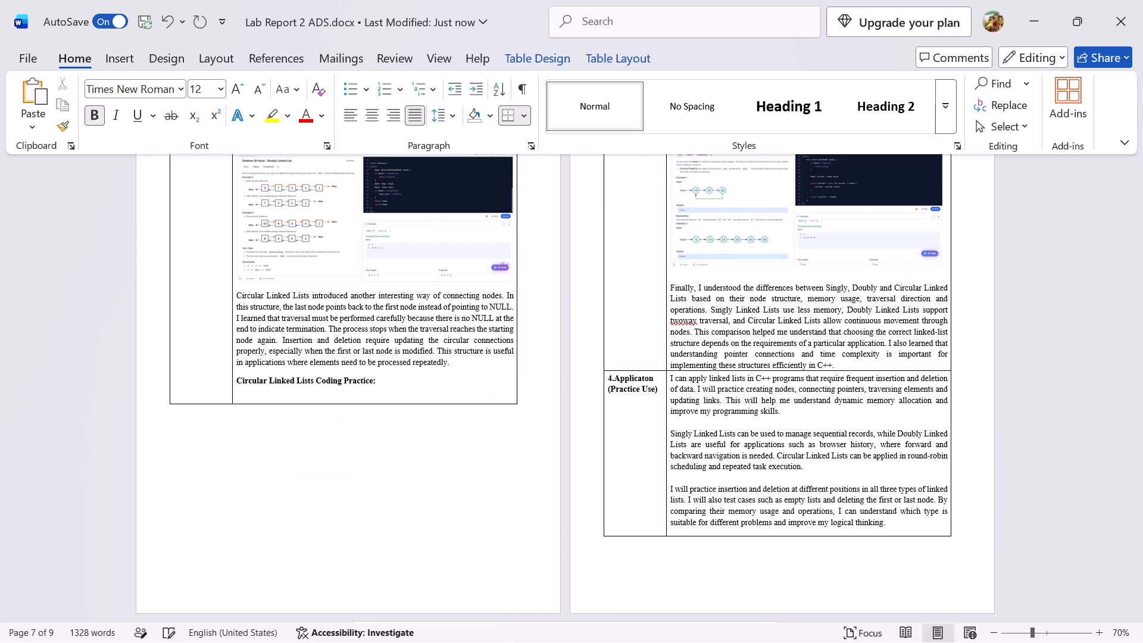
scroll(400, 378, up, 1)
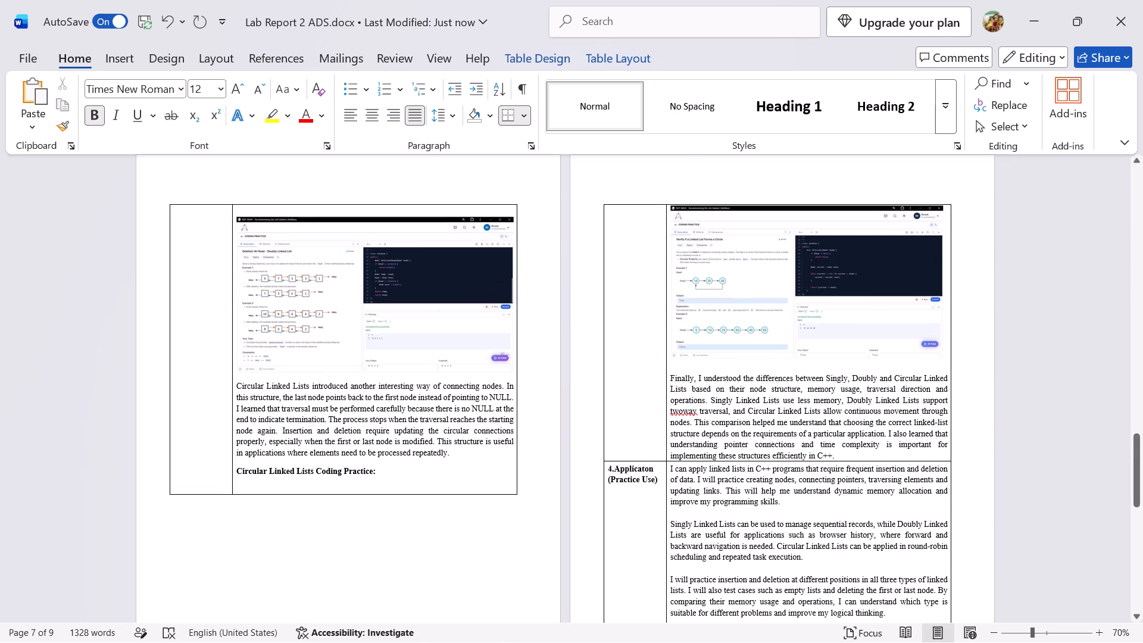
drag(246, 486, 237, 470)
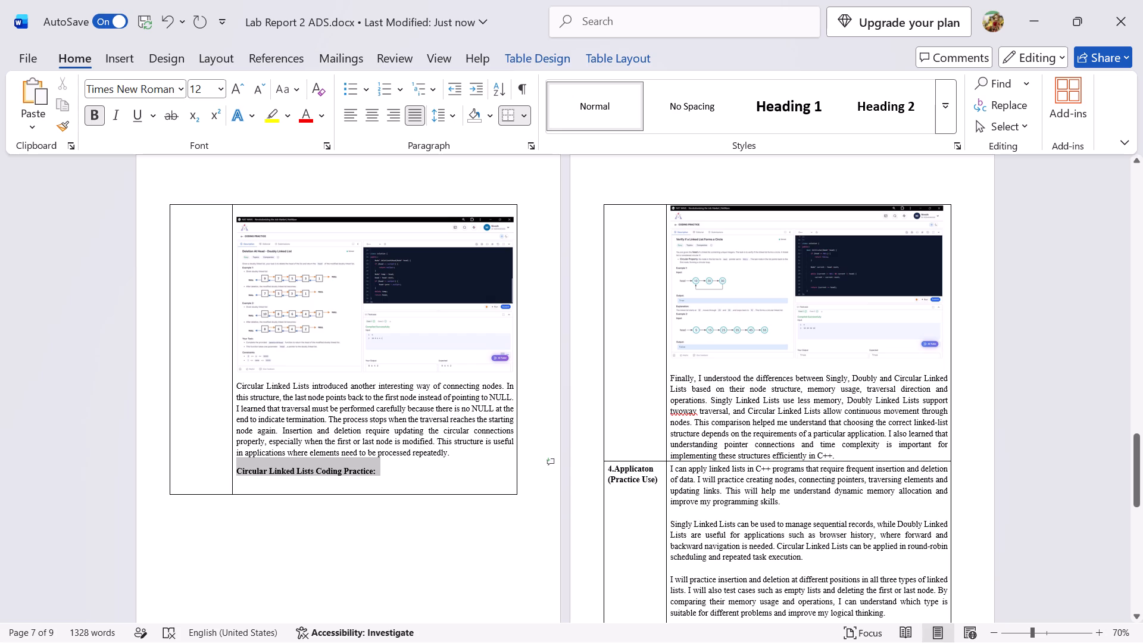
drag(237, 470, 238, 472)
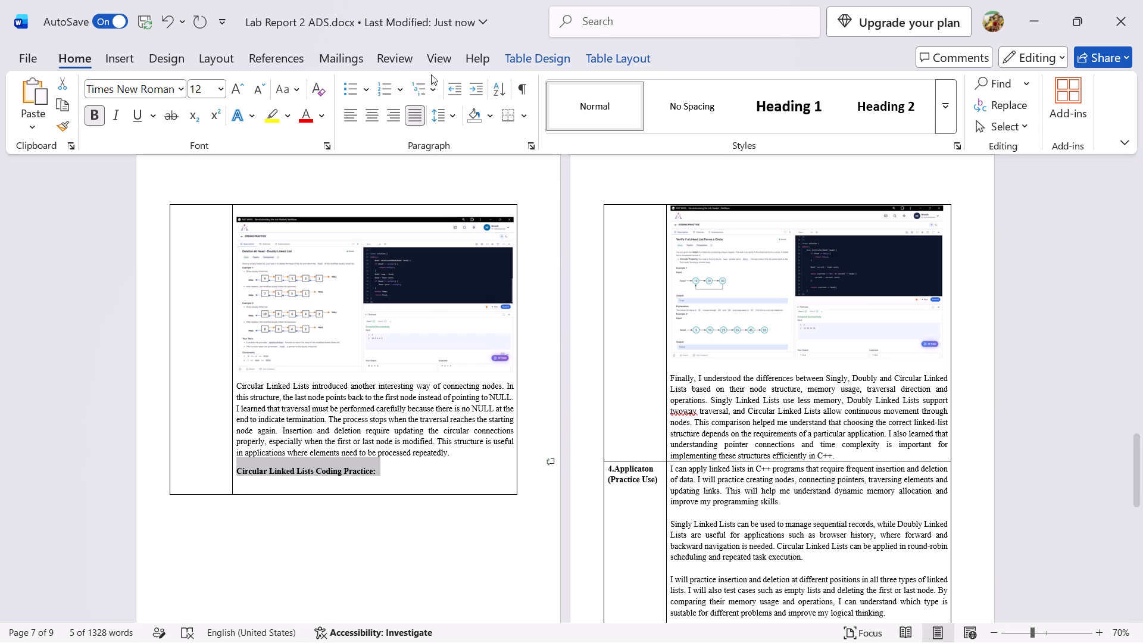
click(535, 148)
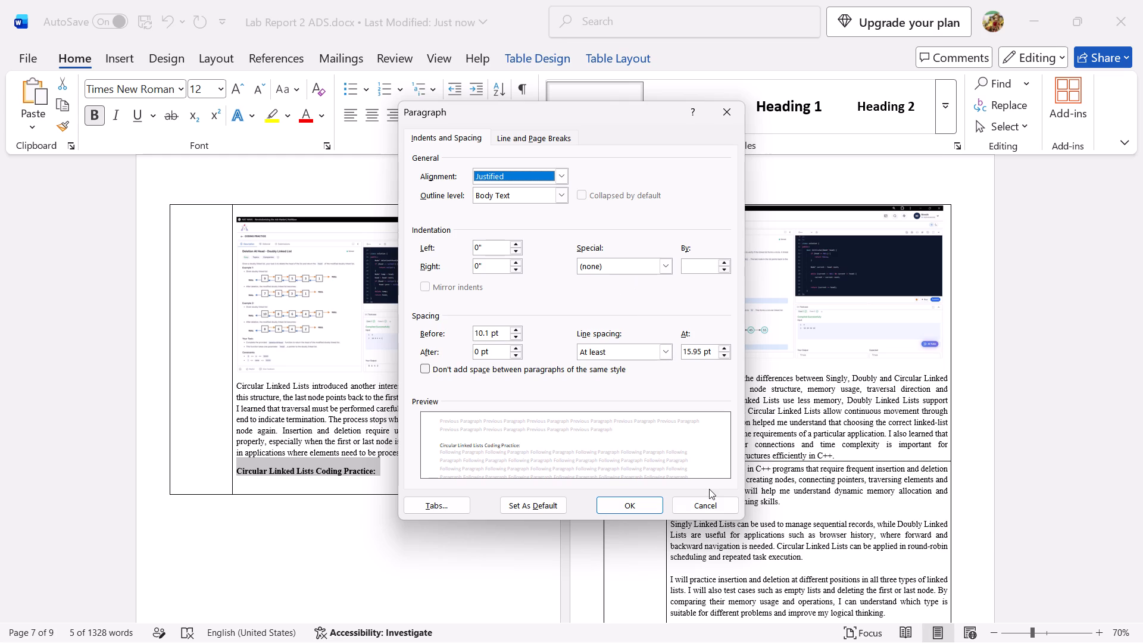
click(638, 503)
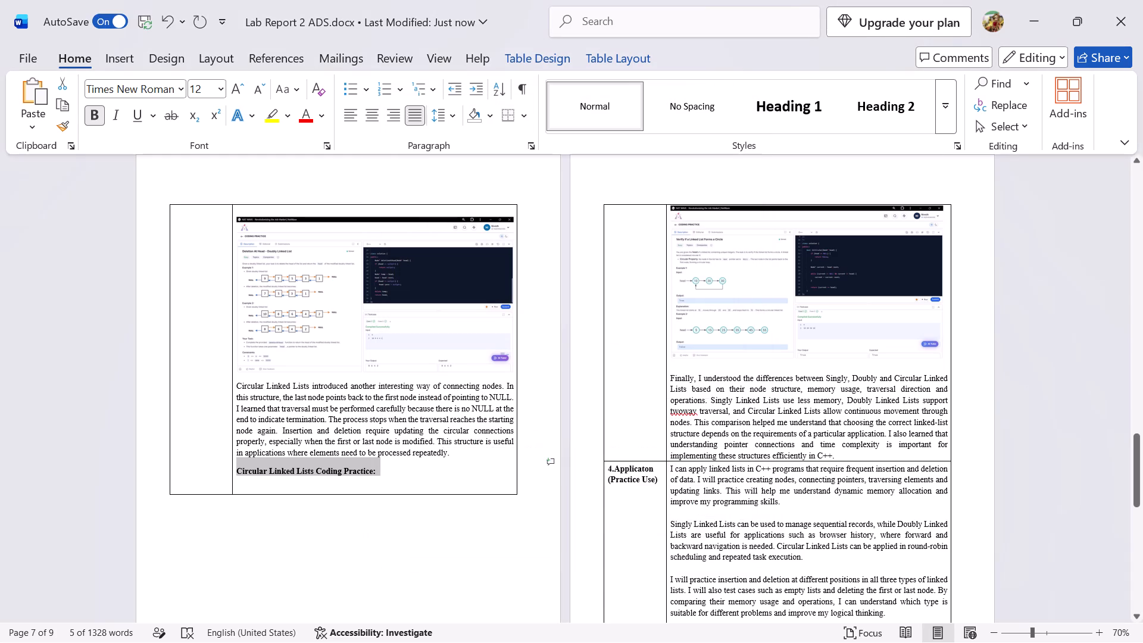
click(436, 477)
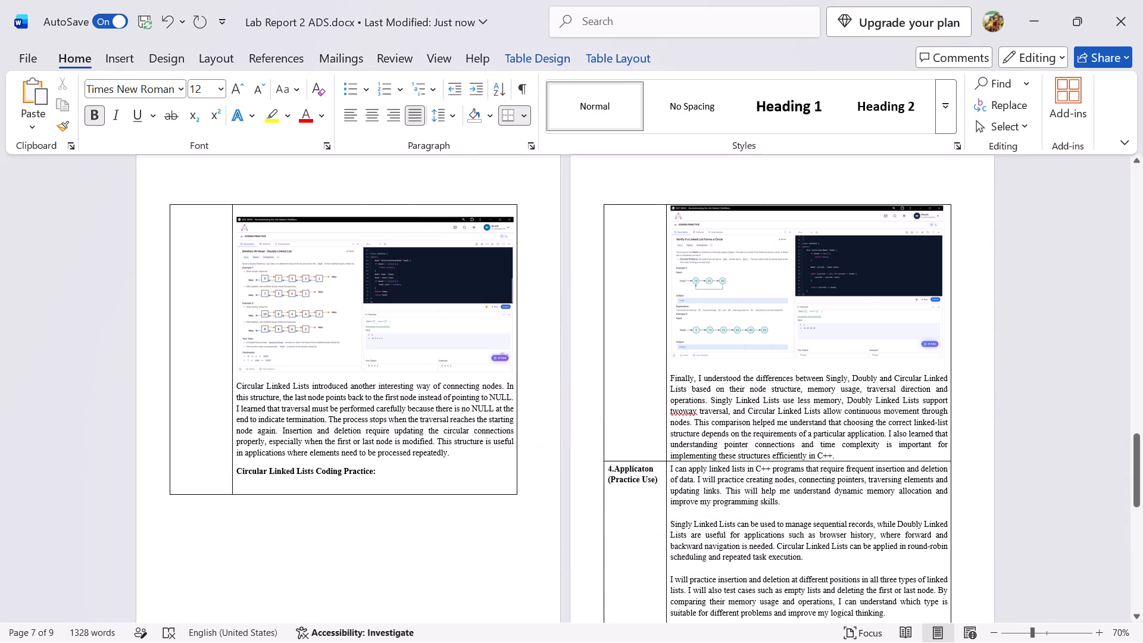
Set the paragraph spacing before the "Circular Linked Lists Coding Practice:" heading to 0 pt.
drag(408, 477, 254, 470)
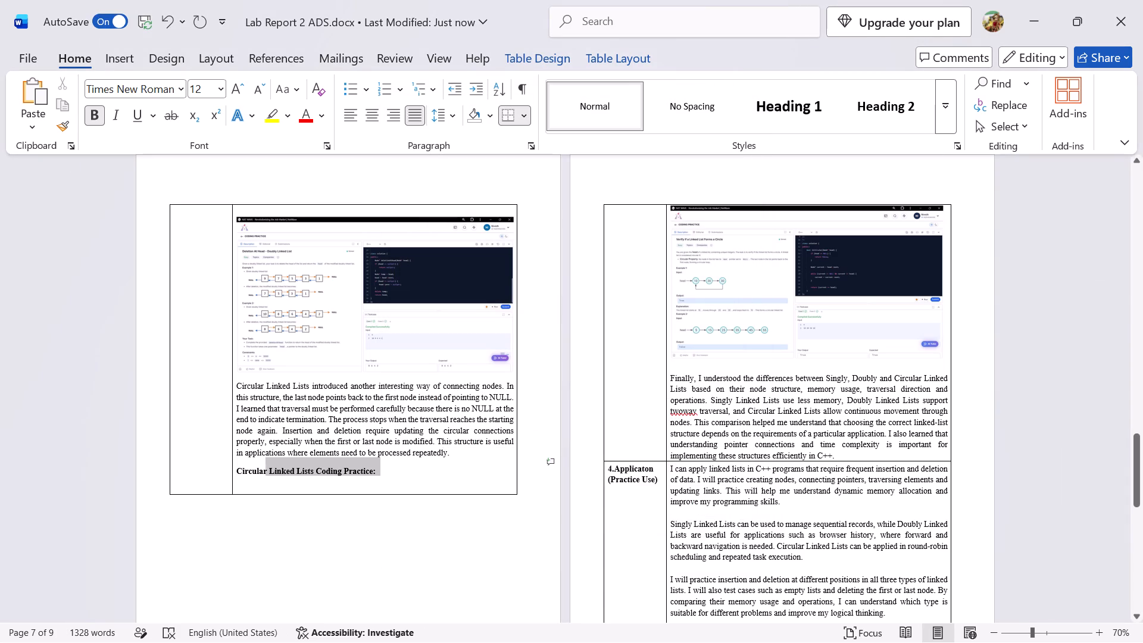
drag(254, 470, 231, 470)
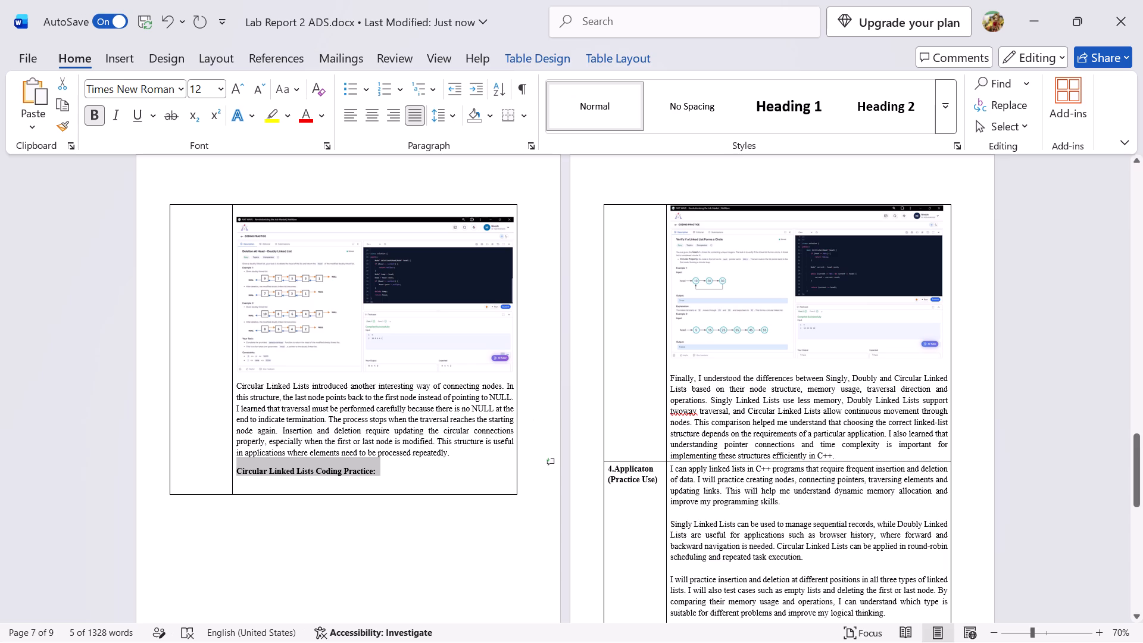
click(532, 145)
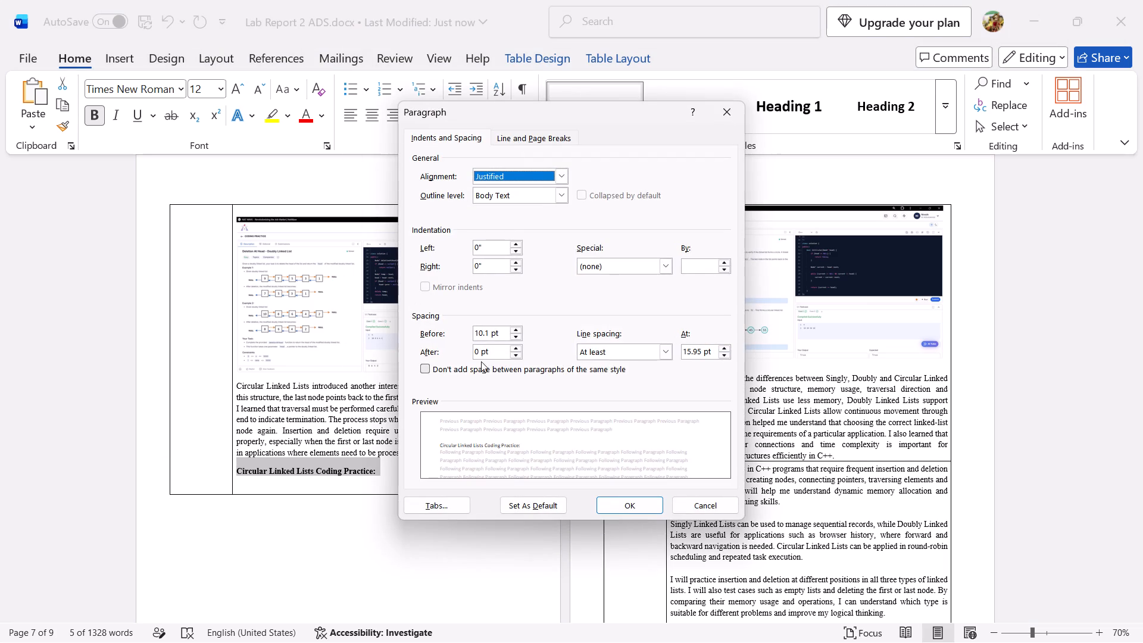
triple_click(514, 338)
double_click(514, 338)
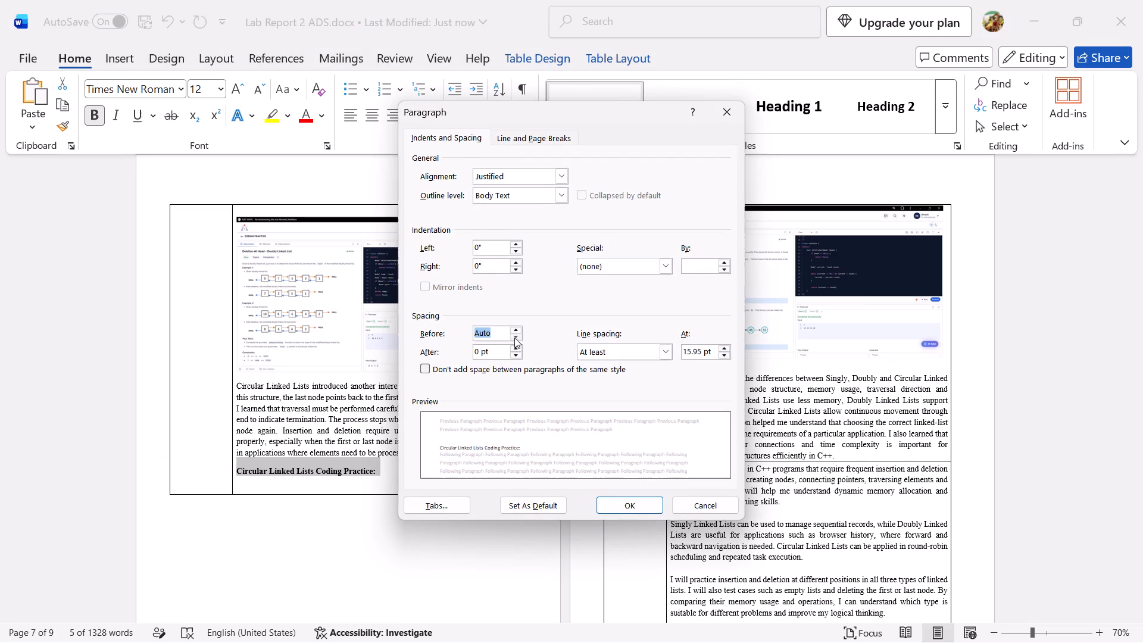
click(518, 330)
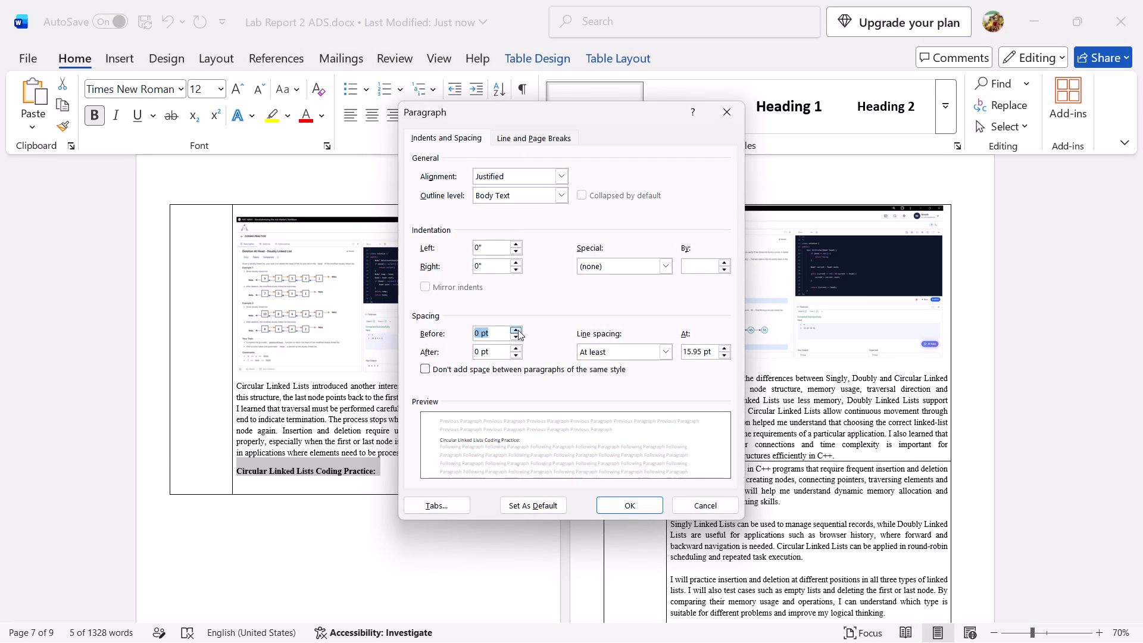
click(518, 330)
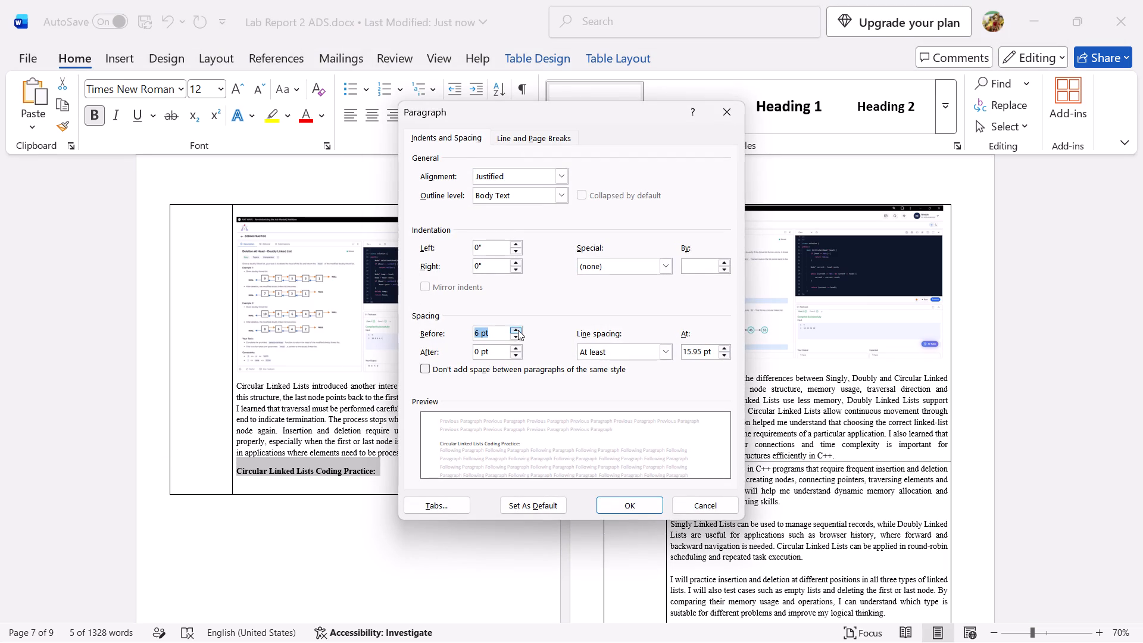
click(518, 339)
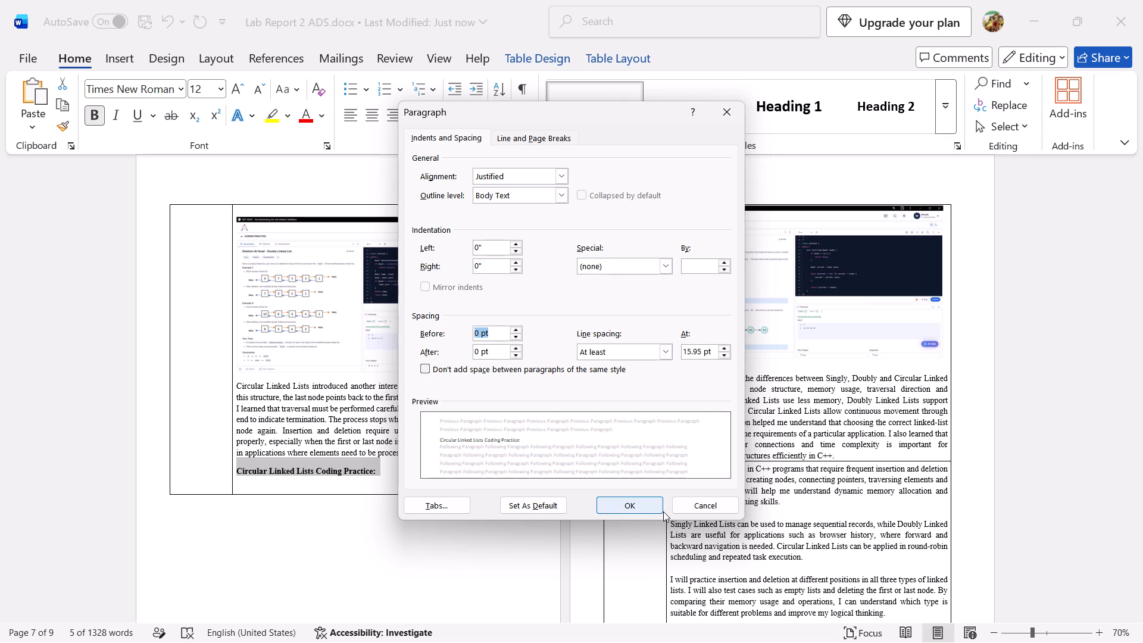
click(633, 504)
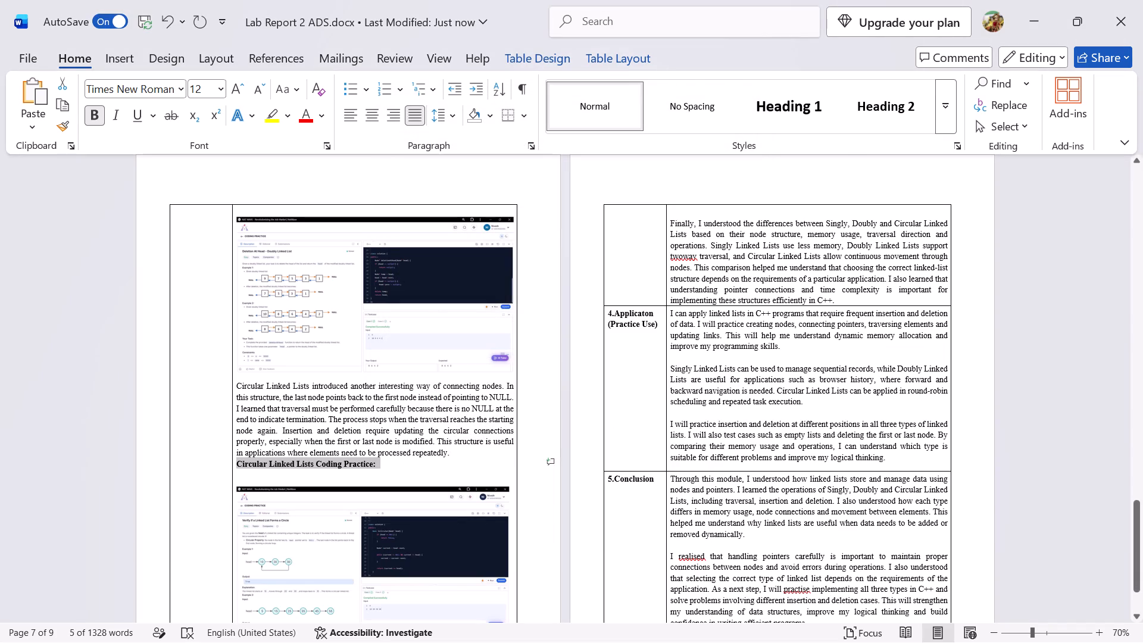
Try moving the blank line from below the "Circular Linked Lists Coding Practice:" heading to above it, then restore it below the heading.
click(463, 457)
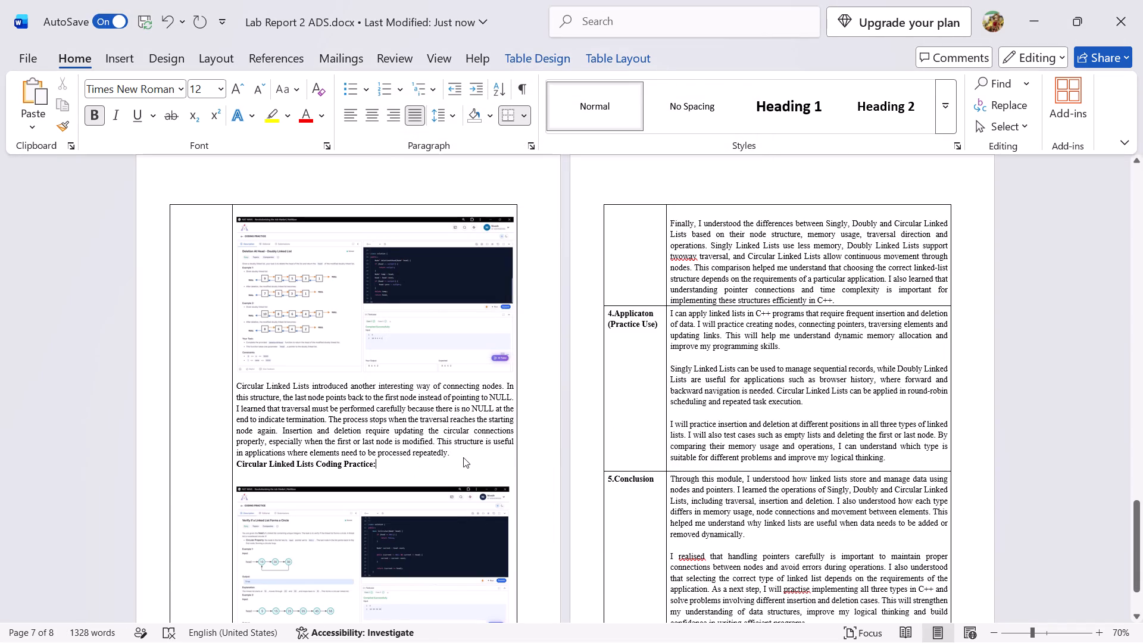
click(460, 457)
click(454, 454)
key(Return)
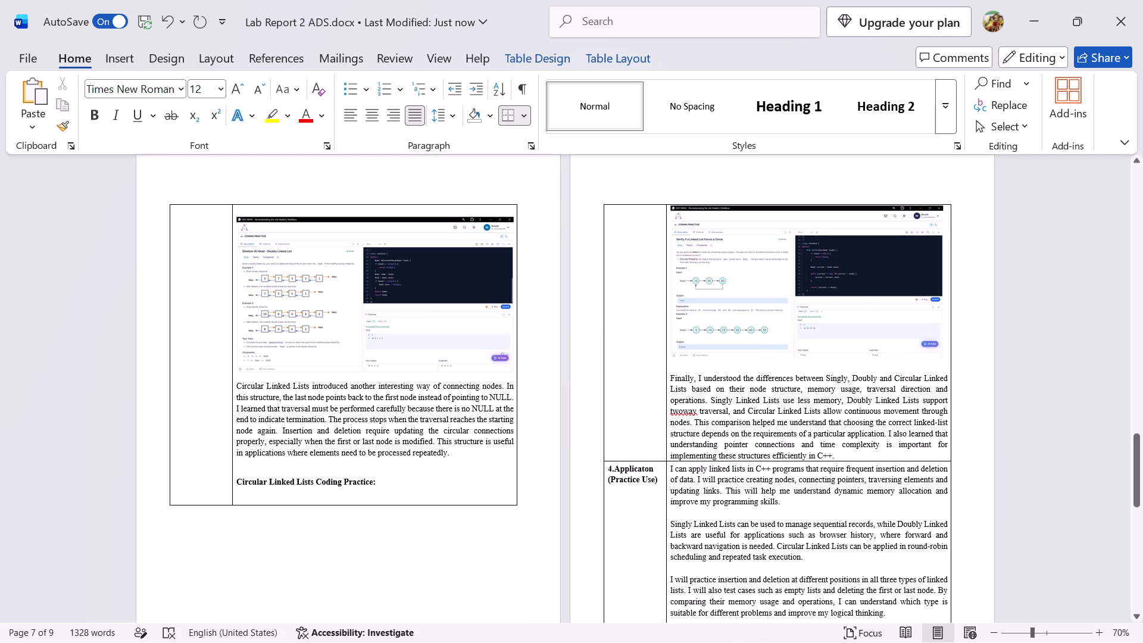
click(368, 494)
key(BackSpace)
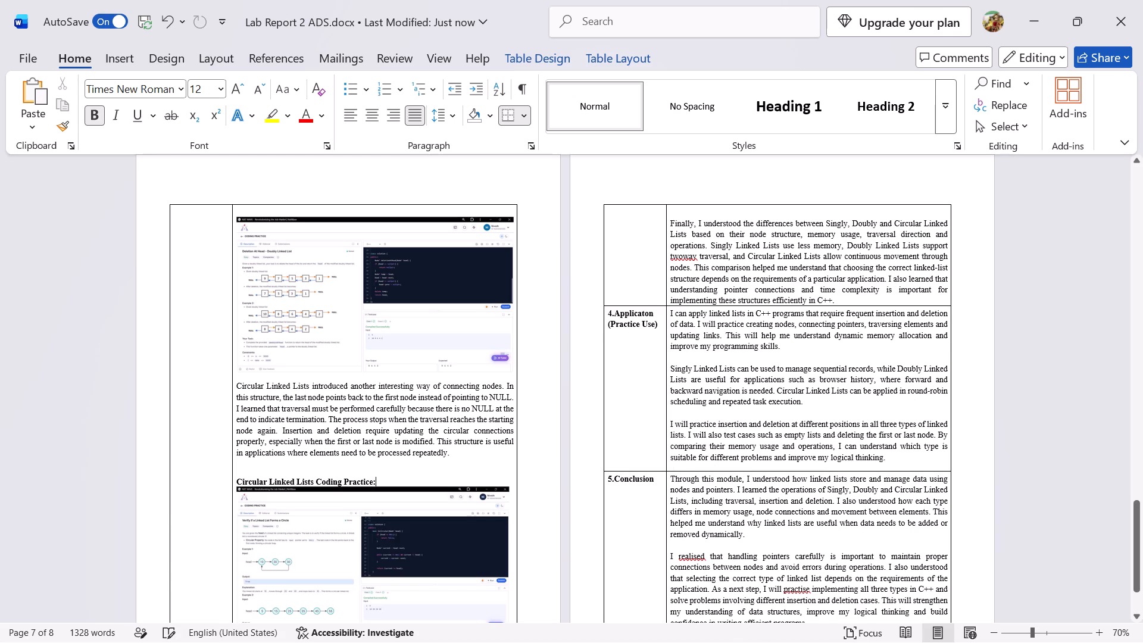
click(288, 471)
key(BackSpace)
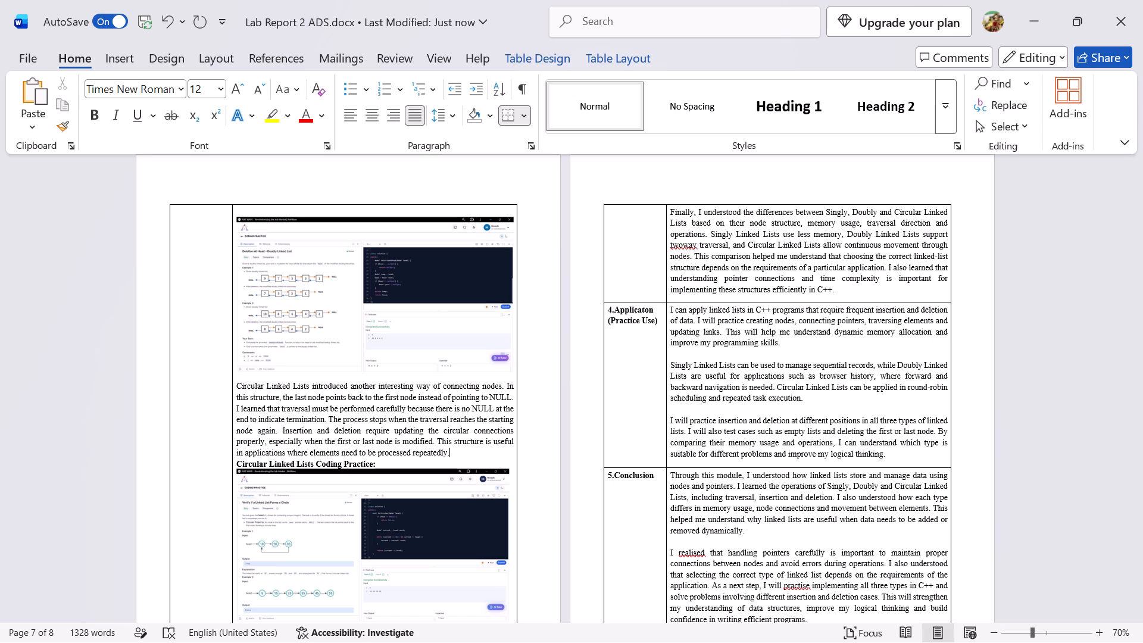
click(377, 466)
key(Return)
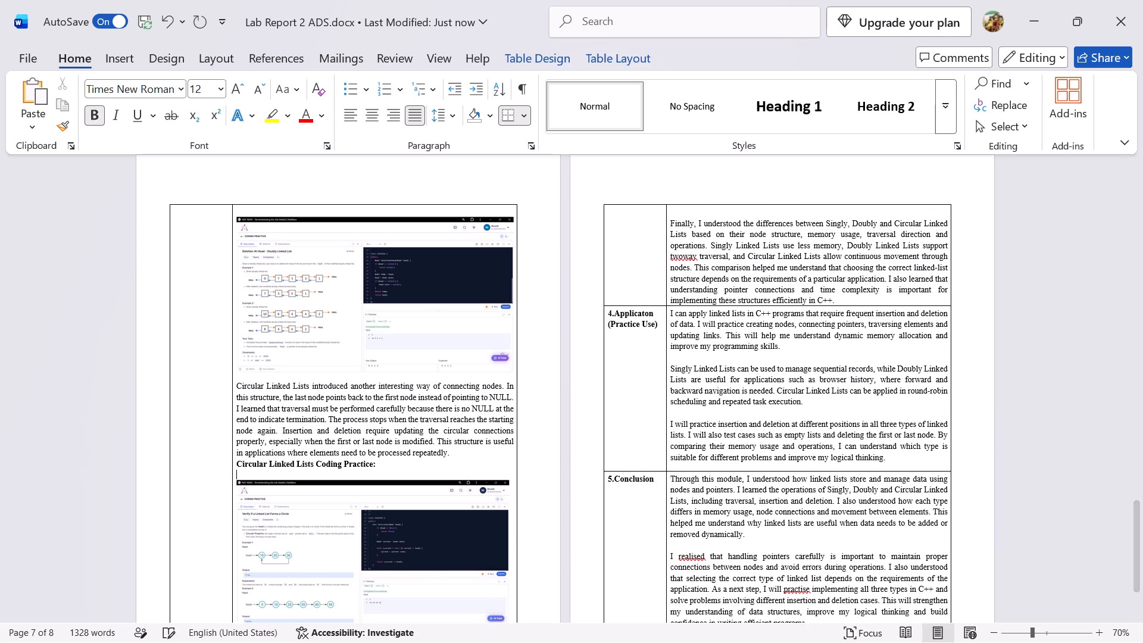
Delete the empty line above the paragraph beginning "Finally, I understood the differences" on the last page.
scroll(517, 524, down, 1)
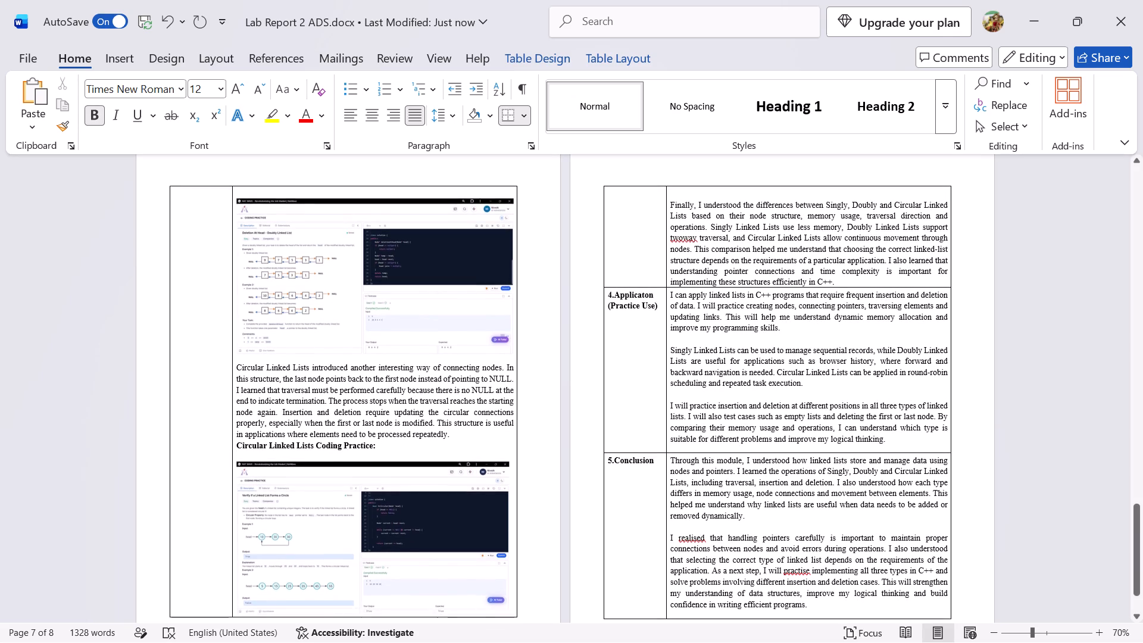
scroll(517, 524, down, 1)
scroll(517, 524, up, 3)
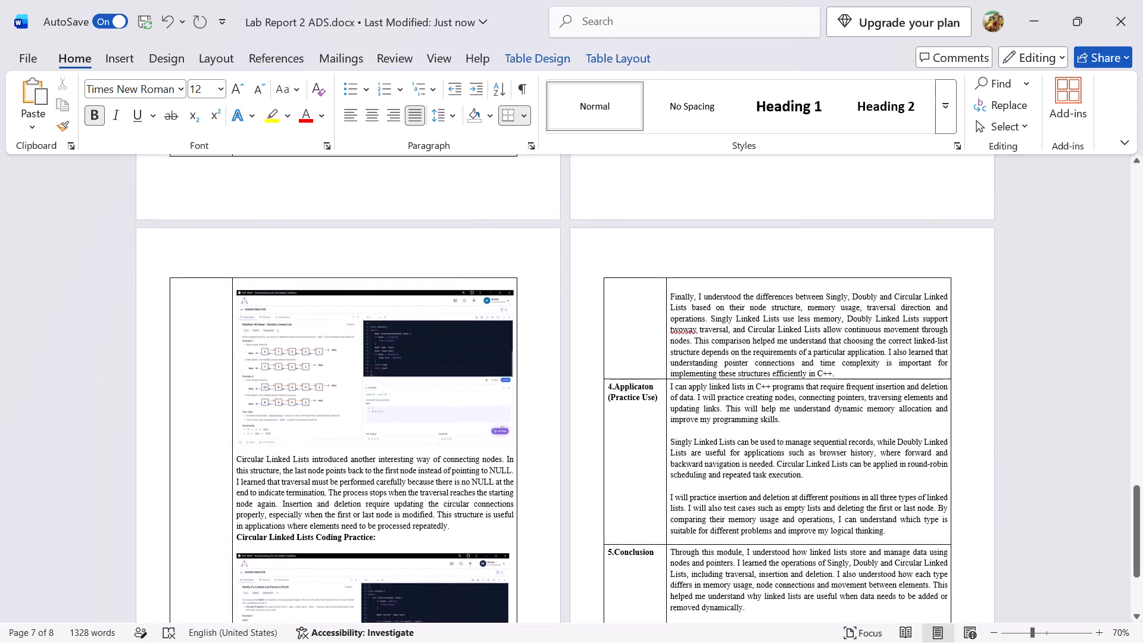
click(690, 292)
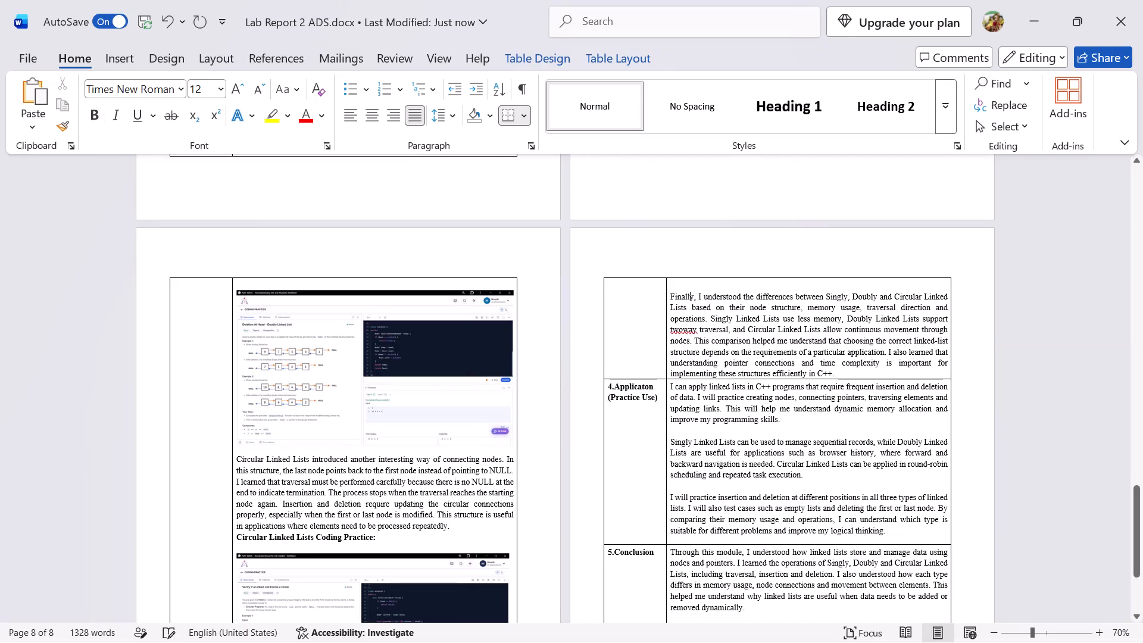
click(689, 288)
key(BackSpace)
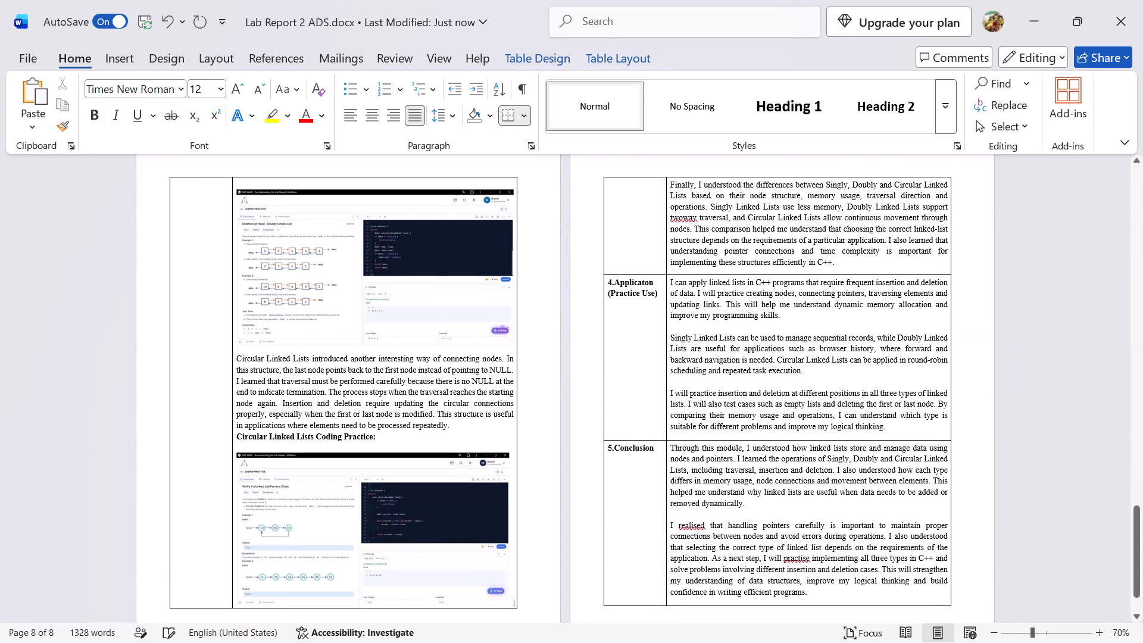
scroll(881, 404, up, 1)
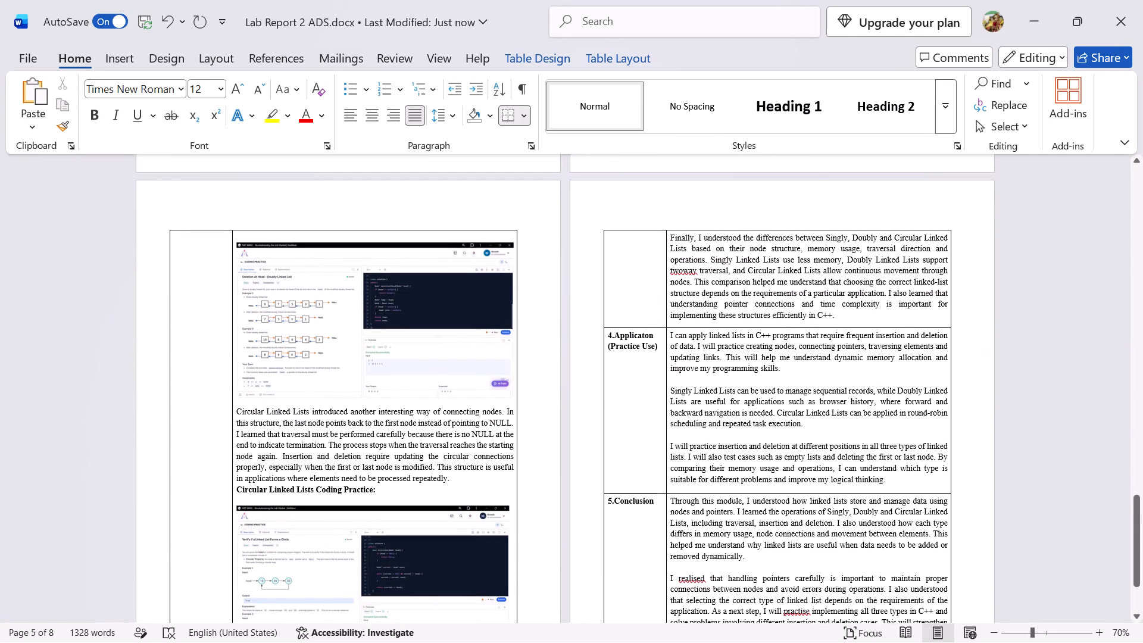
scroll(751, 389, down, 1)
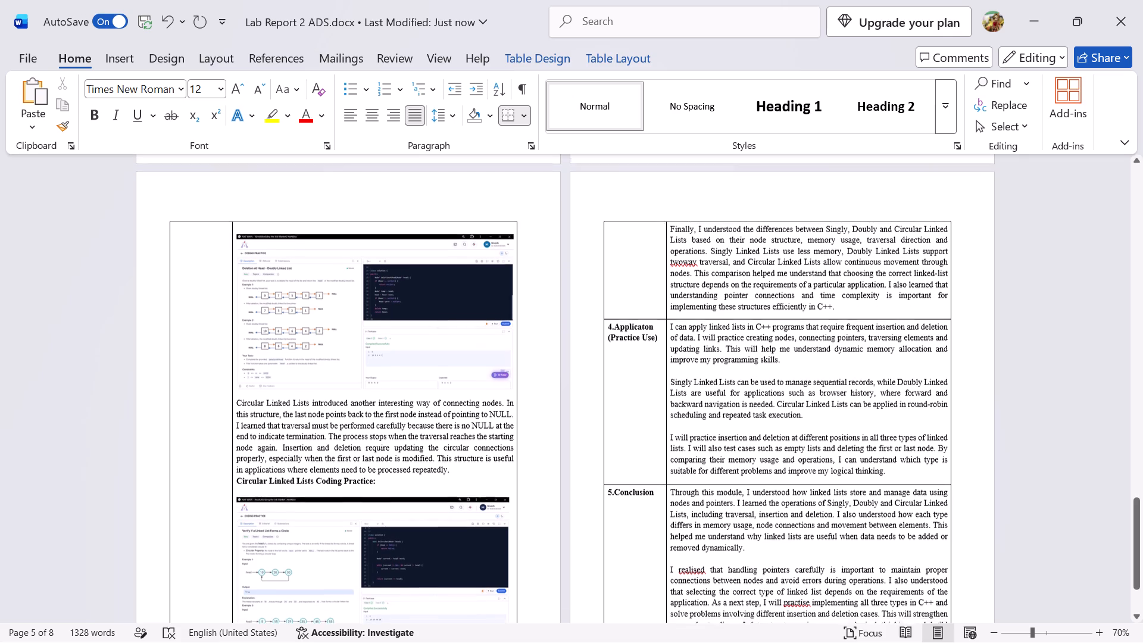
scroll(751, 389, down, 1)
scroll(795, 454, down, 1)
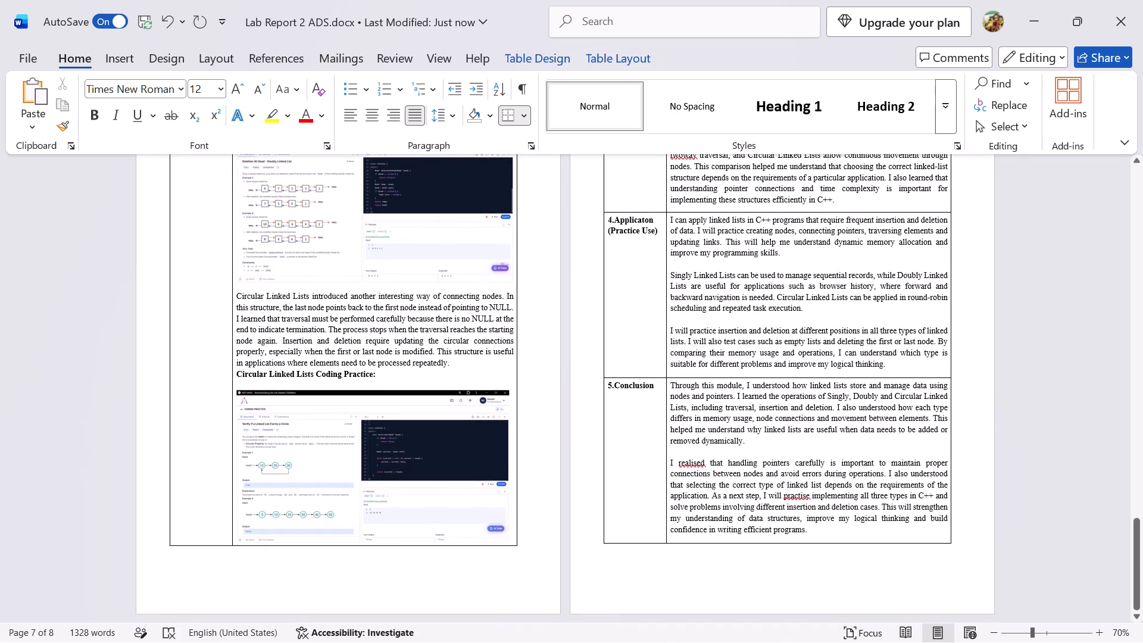
Correct "practise" to "practice" in the last paragraph of the 5.Conclusion row.
click(806, 494)
key(BackSpace)
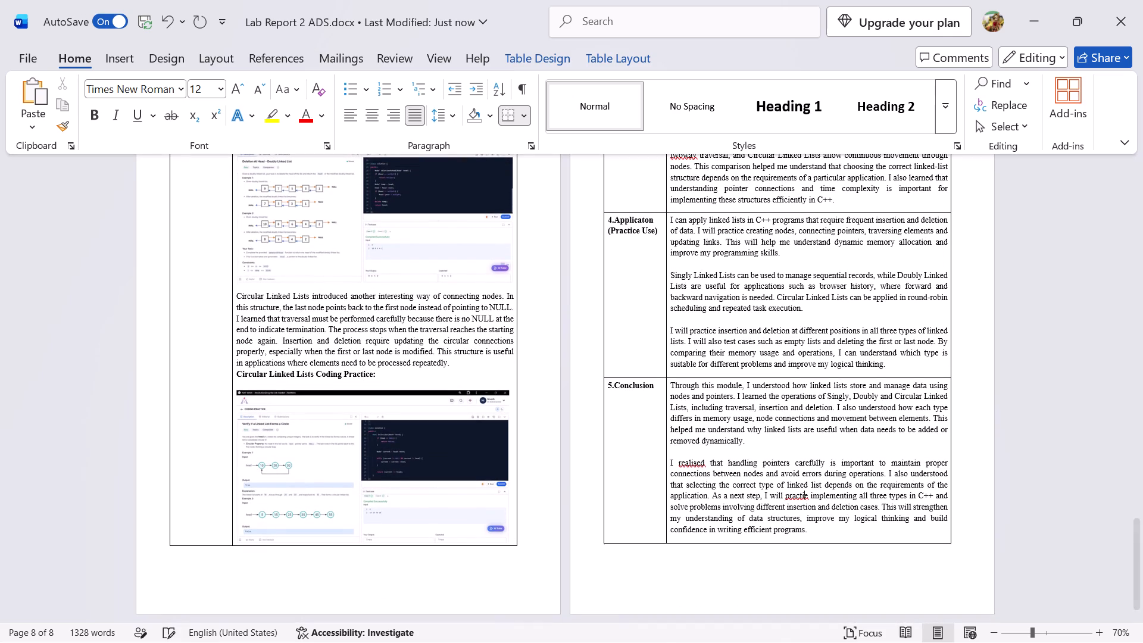
key(c)
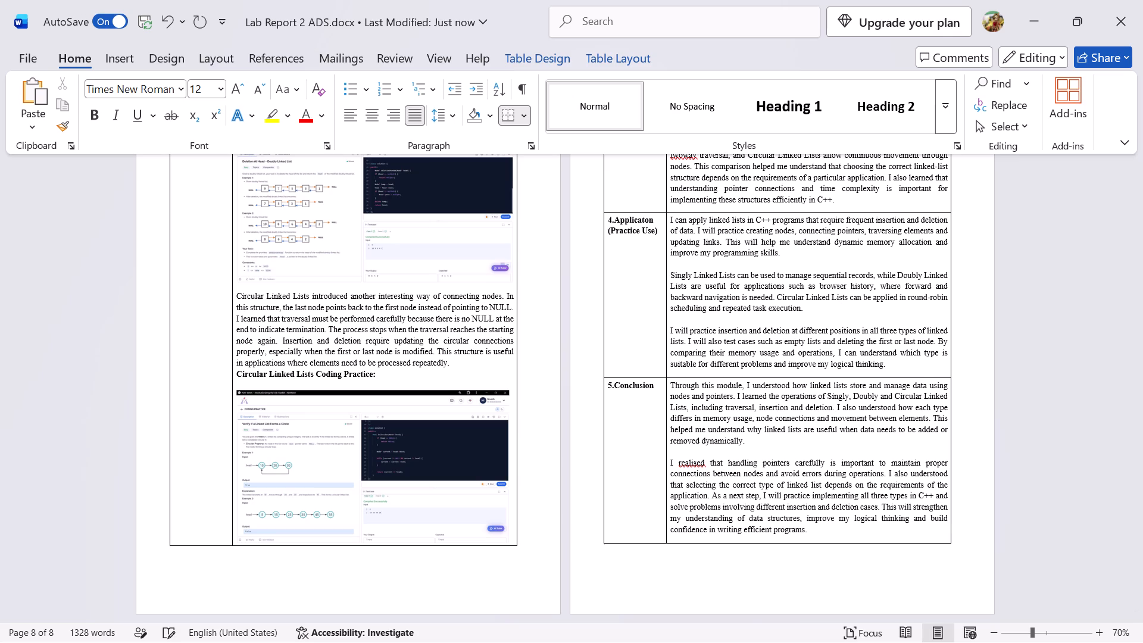
Examine the word "neighbouring" in the Doubly Linked Lists paragraph and the document's accessibility issues.
scroll(806, 499, up, 1)
scroll(726, 351, up, 3)
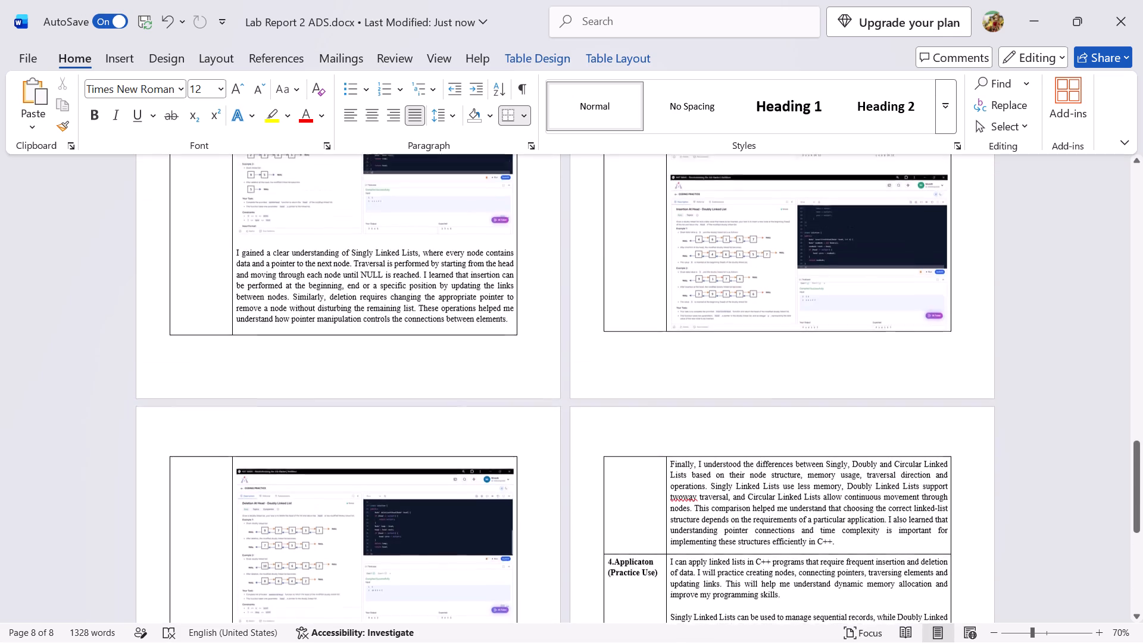
scroll(726, 351, up, 2)
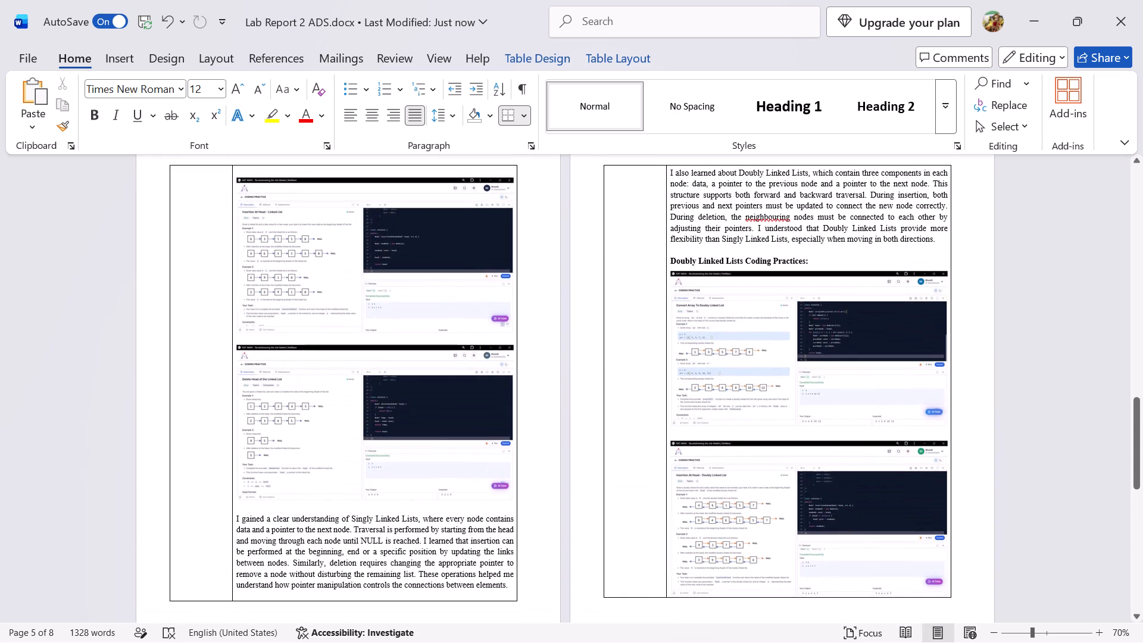
double_click(761, 219)
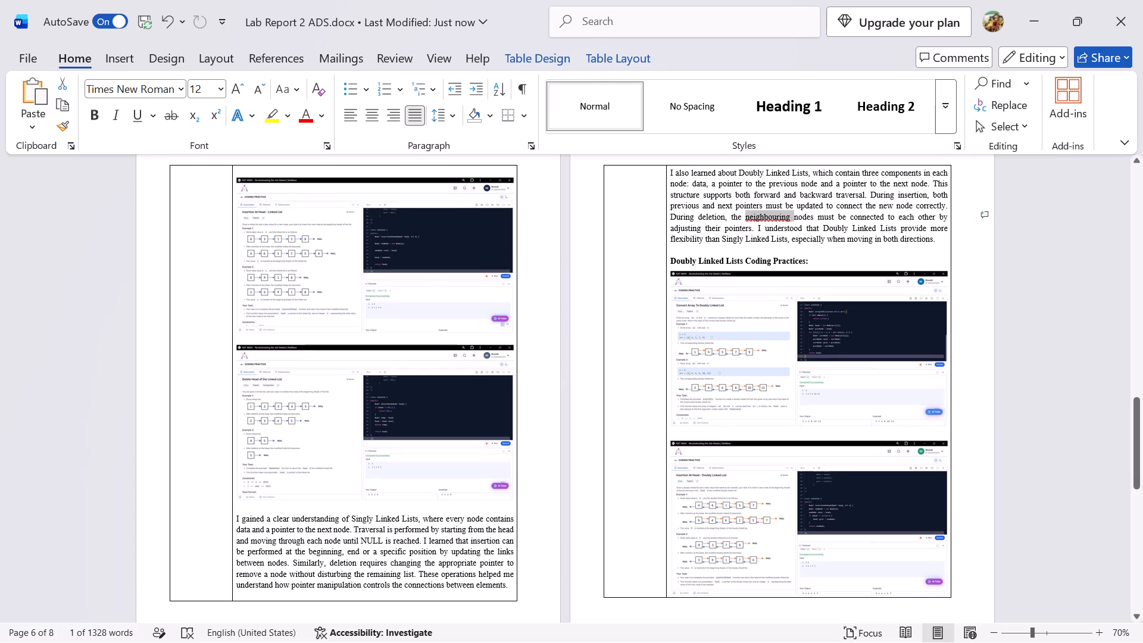
click(413, 635)
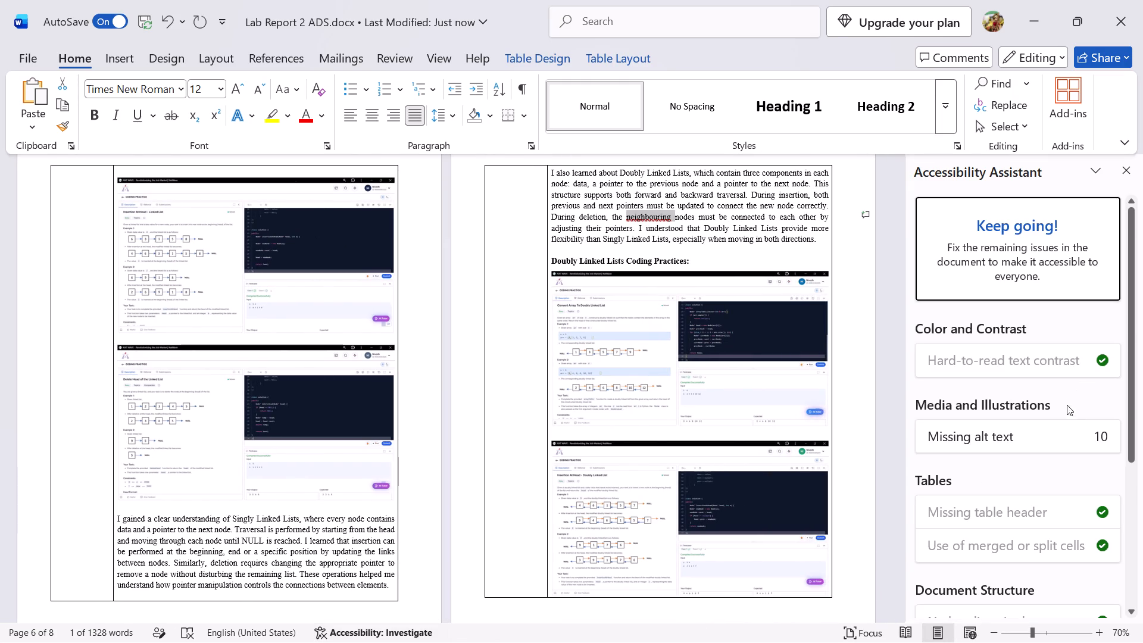
click(965, 235)
scroll(965, 235, up, 2)
click(1126, 175)
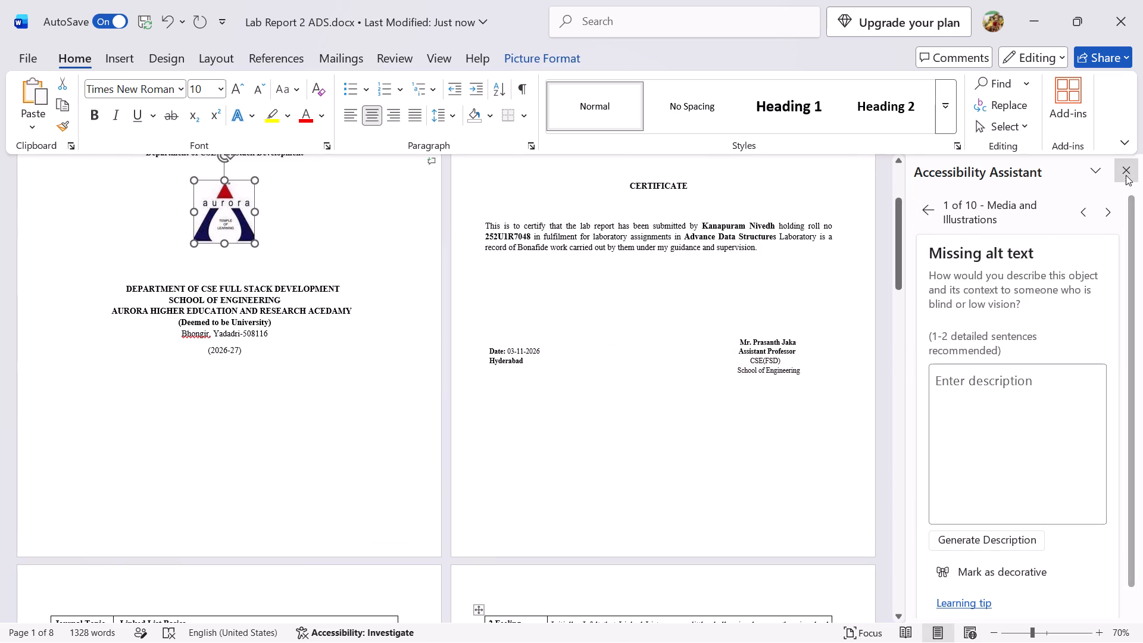
Set the certificate's date, "Hyderabad", "Assistant Professor", "CSE(FSD)" and "School of Engineering" text to font size 12.
scroll(532, 394, up, 3)
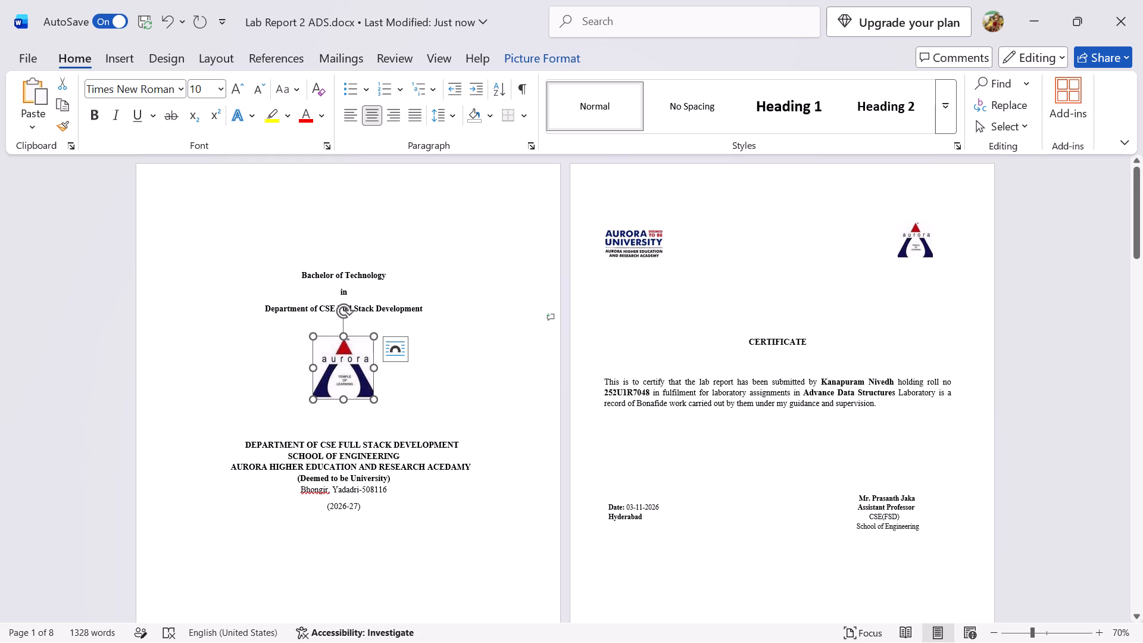
scroll(782, 458, down, 1)
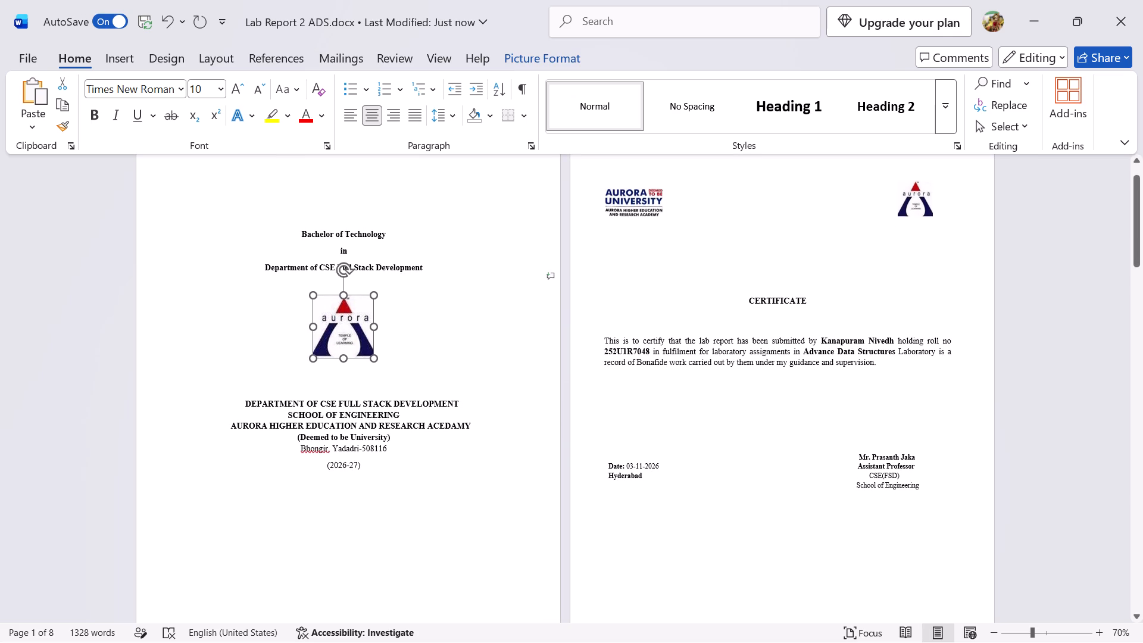
drag(695, 347, 732, 352)
scroll(748, 452, down, 1)
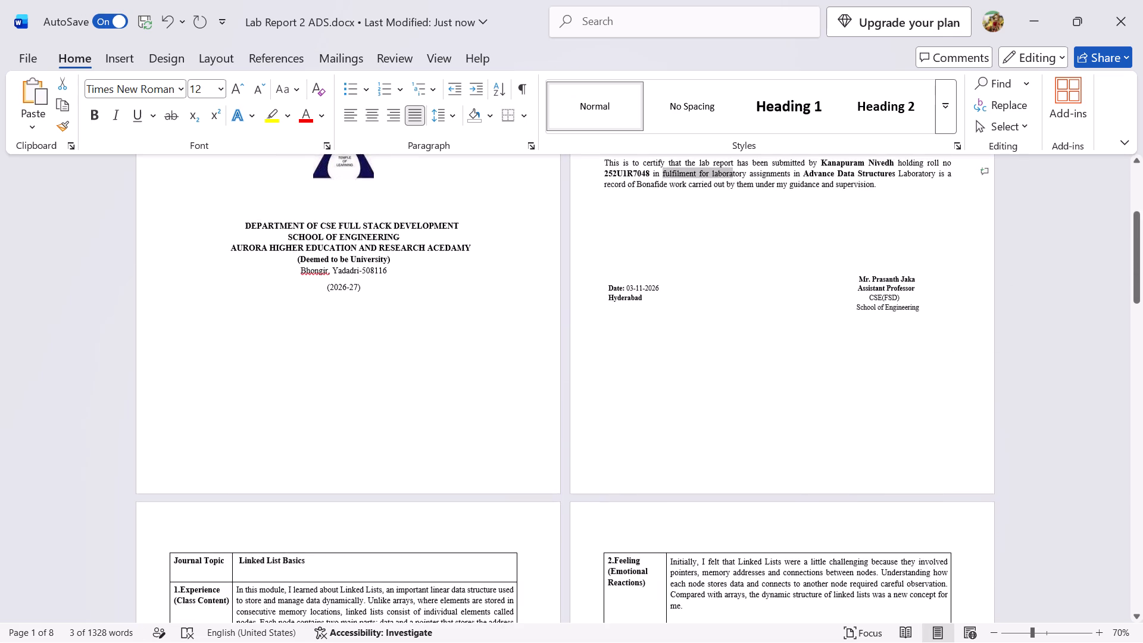
drag(854, 305, 872, 305)
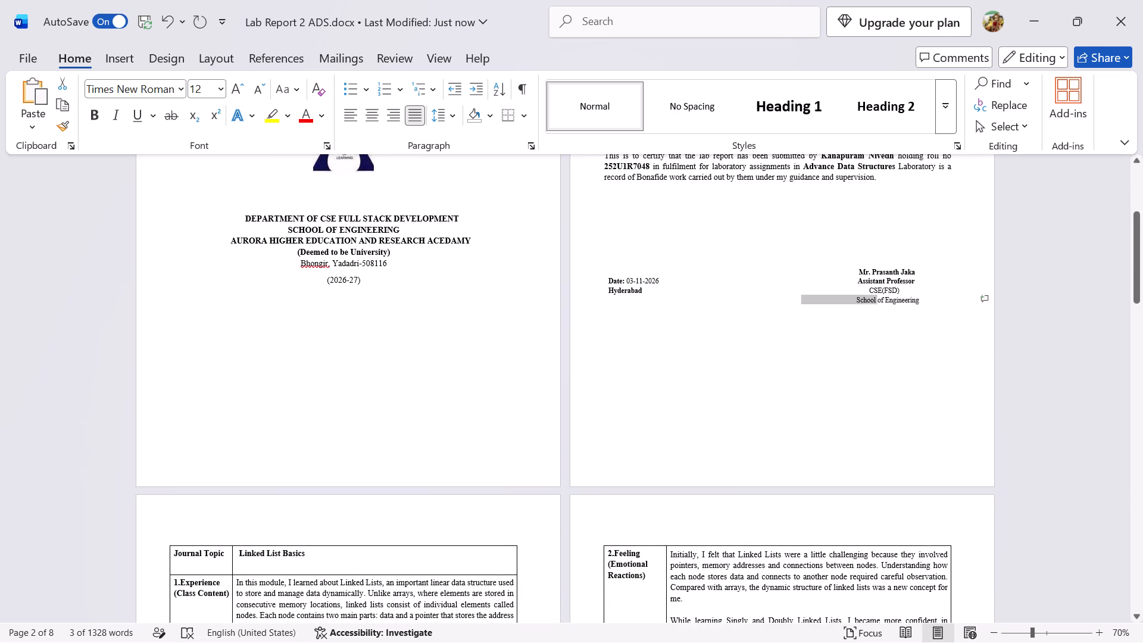
drag(872, 305, 881, 304)
scroll(886, 313, up, 1)
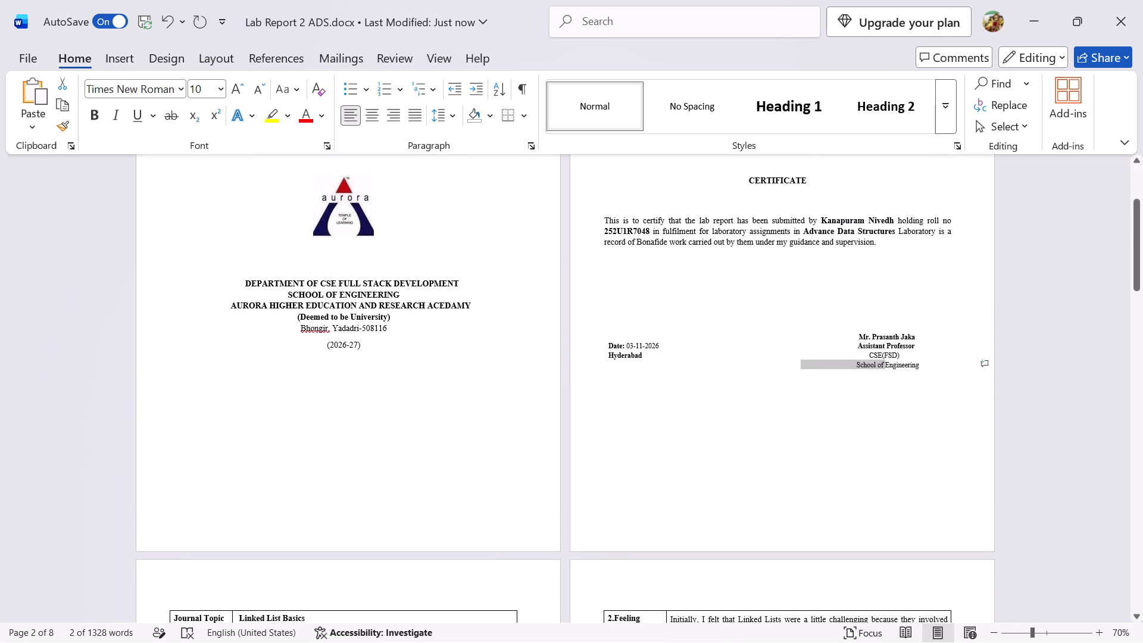
drag(607, 346, 878, 374)
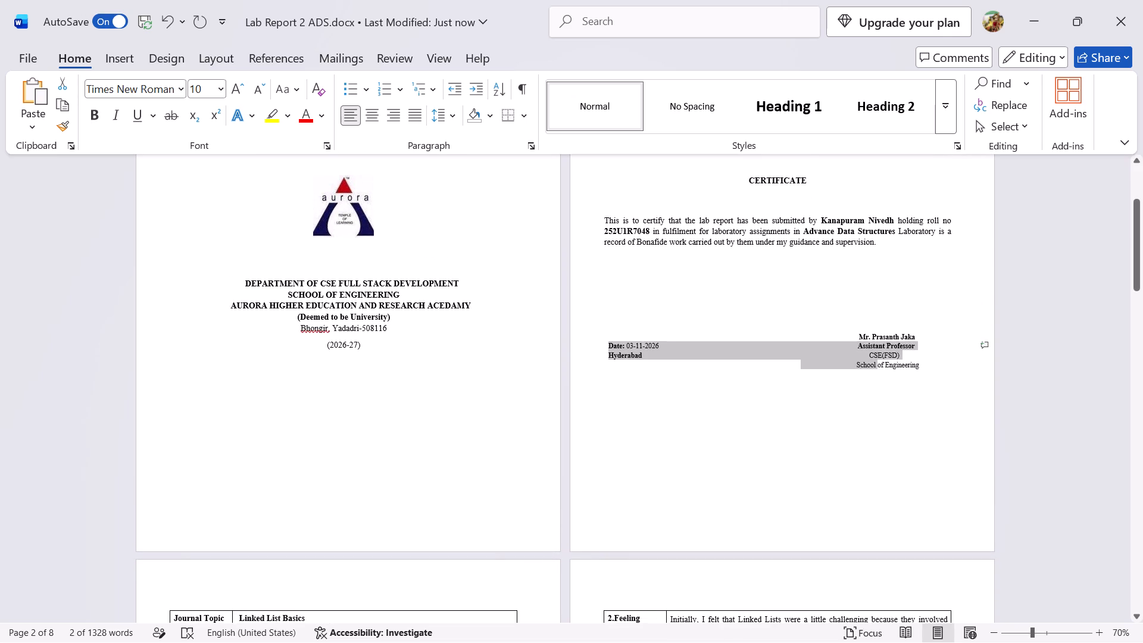
drag(878, 374, 932, 380)
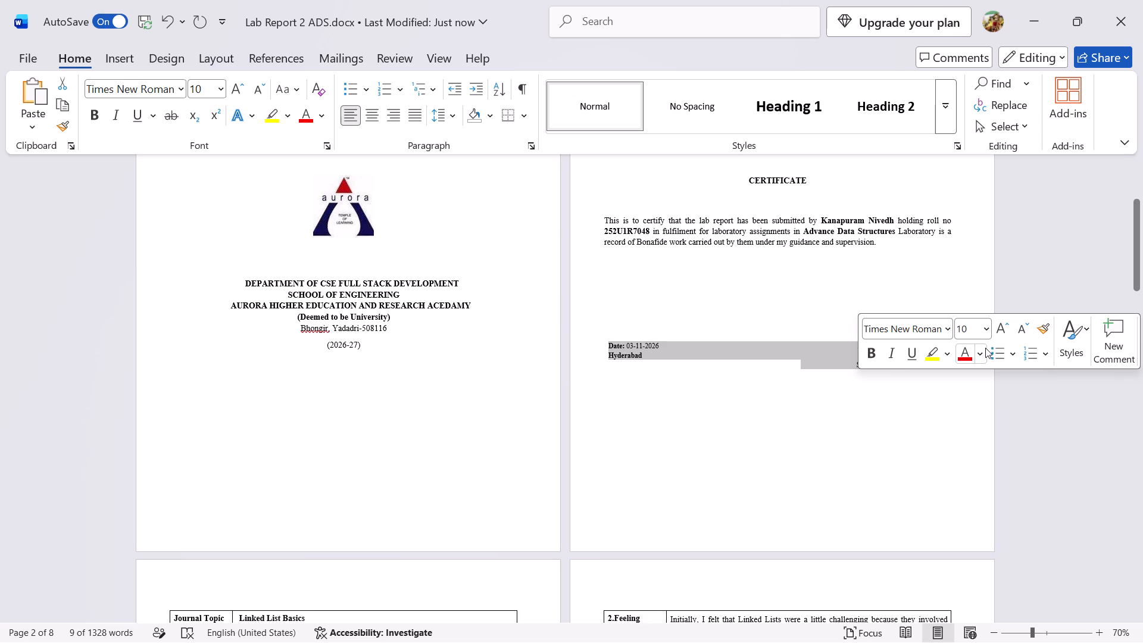
click(980, 332)
text(12)
key(Return)
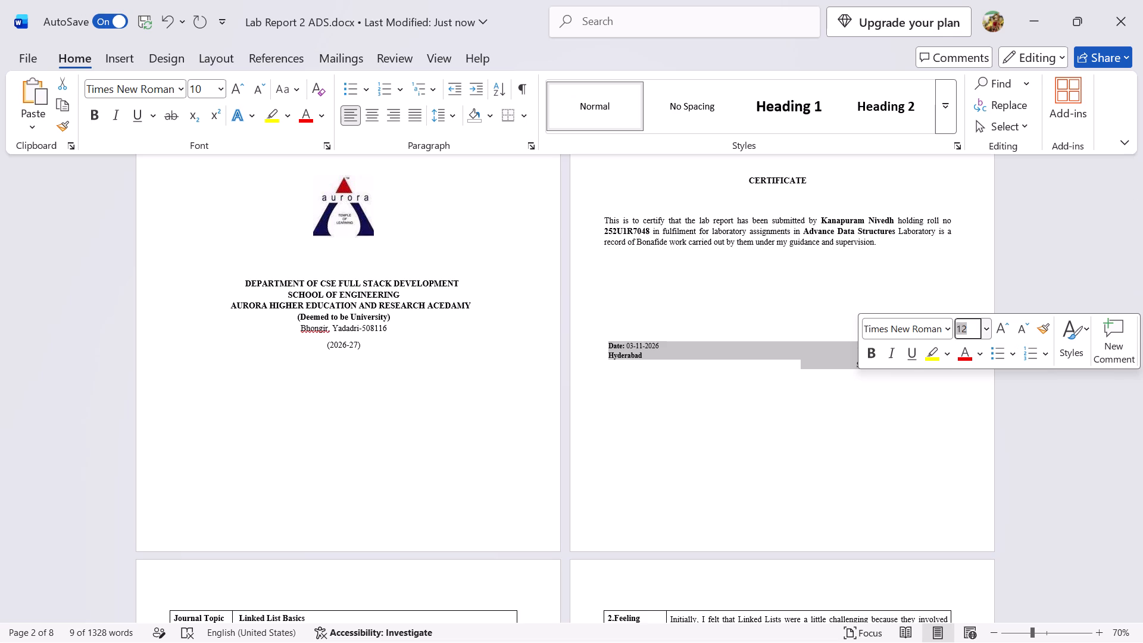
click(860, 400)
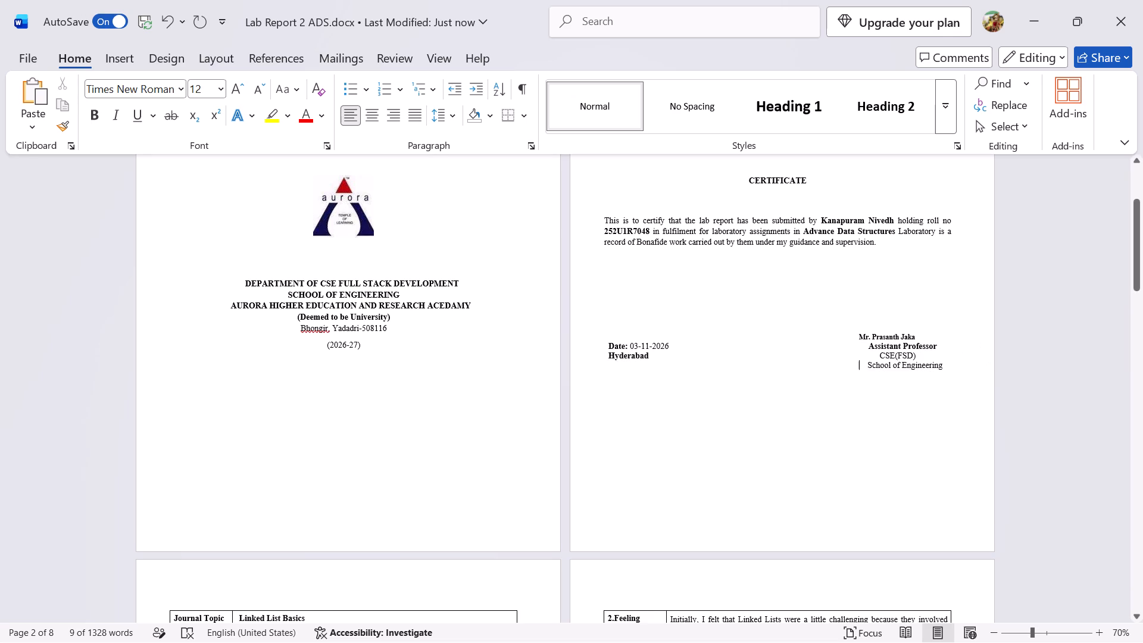
Select the signatory's name line above "Assistant Professor" on the certificate page.
drag(854, 333, 897, 333)
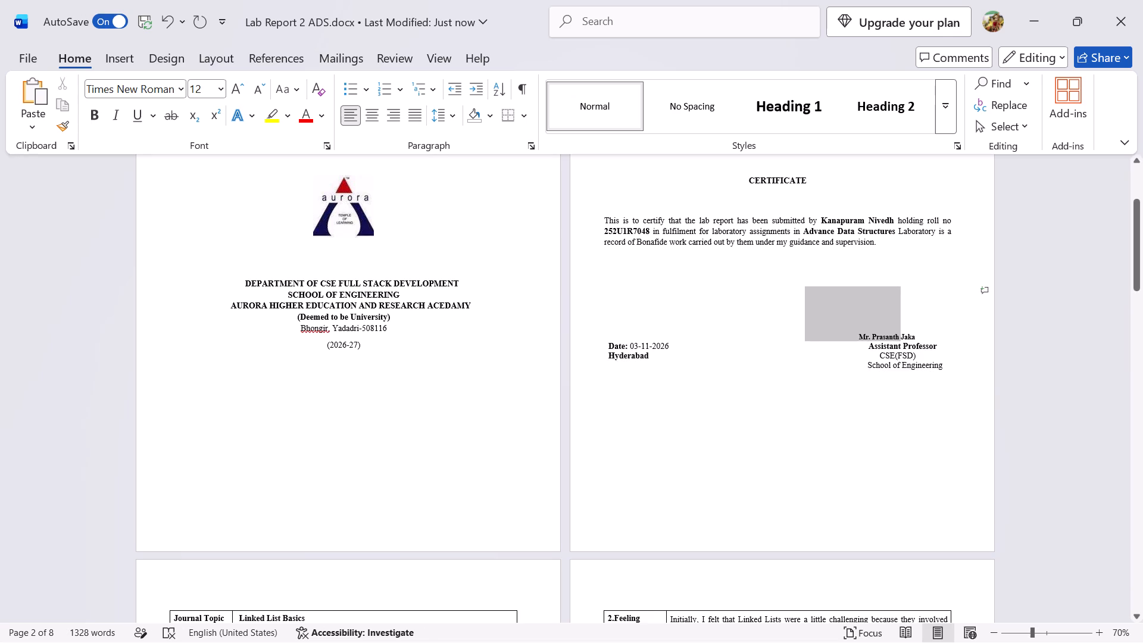
drag(897, 333, 922, 333)
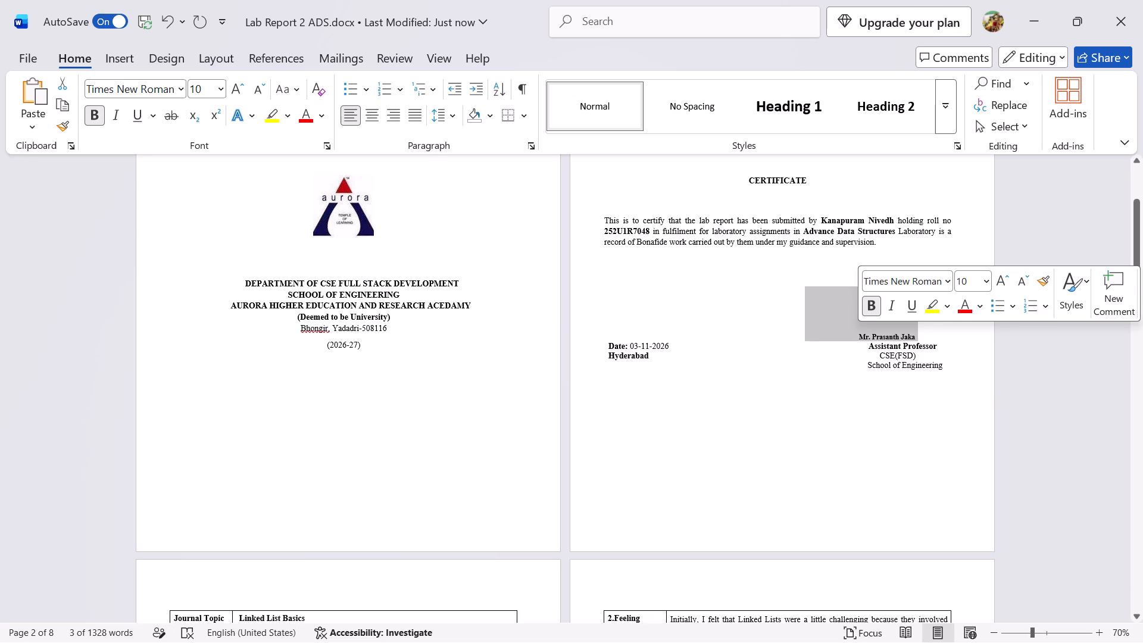
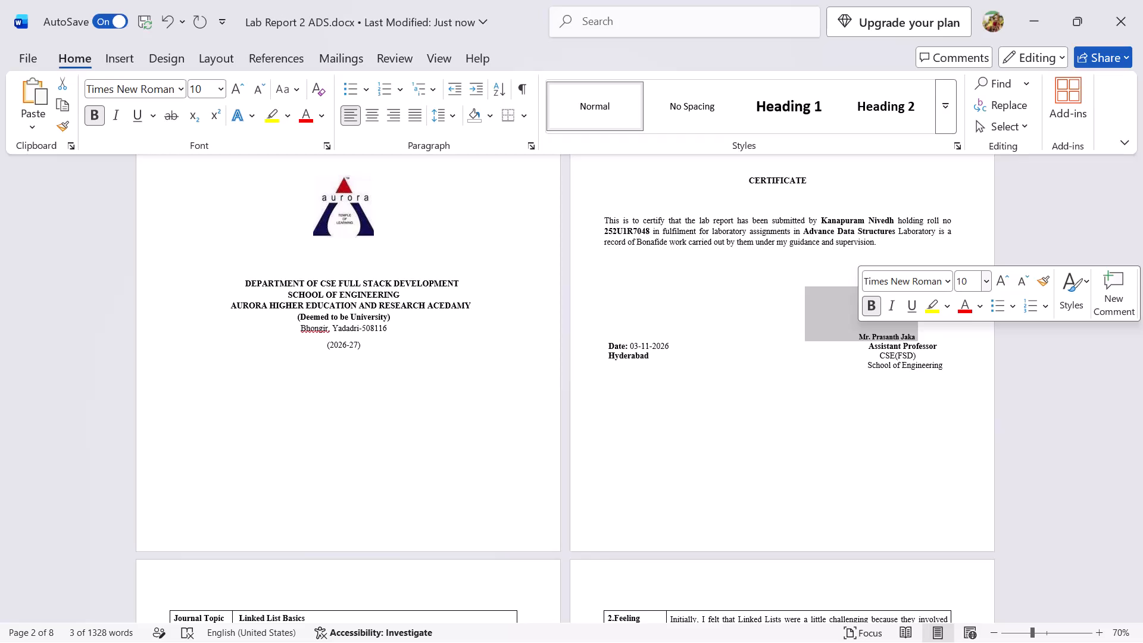
Set the signatory's name line on the certificate page to font size 12.
text(12)
key(Return)
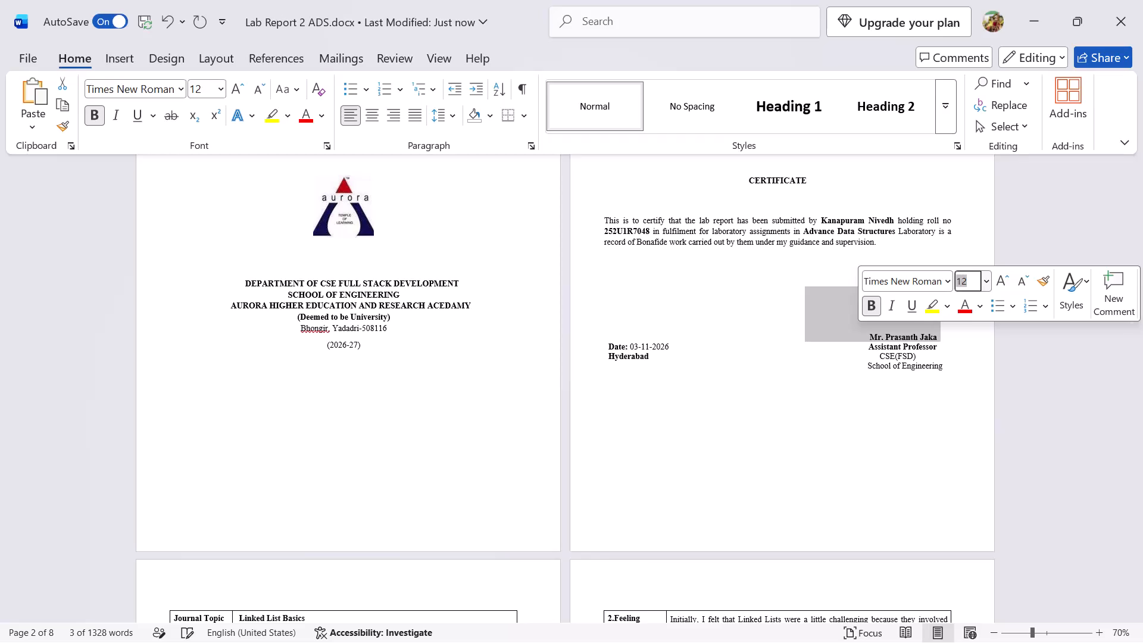
click(1025, 382)
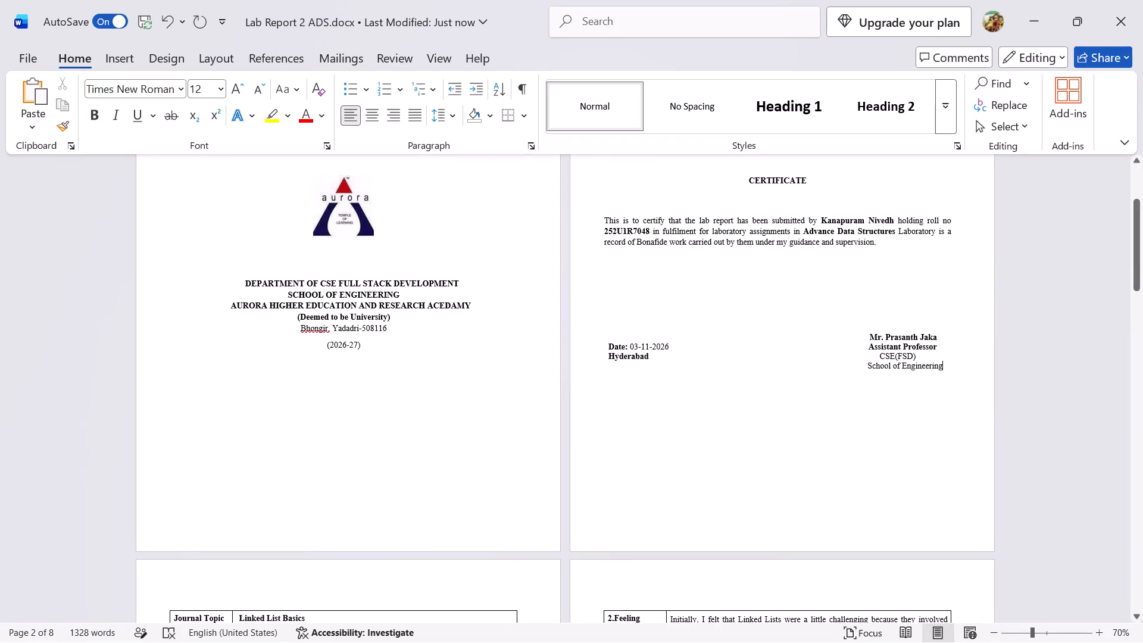
Add leading spaces to the signatory's name, "Assistant Professor" and "CSE(FSD)" lines to align the certificate's signature block.
click(867, 351)
key(space)
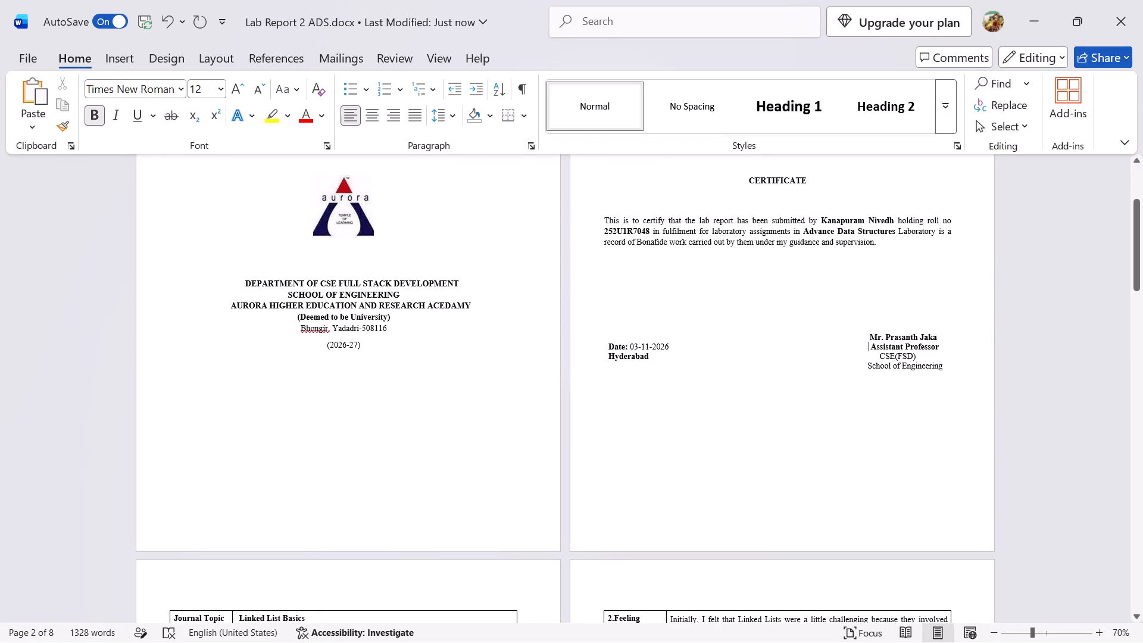
click(867, 338)
key(space)
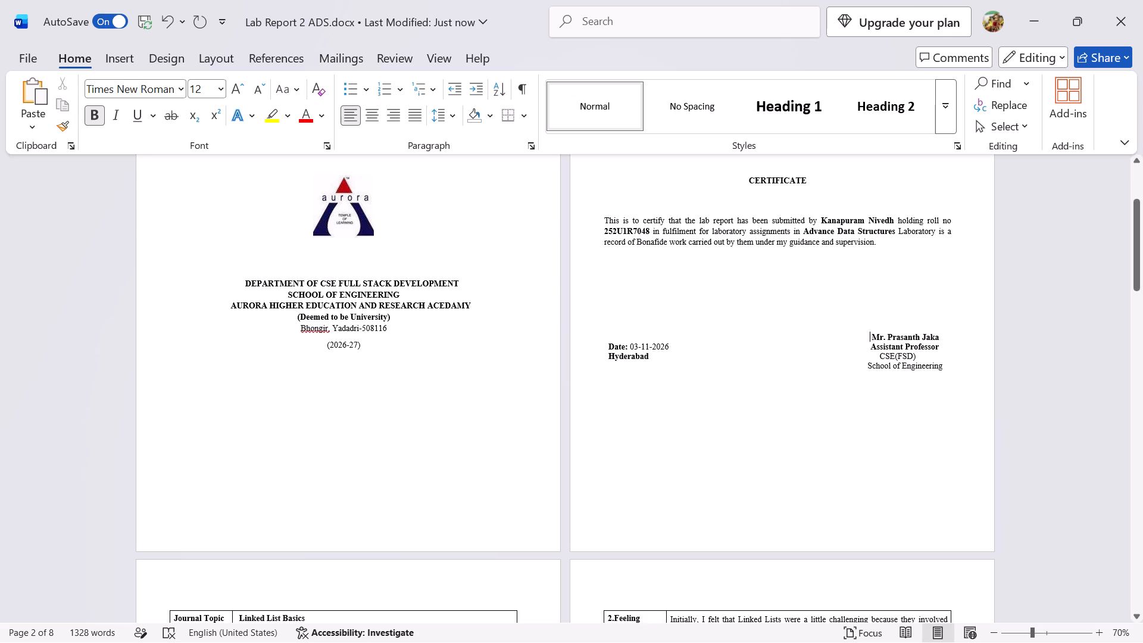
click(876, 353)
key(space)
key(space)
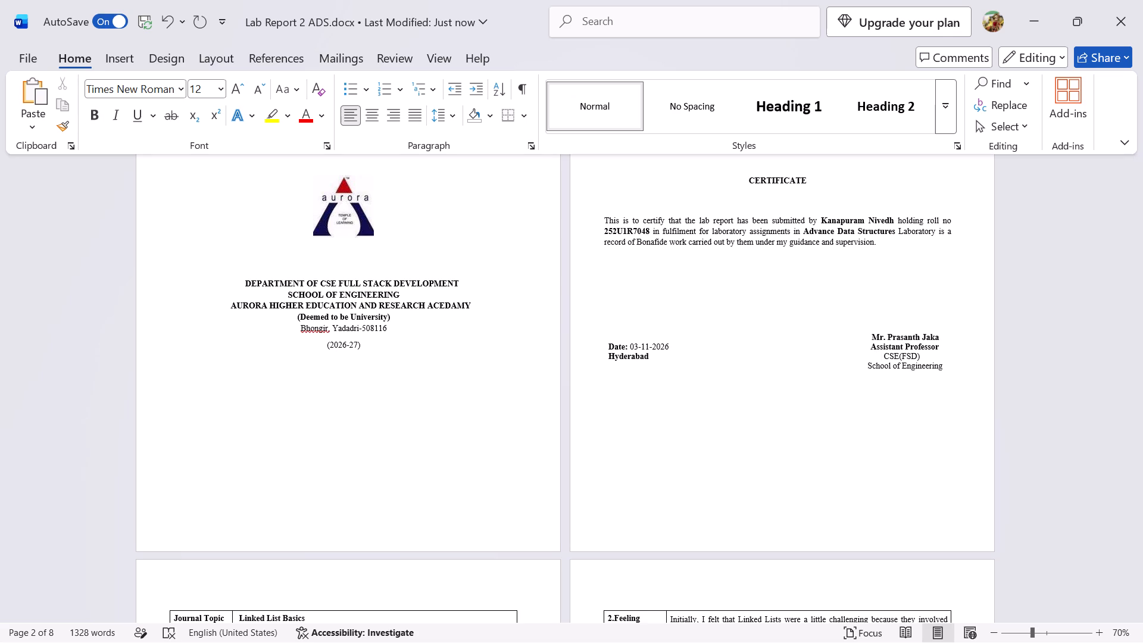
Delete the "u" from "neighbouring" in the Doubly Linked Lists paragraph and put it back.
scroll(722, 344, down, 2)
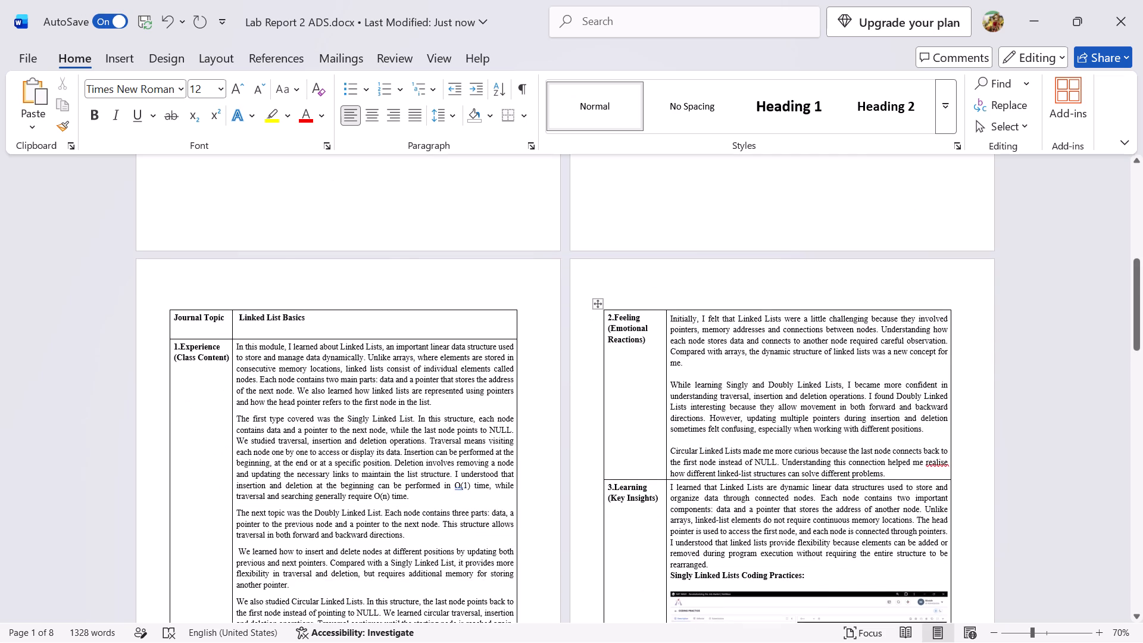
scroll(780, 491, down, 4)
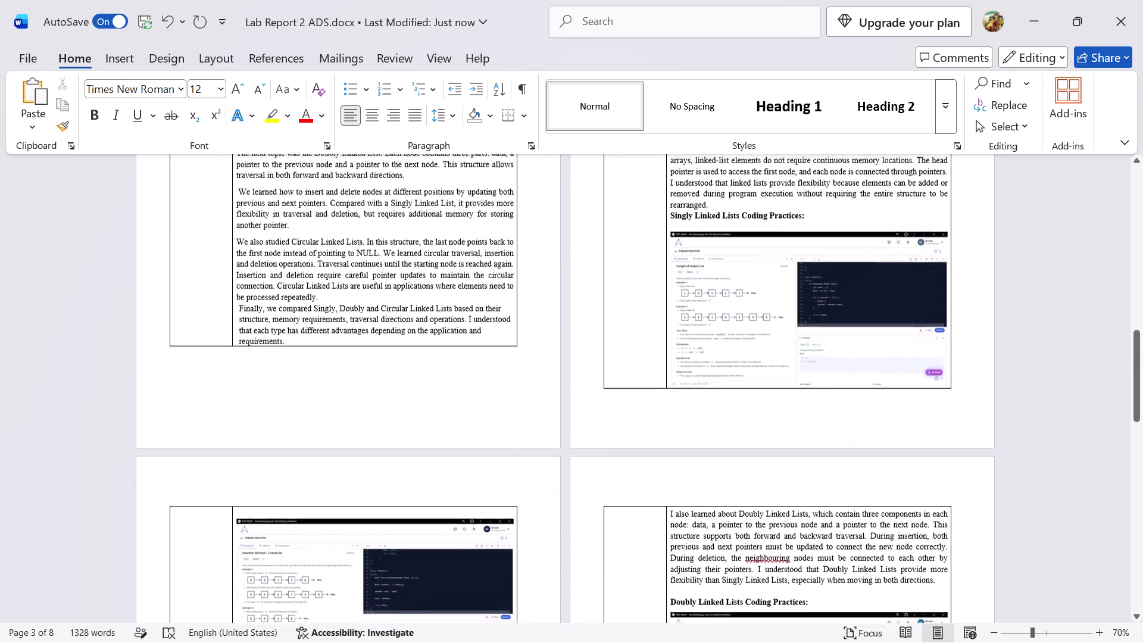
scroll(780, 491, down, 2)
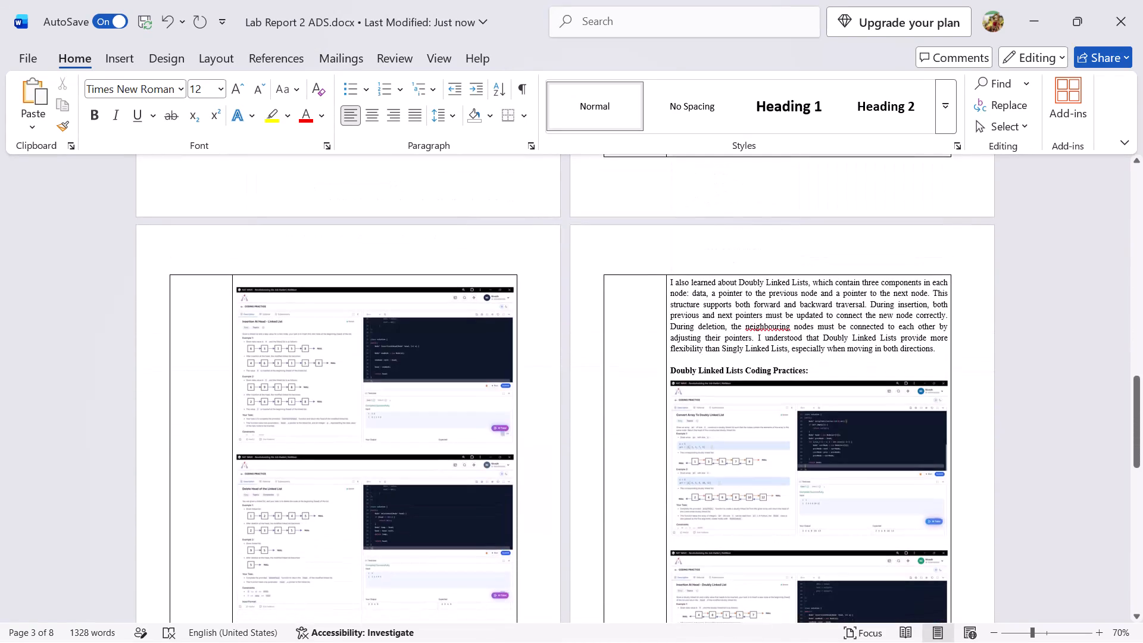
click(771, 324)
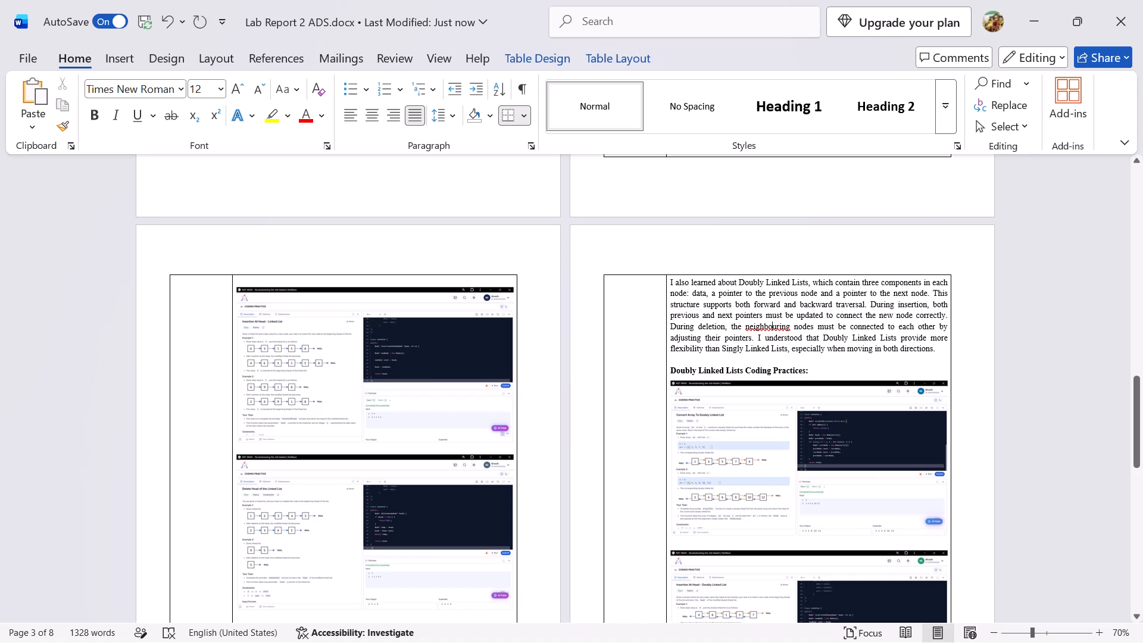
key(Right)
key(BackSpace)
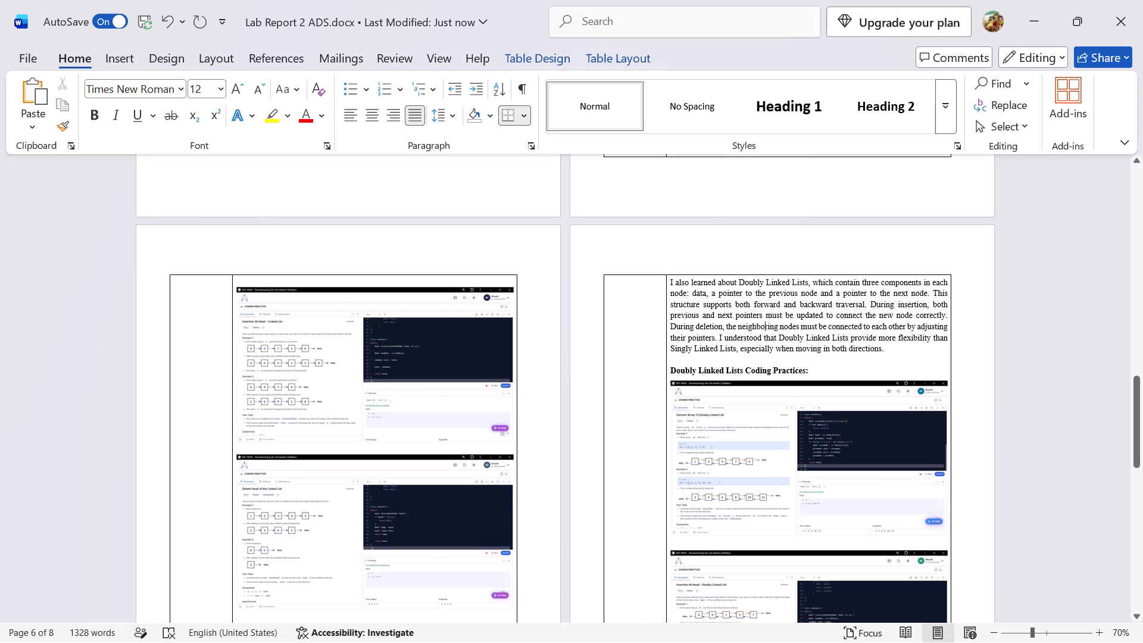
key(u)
Review the remaining journal pages through the 5.Conclusion row and return to the cover and certificate pages.
scroll(1034, 462, down, 1)
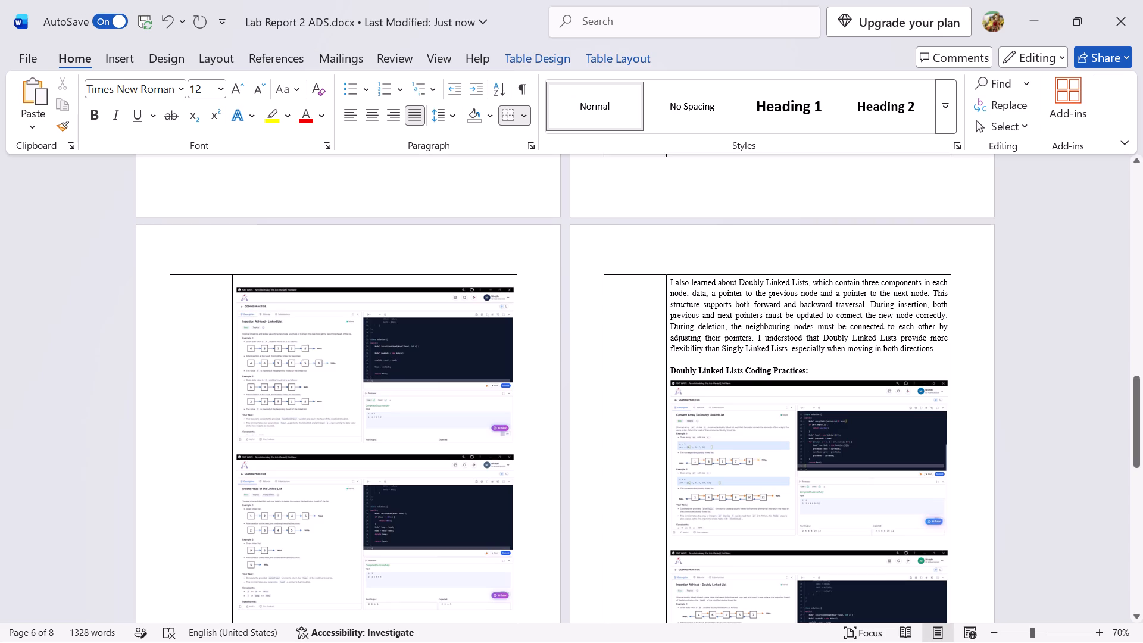
scroll(1034, 462, down, 1)
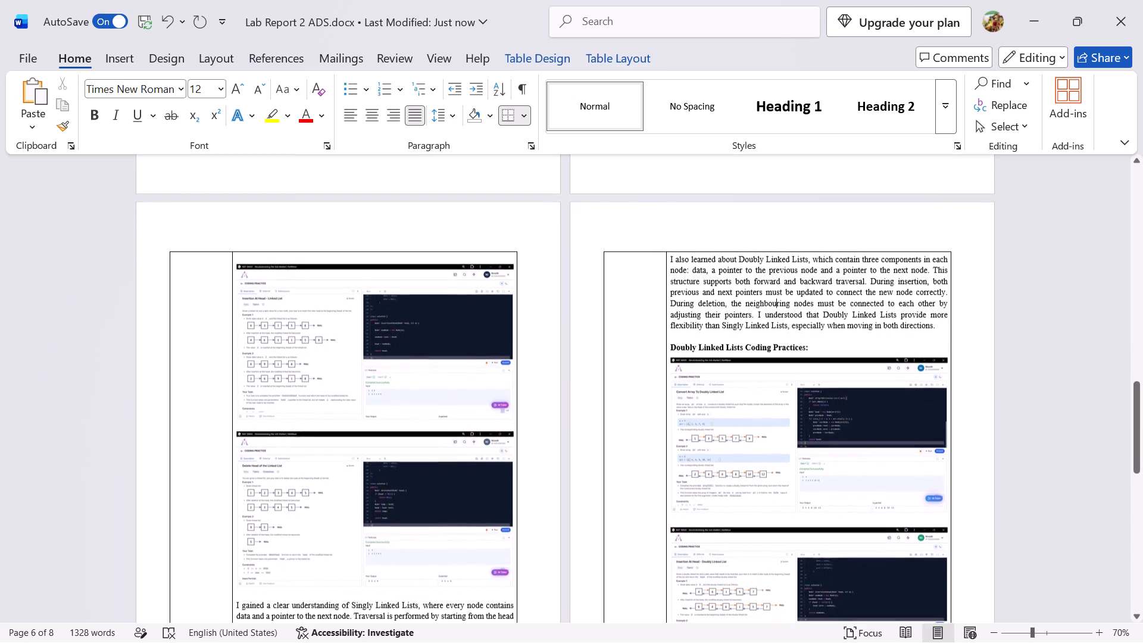
scroll(1034, 462, down, 1)
scroll(905, 461, down, 3)
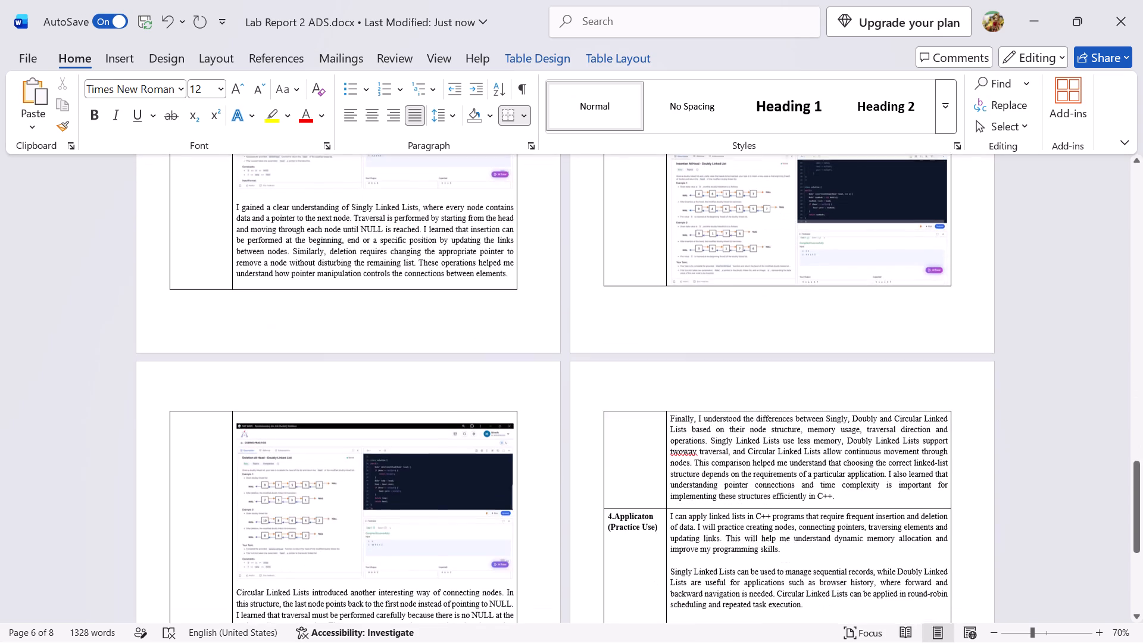
scroll(905, 461, down, 1)
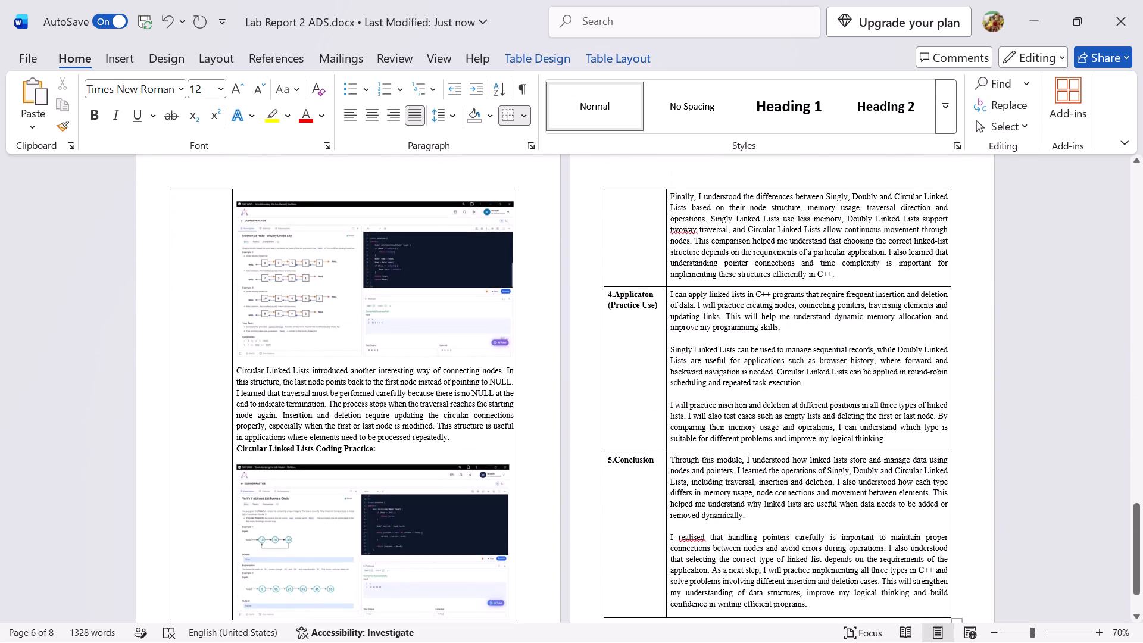
scroll(905, 461, down, 3)
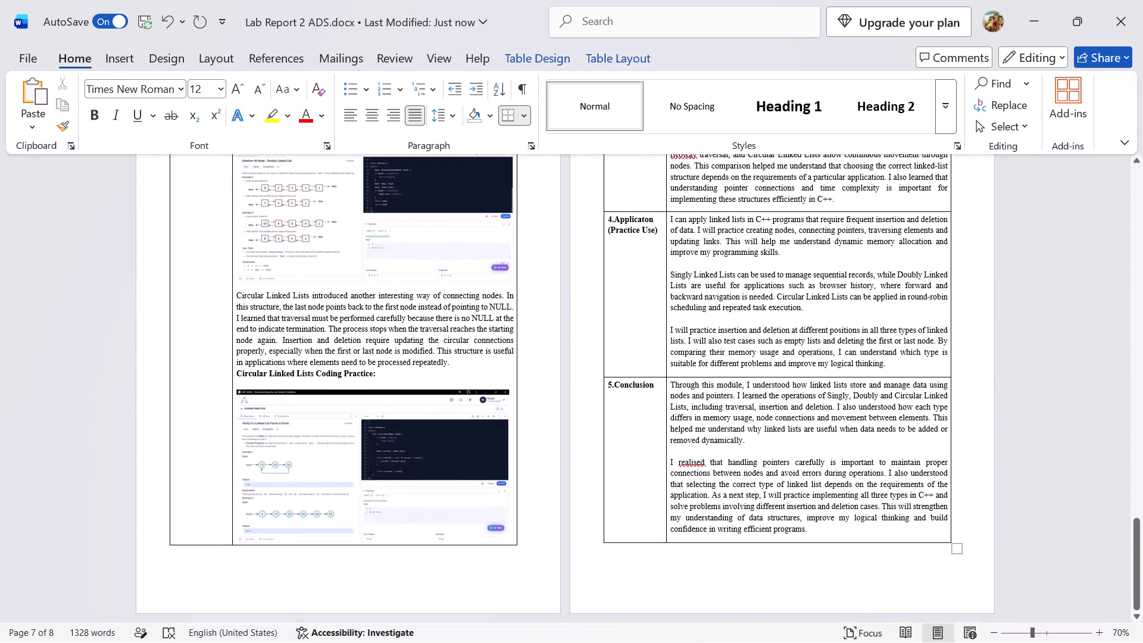
scroll(660, 386, up, 17)
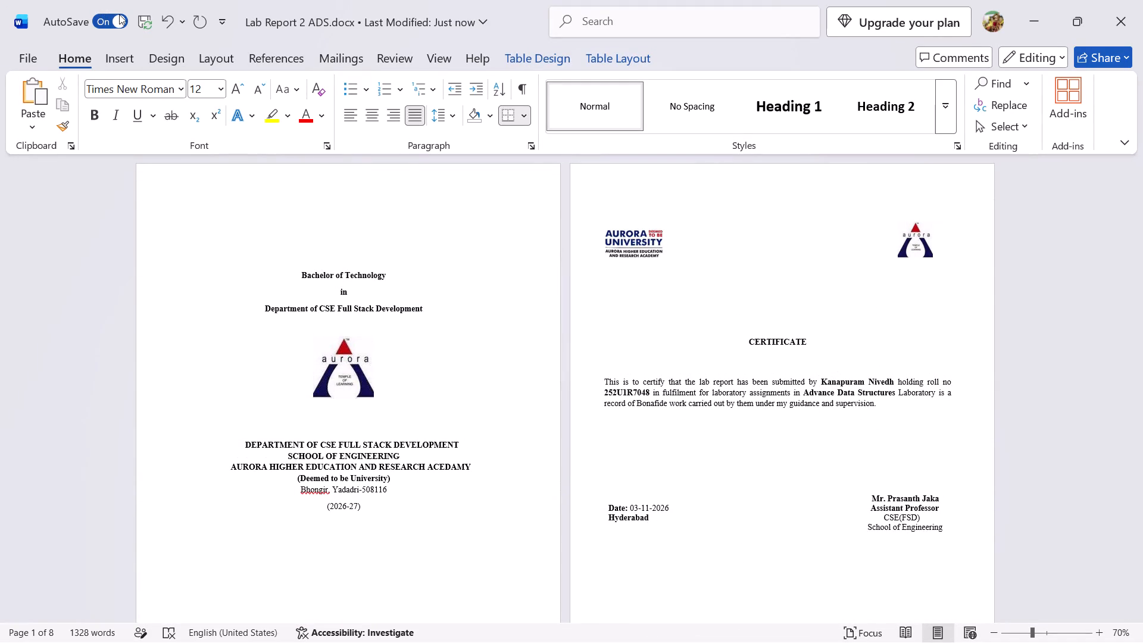
Save the document.
click(137, 17)
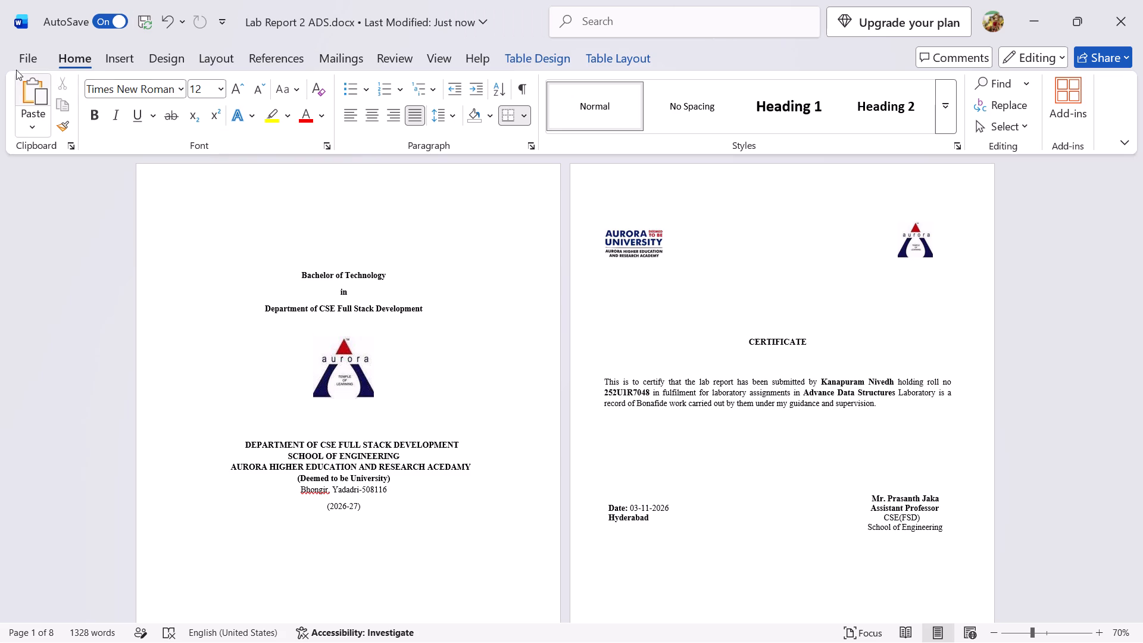
Set the document's default image resolution to High fidelity and enable "Do not compress images in file".
click(21, 60)
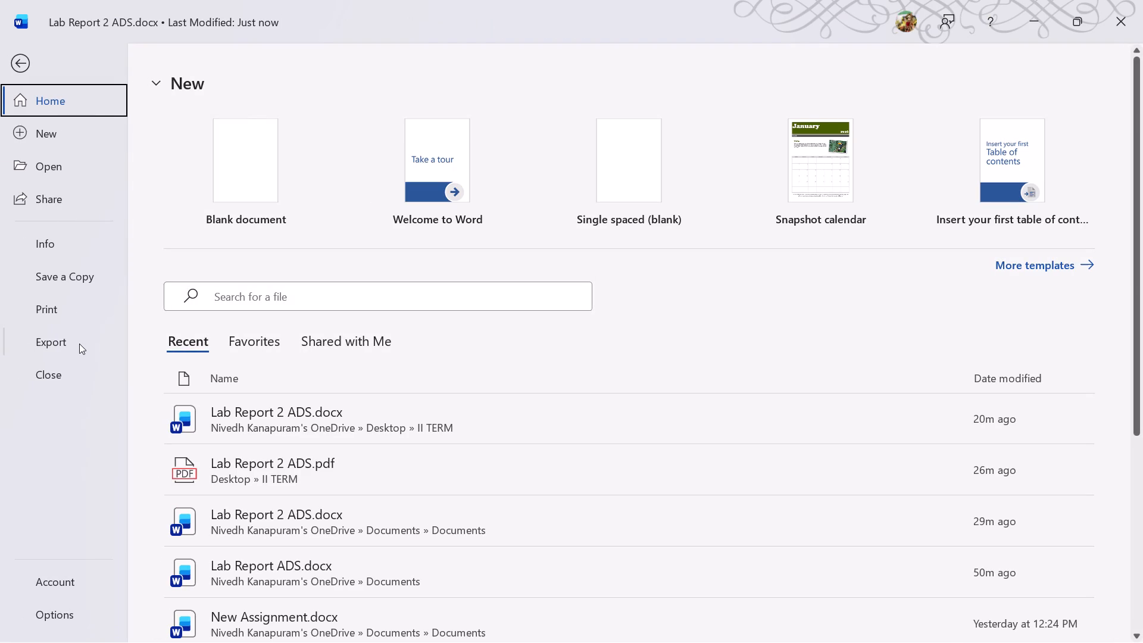
click(83, 309)
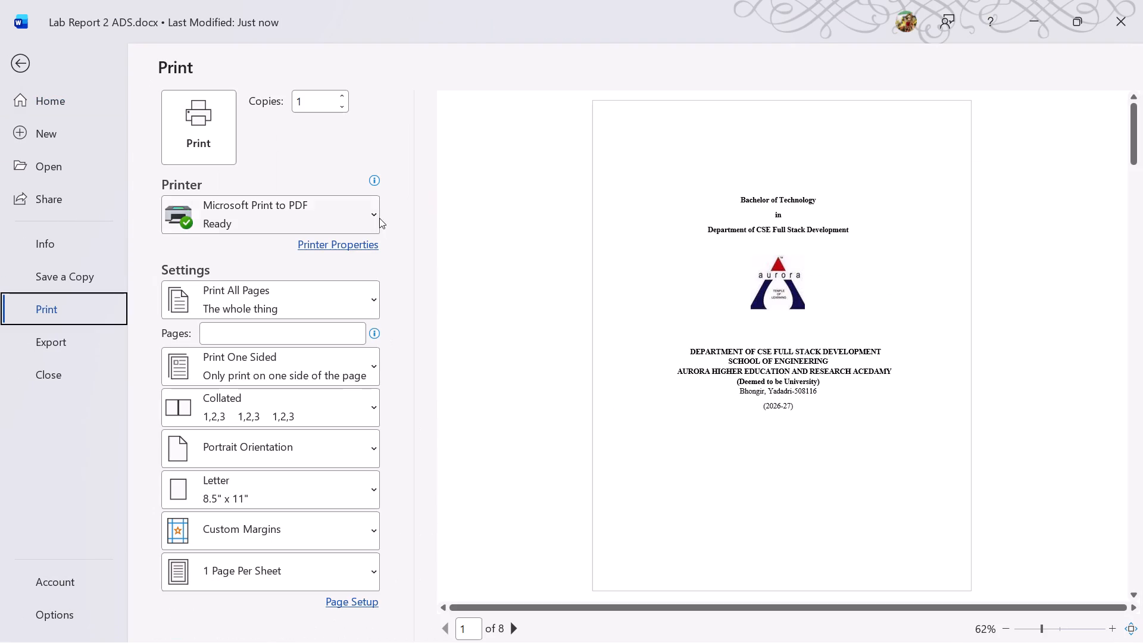
click(78, 346)
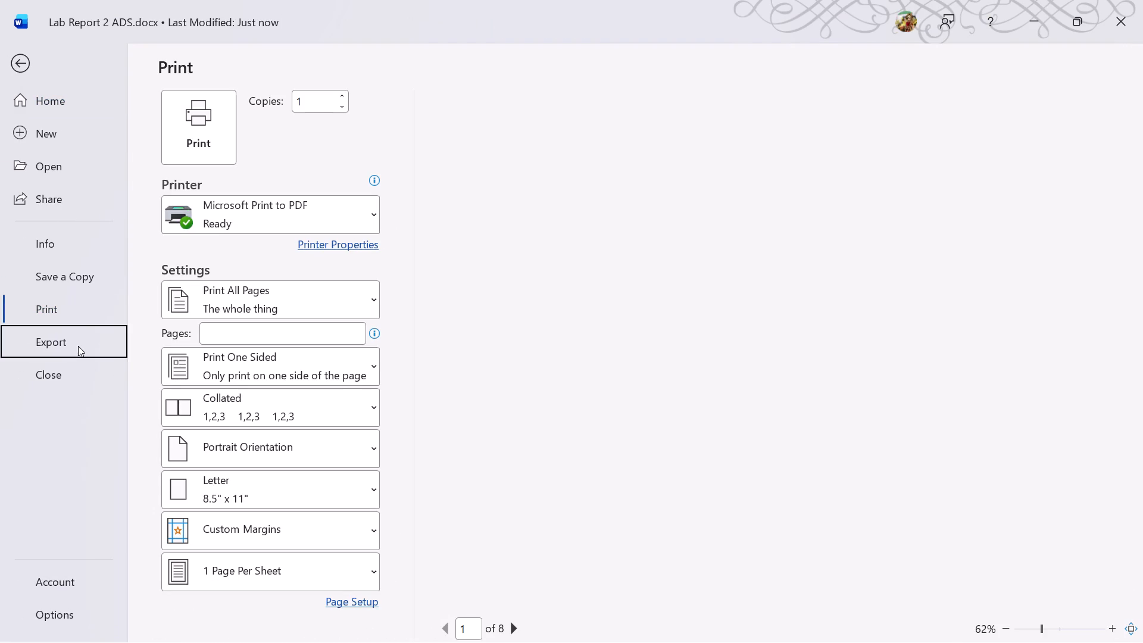
click(82, 607)
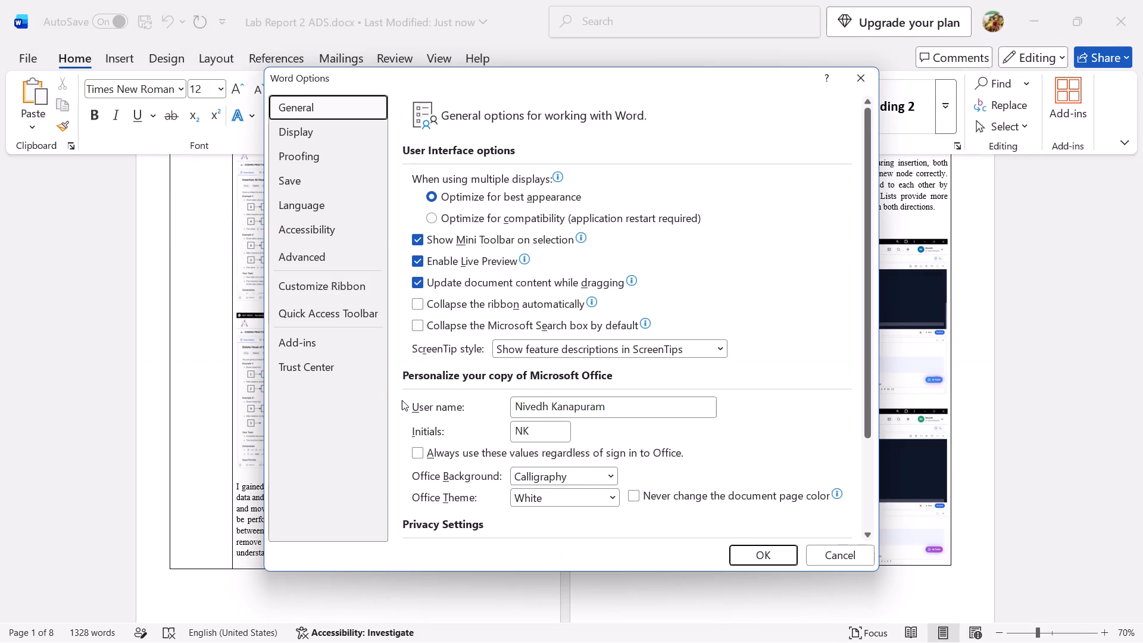
click(327, 257)
scroll(549, 376, down, 2)
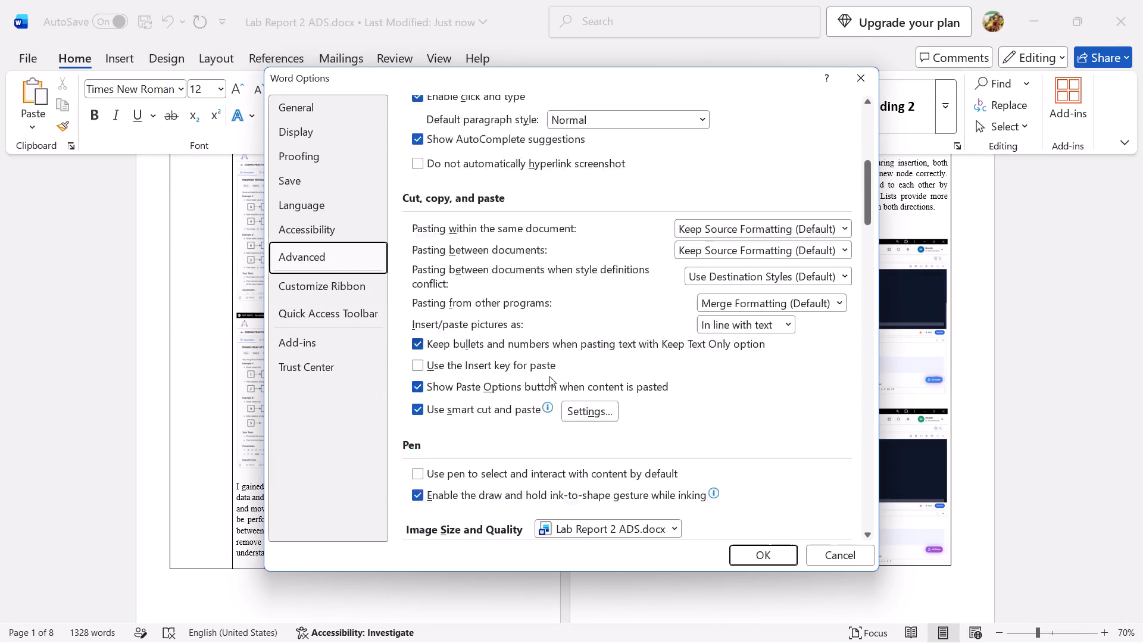
scroll(549, 376, down, 2)
click(591, 458)
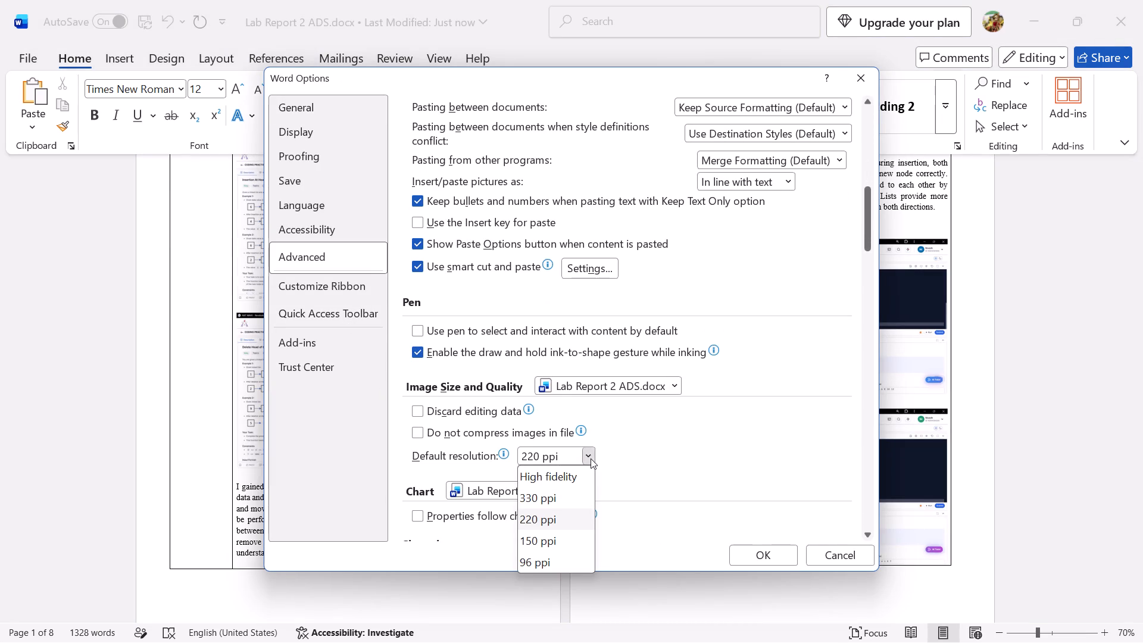
click(551, 479)
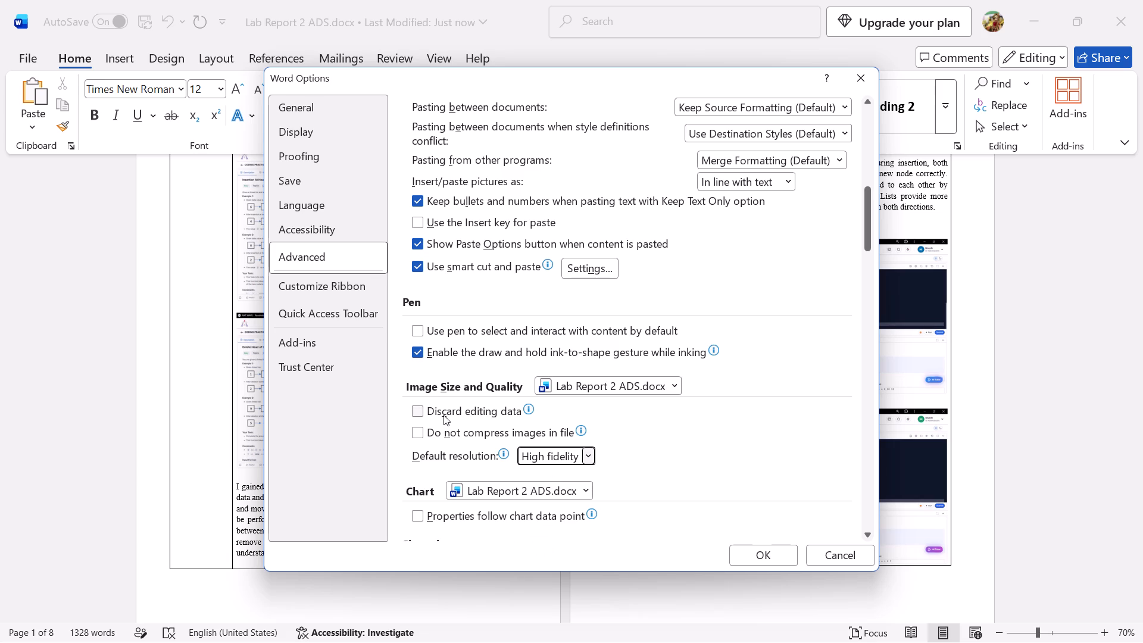
click(449, 432)
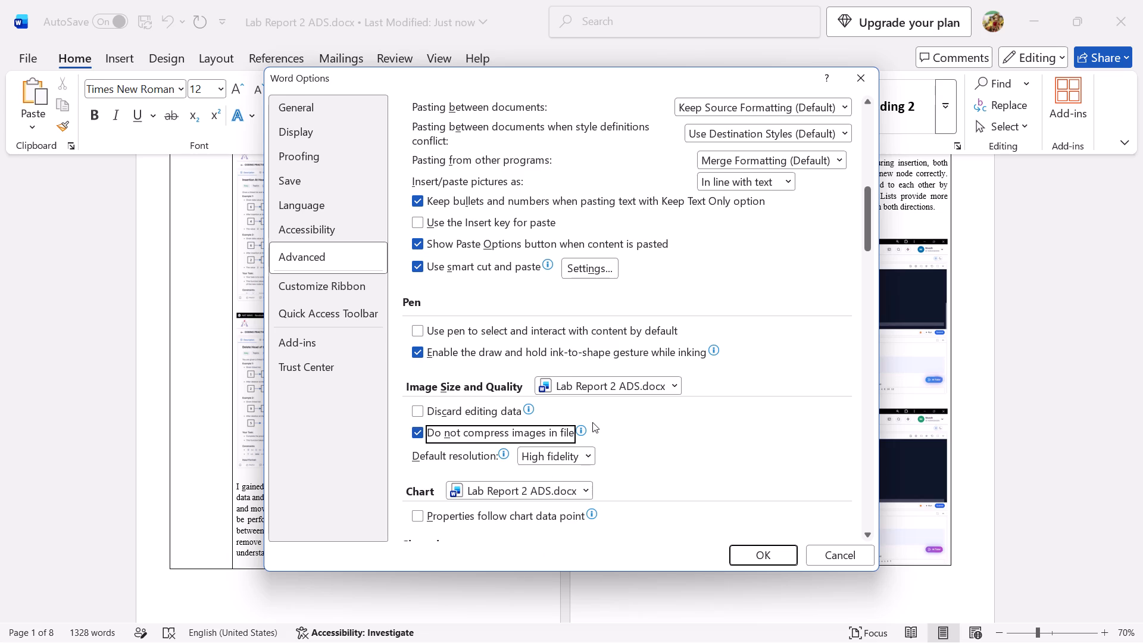
click(485, 408)
click(485, 408)
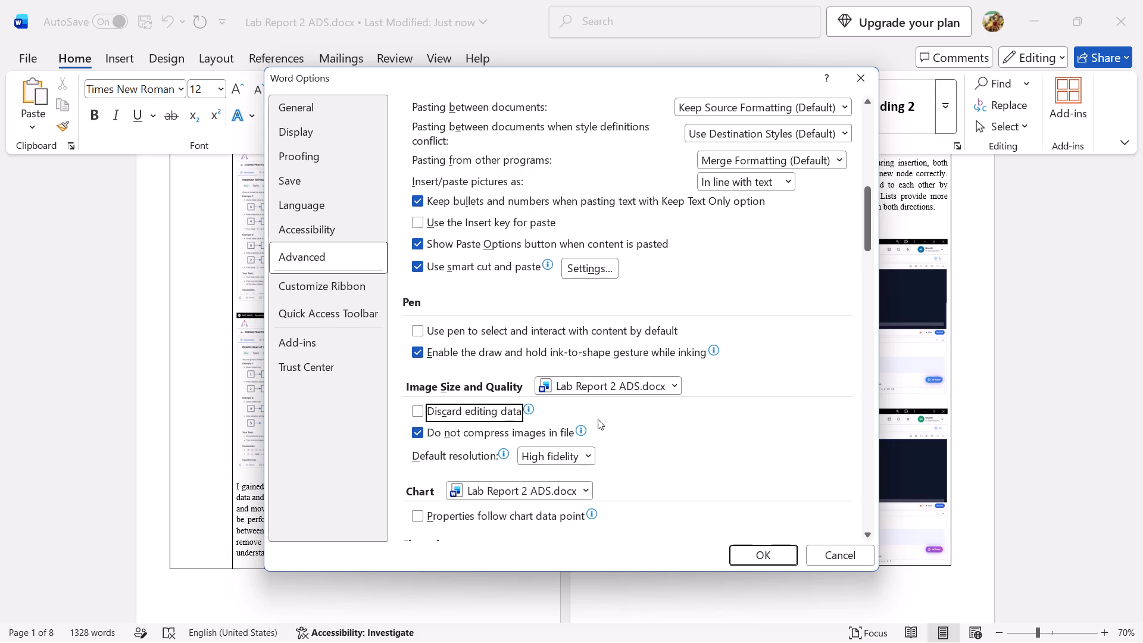
click(750, 563)
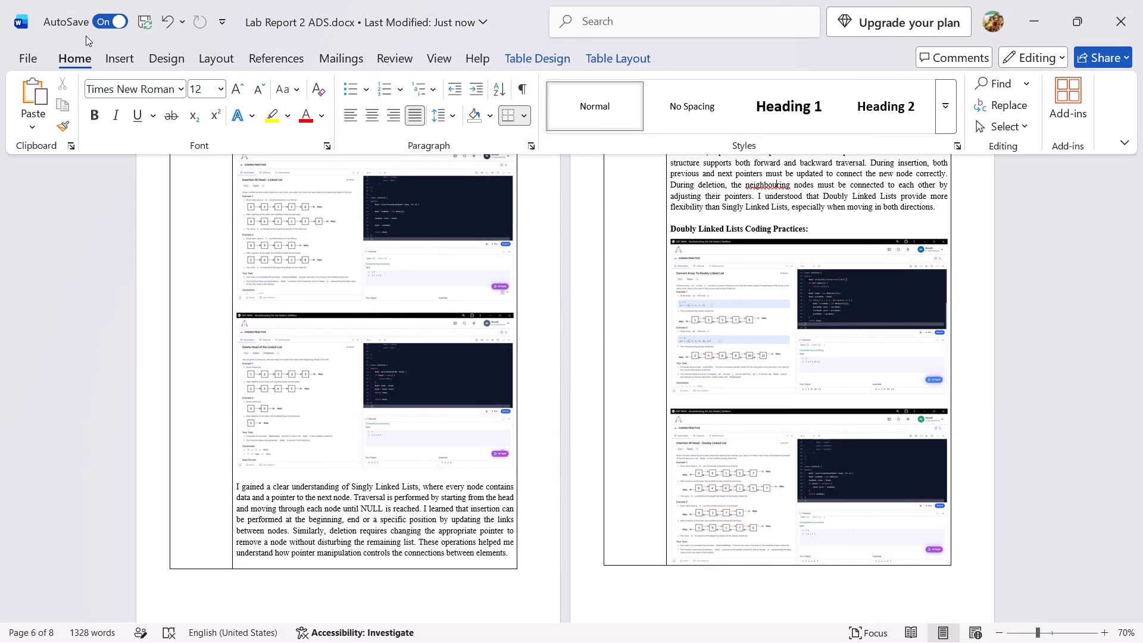
Recheck the advanced Image Size and Quality options for Lab Report 2 ADS.docx.
click(48, 63)
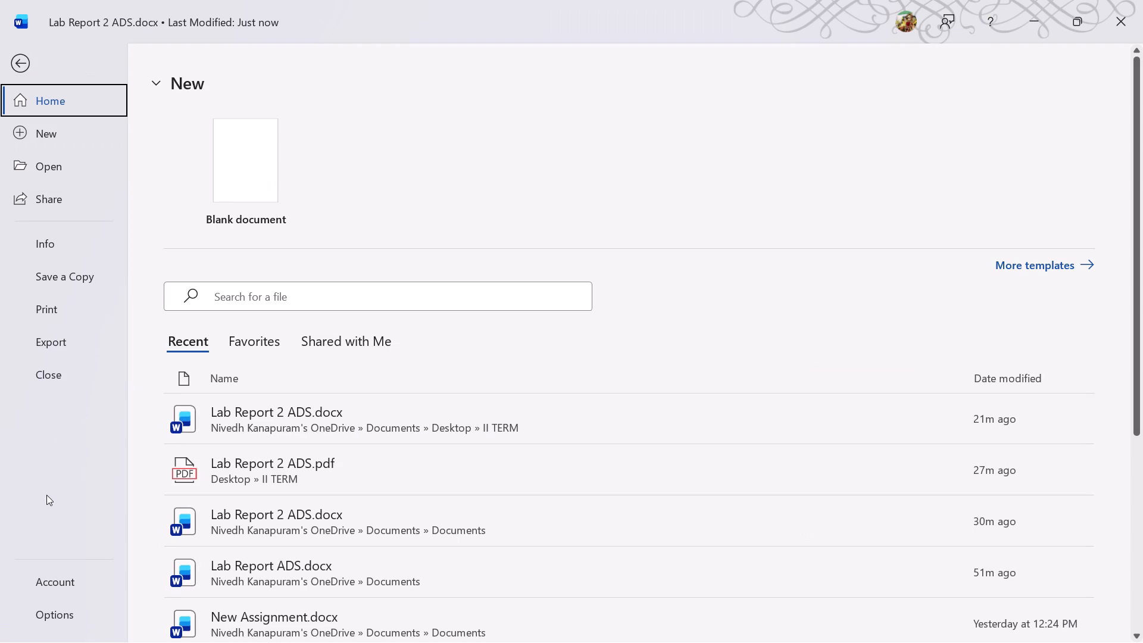
click(67, 609)
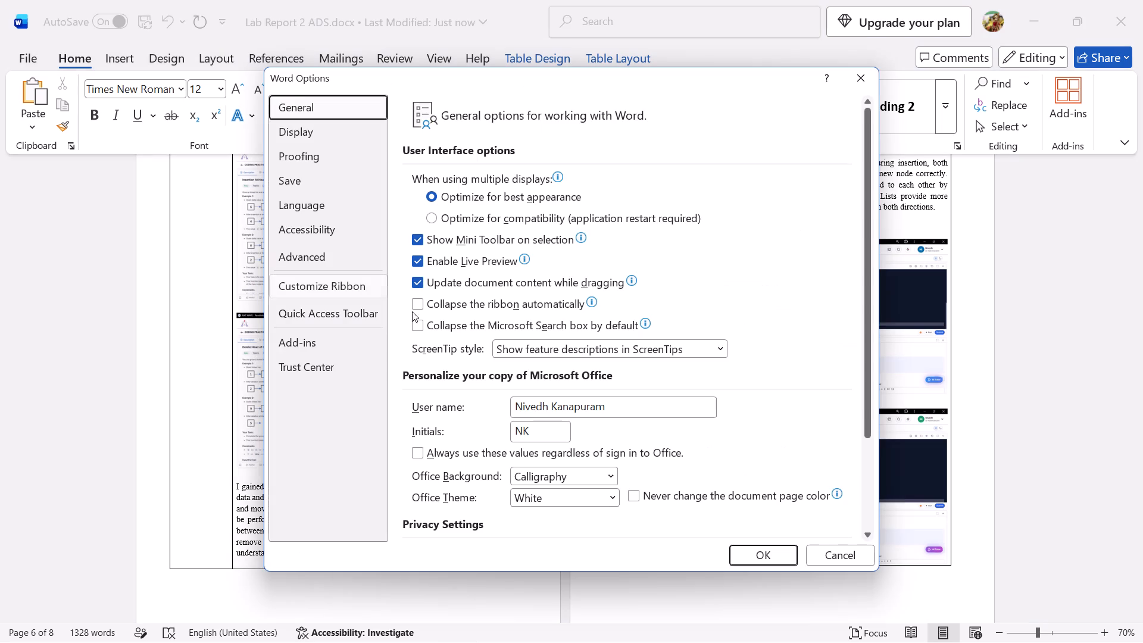
click(309, 255)
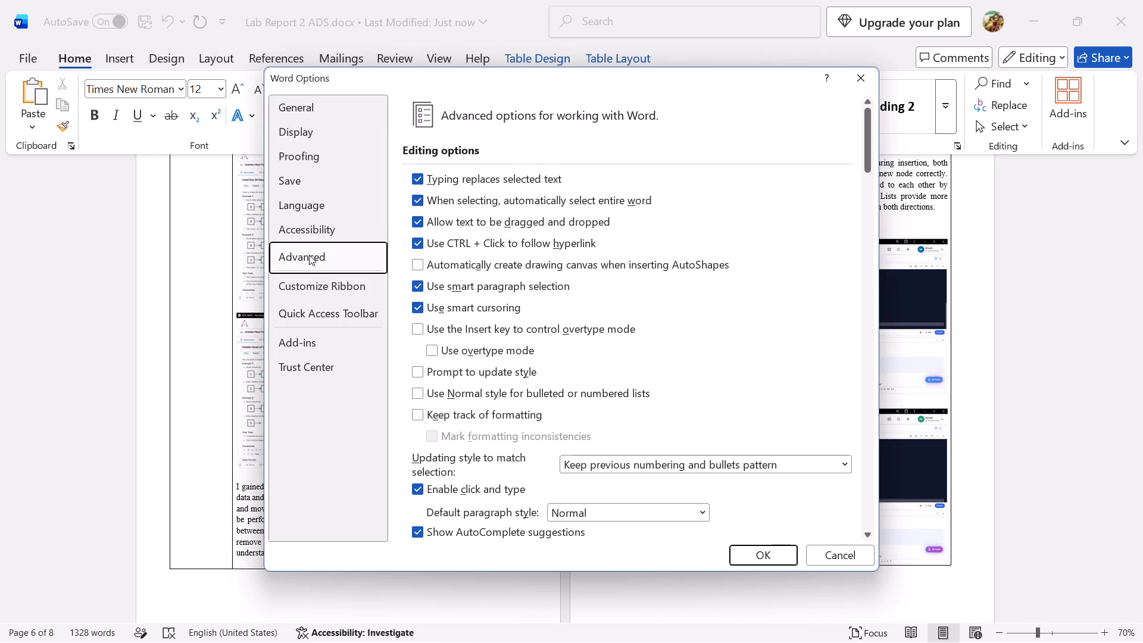
scroll(611, 339, down, 3)
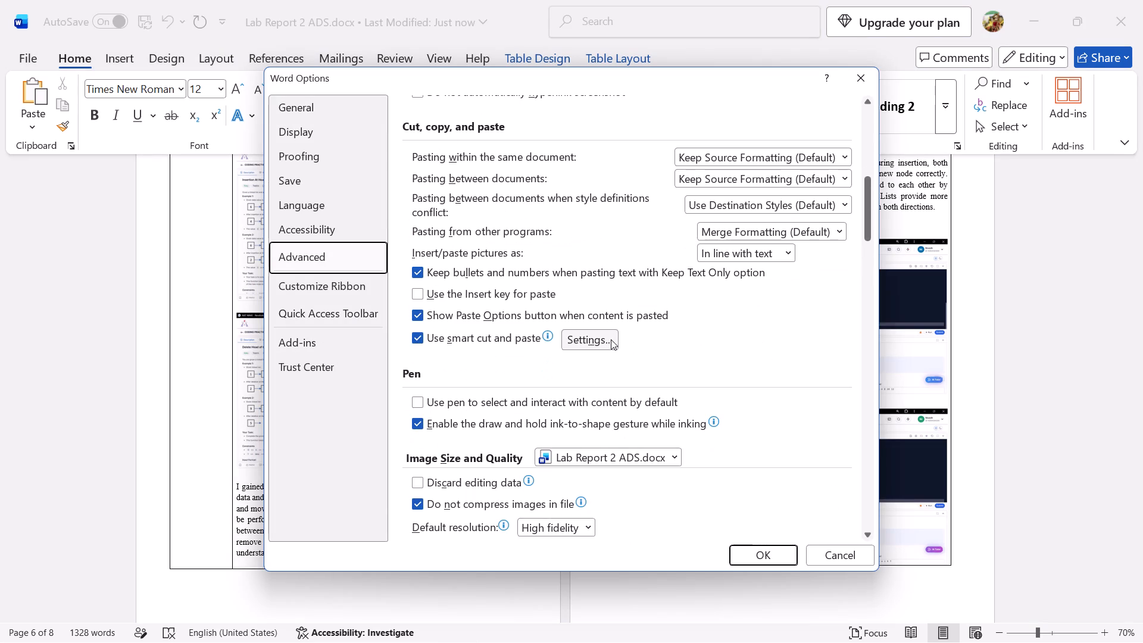
scroll(611, 339, down, 1)
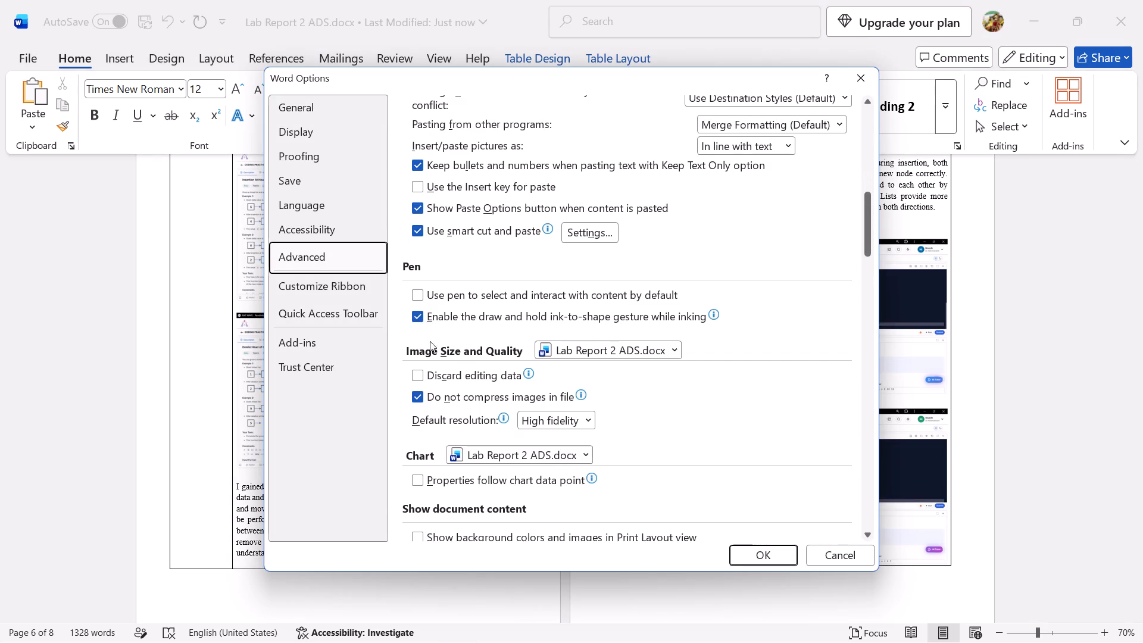
click(757, 556)
Export the document as a standard-optimized PDF named Lab Report 2a ADS.pdf in the II TERM folder.
click(17, 46)
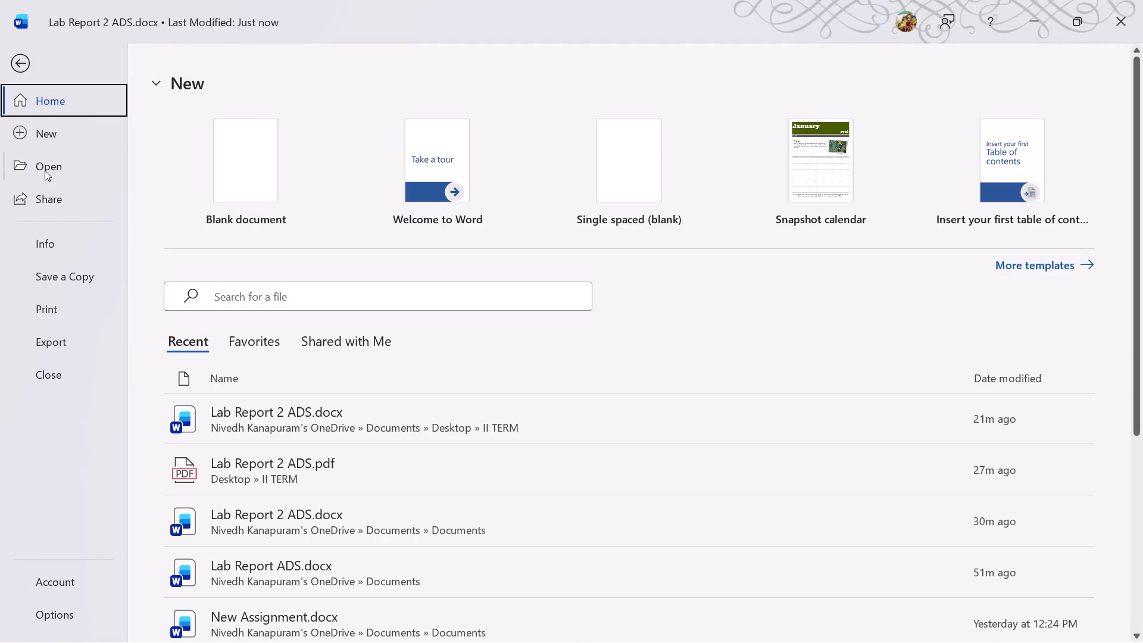
click(77, 332)
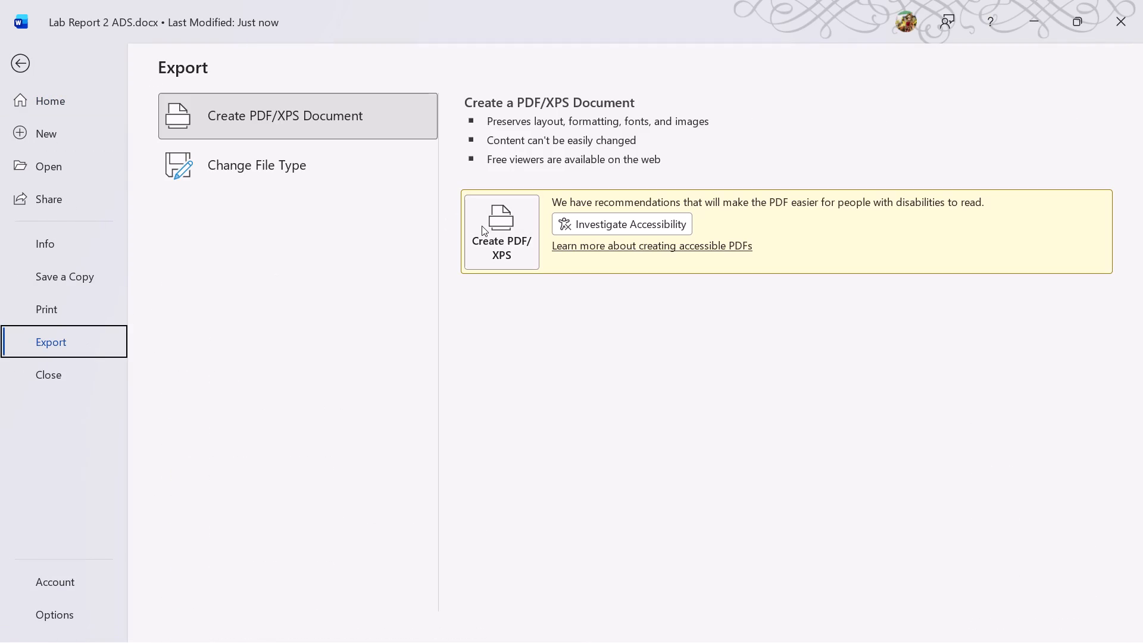
click(477, 222)
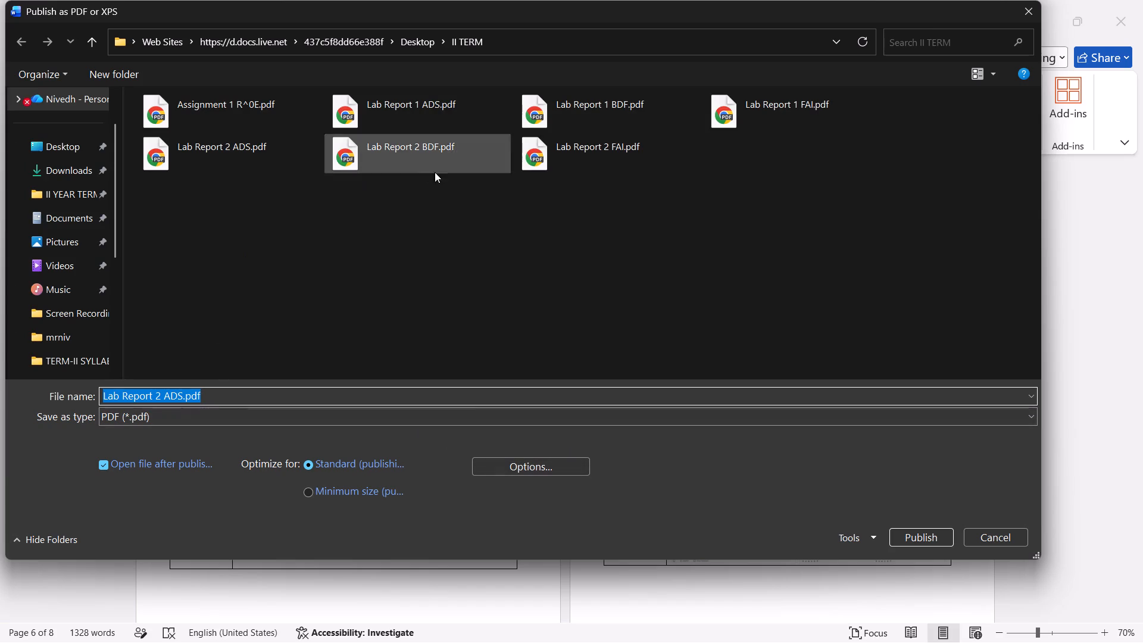
click(927, 543)
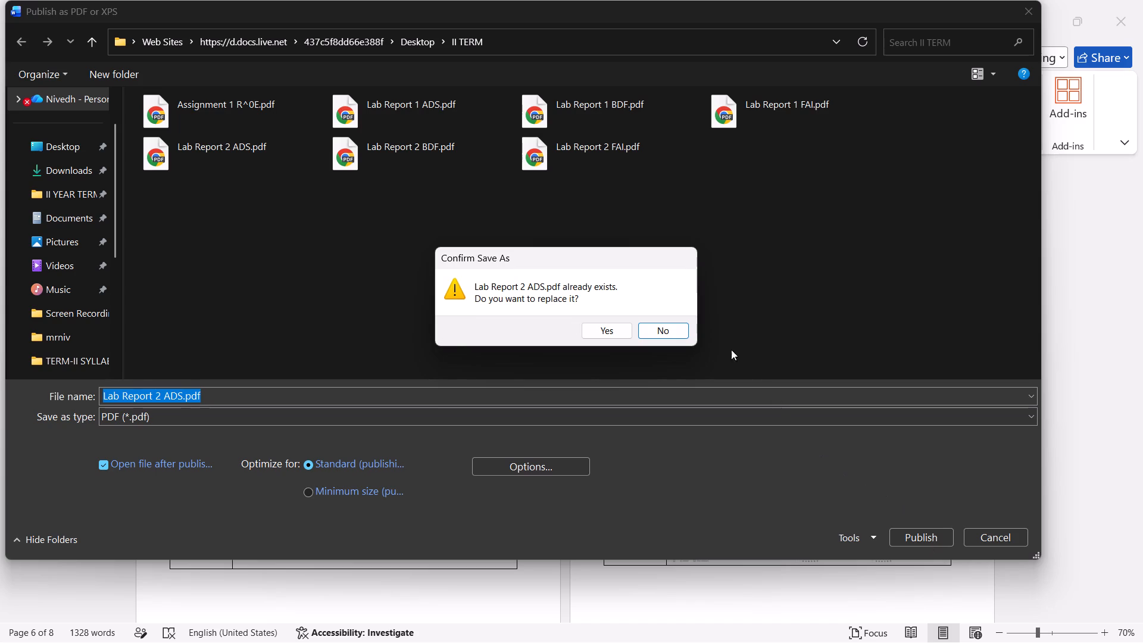
click(678, 327)
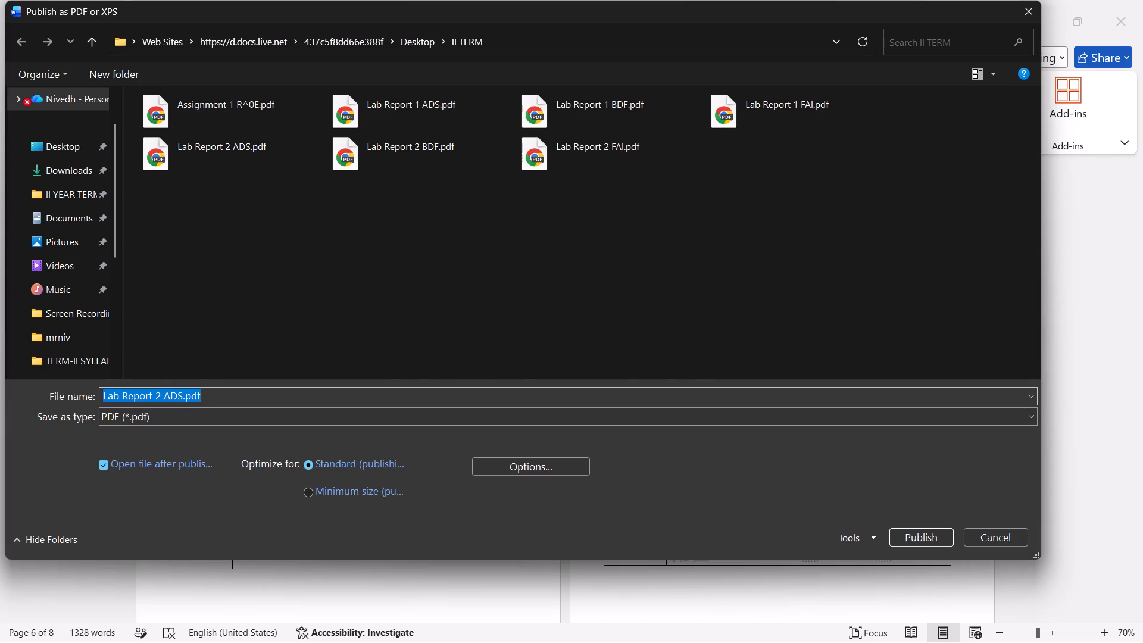
click(165, 394)
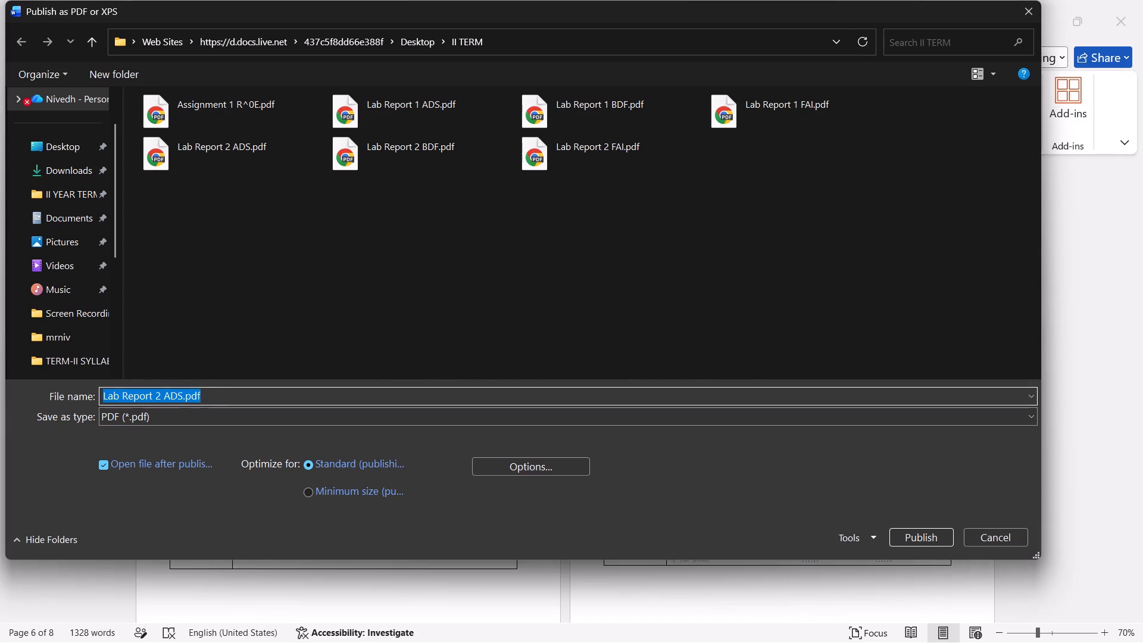
click(161, 395)
key(a)
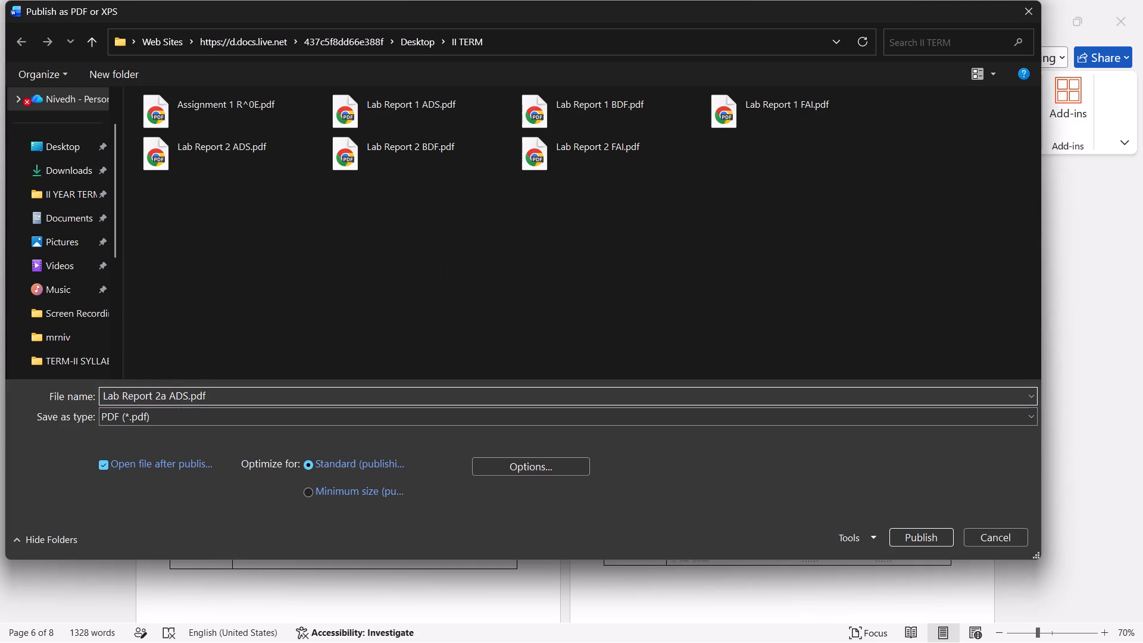
click(906, 532)
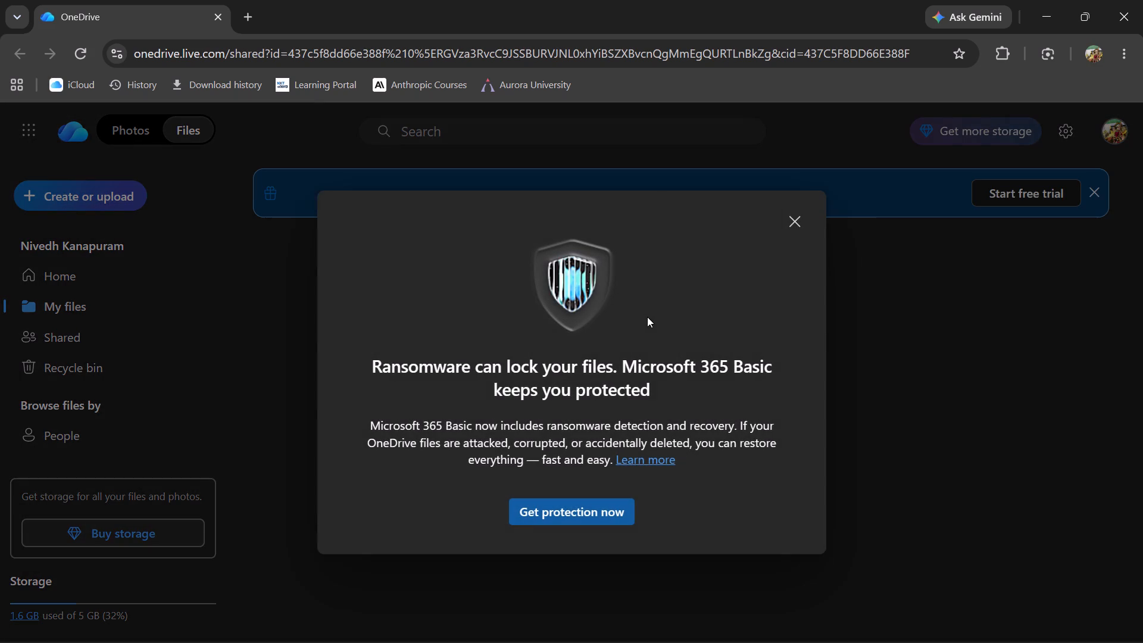
Dismiss the OneDrive promotion and inspect the image quality of the Singly Linked Lists coding screenshots in Lab Report 2a ADS.pdf.
click(802, 214)
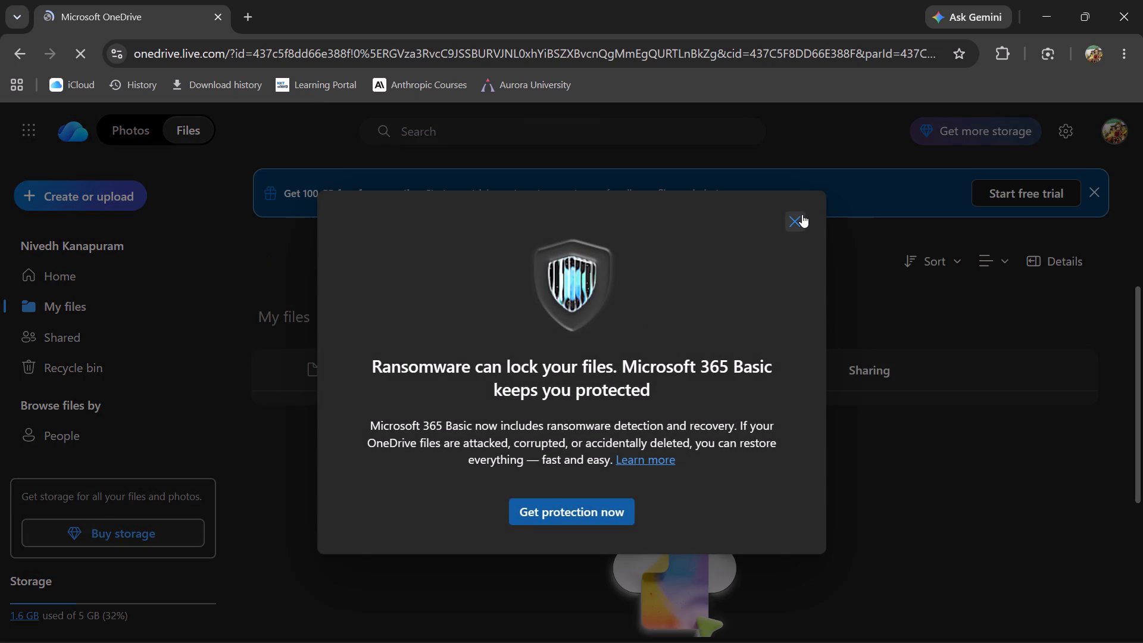
click(795, 217)
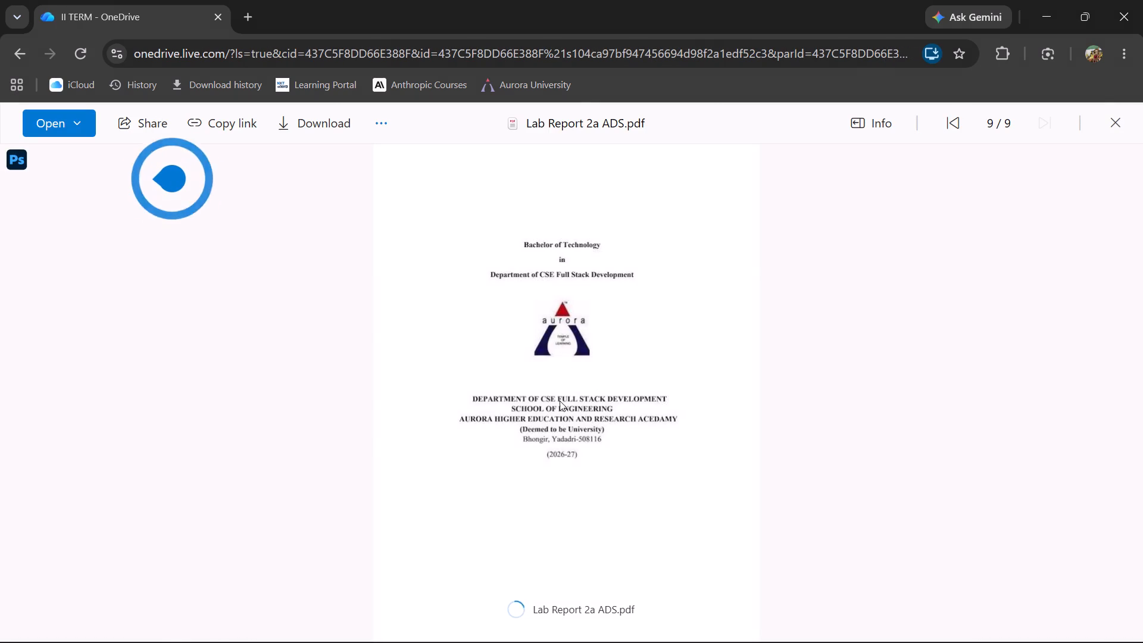
scroll(561, 403, down, 1)
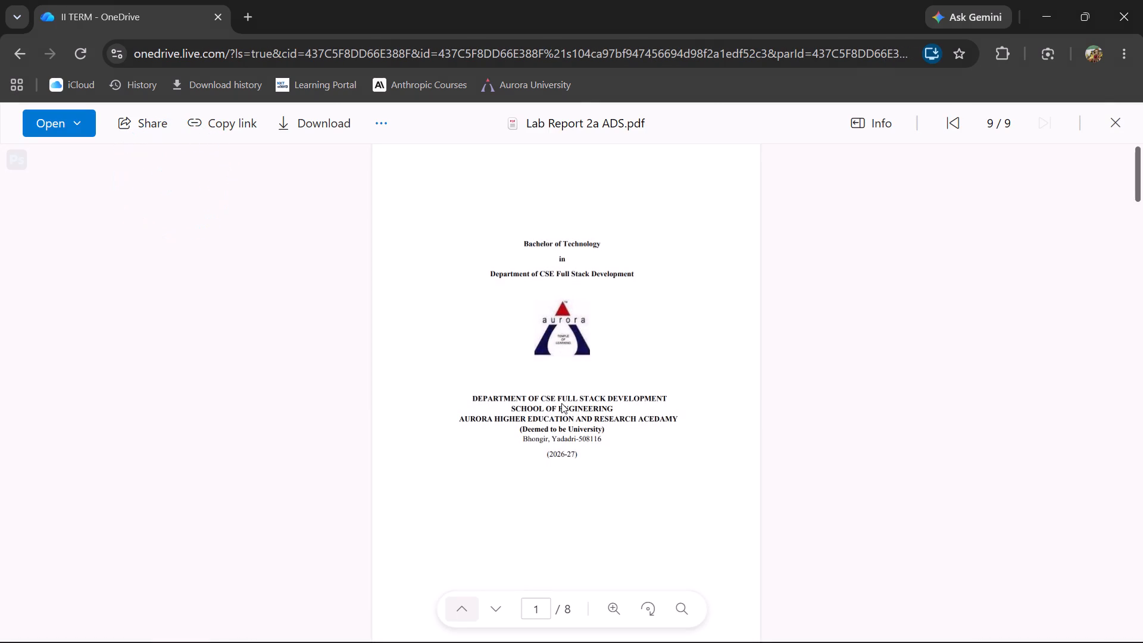
scroll(561, 403, down, 11)
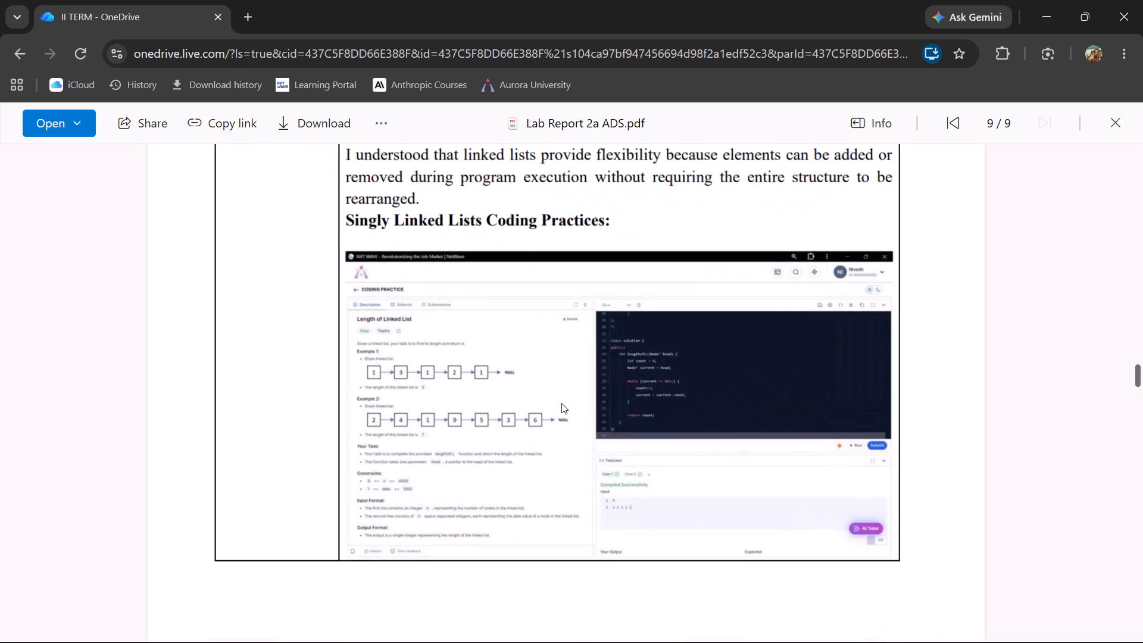
scroll(561, 403, up, 1)
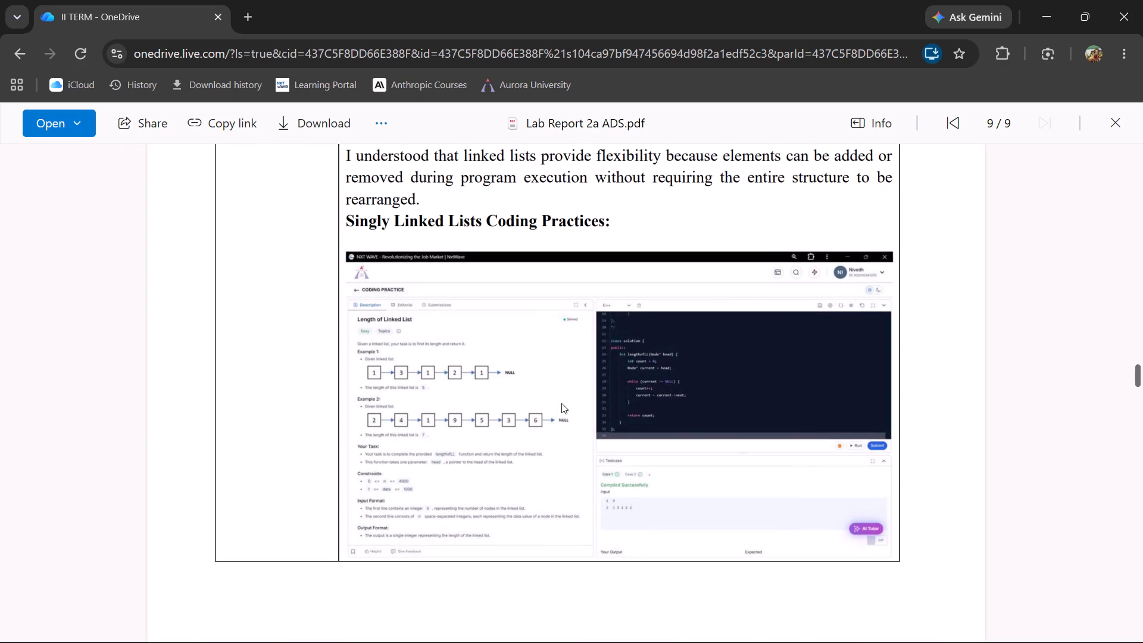
scroll(561, 403, up, 2)
scroll(561, 403, down, 5)
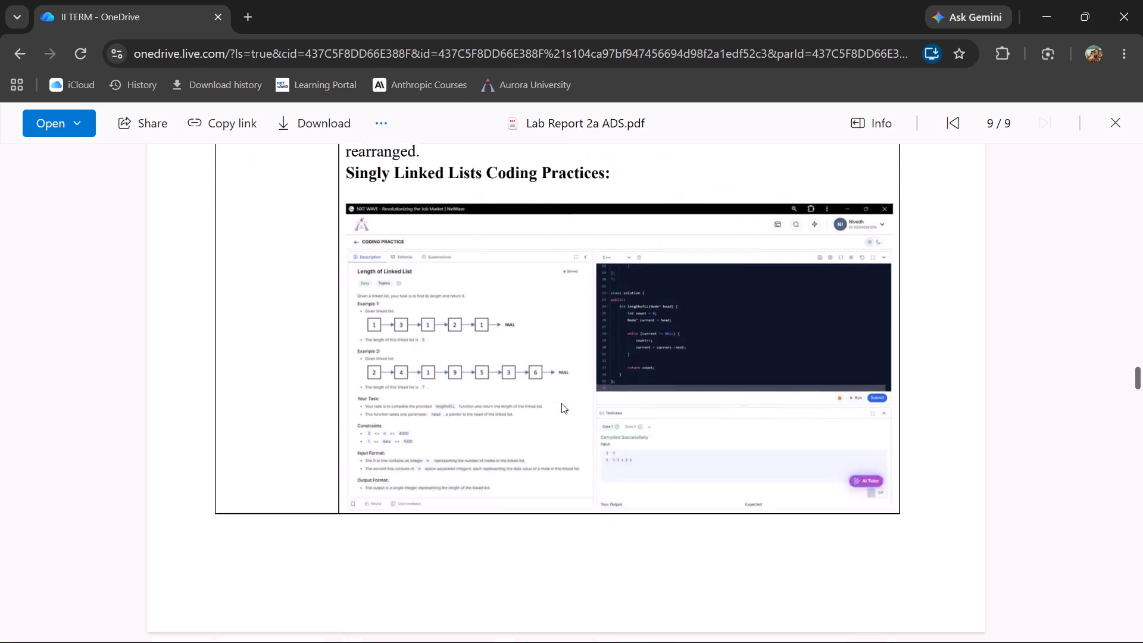
scroll(561, 403, down, 2)
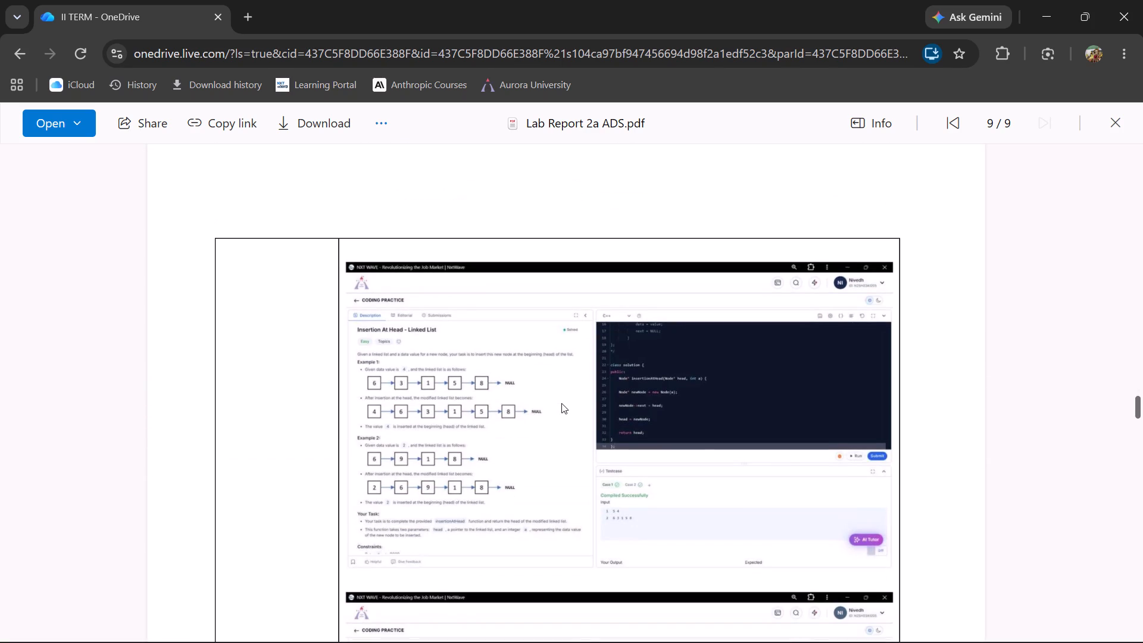
scroll(561, 403, down, 3)
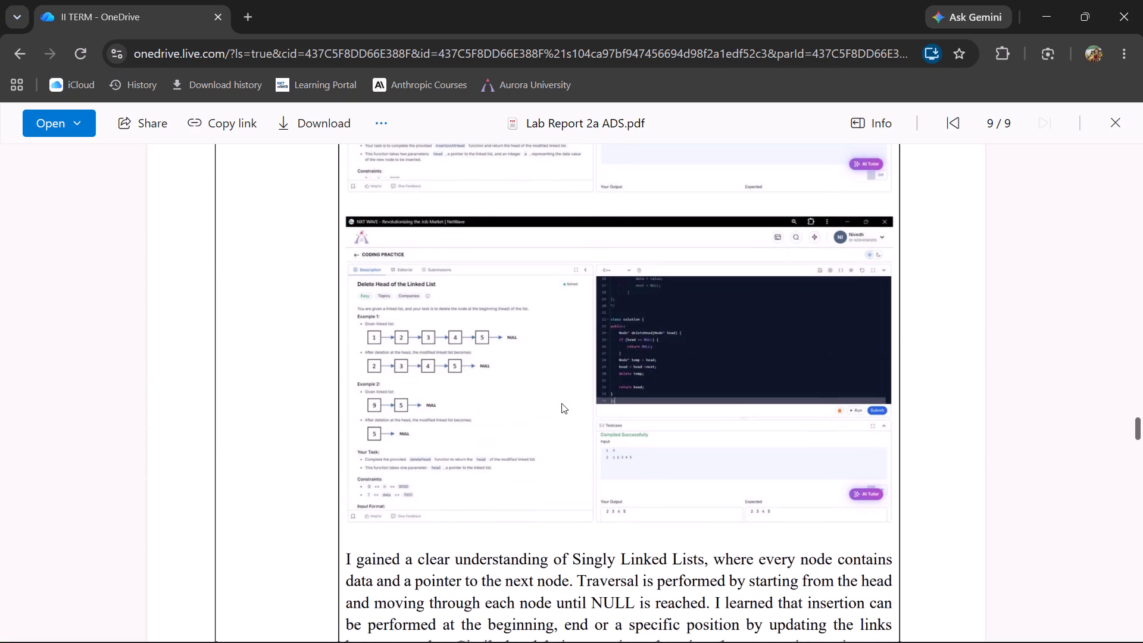
scroll(561, 403, up, 5)
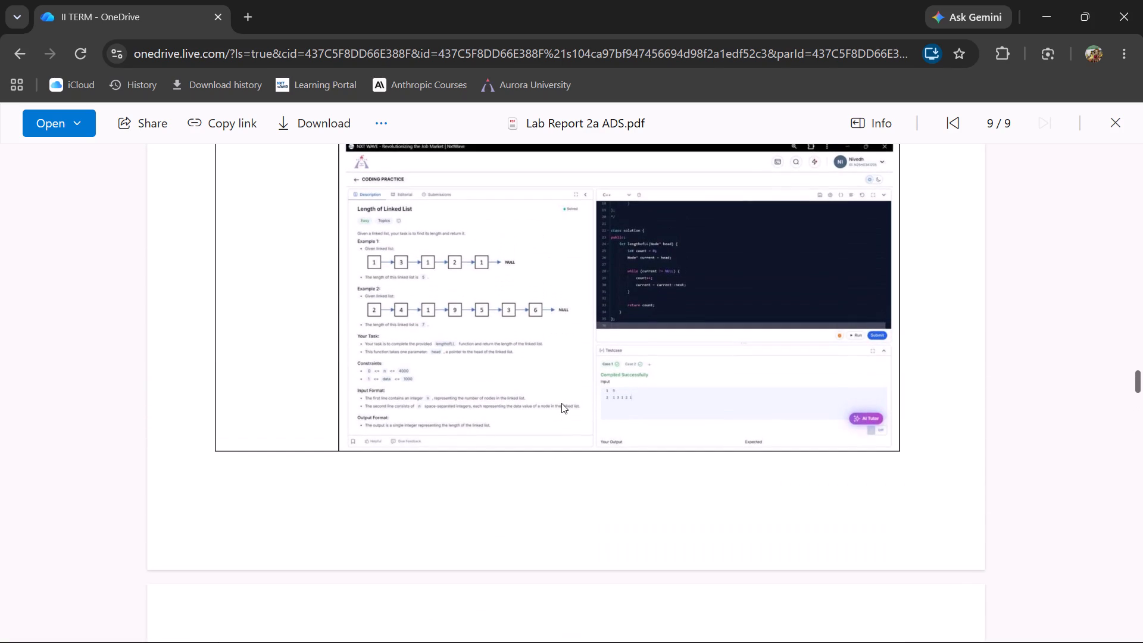
scroll(561, 403, up, 1)
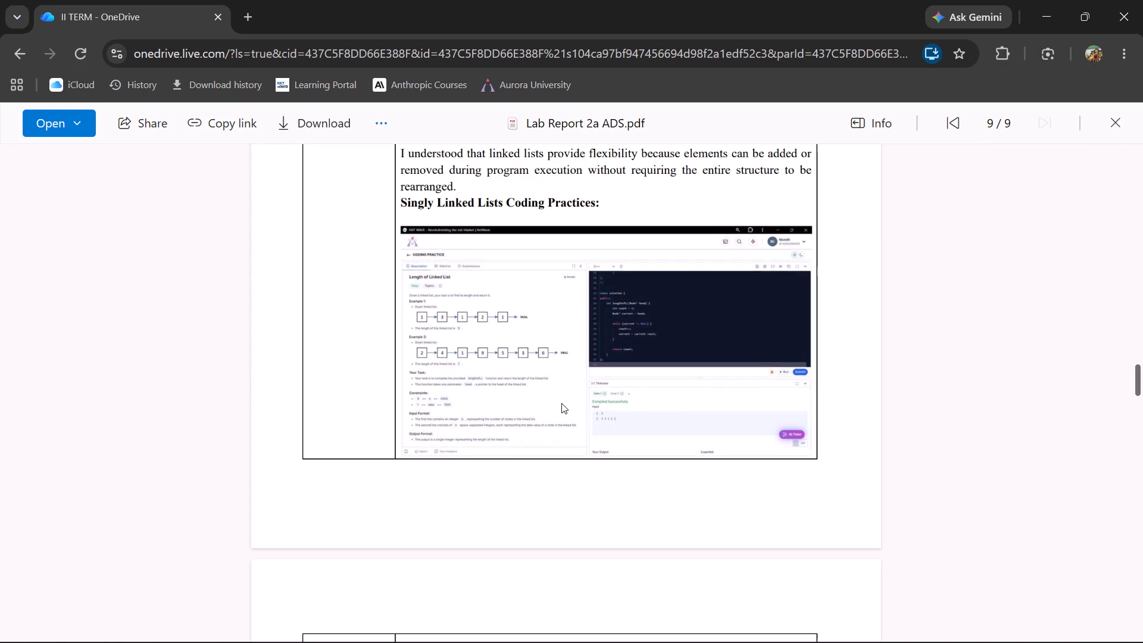
Review the exported PDF's Doubly and Circular Linked Lists screenshots and the remaining pages through the 5.Conclusion row.
scroll(561, 403, down, 4)
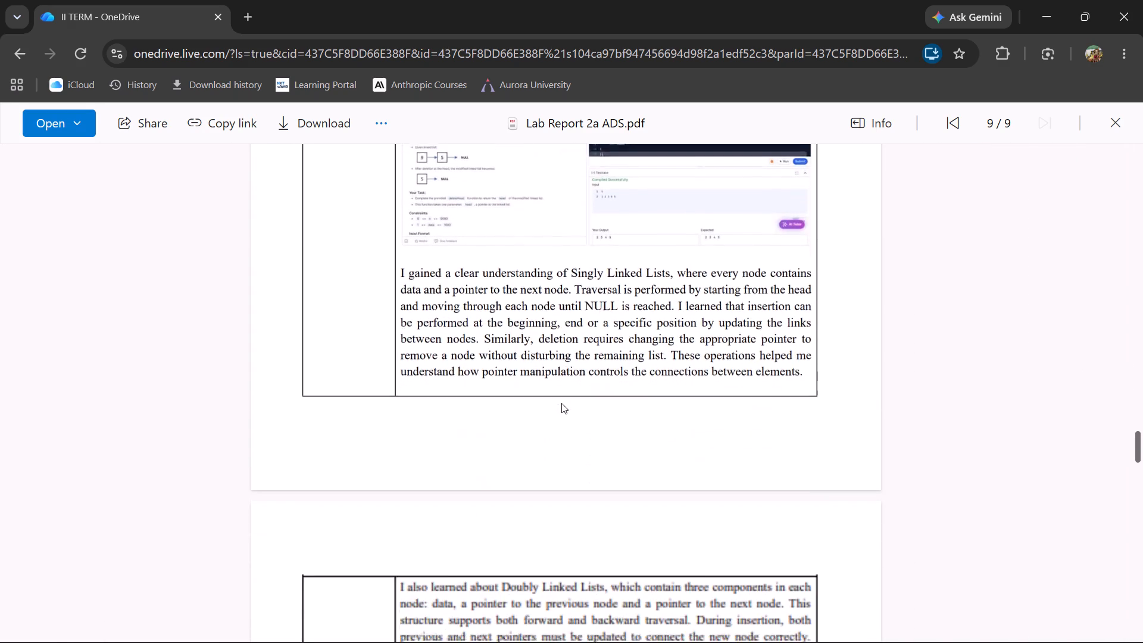
scroll(561, 403, down, 7)
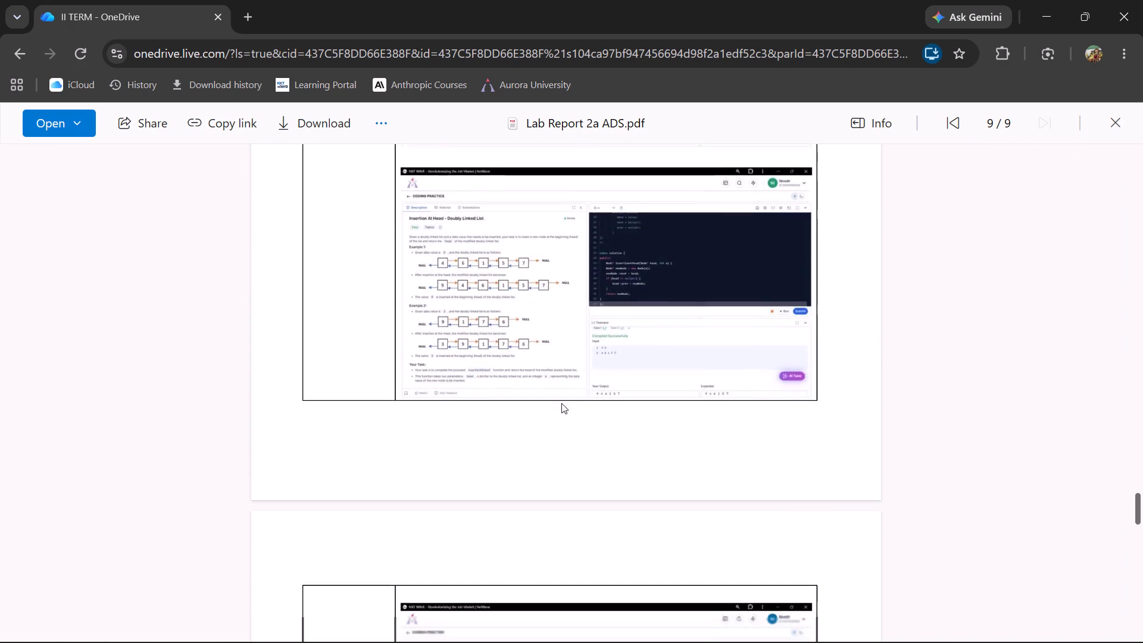
scroll(561, 403, down, 3)
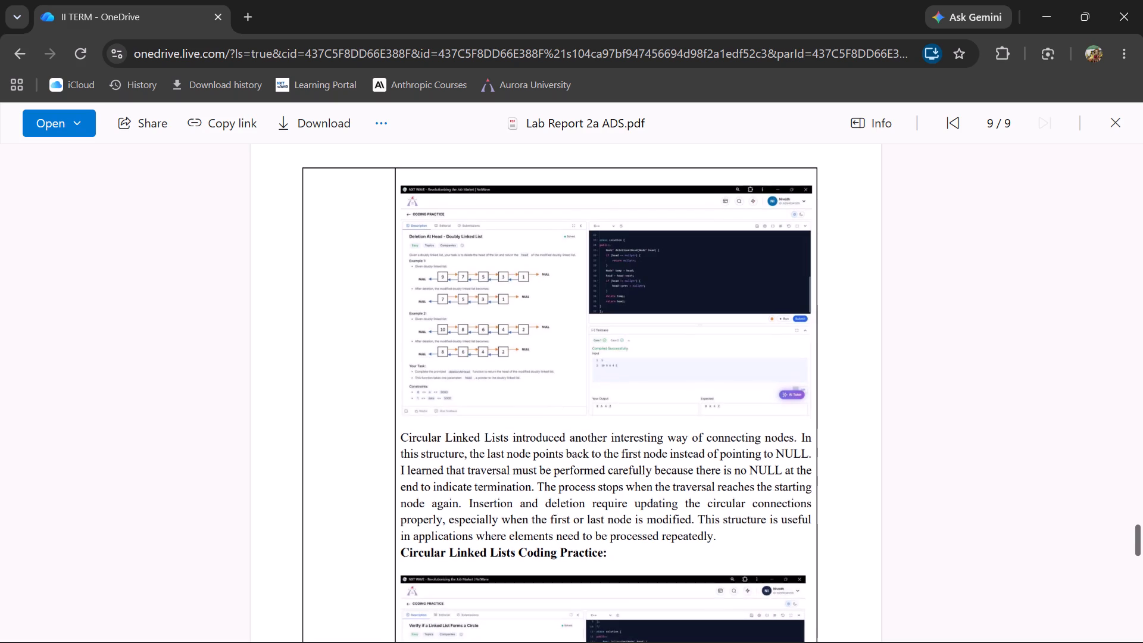
scroll(597, 460, down, 4)
scroll(472, 337, up, 2)
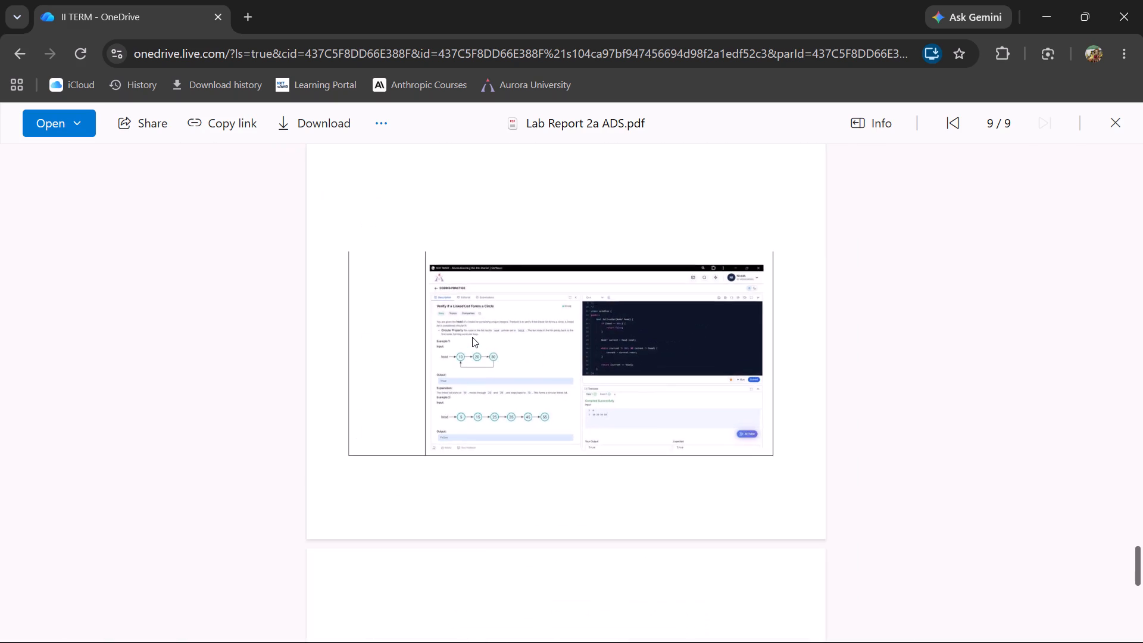
scroll(574, 429, down, 6)
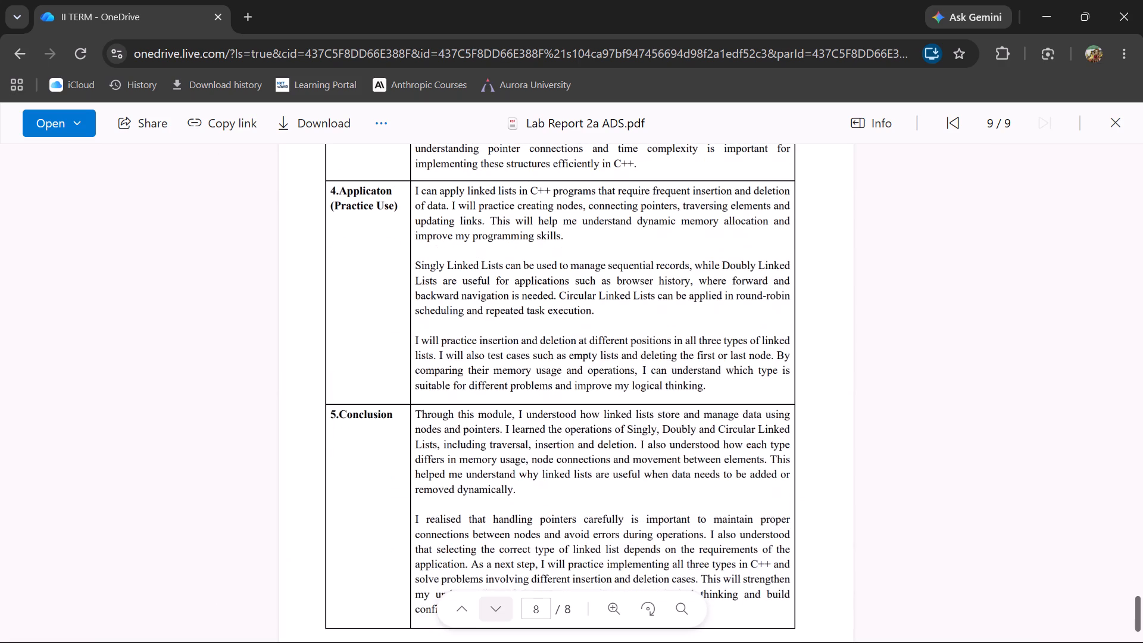
Check the additional file options for the exported PDF, look back through its pages to the cover, and close the preview.
click(385, 117)
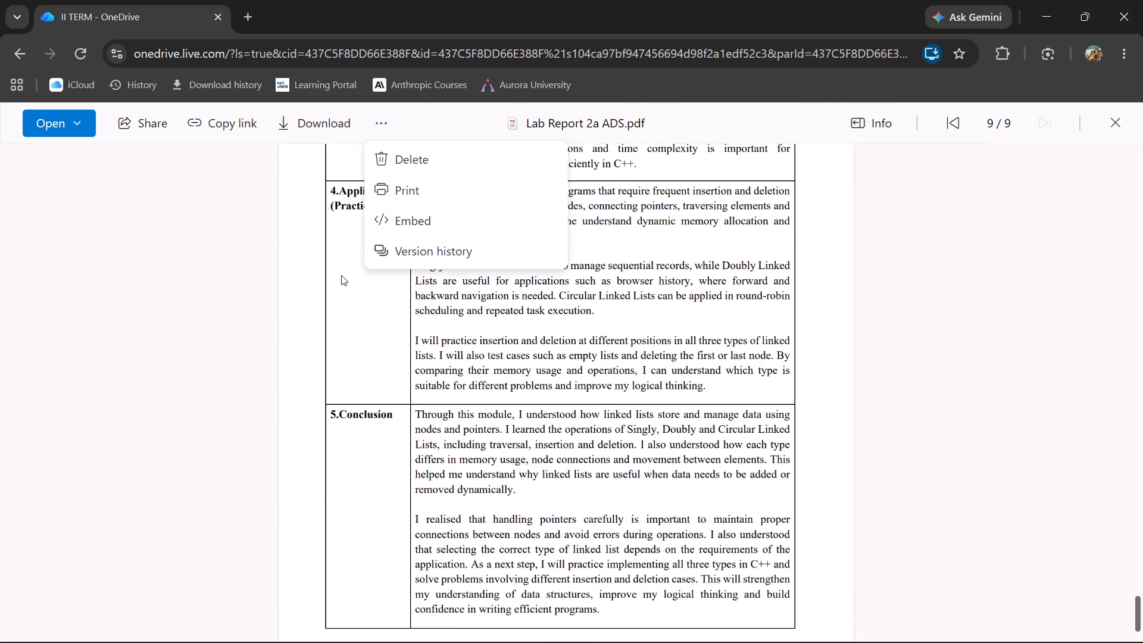
click(709, 501)
scroll(709, 501, down, 7)
scroll(709, 501, up, 11)
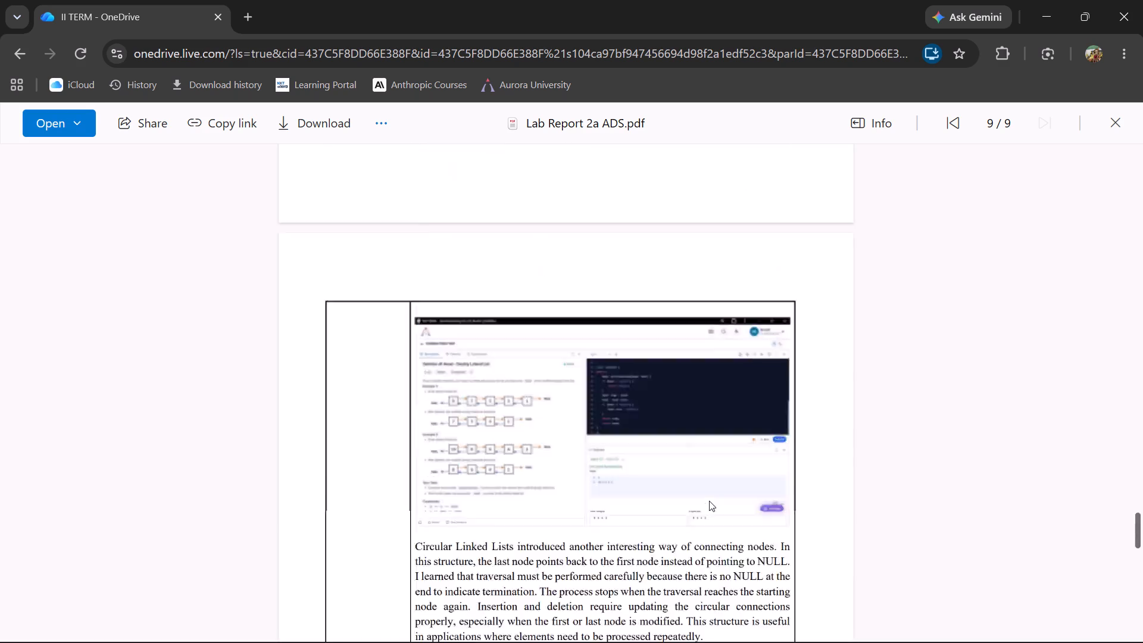
scroll(709, 501, up, 20)
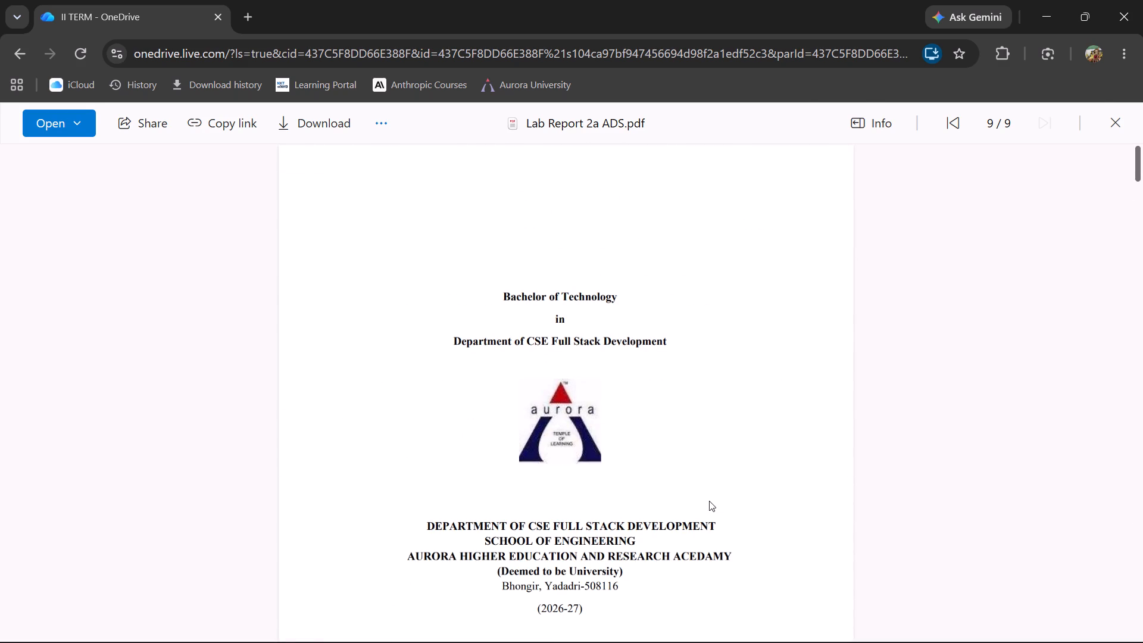
key(ctrl+w)
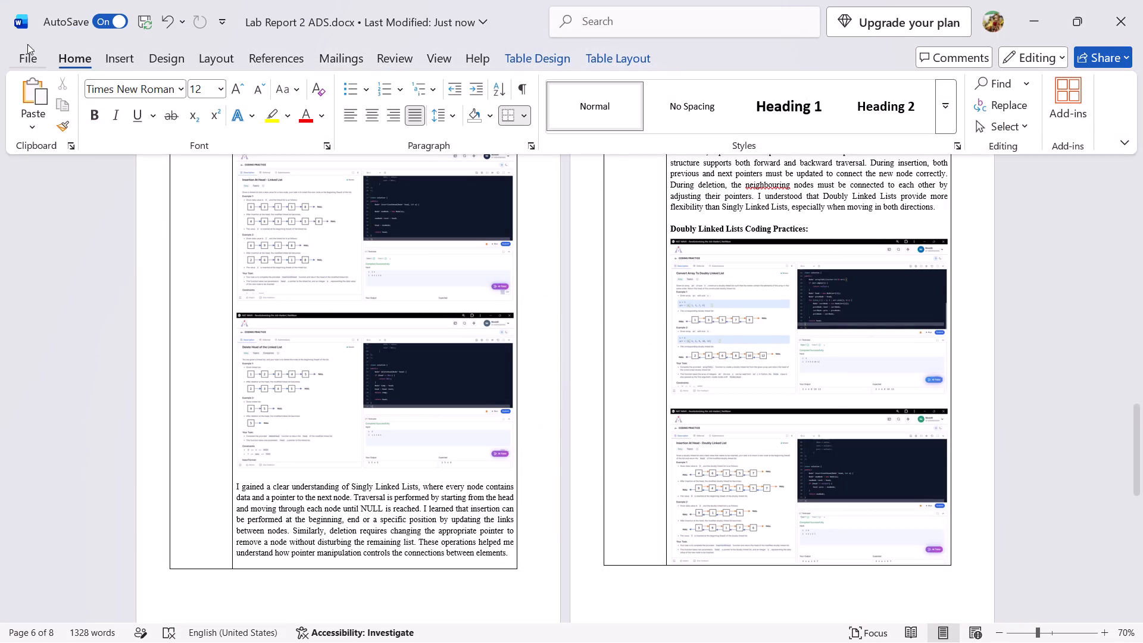
Examine the Microsoft Print to PDF properties for Lab Report 2 ADS.docx, including orientation and advanced paper options.
click(28, 61)
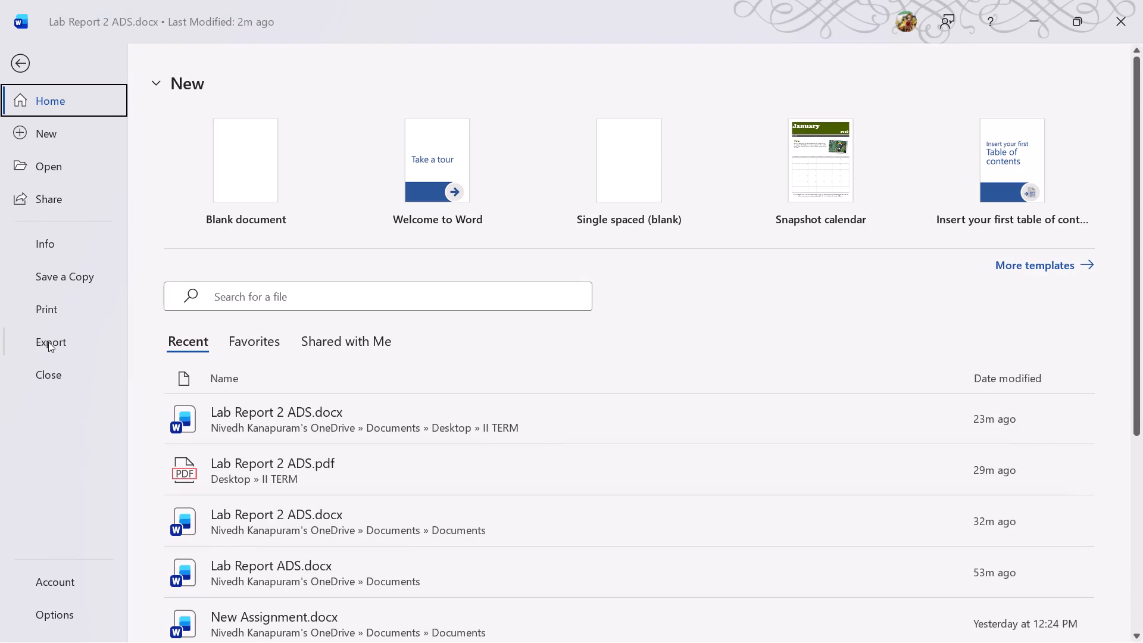
click(35, 310)
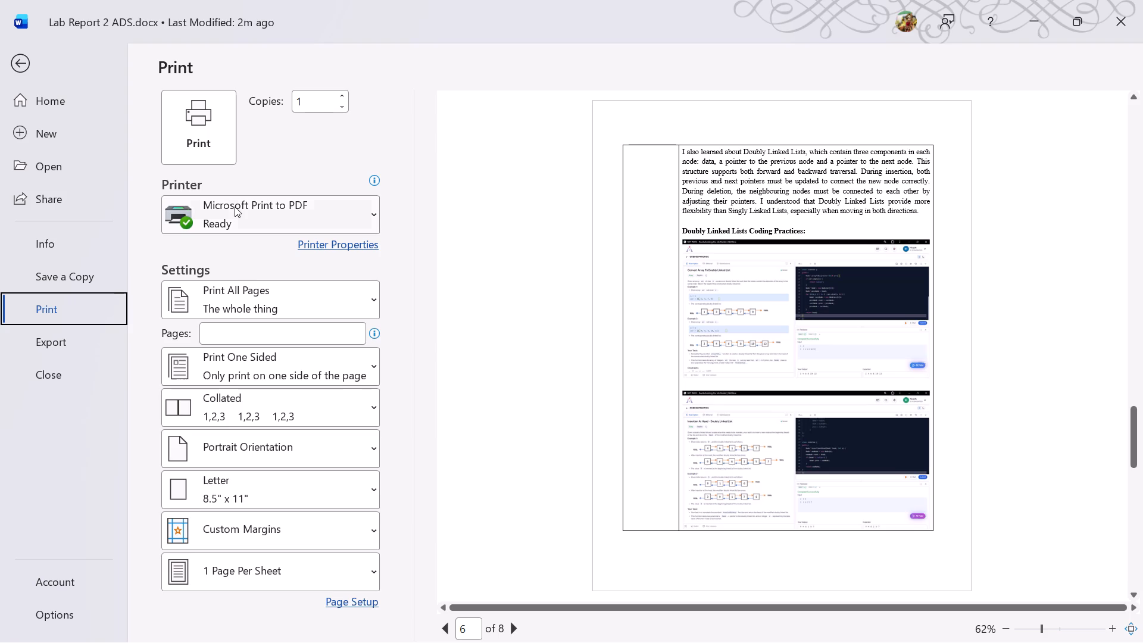
click(321, 241)
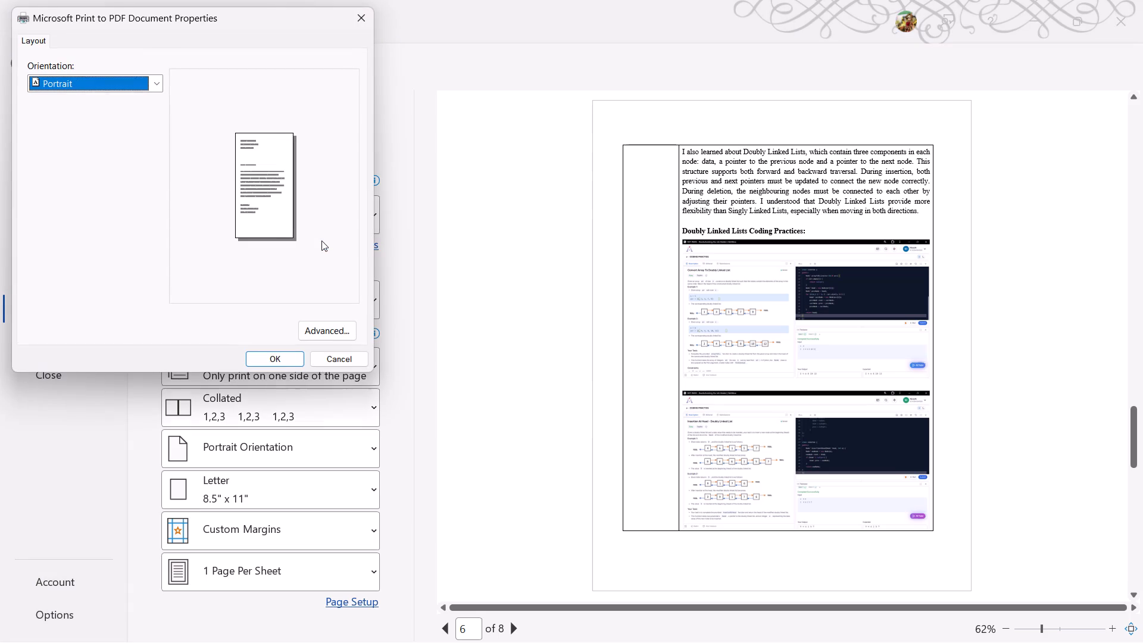
click(148, 79)
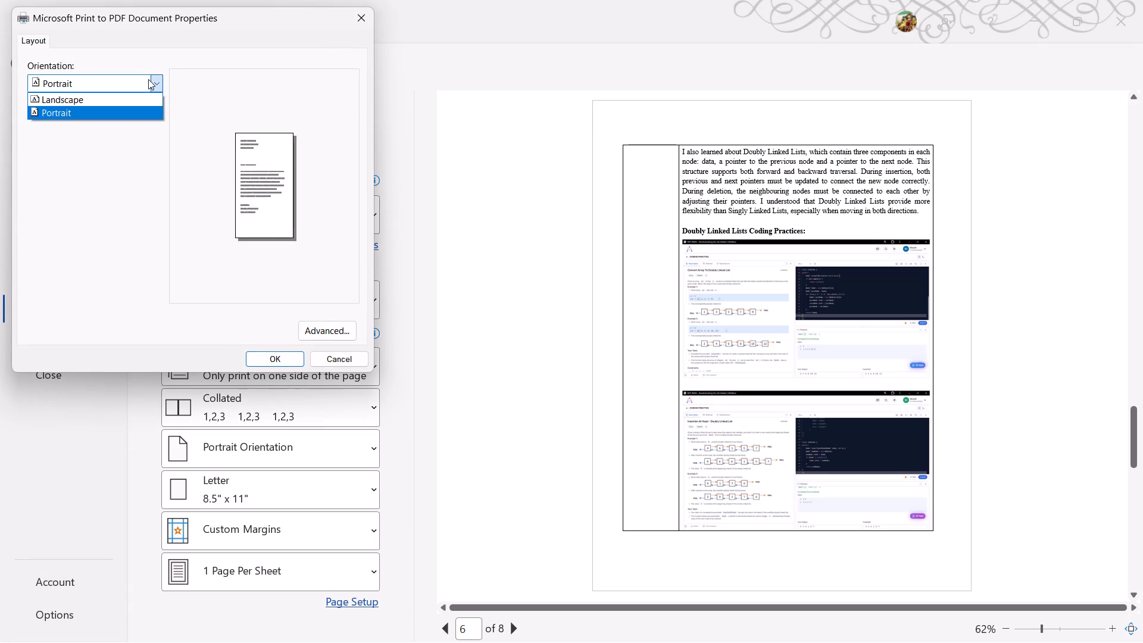
click(154, 79)
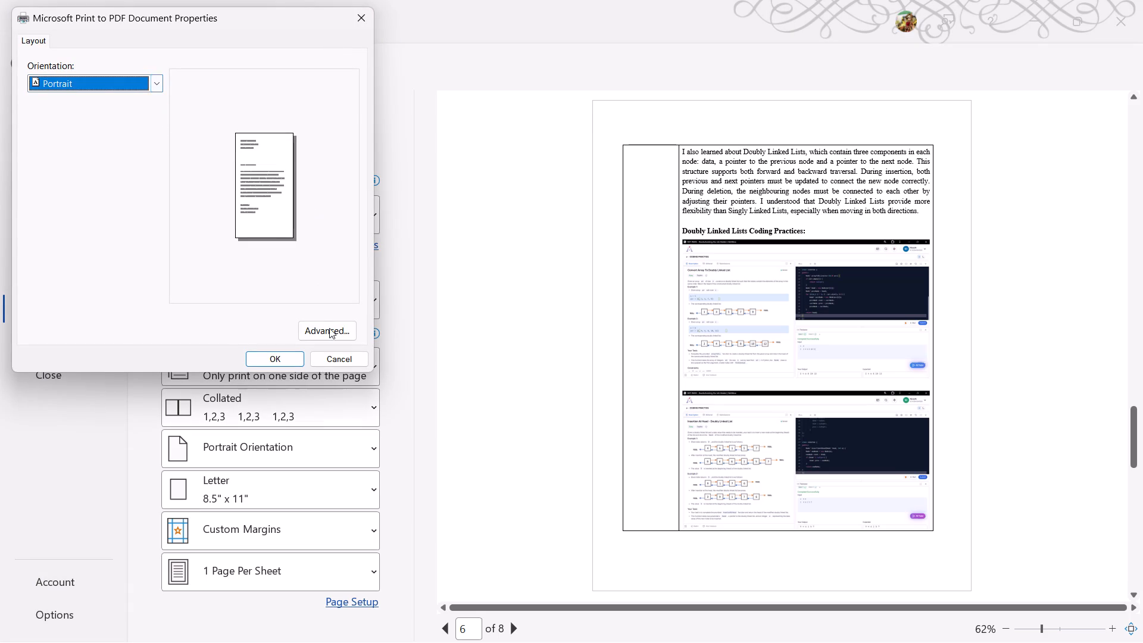
click(333, 332)
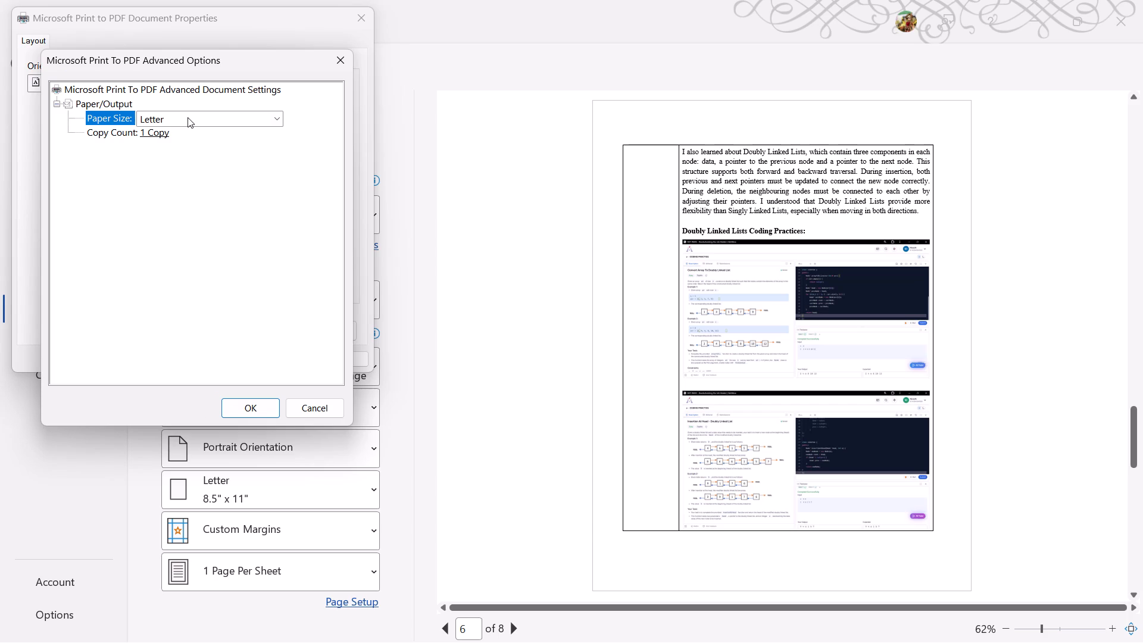
click(336, 65)
click(357, 27)
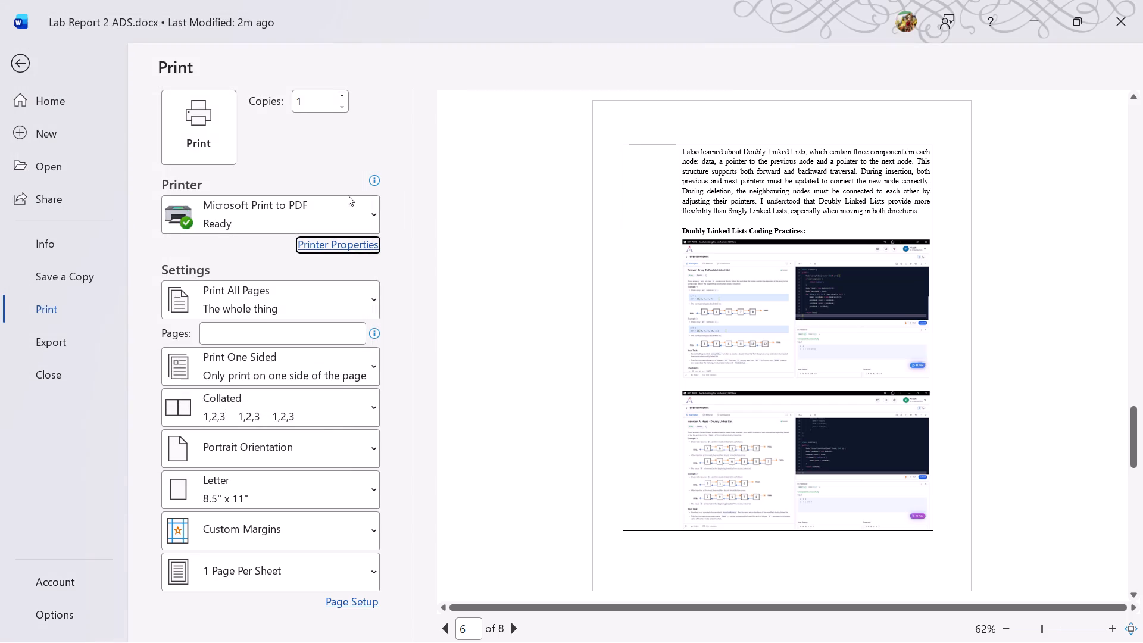
Print Lab Report 2 ADS.docx with Microsoft Print to PDF, replacing Lab Report 2a ADS.pdf in the II TERM folder.
click(205, 142)
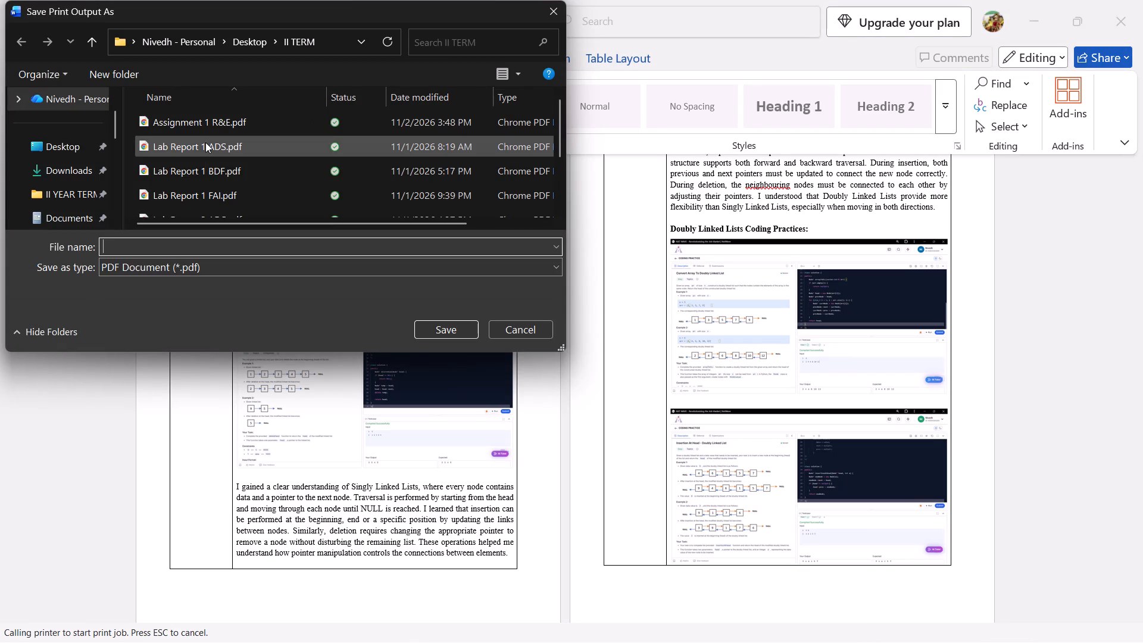
scroll(277, 189, down, 2)
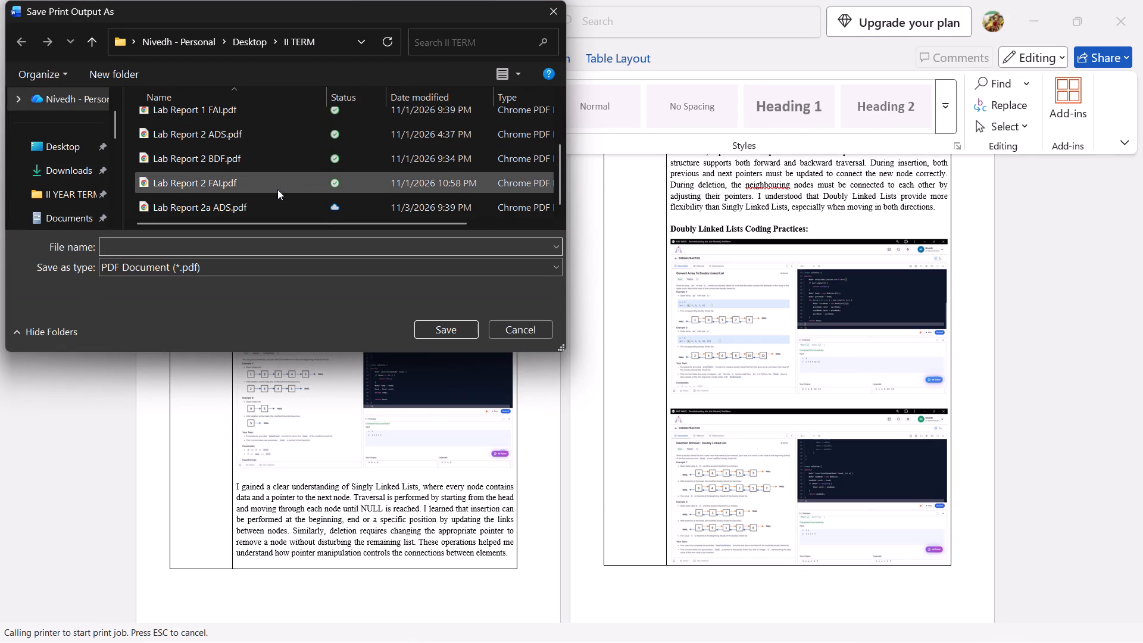
click(257, 207)
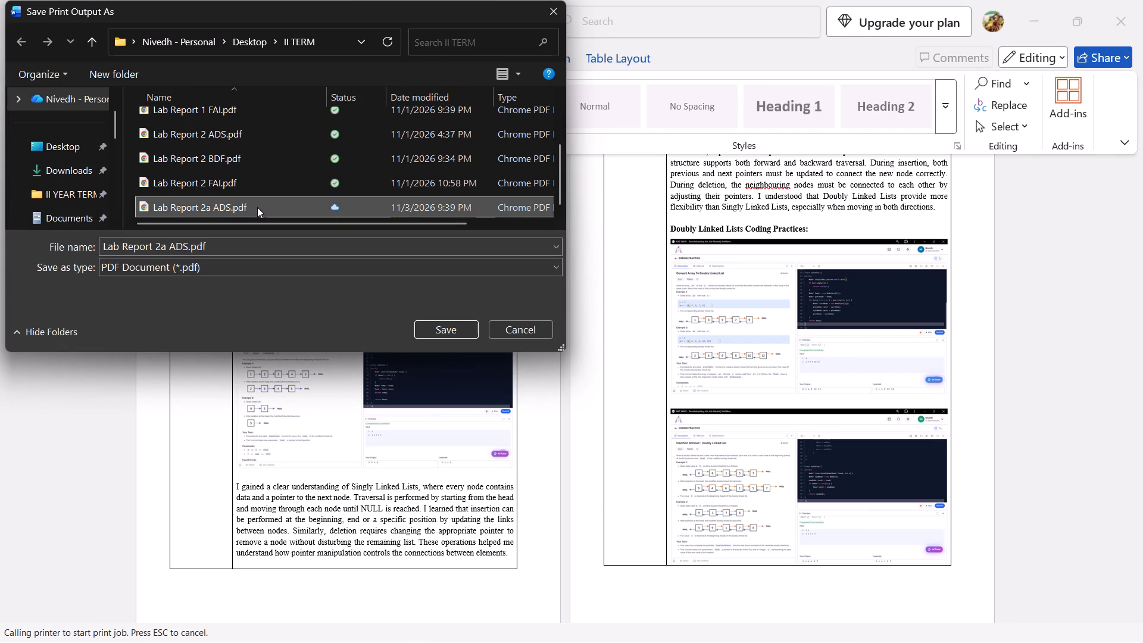
click(430, 334)
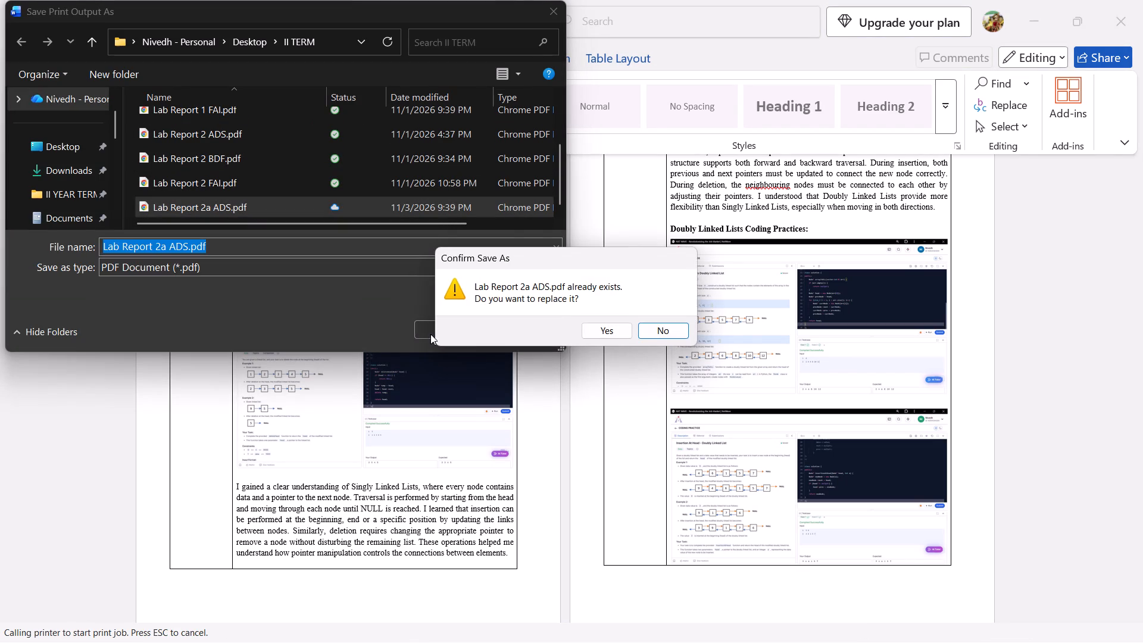
click(594, 328)
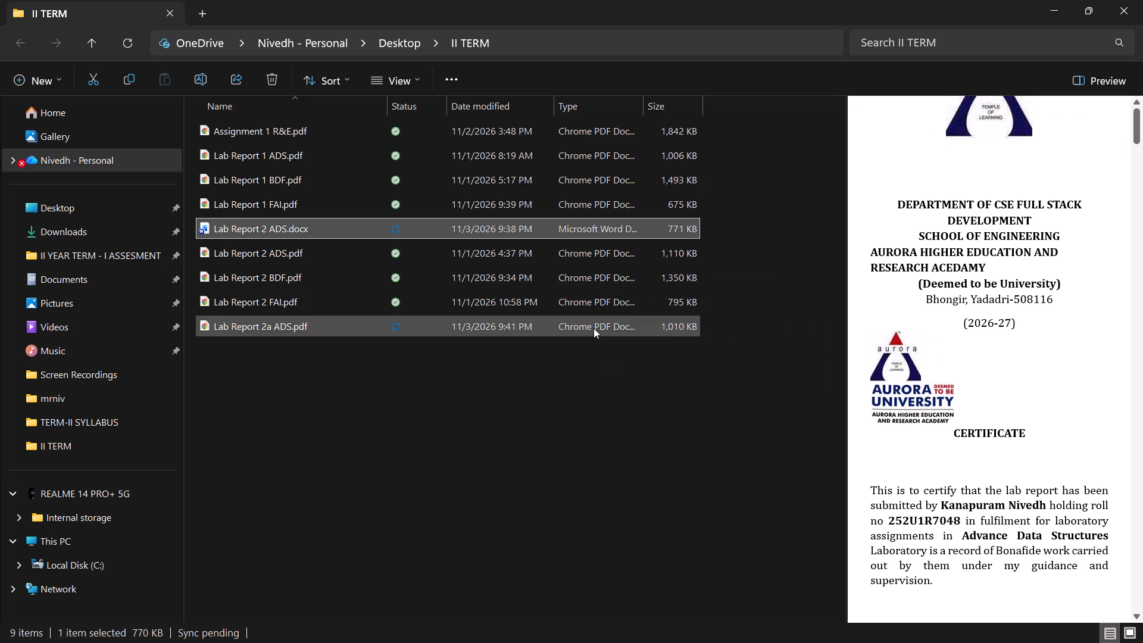
Open Lab Report 2a ADS.pdf from the II TERM folder in Chrome and check its cover, certificate and 1.Experience pages.
double_click(364, 322)
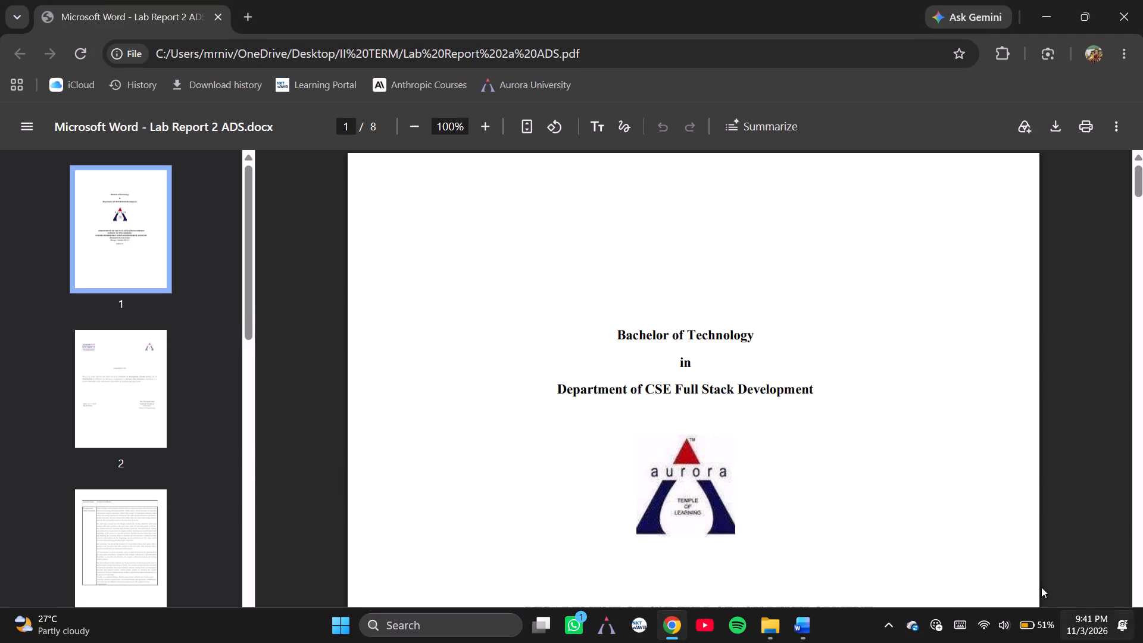
scroll(782, 436, down, 11)
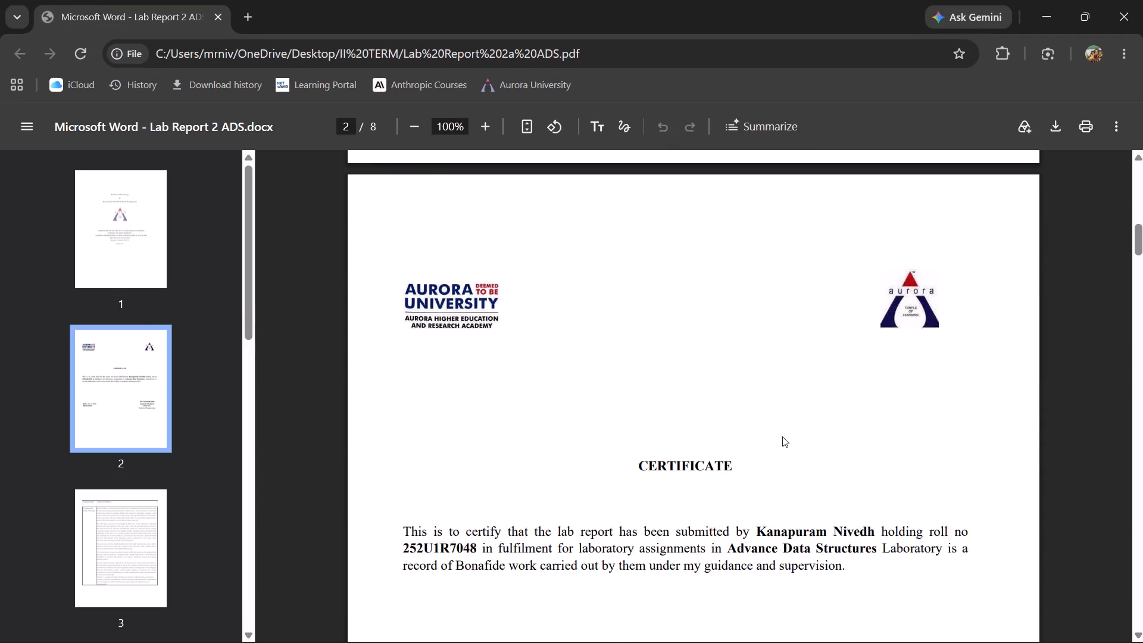
scroll(782, 436, down, 3)
scroll(782, 436, up, 4)
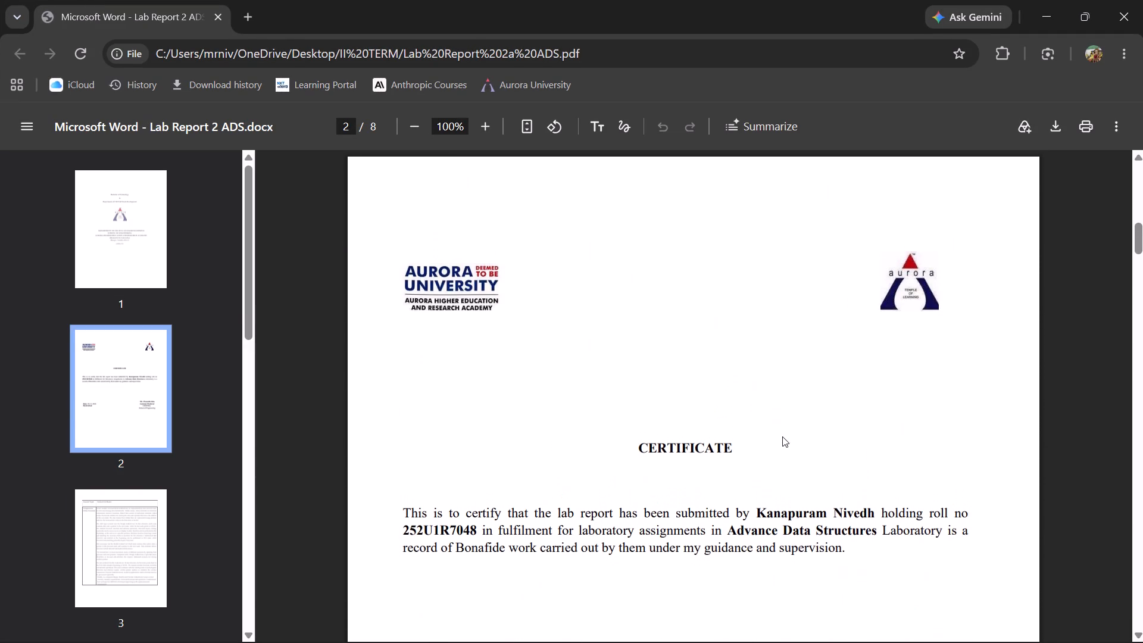
scroll(782, 436, up, 4)
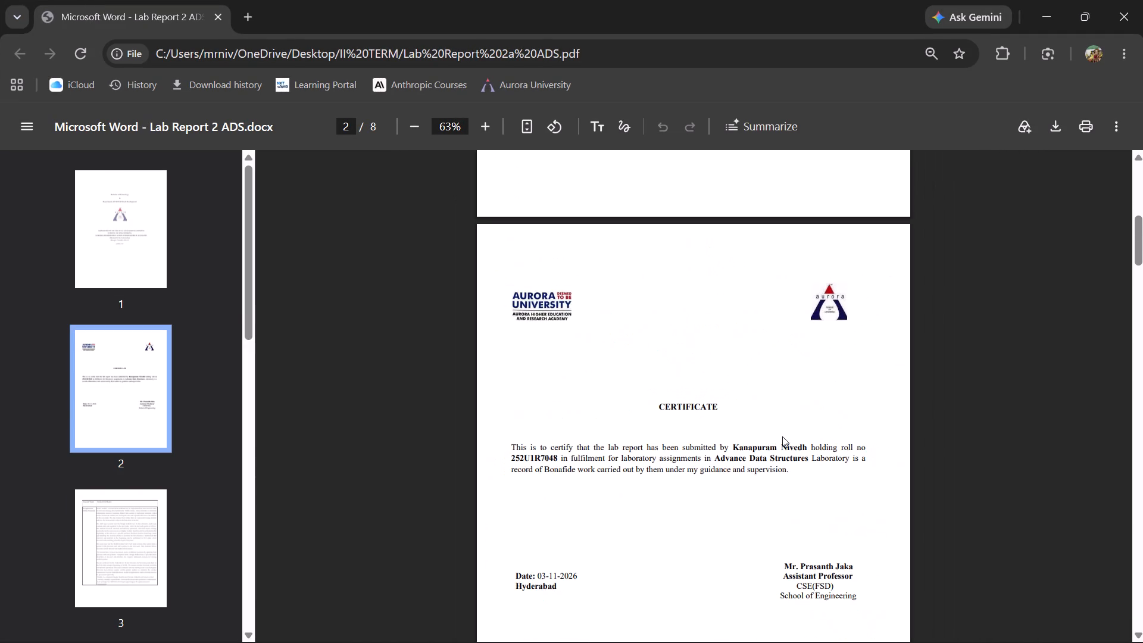
scroll(842, 553, down, 10)
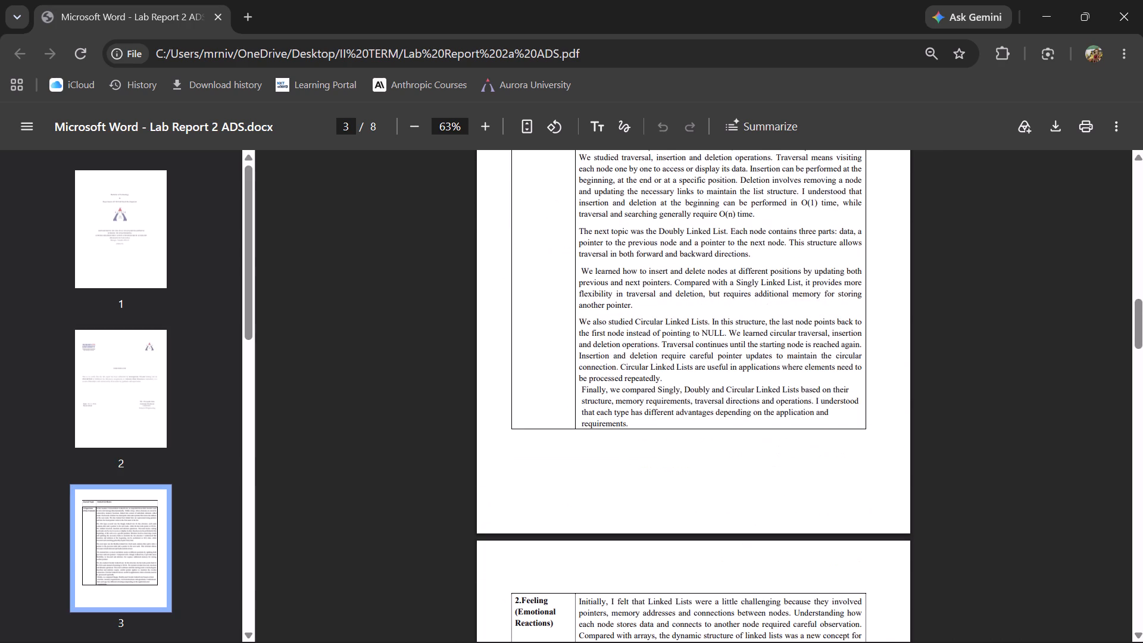
scroll(667, 222, up, 2)
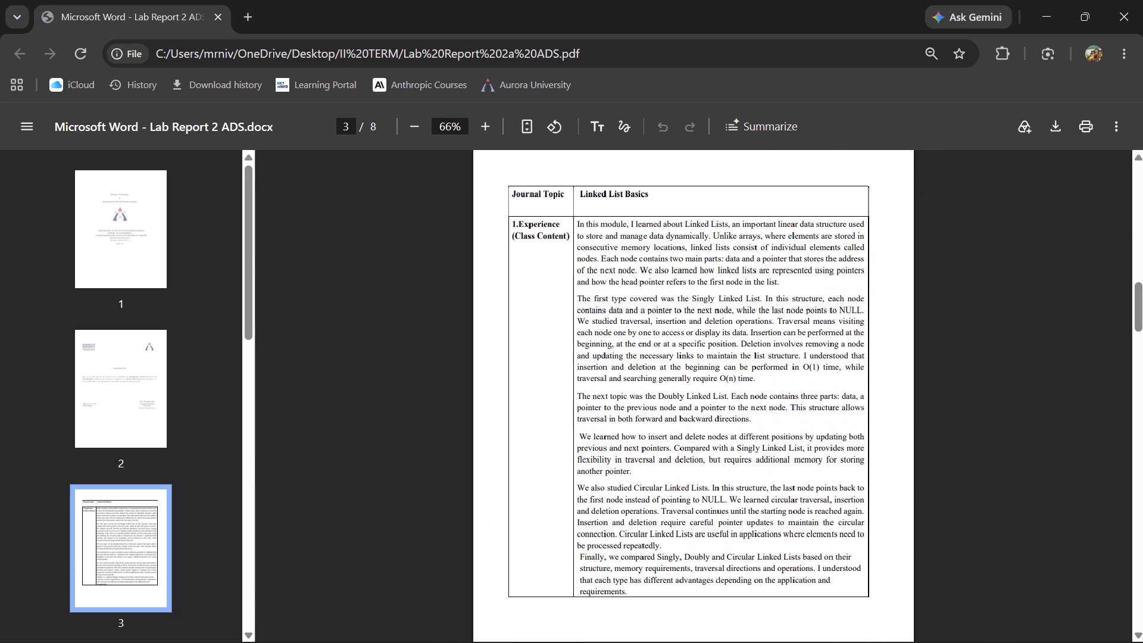
scroll(708, 349, down, 7)
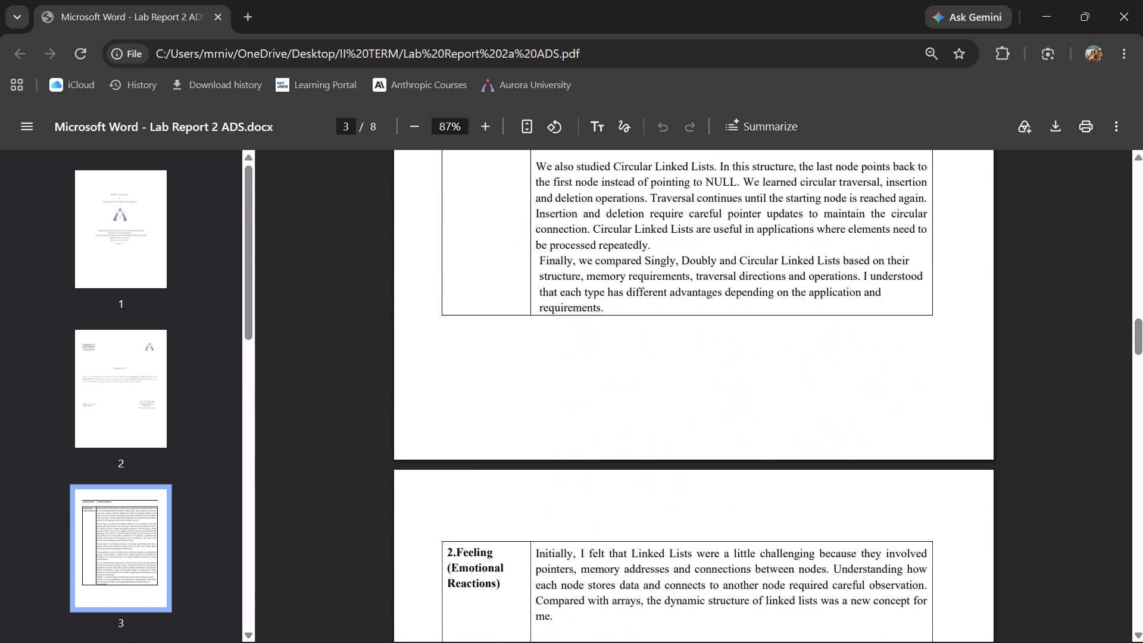
Inspect the Singly Linked Lists coding screenshots on pages 4 and 5 of the printed PDF at close range for image quality.
scroll(708, 349, down, 7)
scroll(708, 349, up, 10)
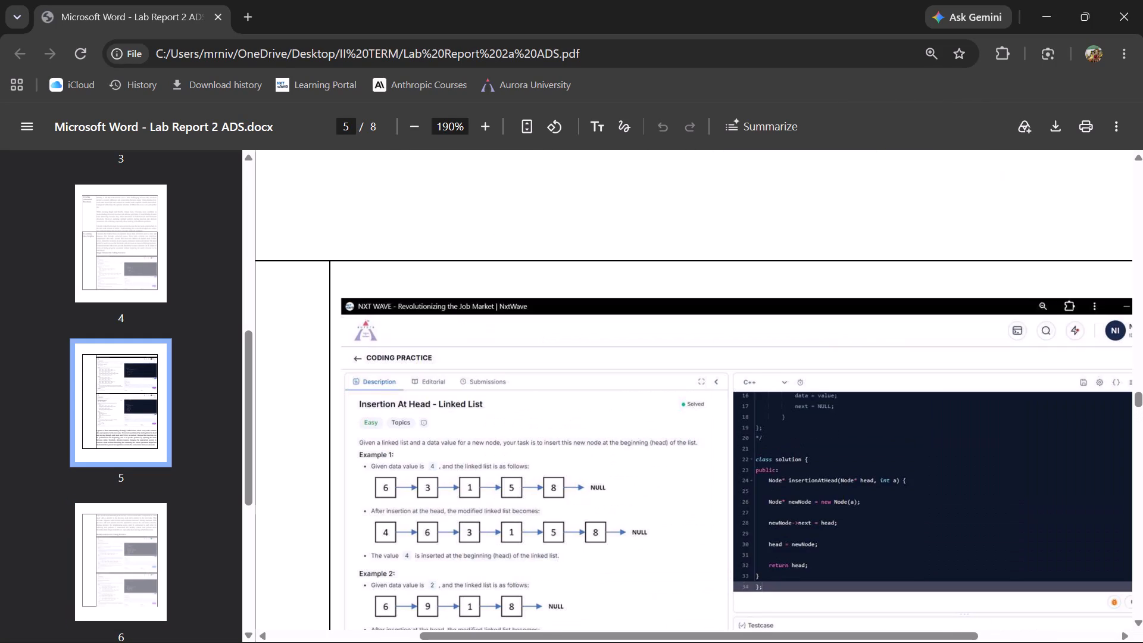
scroll(782, 469, down, 1)
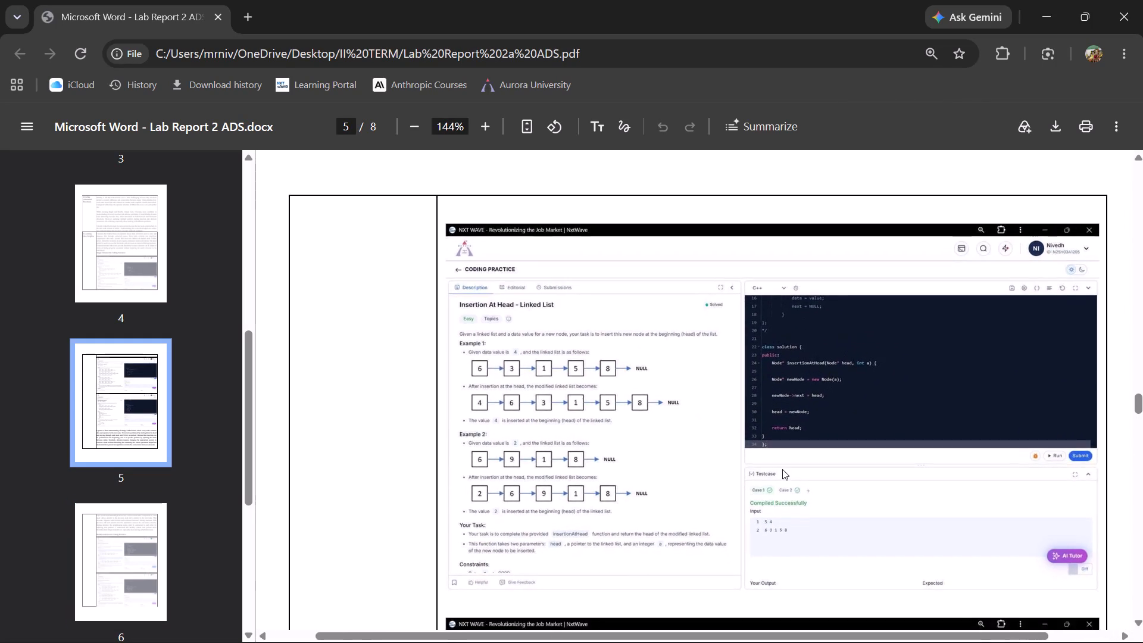
scroll(782, 469, up, 3)
scroll(782, 469, down, 1)
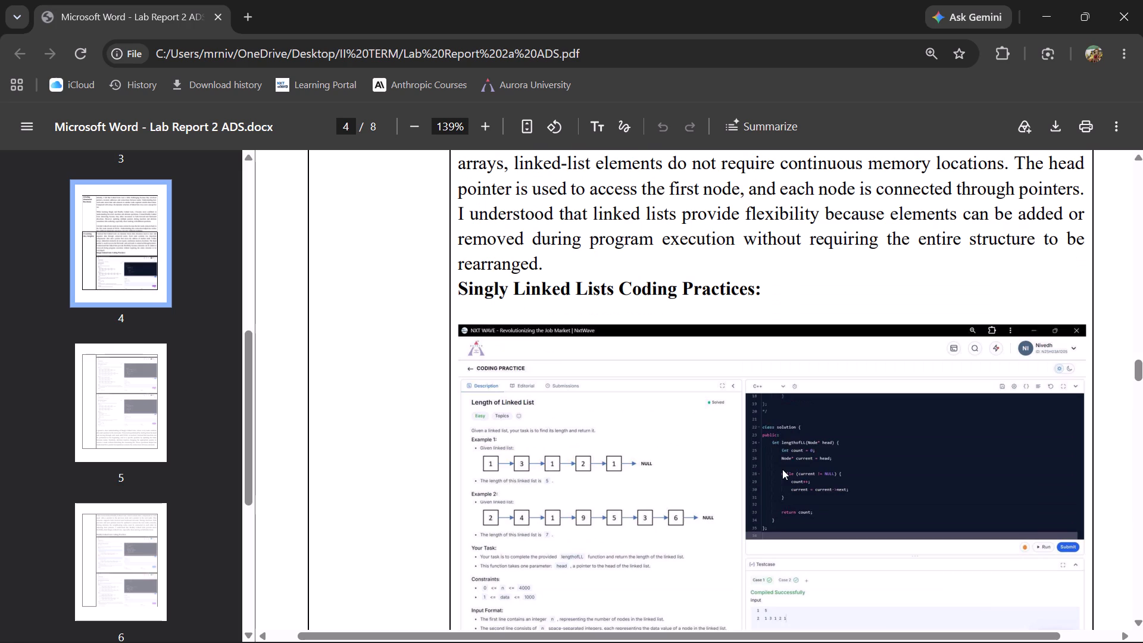
scroll(782, 469, down, 2)
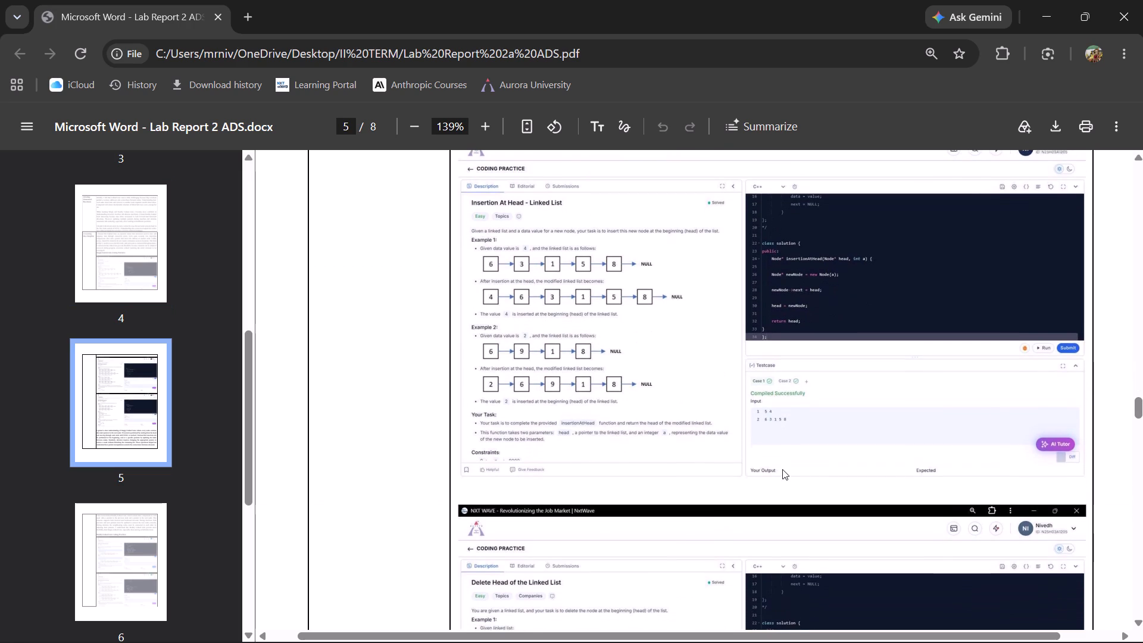
scroll(782, 469, down, 5)
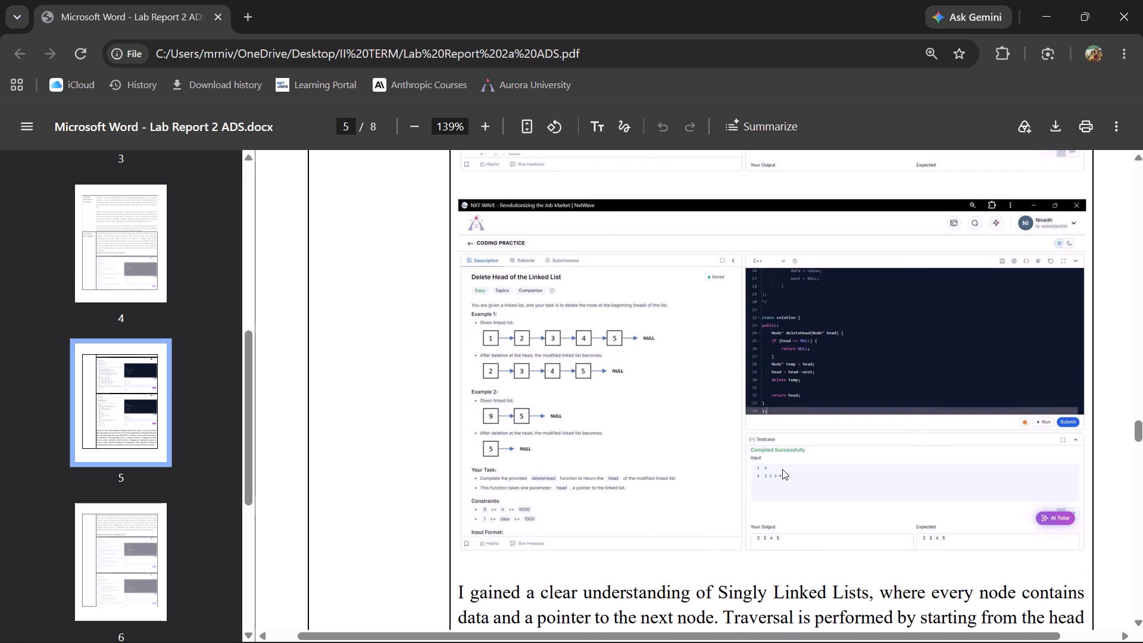
Review the Doubly and Circular Linked Lists screenshots and the 4.Application section, and look back towards the first pages.
scroll(782, 469, down, 7)
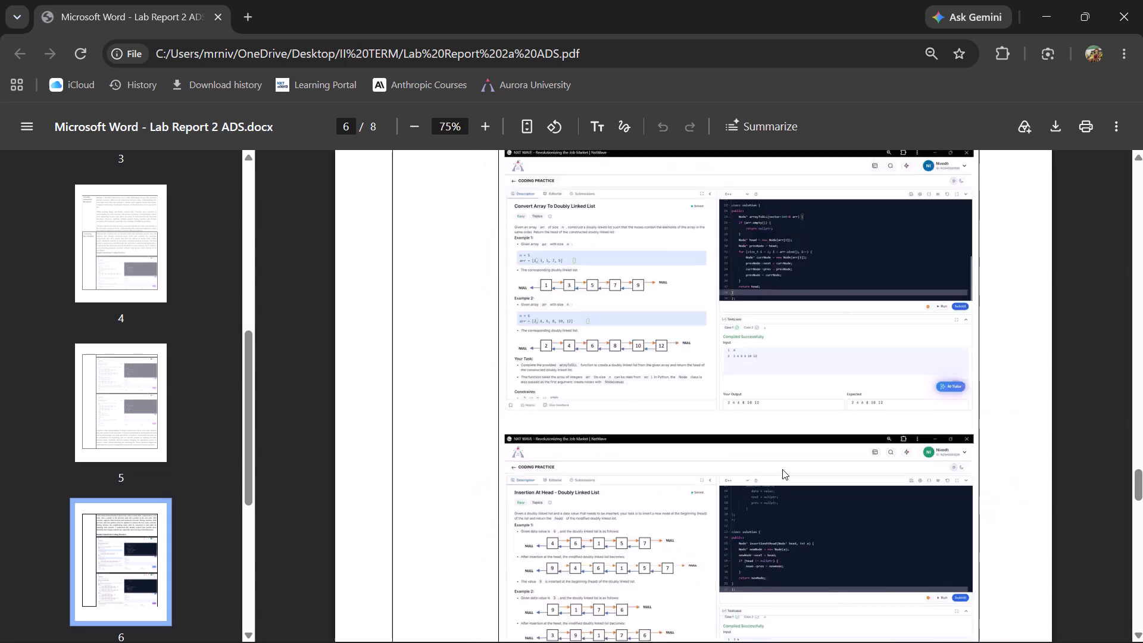
scroll(782, 469, down, 7)
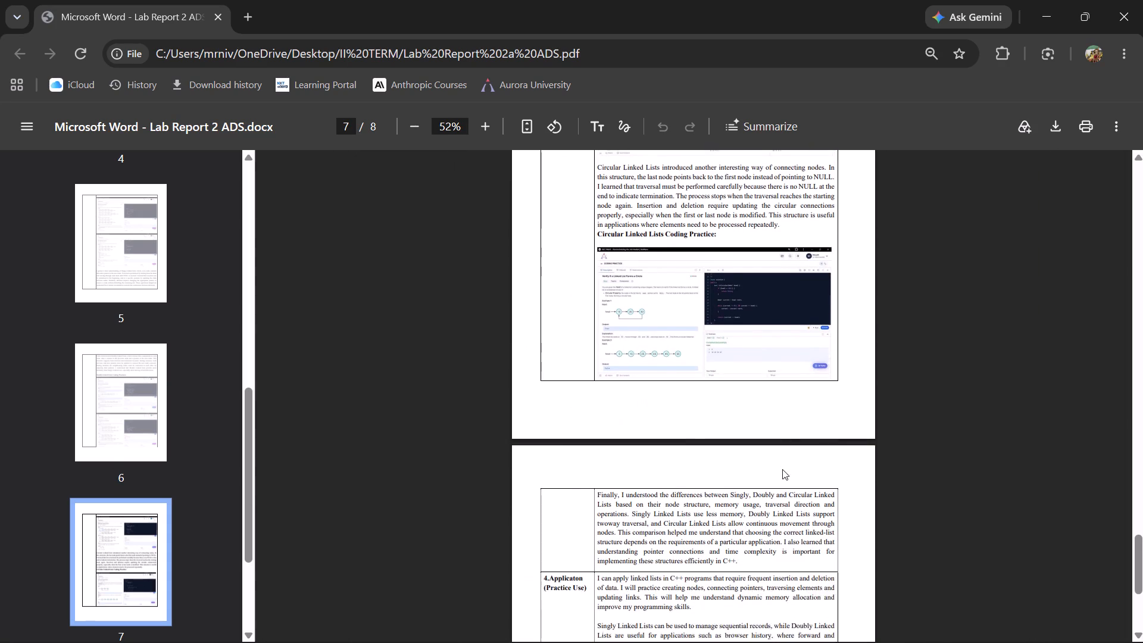
scroll(782, 469, down, 8)
scroll(782, 469, up, 8)
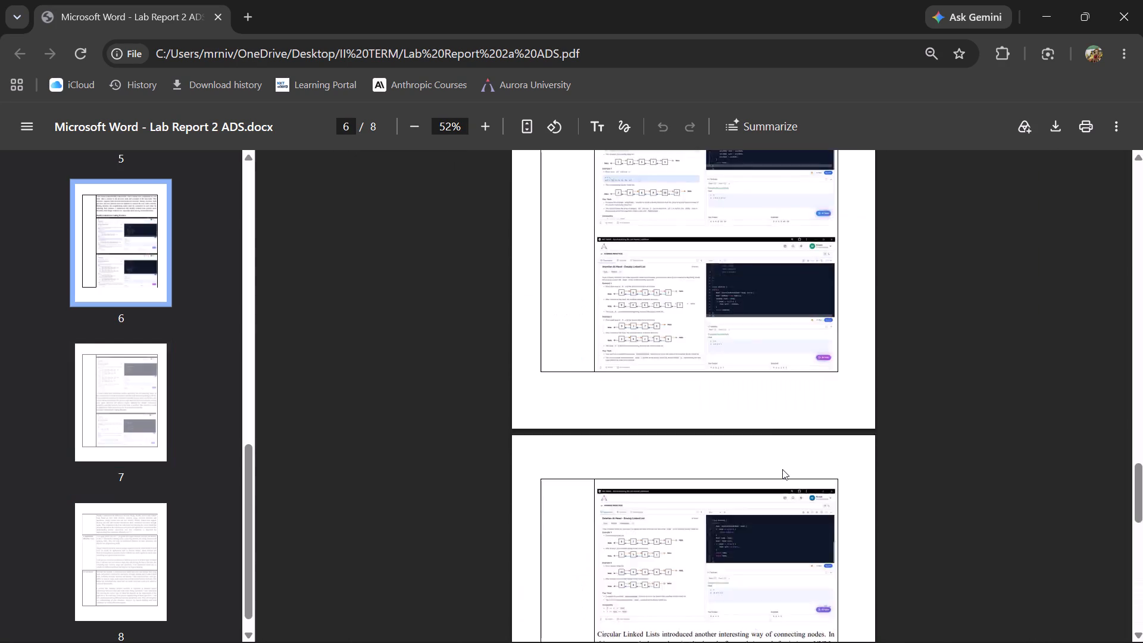
scroll(782, 469, up, 13)
Recheck the printed PDF from the Linked List Basics page through the Singly and Doubly Linked Lists screenshots, comparing their clarity at different magnifications.
scroll(782, 469, down, 13)
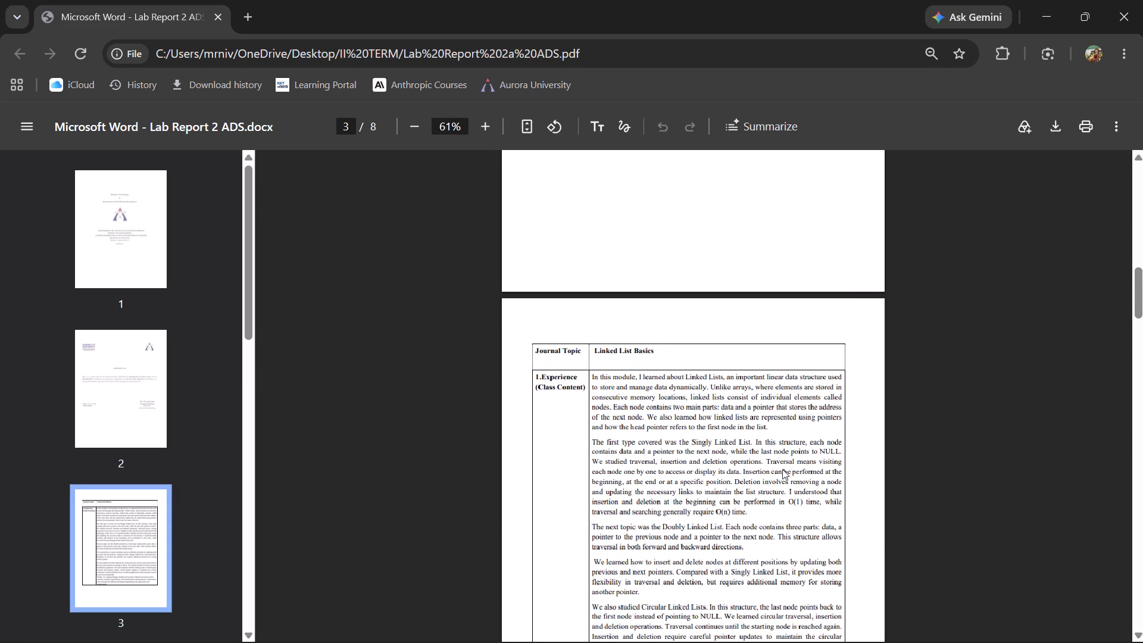
scroll(782, 469, down, 5)
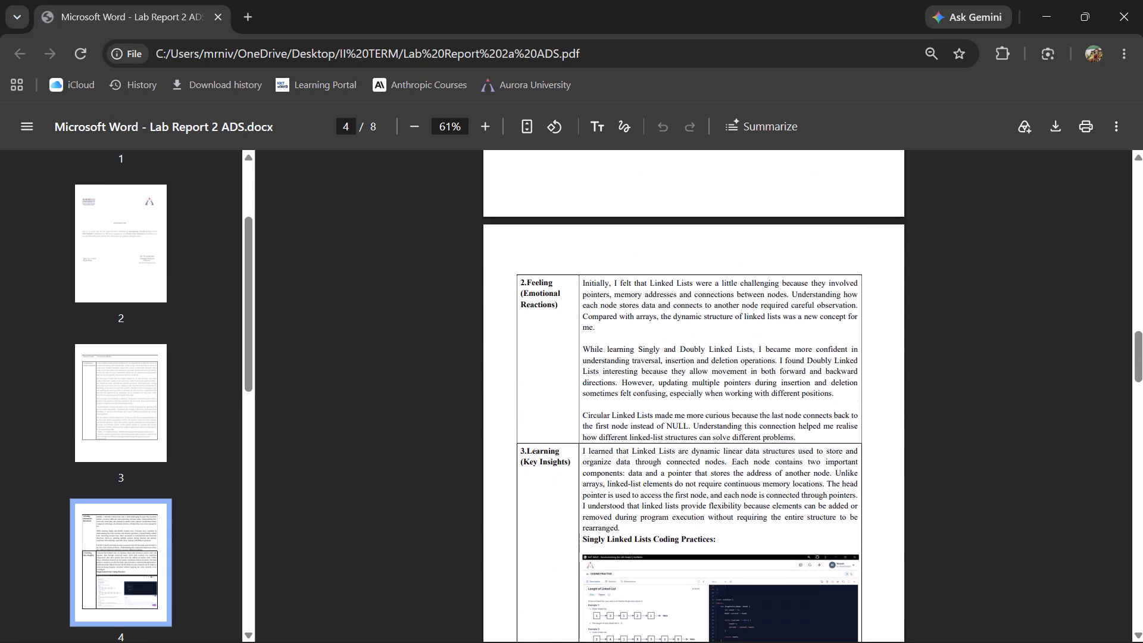
scroll(707, 399, down, 3)
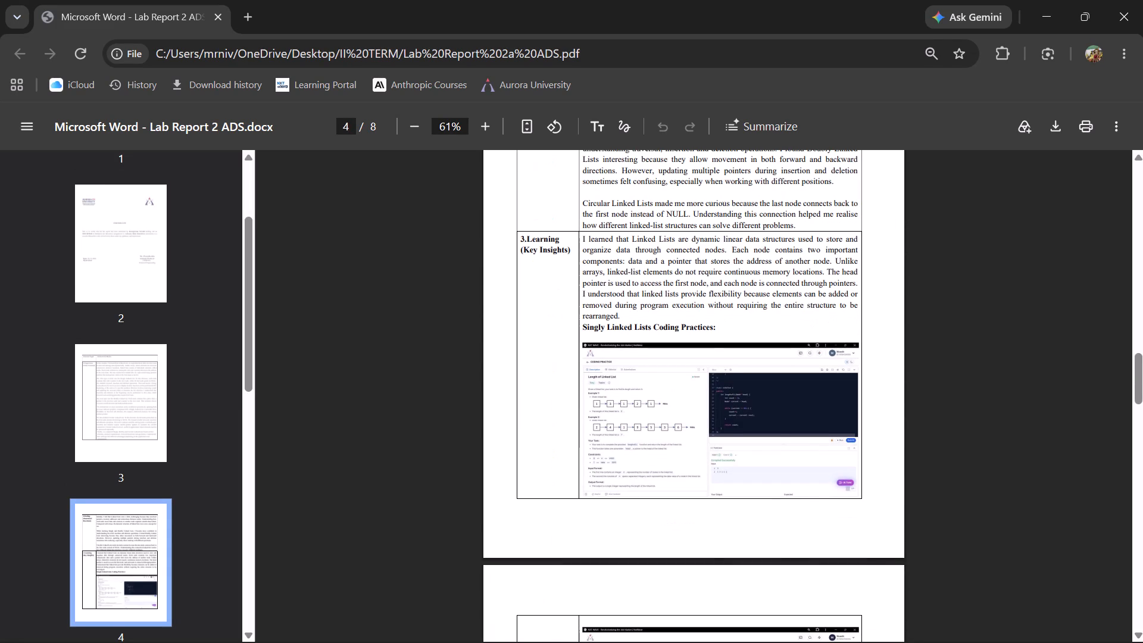
scroll(729, 383, down, 5)
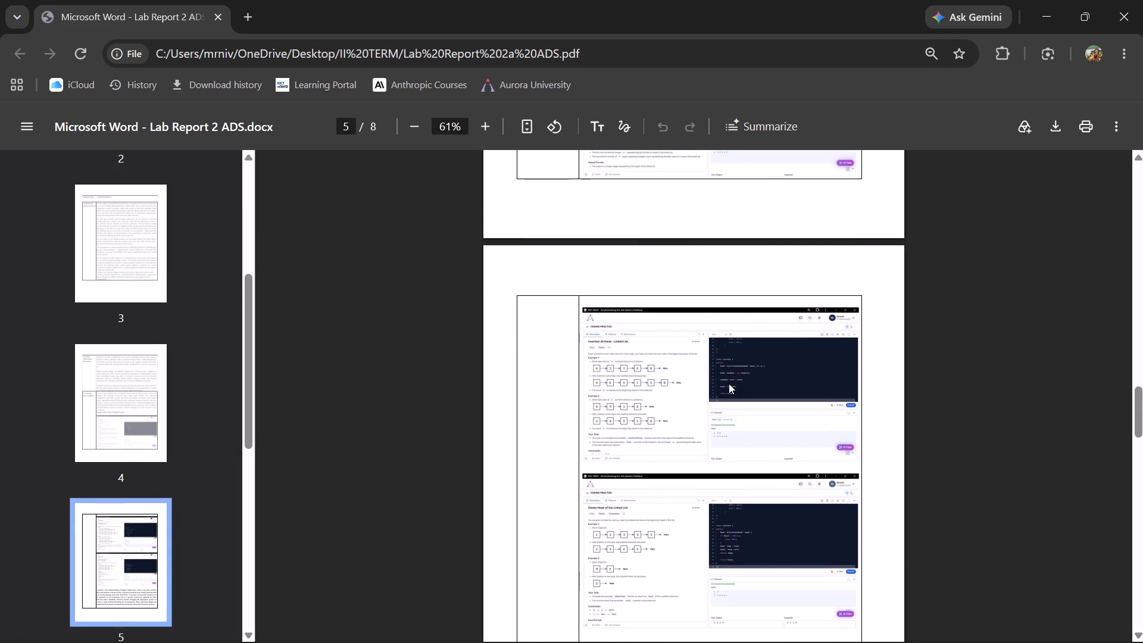
scroll(729, 383, down, 1)
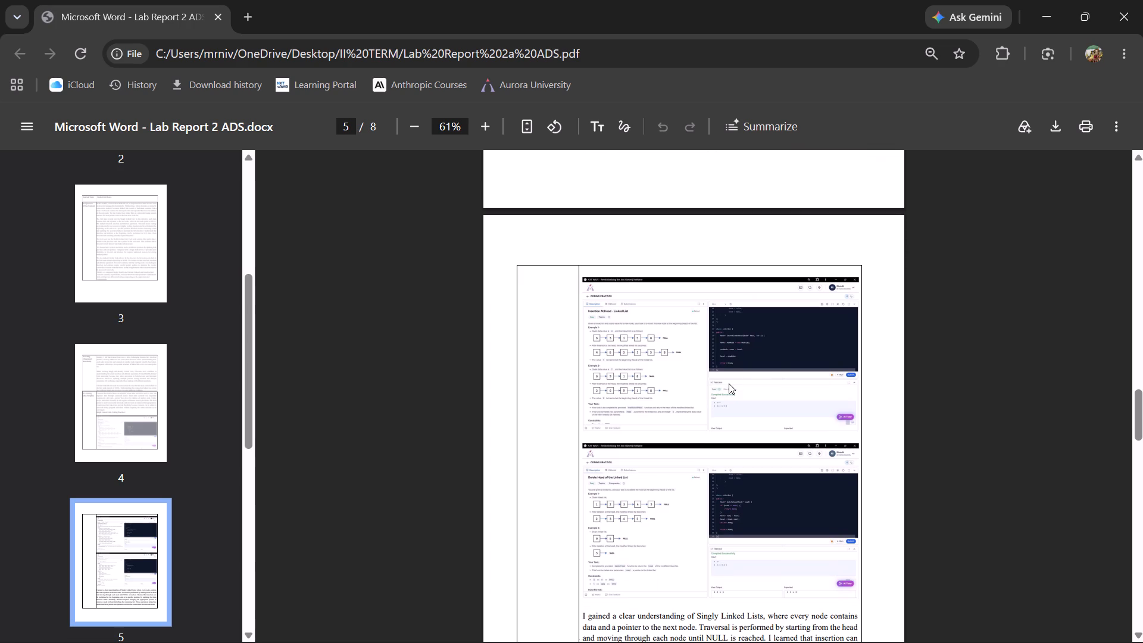
scroll(729, 383, down, 2)
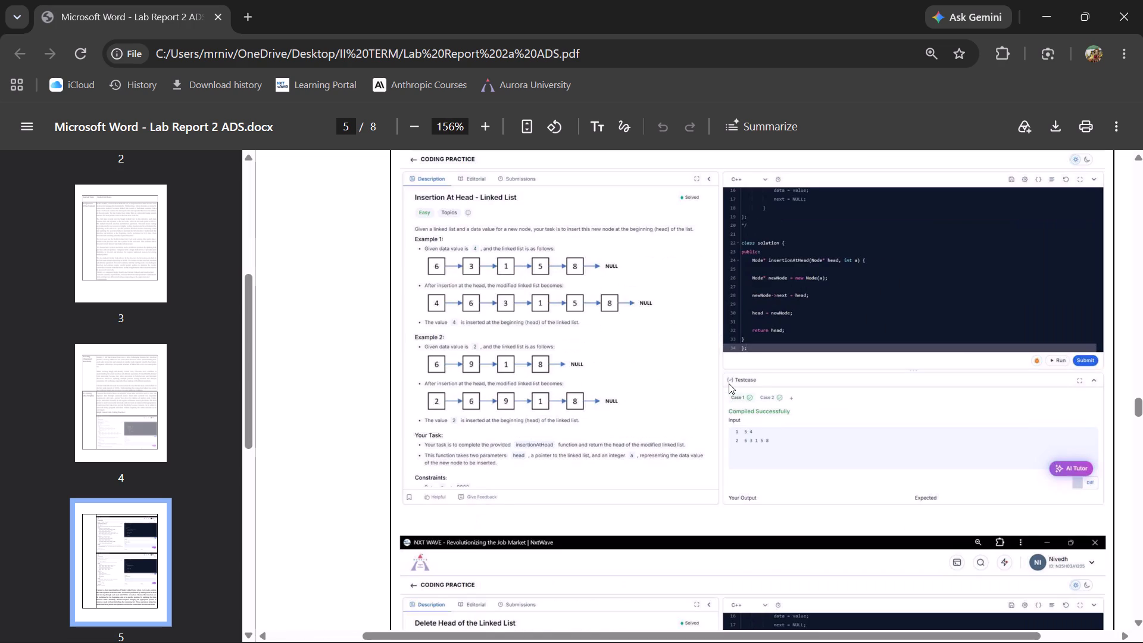
scroll(729, 383, down, 11)
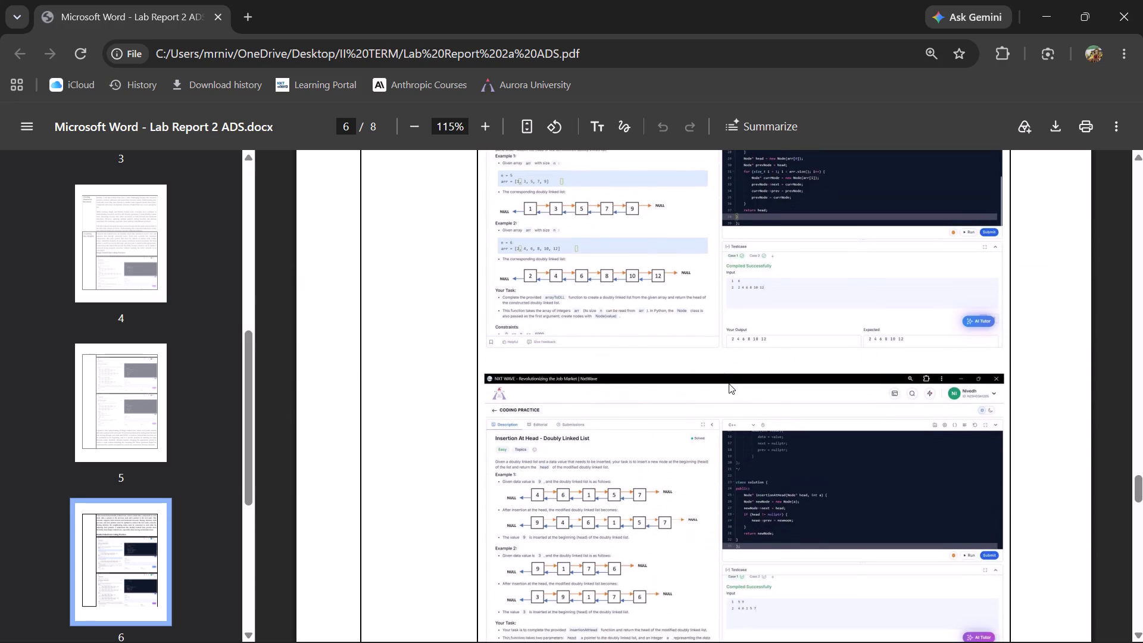
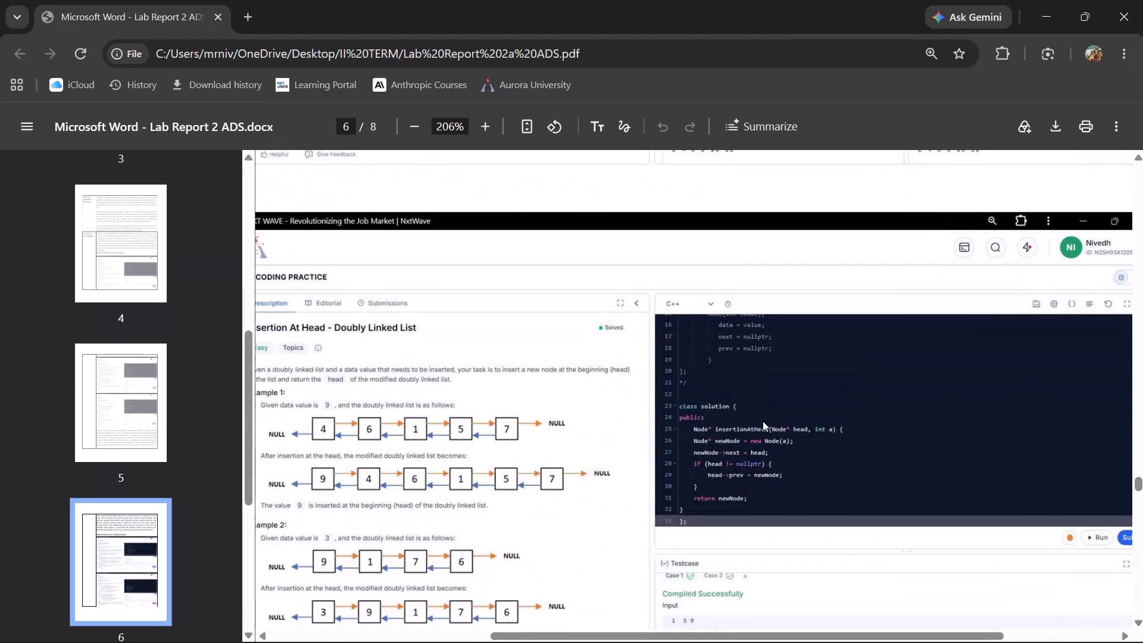
Examine the Doubly and Circular Linked Lists screenshots on pages 6 and 7 at different magnifications, and look back to the certificate page.
scroll(763, 421, down, 6)
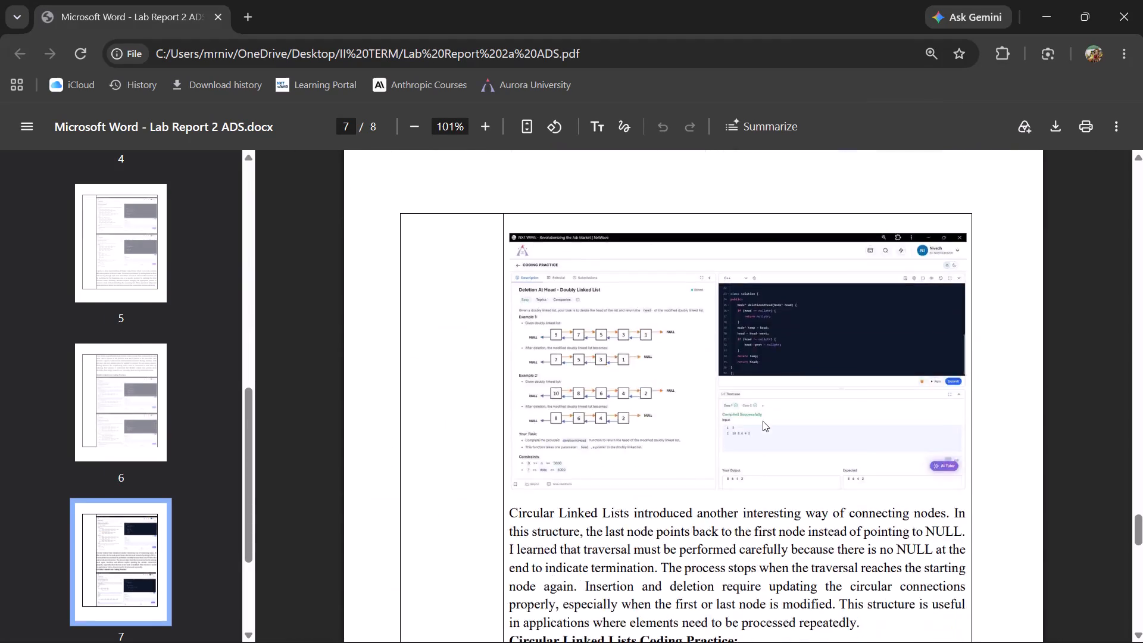
scroll(763, 421, up, 1)
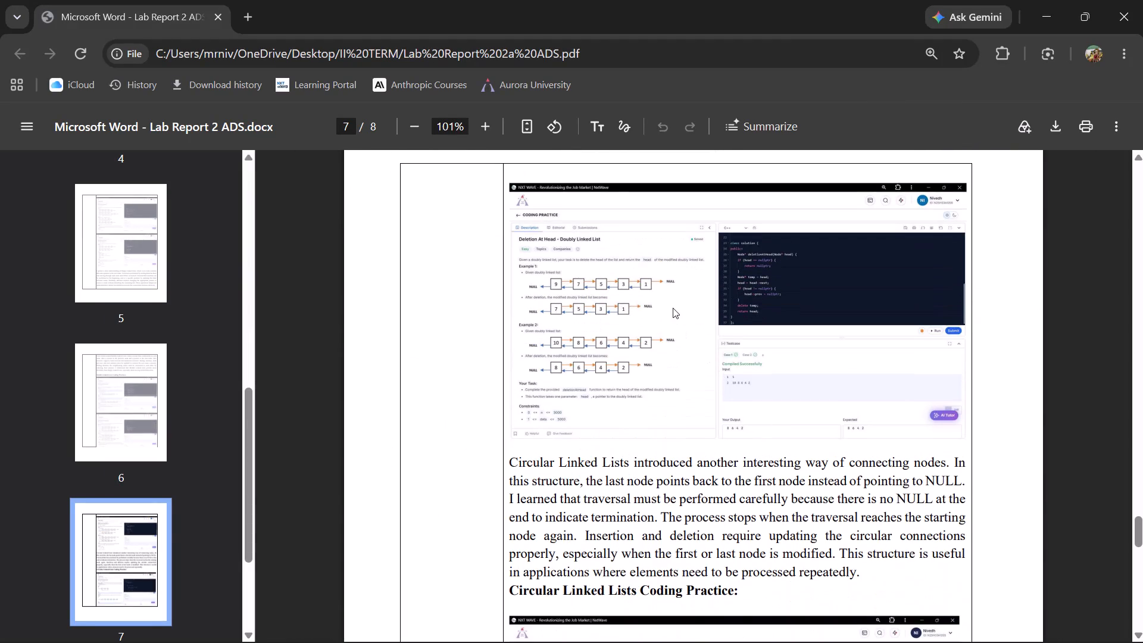
scroll(708, 424, down, 6)
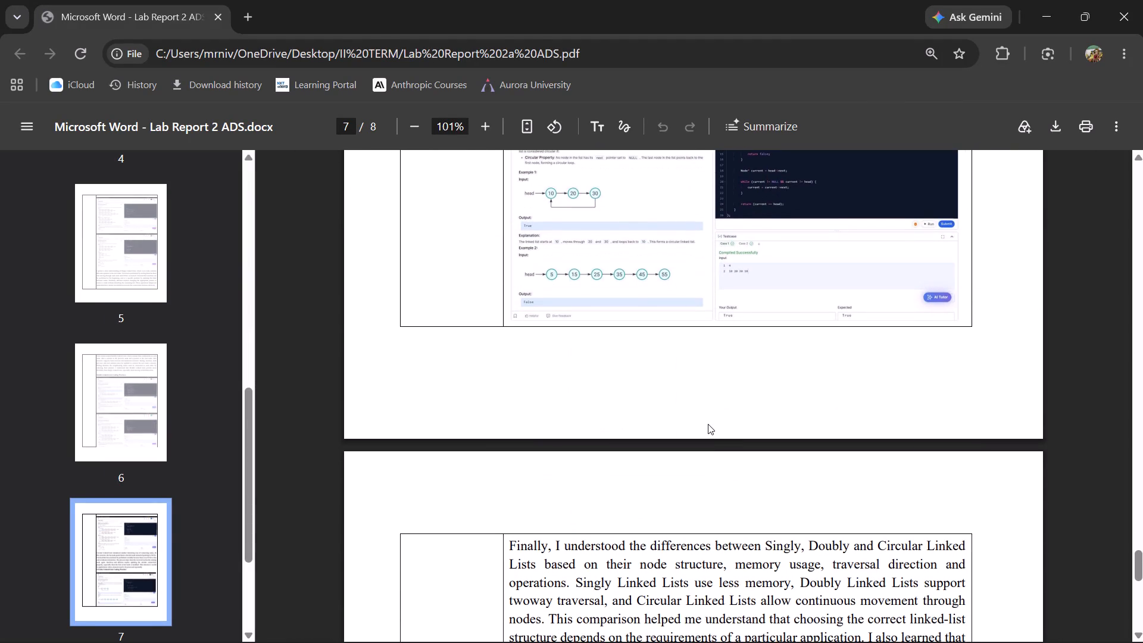
scroll(708, 424, up, 1)
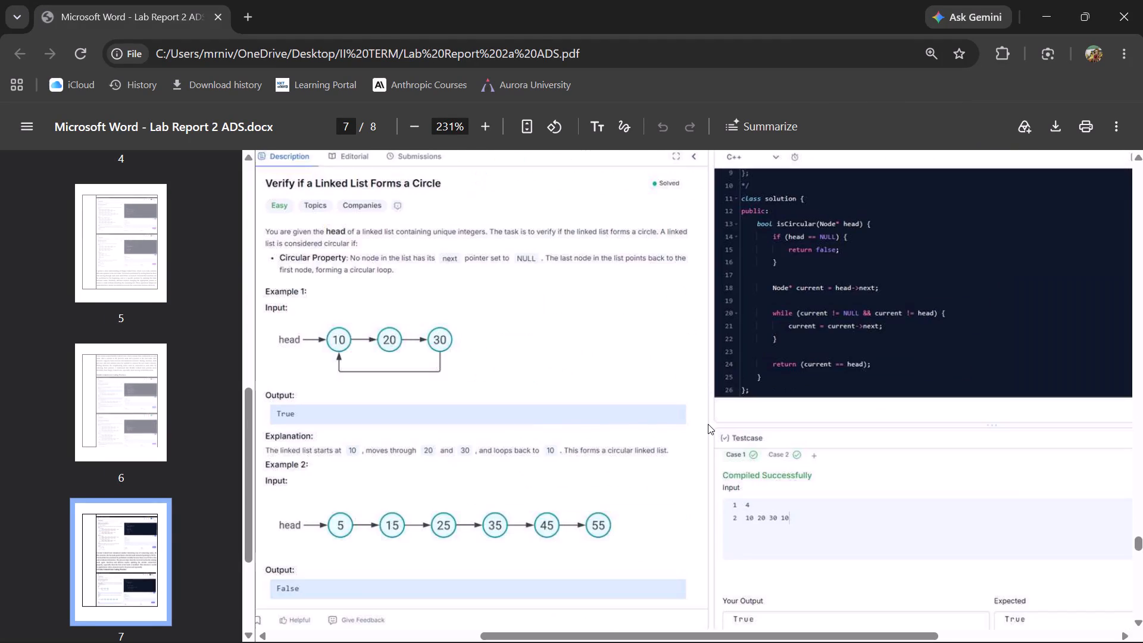
scroll(708, 424, up, 1)
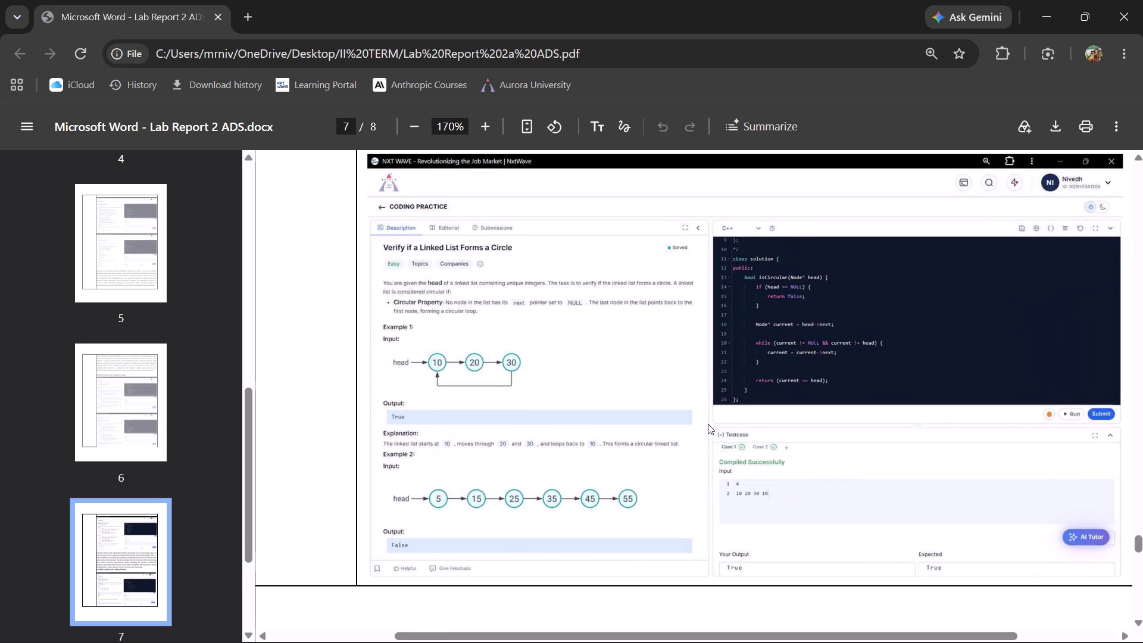
scroll(708, 424, up, 1)
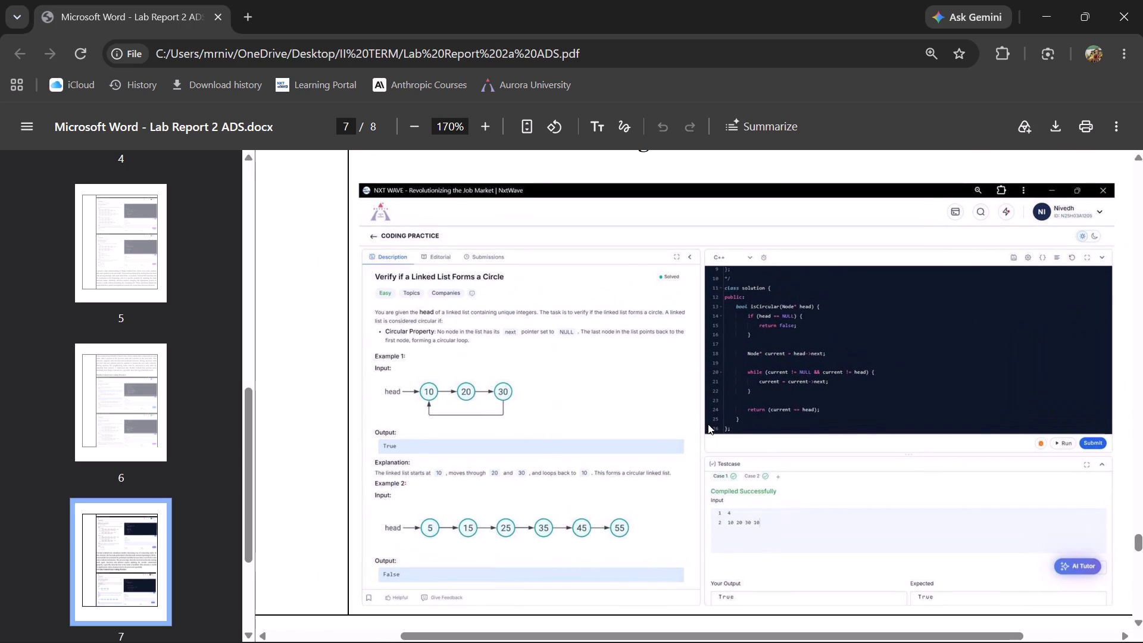
scroll(708, 424, up, 8)
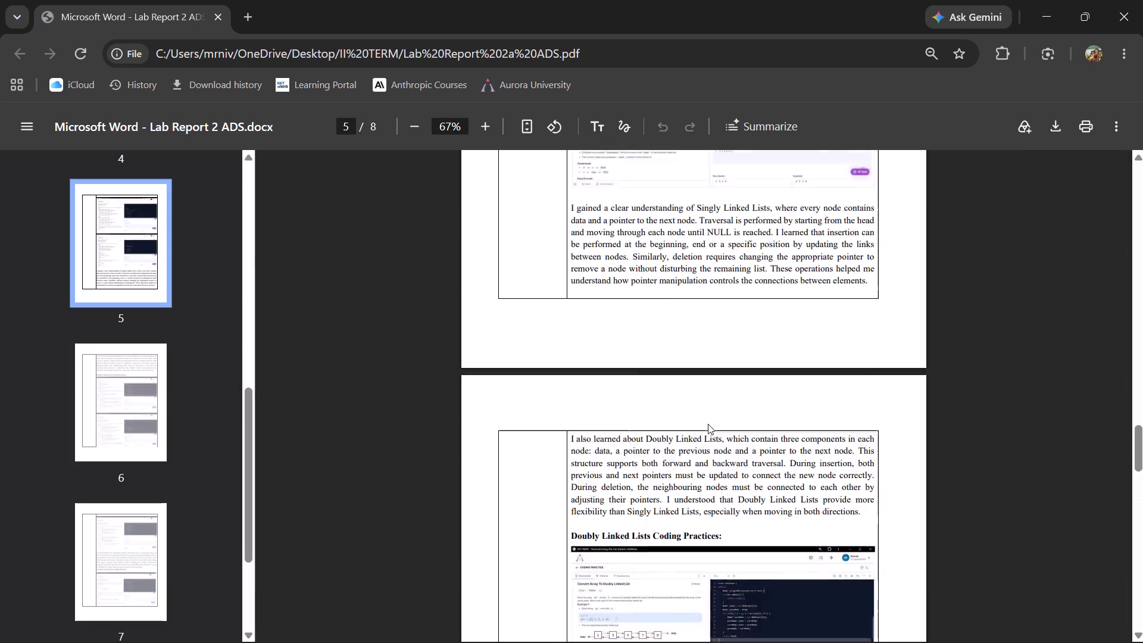
scroll(708, 424, up, 14)
scroll(708, 424, up, 10)
scroll(708, 424, down, 7)
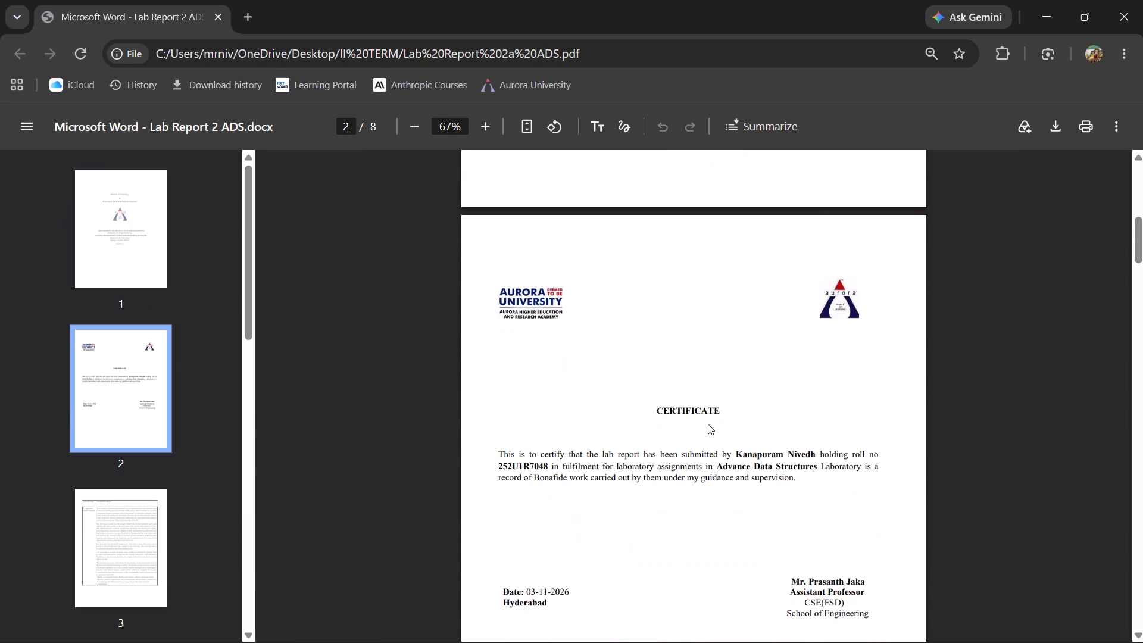
scroll(708, 424, down, 1)
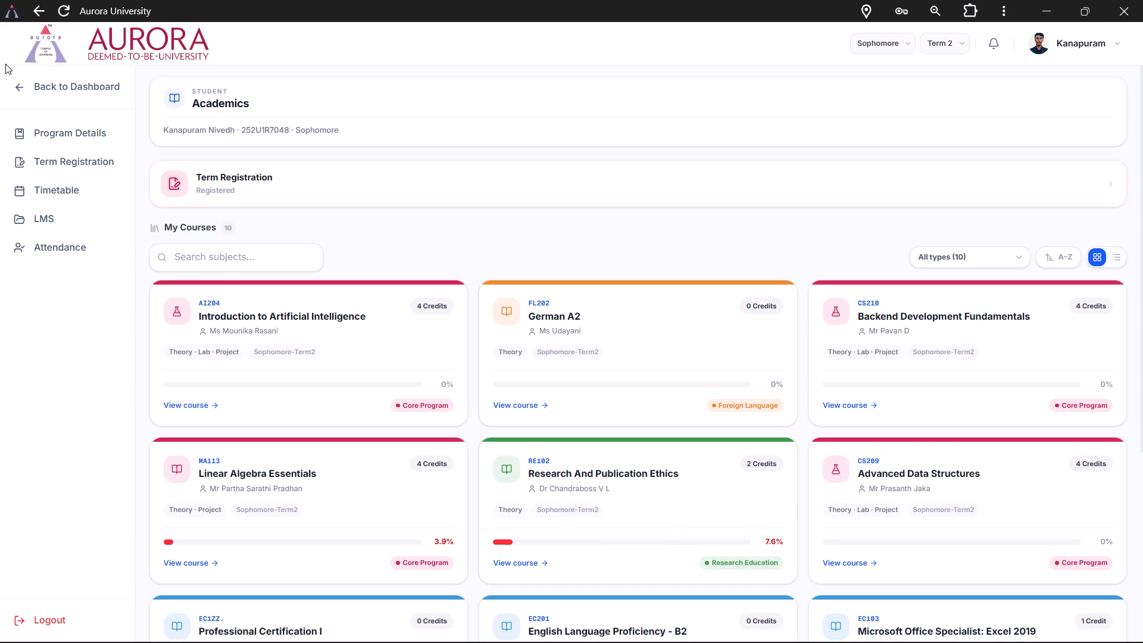
In the Aurora University portal, open the Lab Report 2 submission details from the Advanced Data Structures assessments.
click(29, 94)
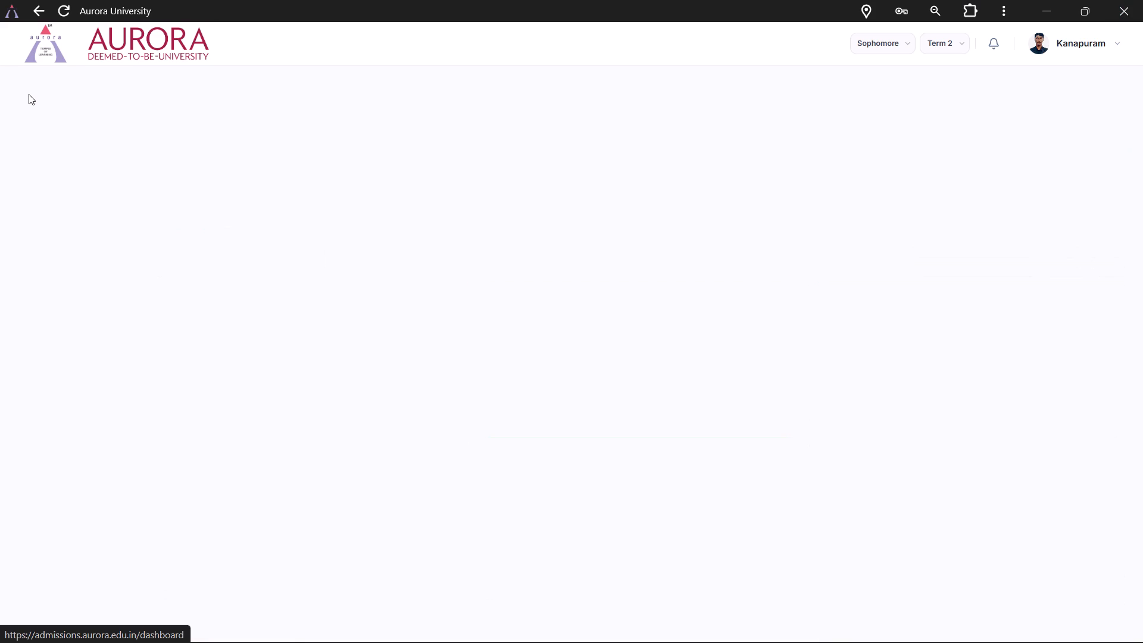
click(153, 311)
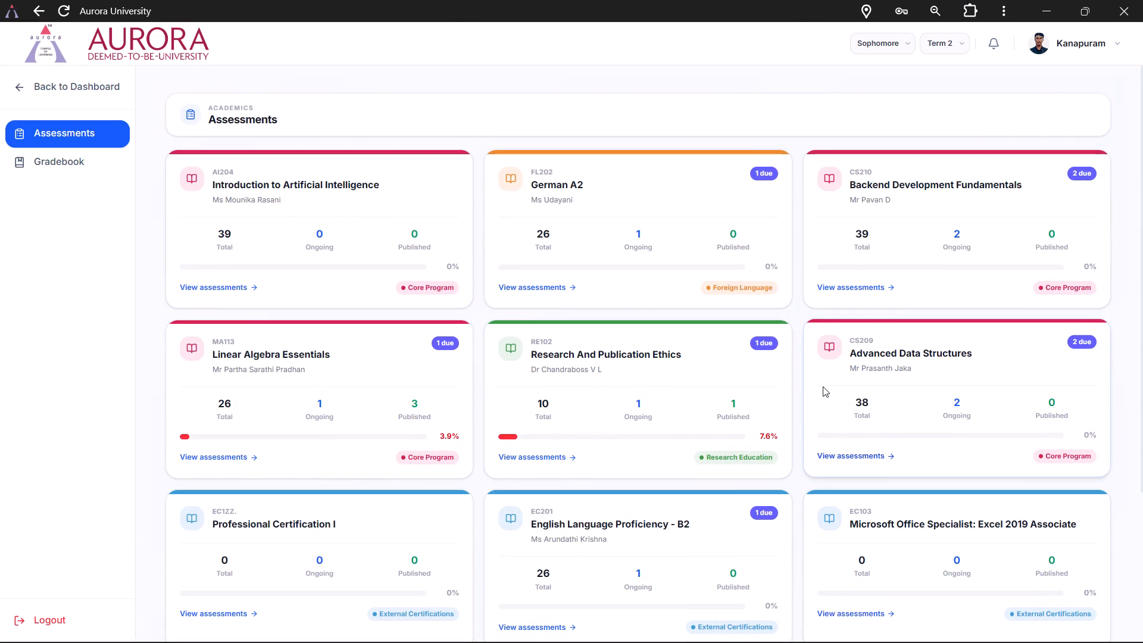
click(904, 364)
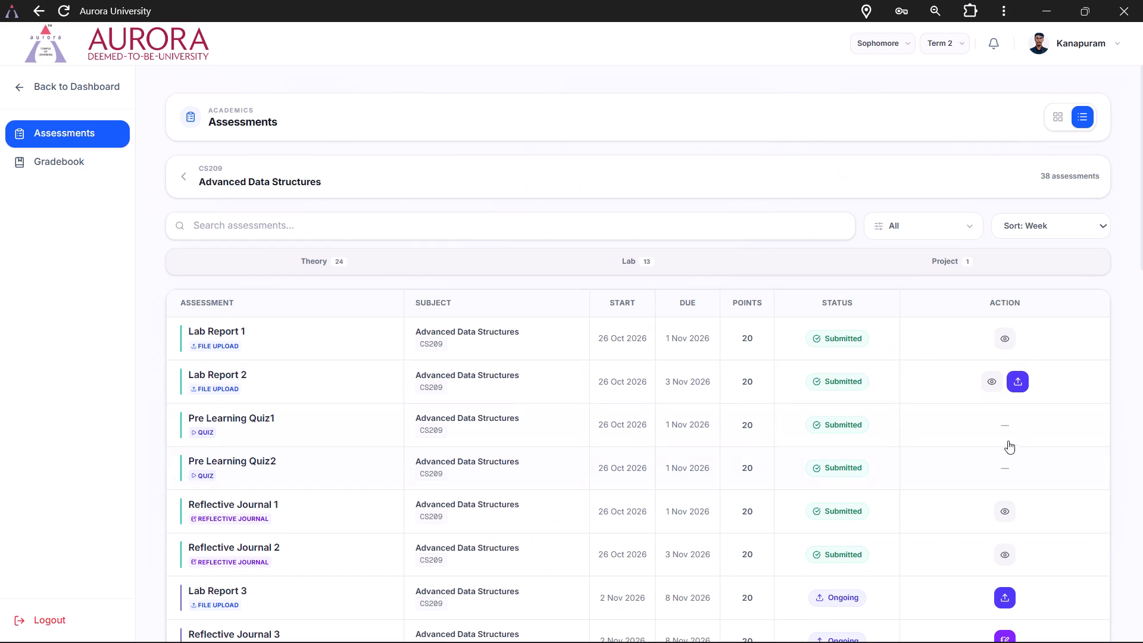
click(828, 377)
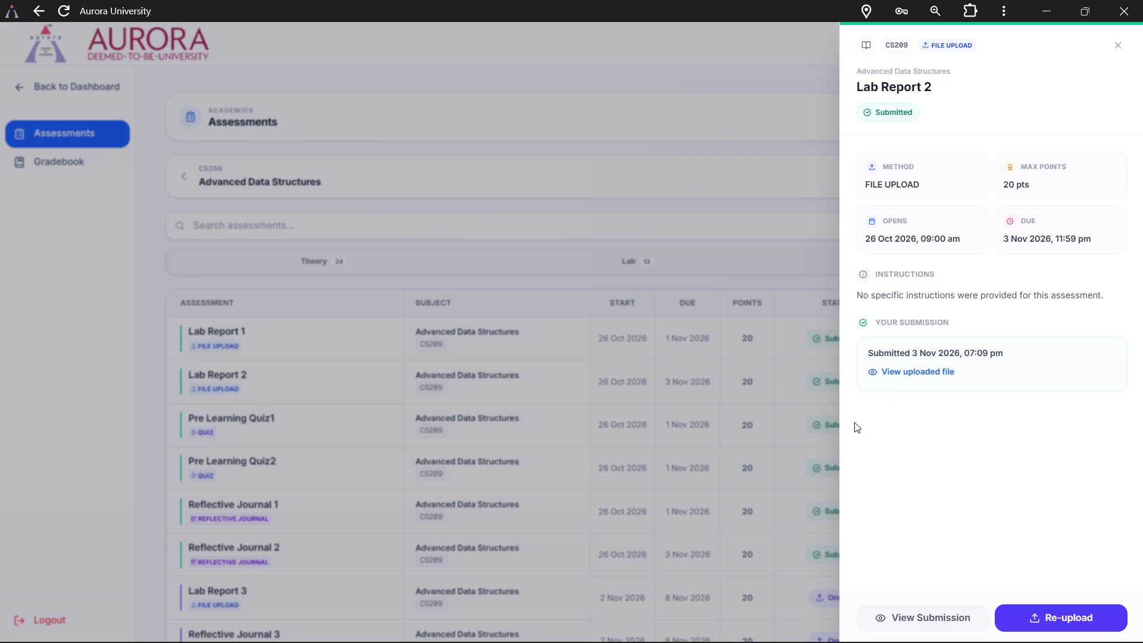
Re-upload the Lab Report 2 submission with Lab Report 2a ADS.pdf from the II TERM folder.
click(1070, 606)
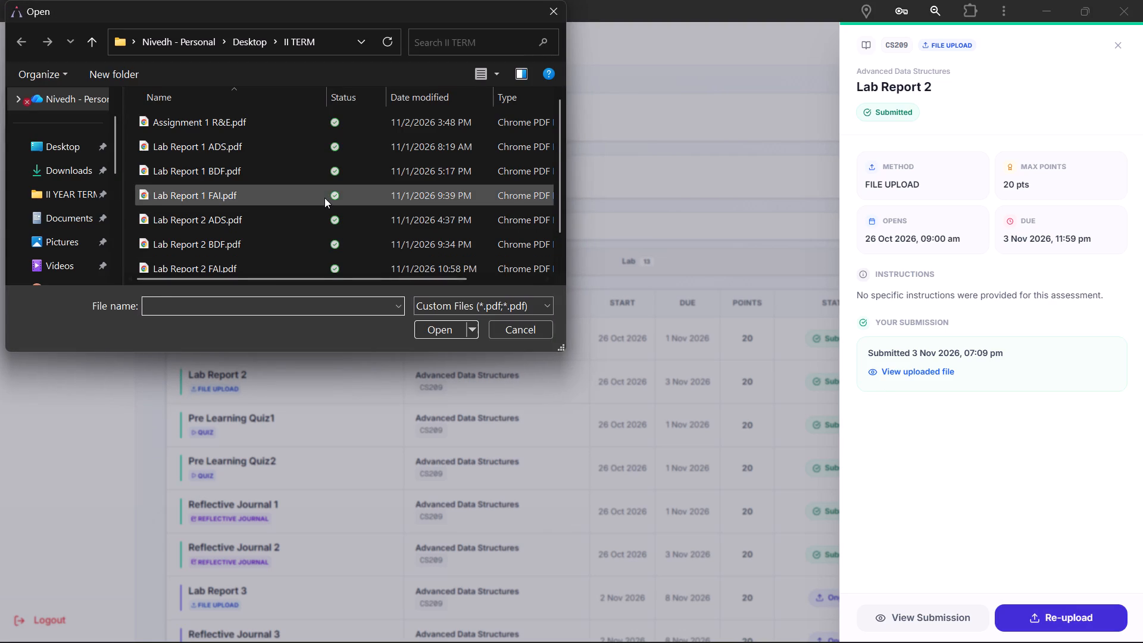
scroll(324, 198, down, 6)
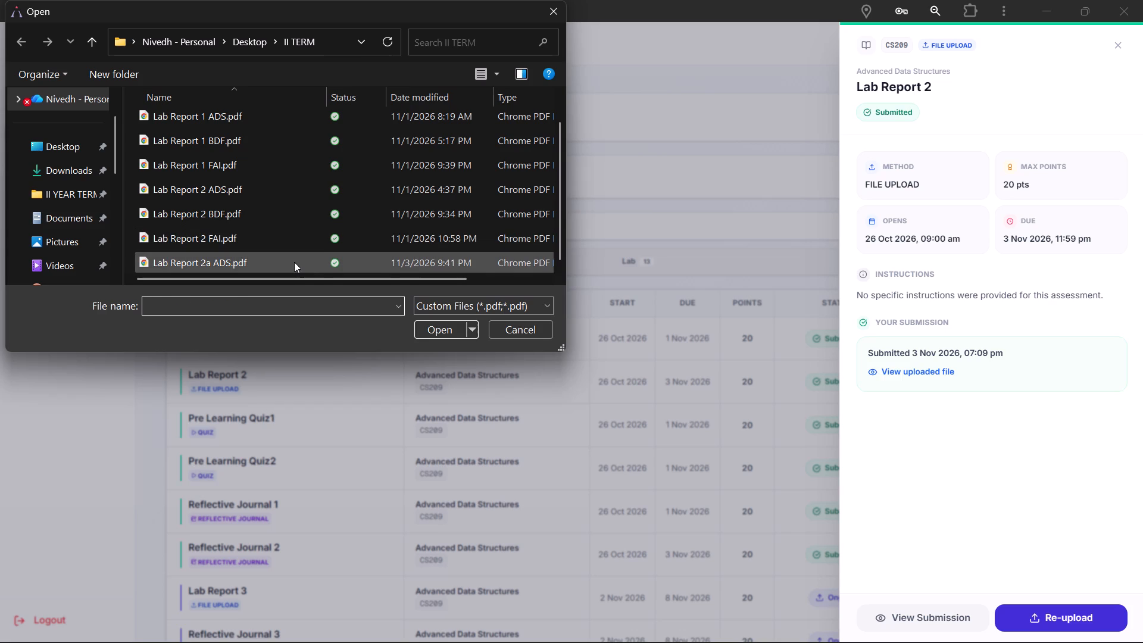
click(294, 262)
click(440, 338)
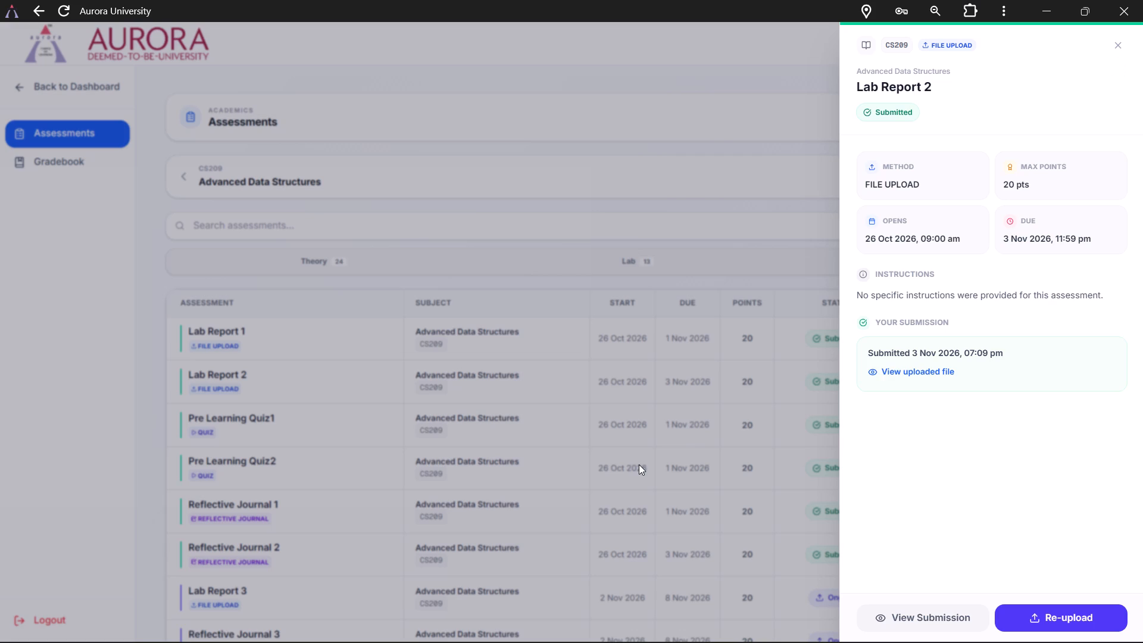
Refresh the assessments page, view the uploaded Lab Report 2 file in Chrome, and close the local PDF's tab.
key(ctrl+shift+r)
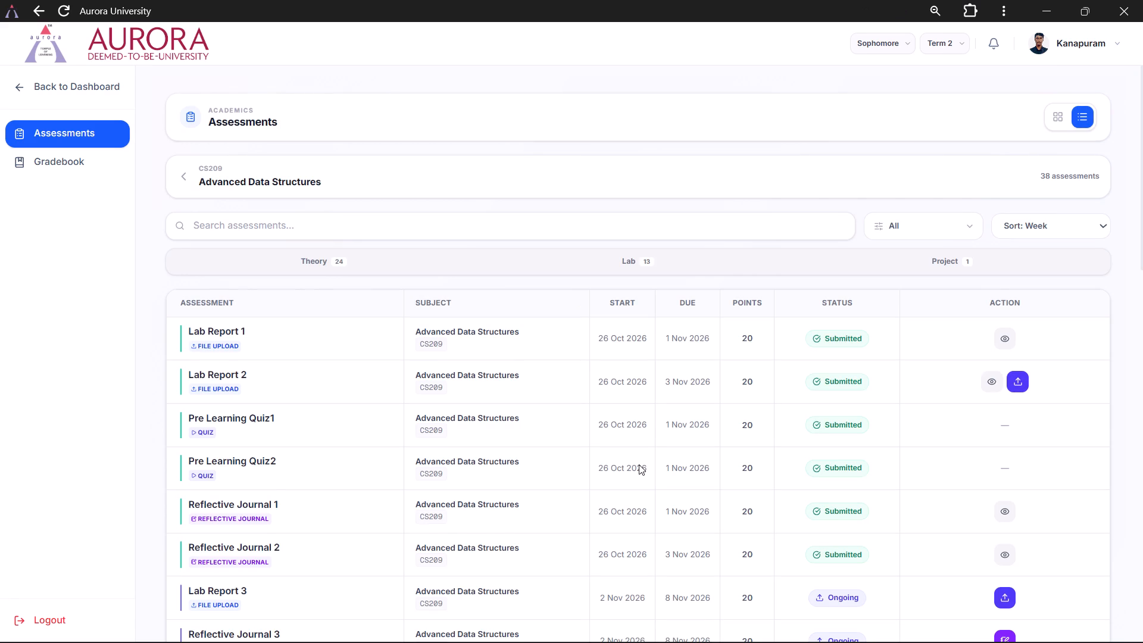
click(813, 383)
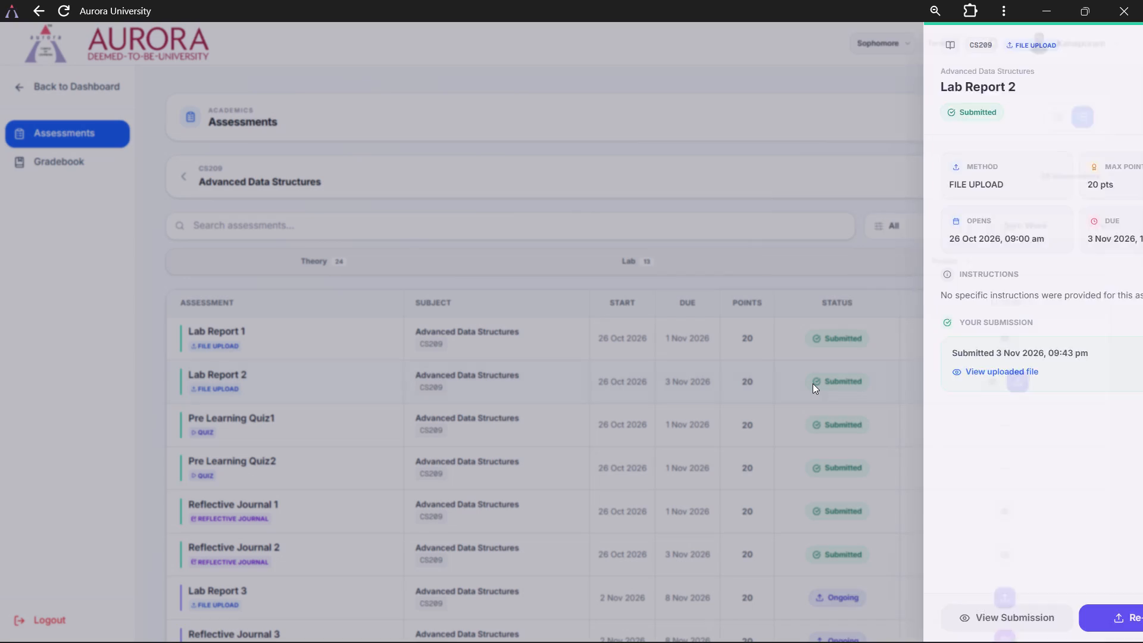
click(904, 371)
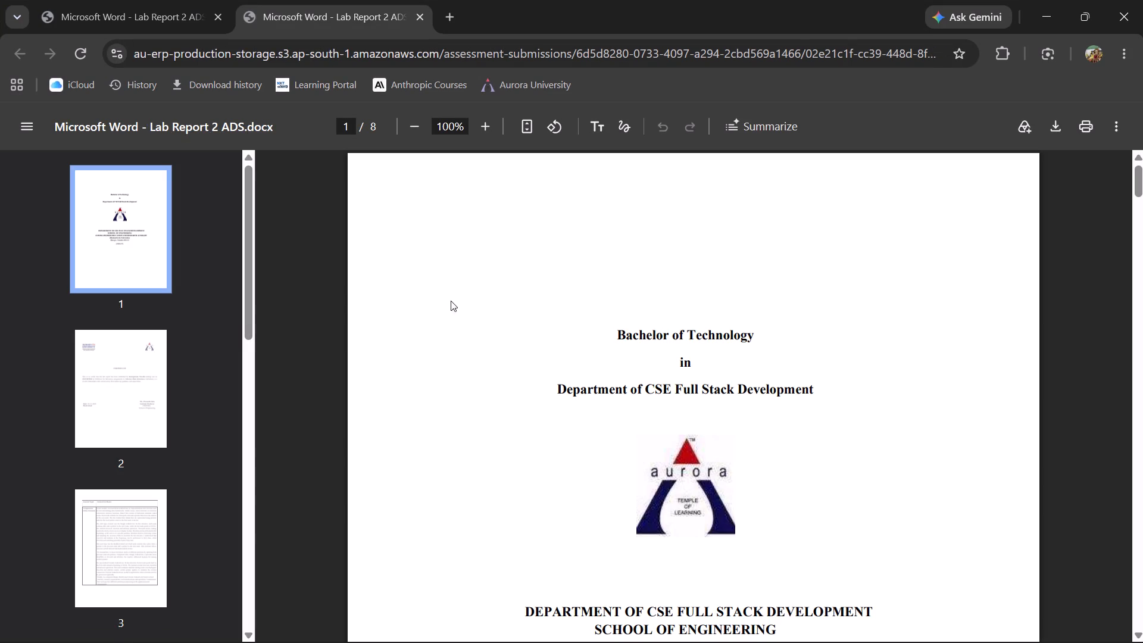
click(218, 15)
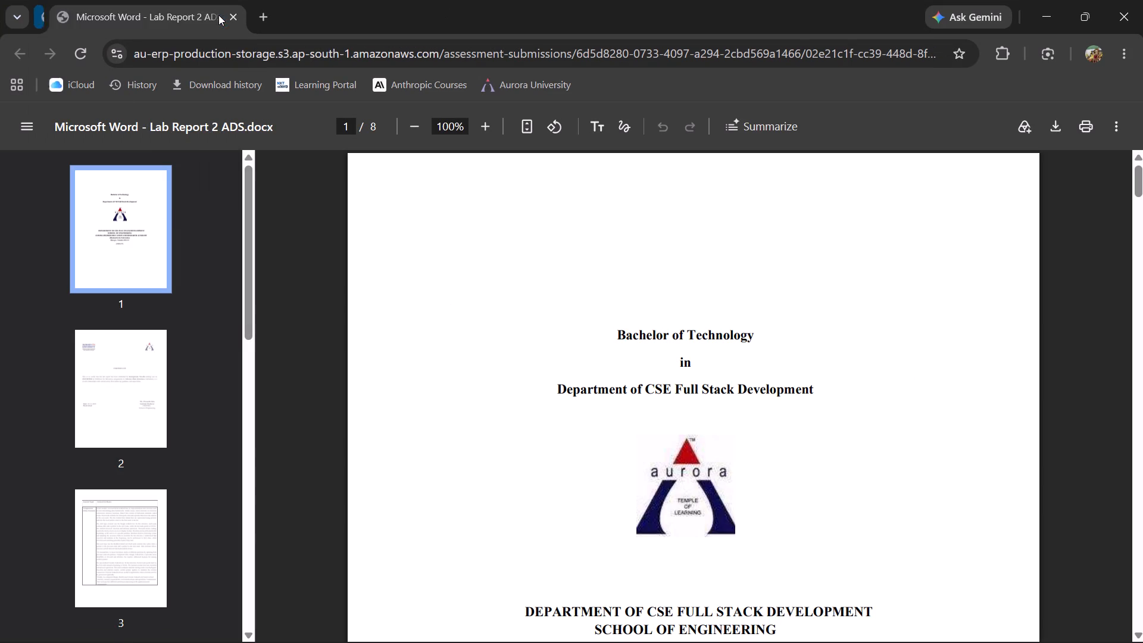
Check the uploaded report from the cover page through the Singly Linked Lists coding screenshot on page 4 for image clarity.
scroll(548, 324, down, 3)
scroll(656, 414, up, 2)
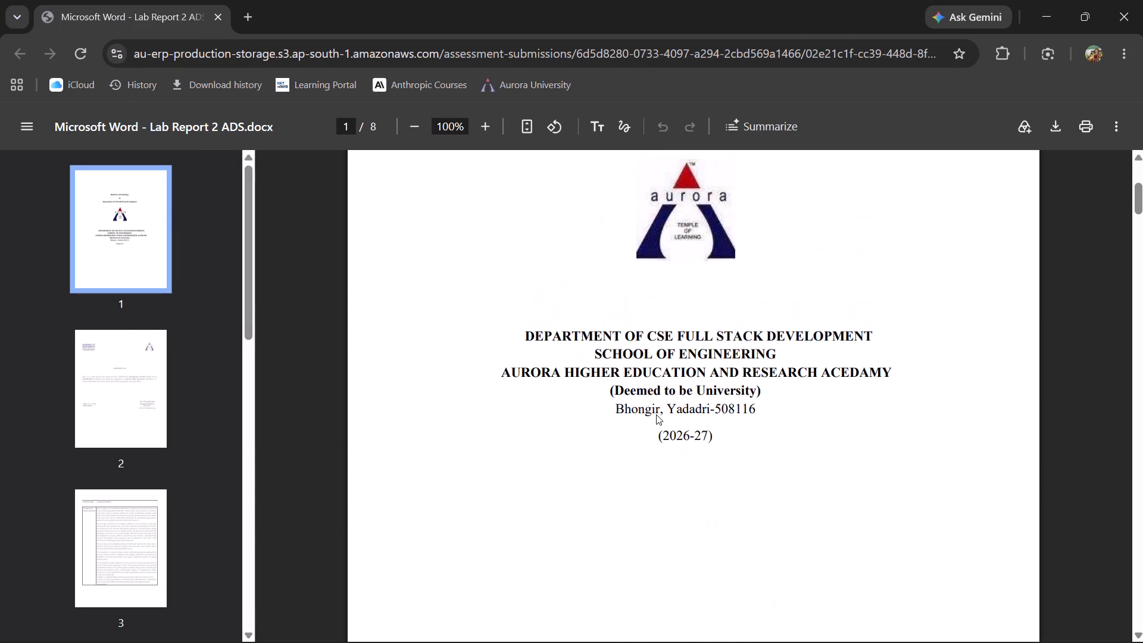
scroll(656, 414, down, 7)
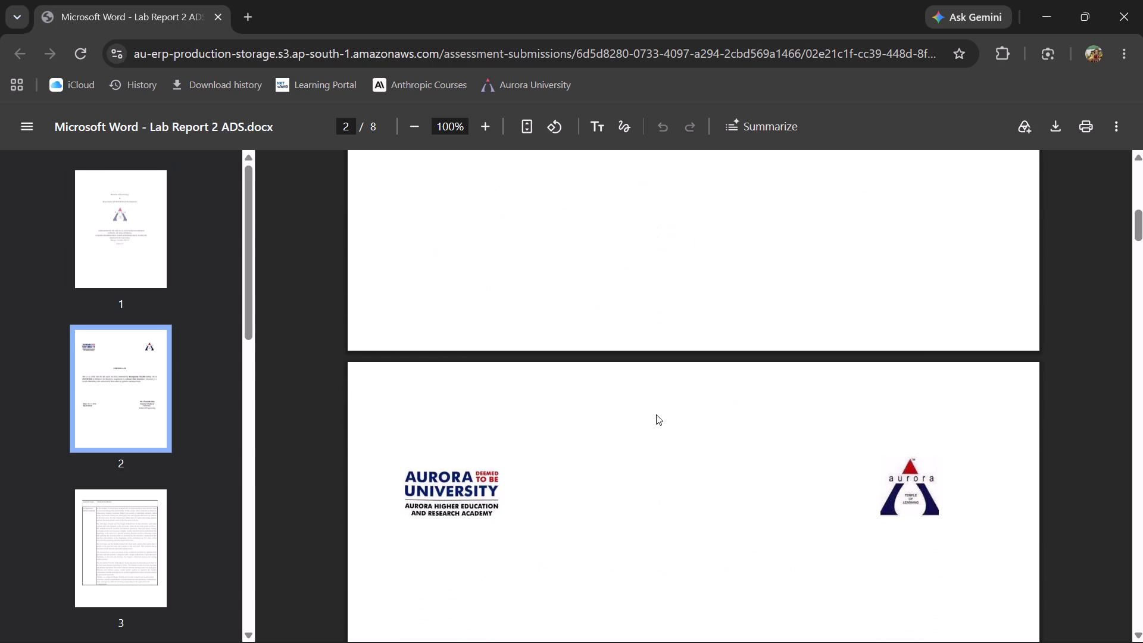
scroll(656, 414, down, 13)
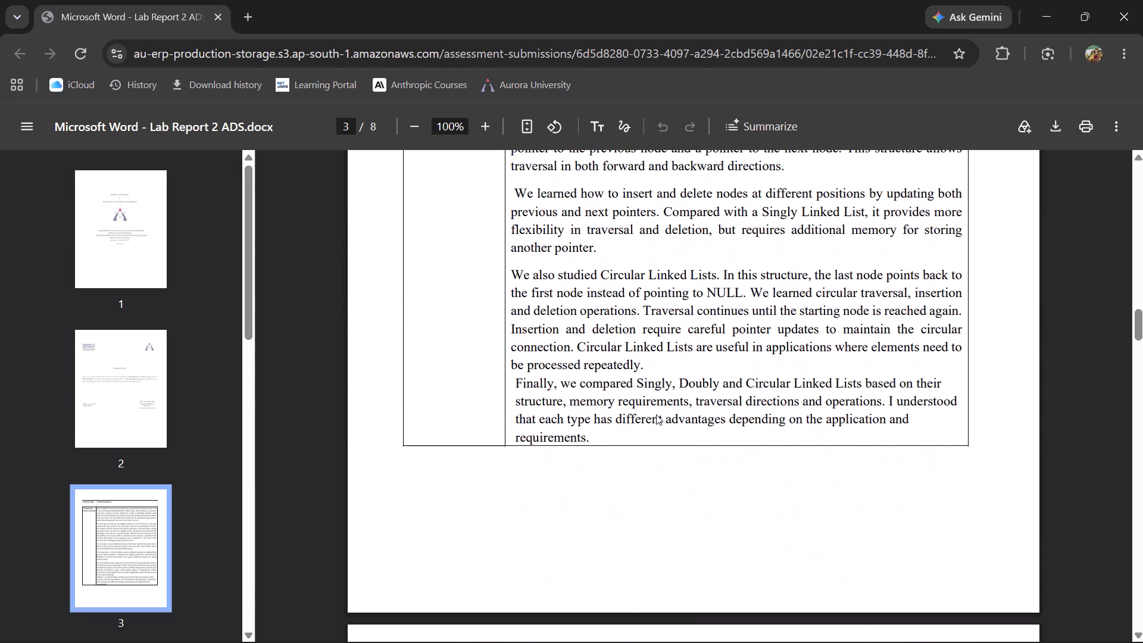
scroll(656, 414, down, 2)
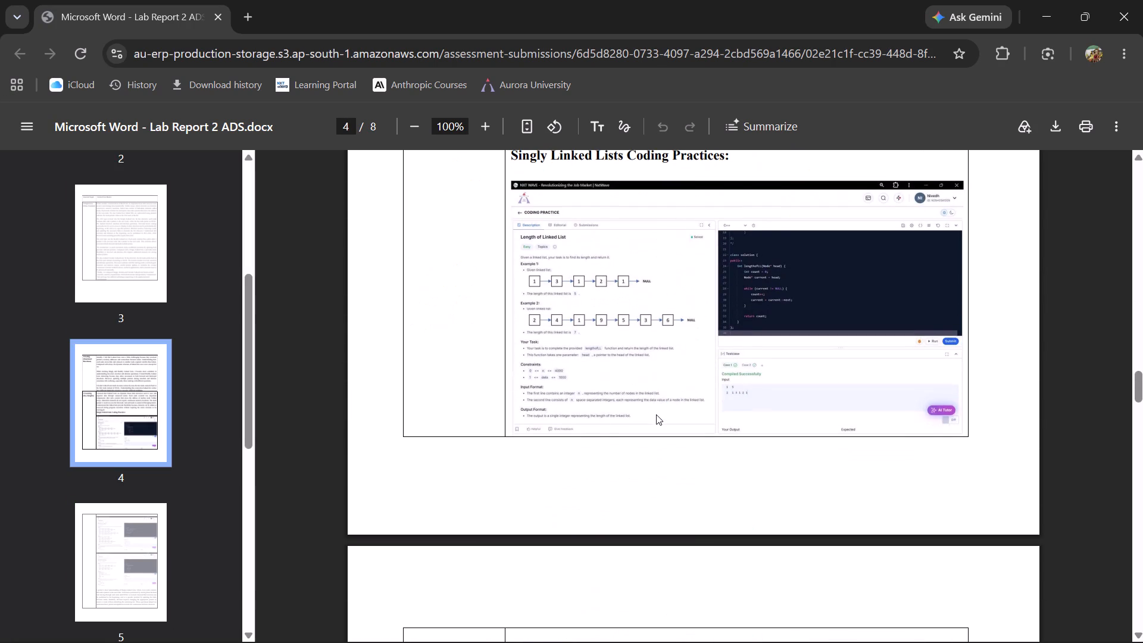
scroll(656, 414, up, 2)
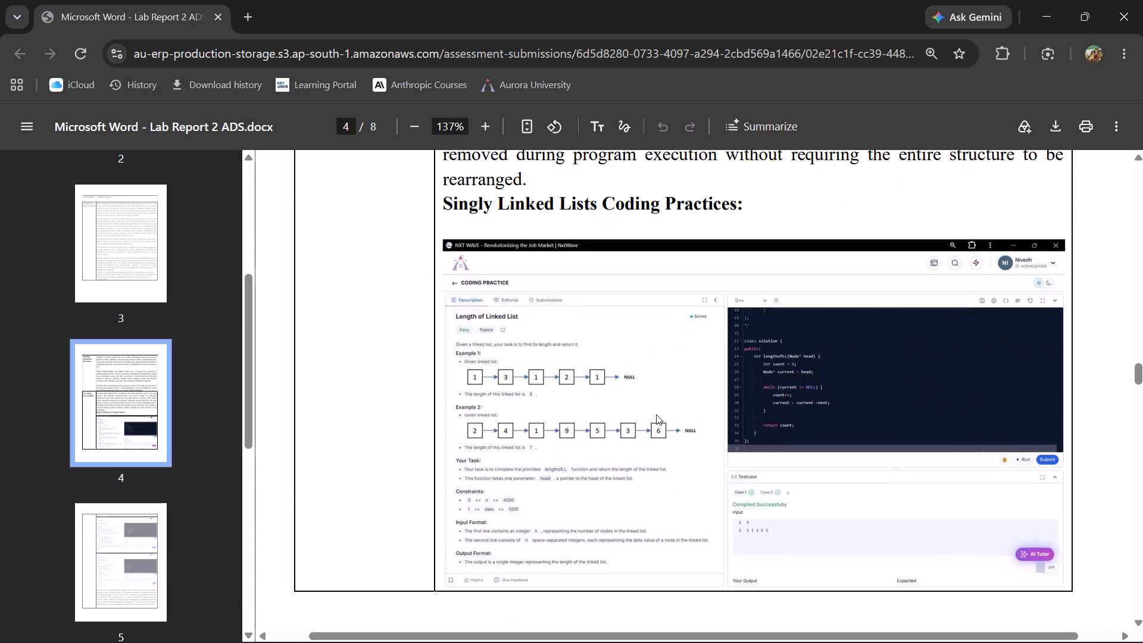
scroll(656, 414, up, 1)
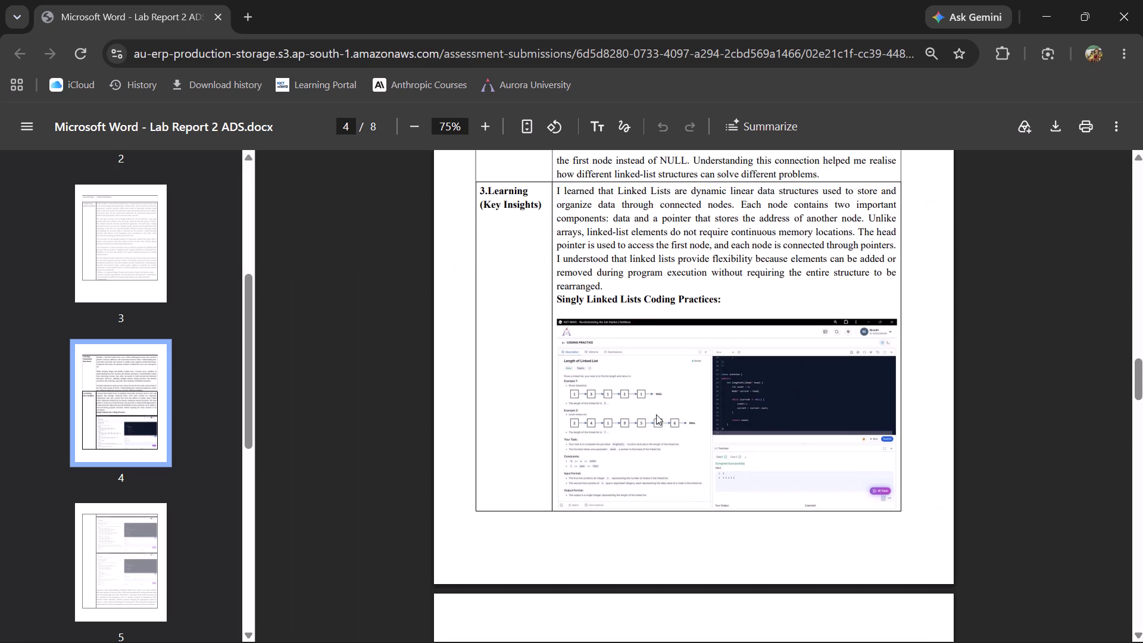
Look back over the class content on page 3 and recheck the 2.Feeling and 3.Learning sections on page 4 of the uploaded report.
scroll(656, 414, up, 5)
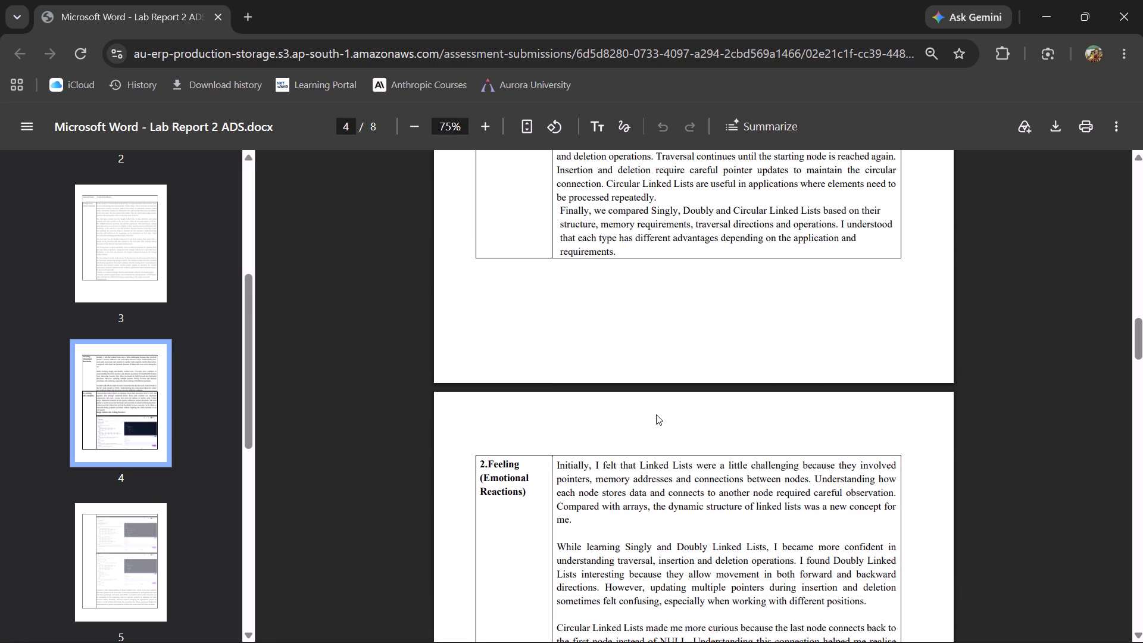
scroll(656, 414, up, 4)
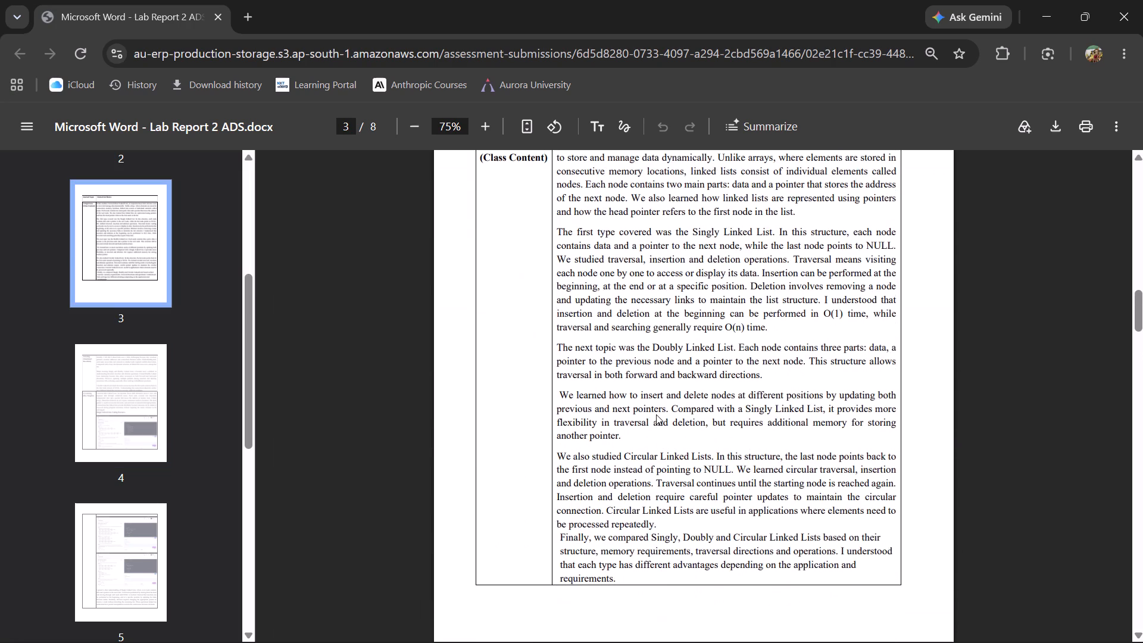
scroll(656, 414, up, 1)
scroll(656, 414, down, 1)
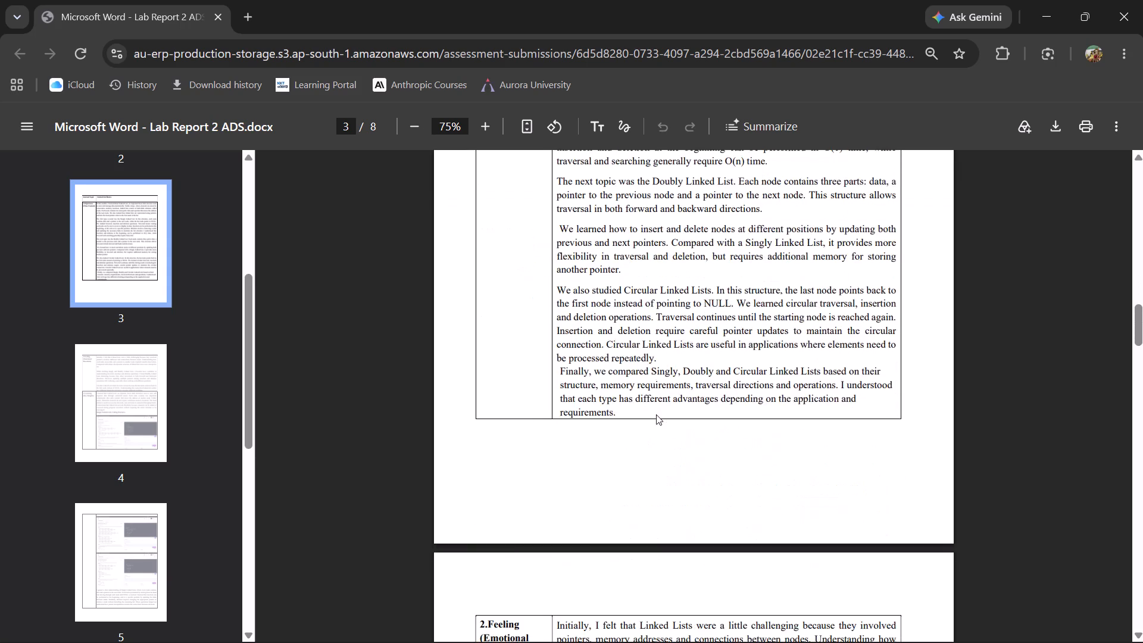
scroll(656, 414, down, 5)
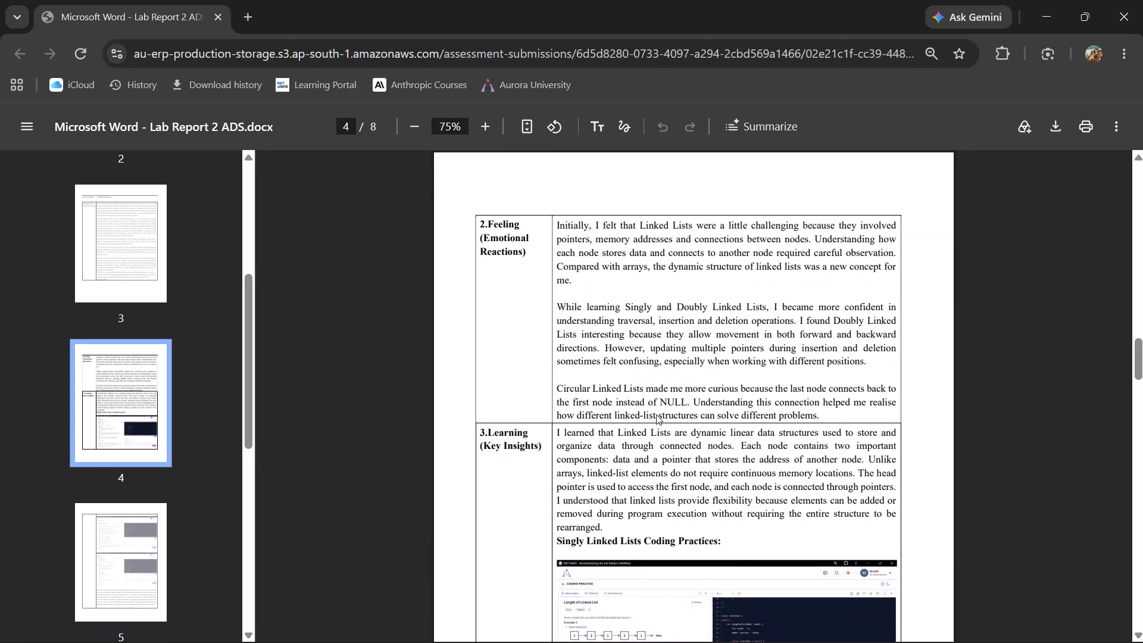
scroll(656, 414, down, 5)
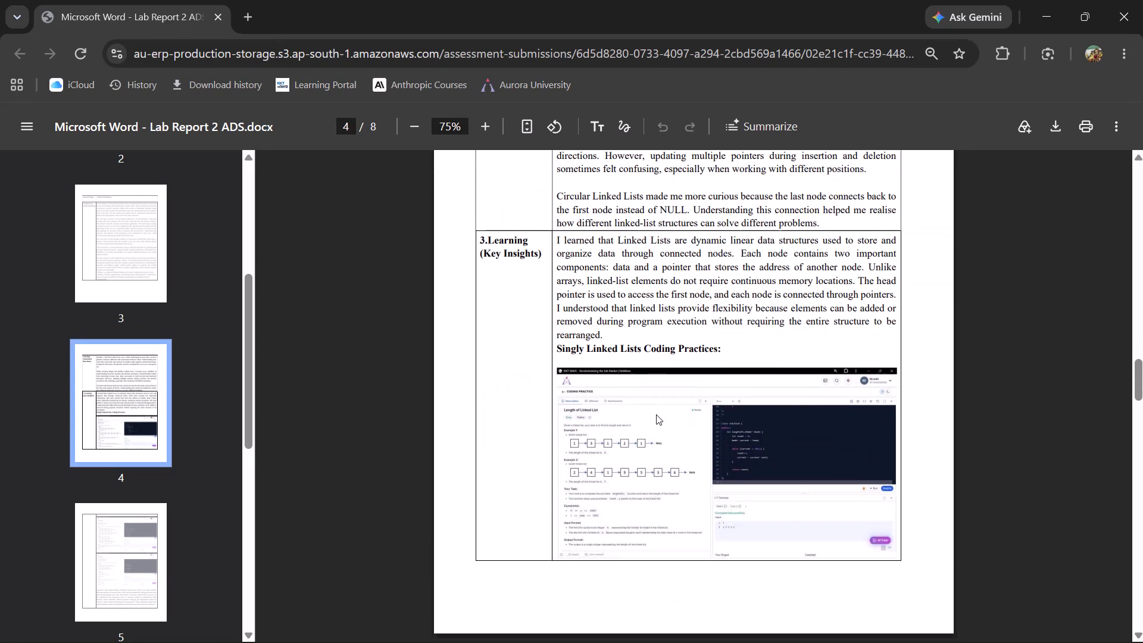
Review the rest of the uploaded report, from the page 5 screenshots through the Doubly and Circular Linked Lists ones to the end of page 8.
scroll(656, 414, down, 9)
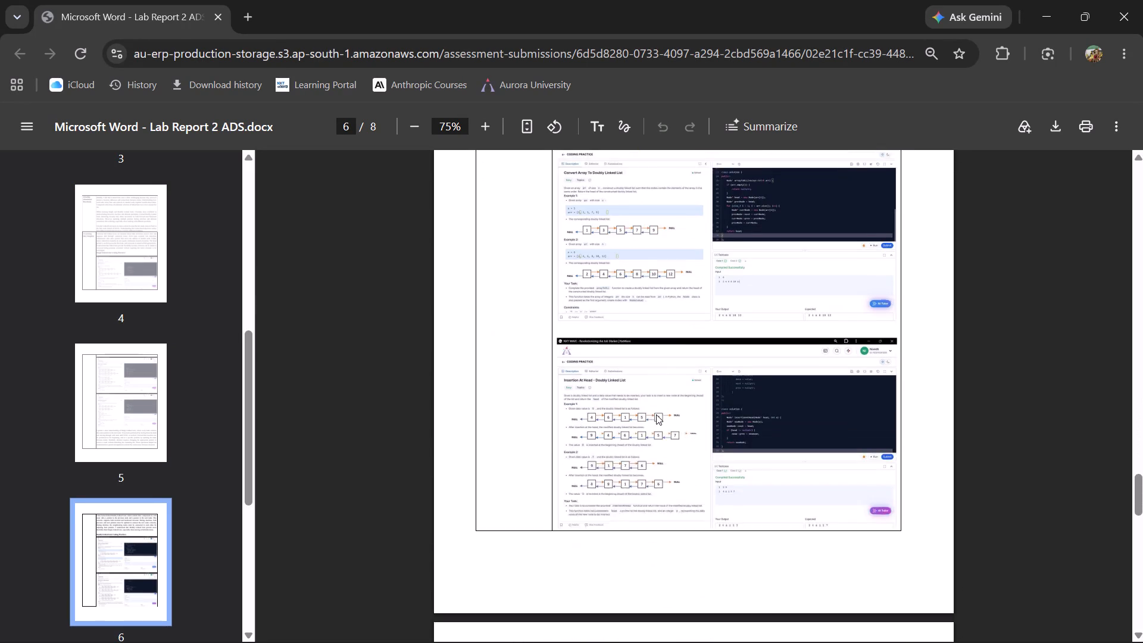
scroll(656, 414, down, 1)
scroll(656, 414, up, 1)
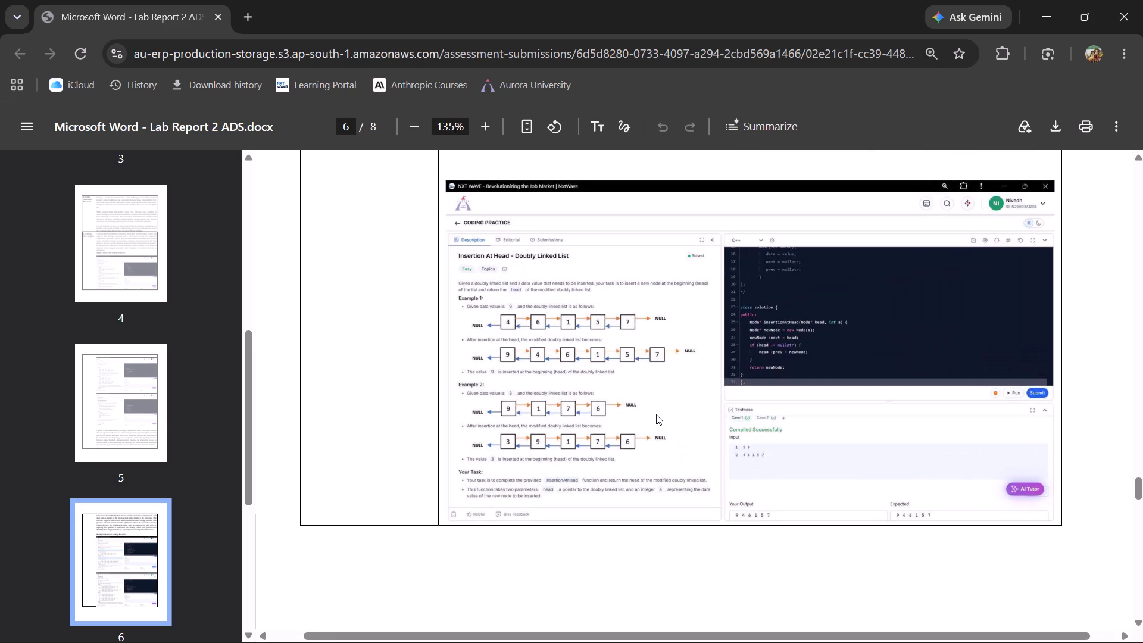
scroll(656, 414, down, 8)
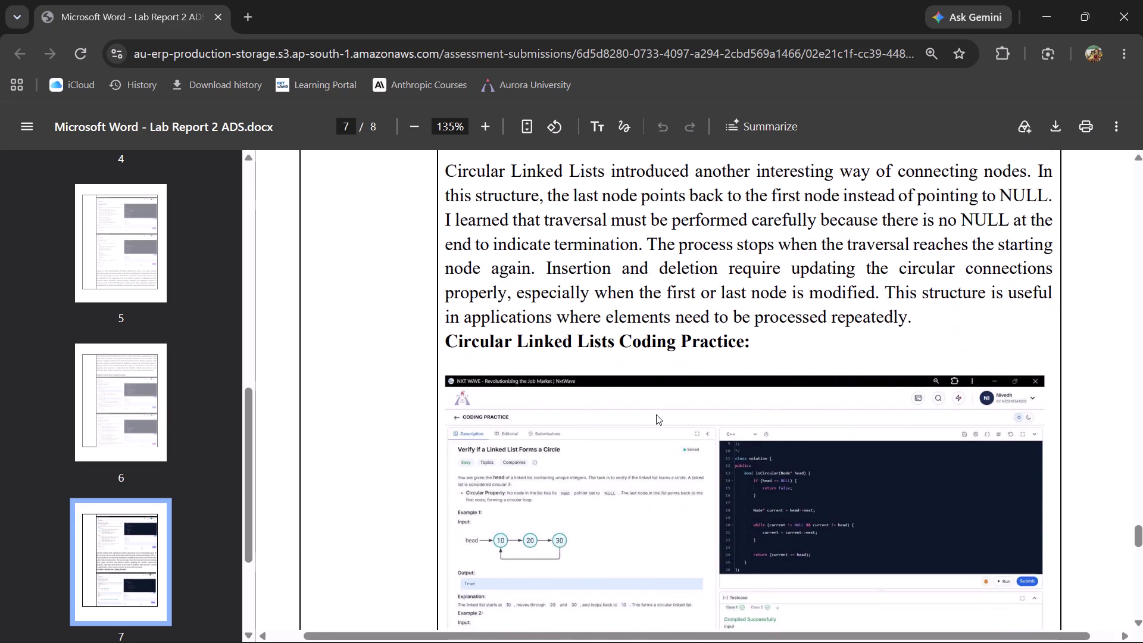
scroll(656, 414, down, 14)
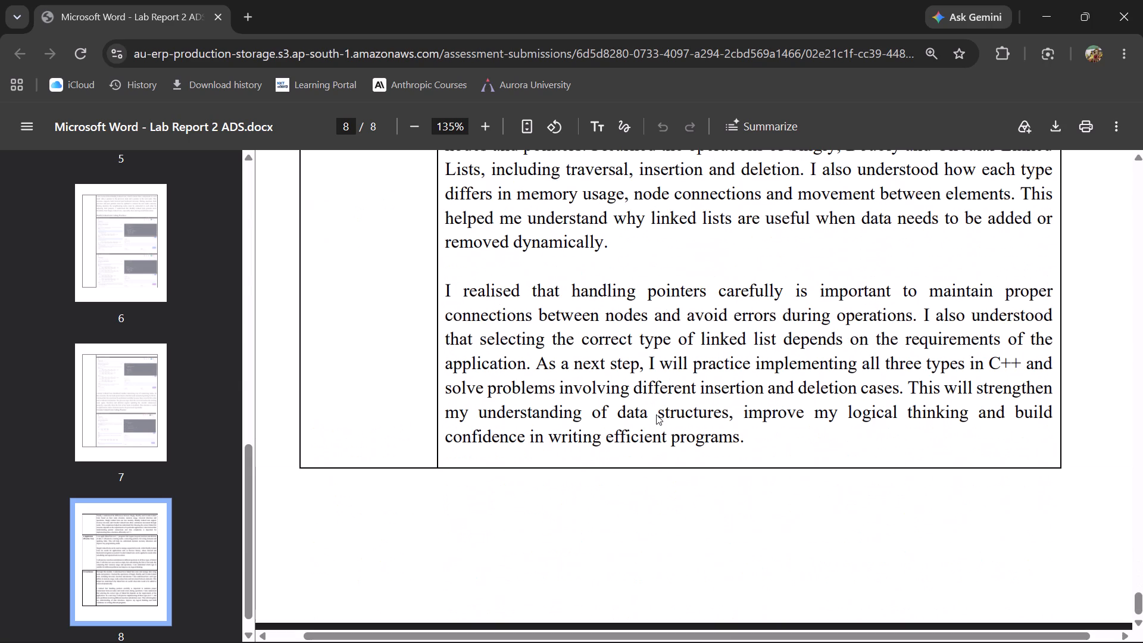
Skim the uploaded Lab Report 2 once more at a reduced zoom, between its final page, cover page and certificate page.
scroll(656, 414, up, 16)
scroll(656, 414, up, 7)
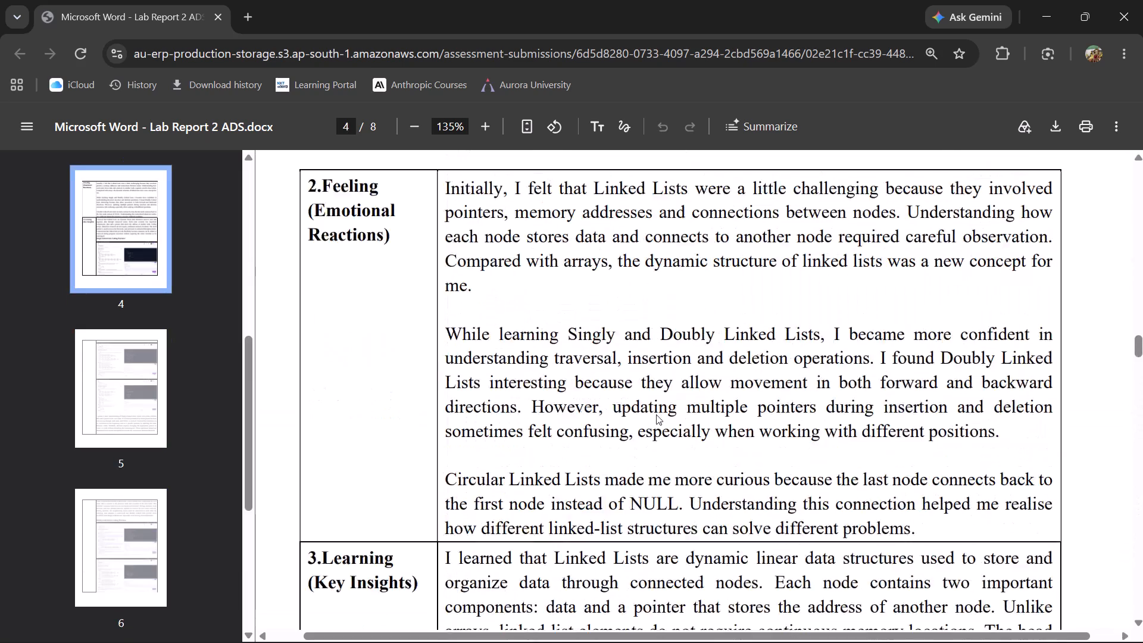
scroll(656, 414, up, 11)
scroll(656, 414, up, 10)
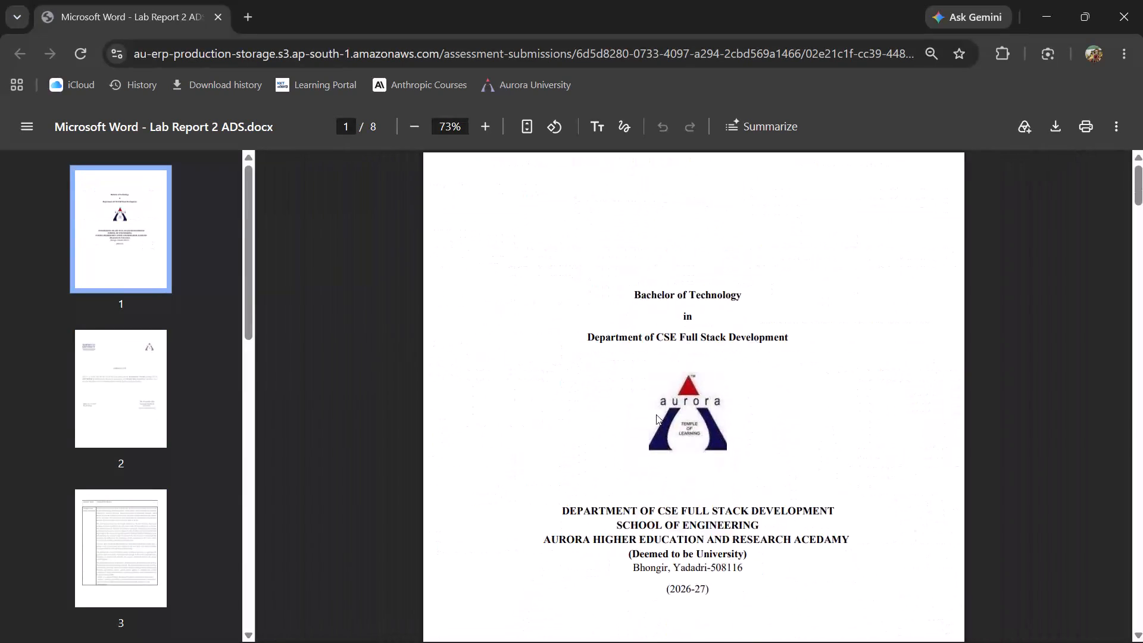
scroll(656, 414, down, 20)
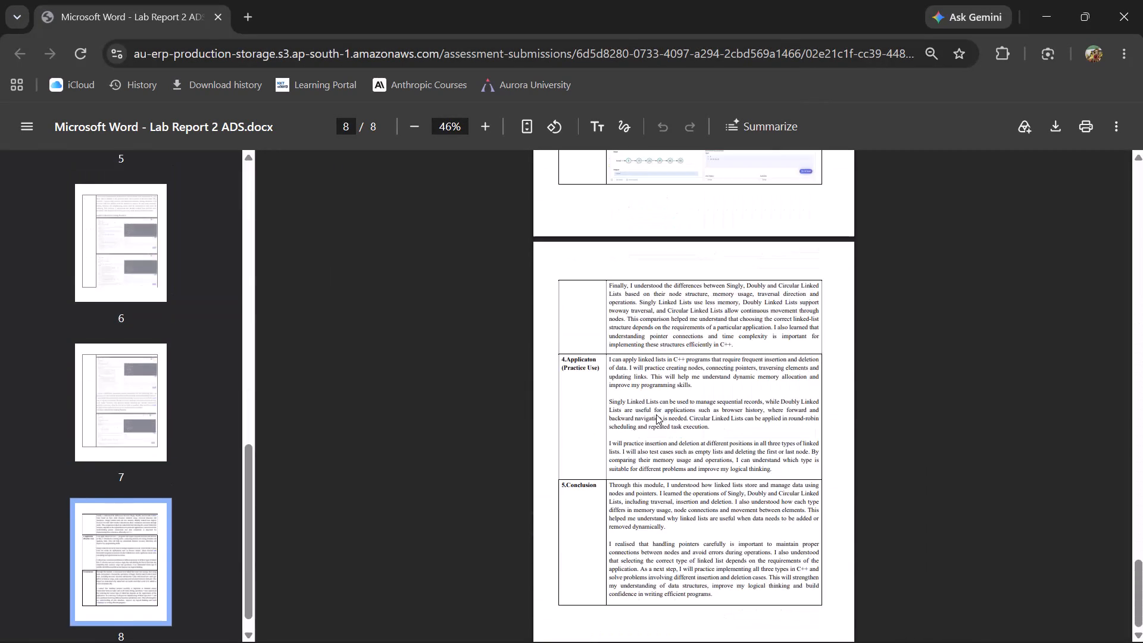
scroll(656, 414, down, 7)
scroll(656, 414, up, 20)
scroll(656, 414, up, 10)
scroll(656, 414, down, 1)
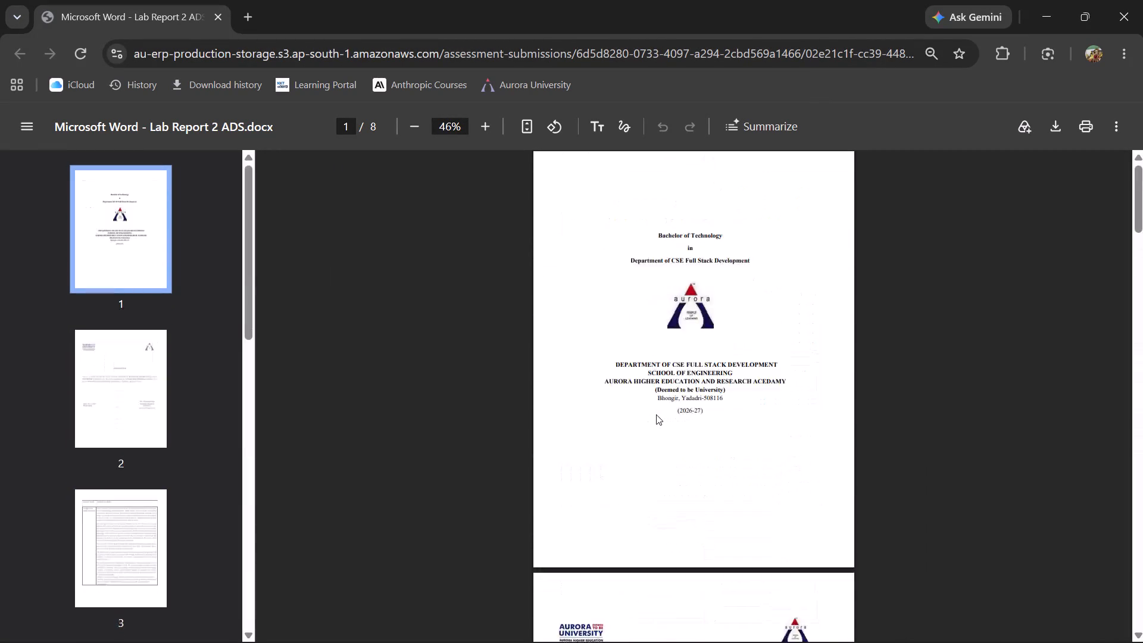
scroll(656, 414, down, 3)
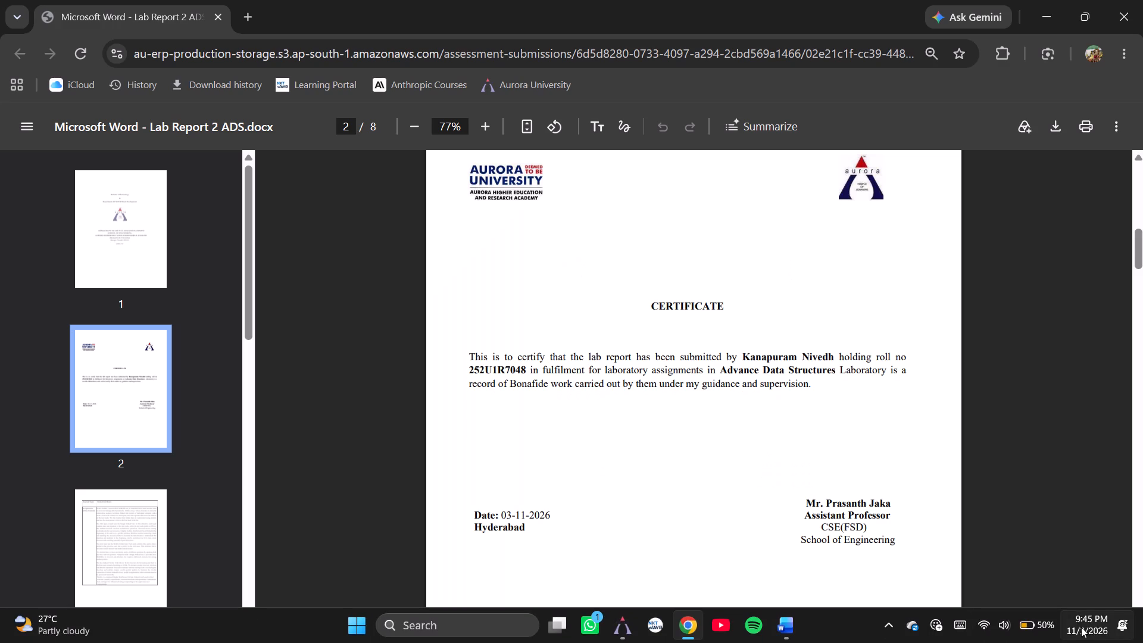
Close the Chrome window showing the uploaded report and dismiss the overlay on the portal's assessments page.
click(1136, 0)
click(575, 397)
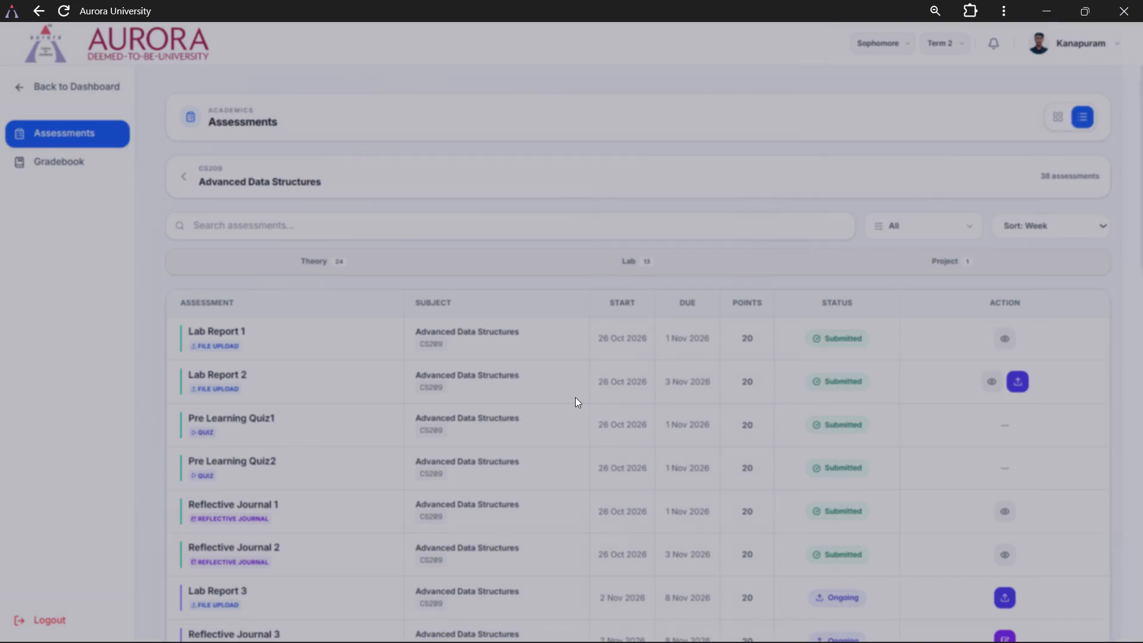
Return to the portal dashboard, open Attendance under Academics, and view the session breakdown for the AI204 Introduction to Artificial Intelligence subject.
click(90, 95)
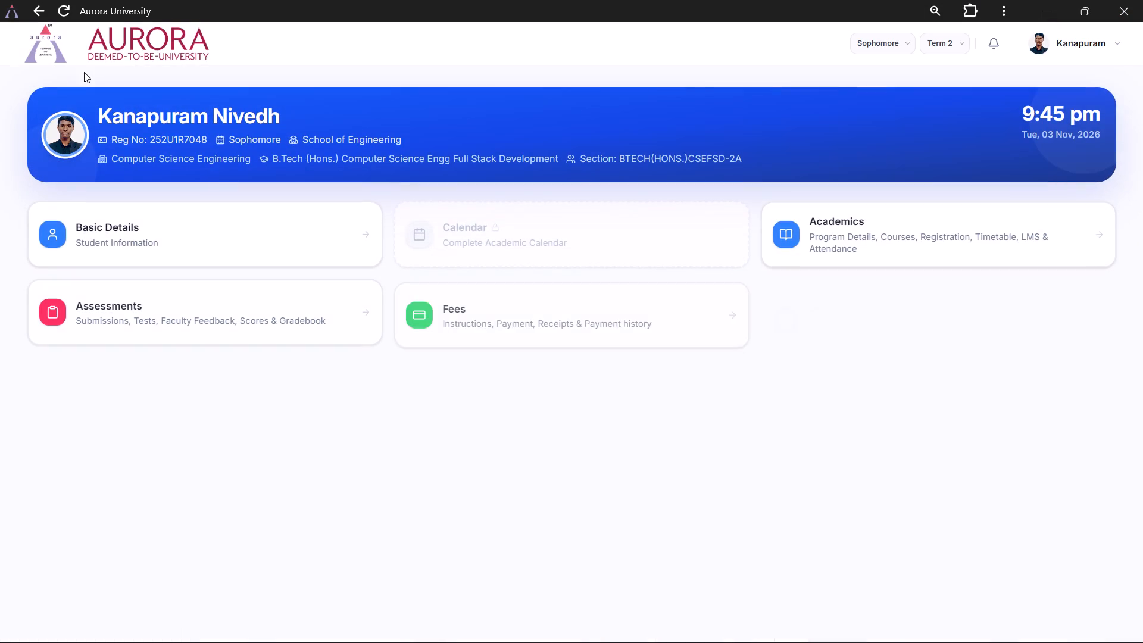
click(93, 46)
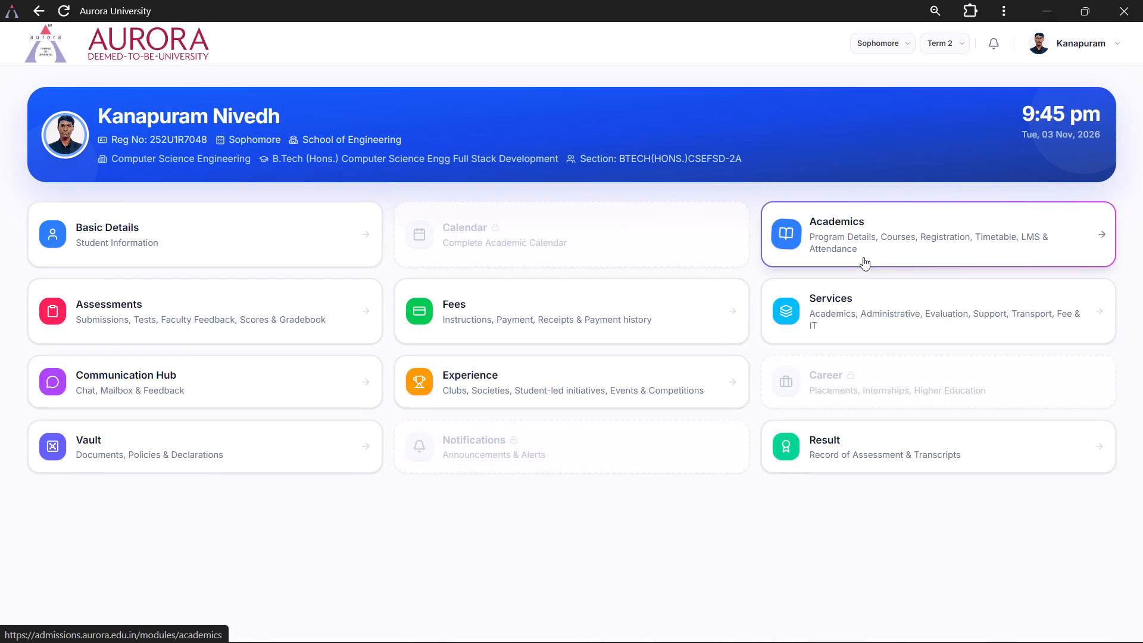
click(862, 254)
click(93, 249)
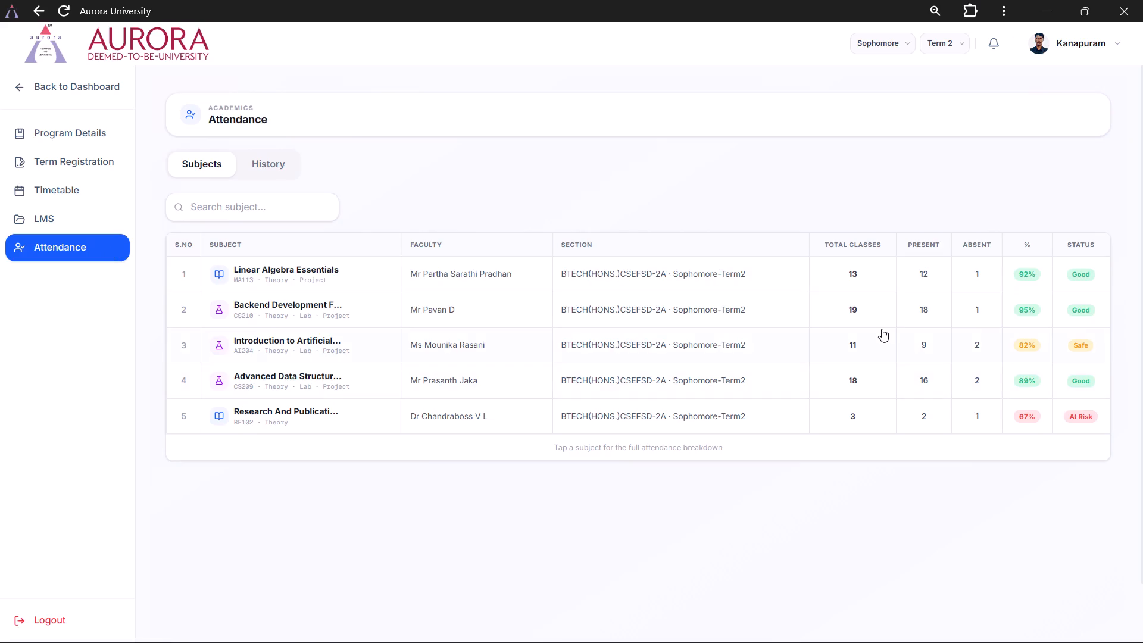
click(882, 329)
scroll(880, 317, down, 6)
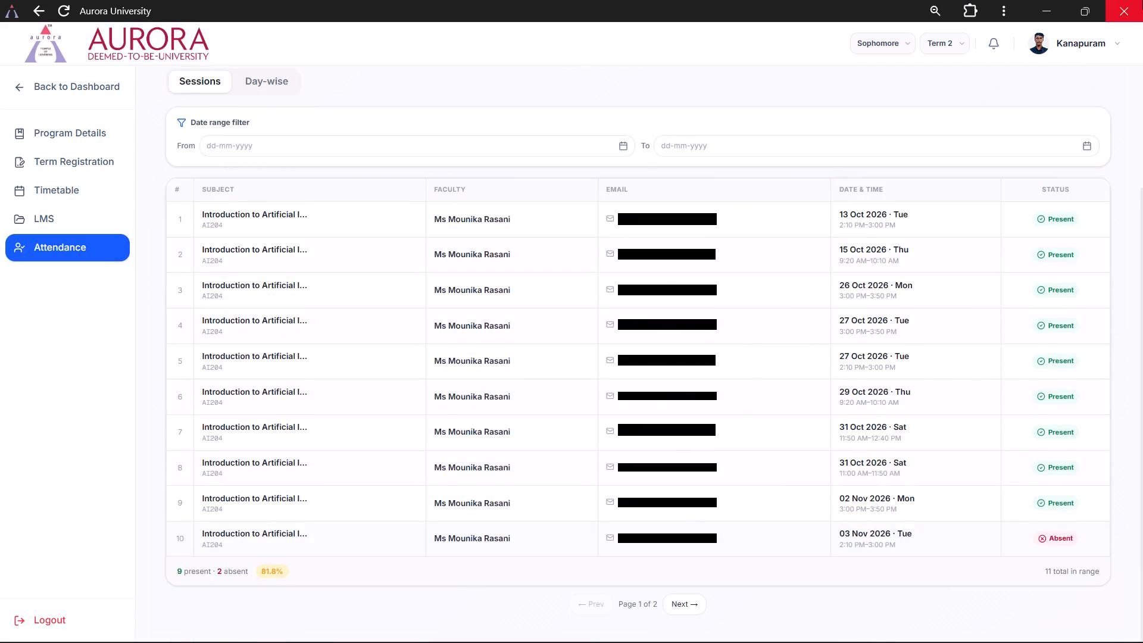
Close the Aurora University portal window and the Lab Report 2 ADS document in Word.
click(1142, 0)
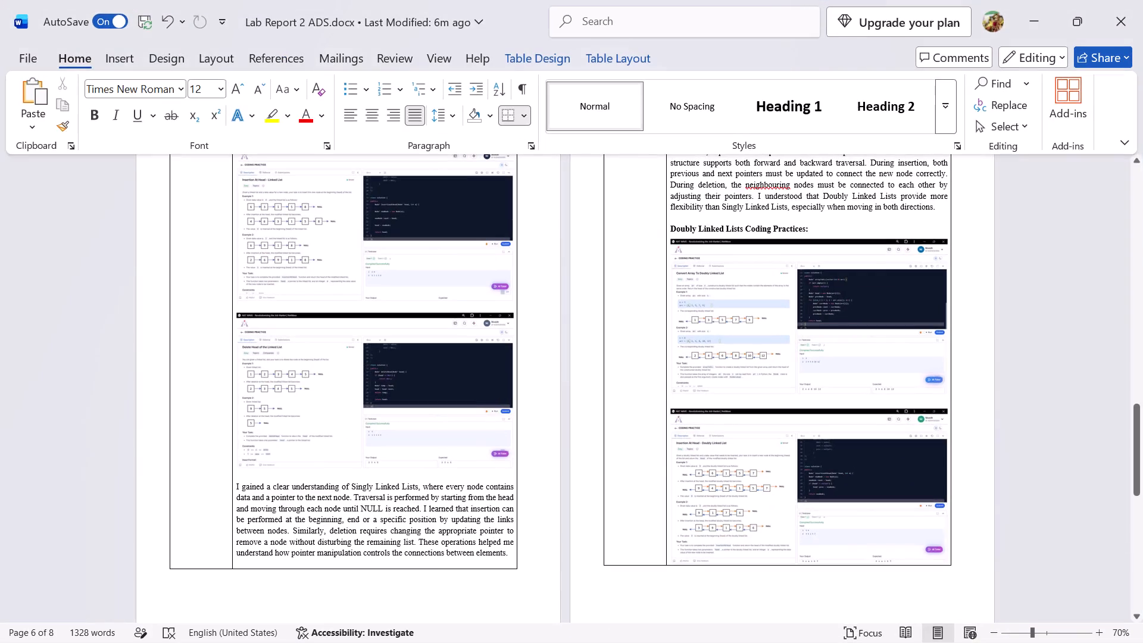
click(1142, 0)
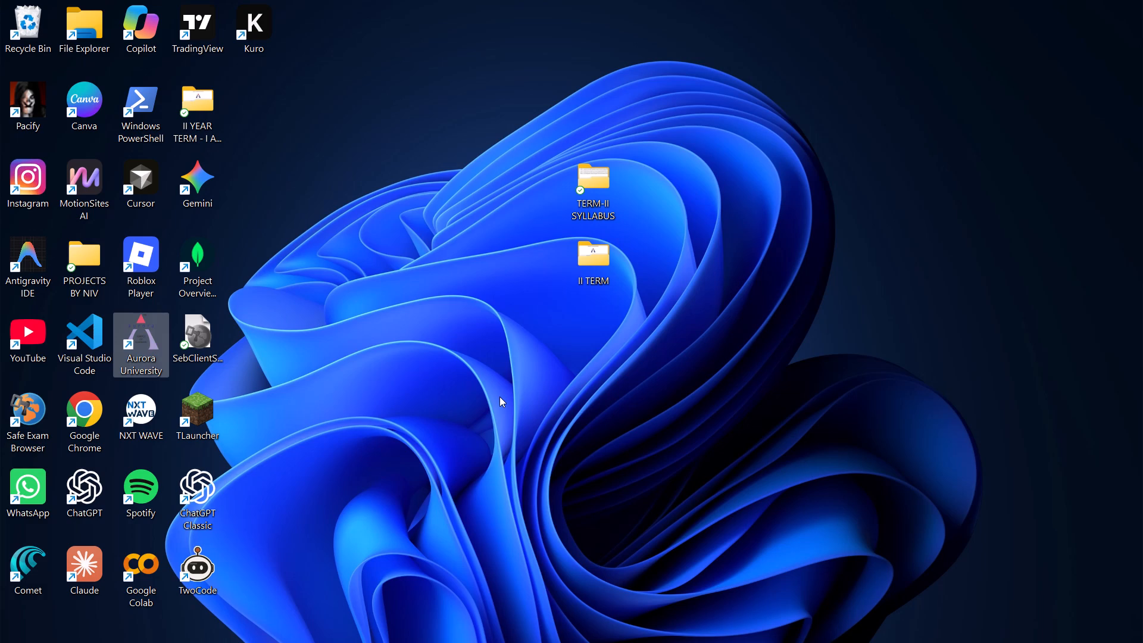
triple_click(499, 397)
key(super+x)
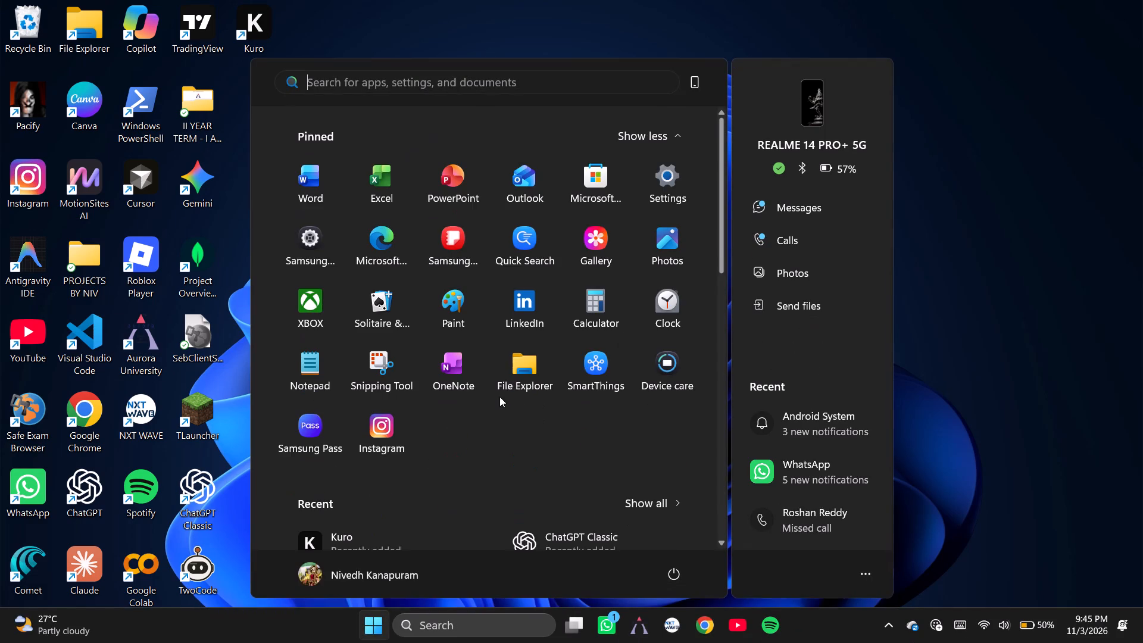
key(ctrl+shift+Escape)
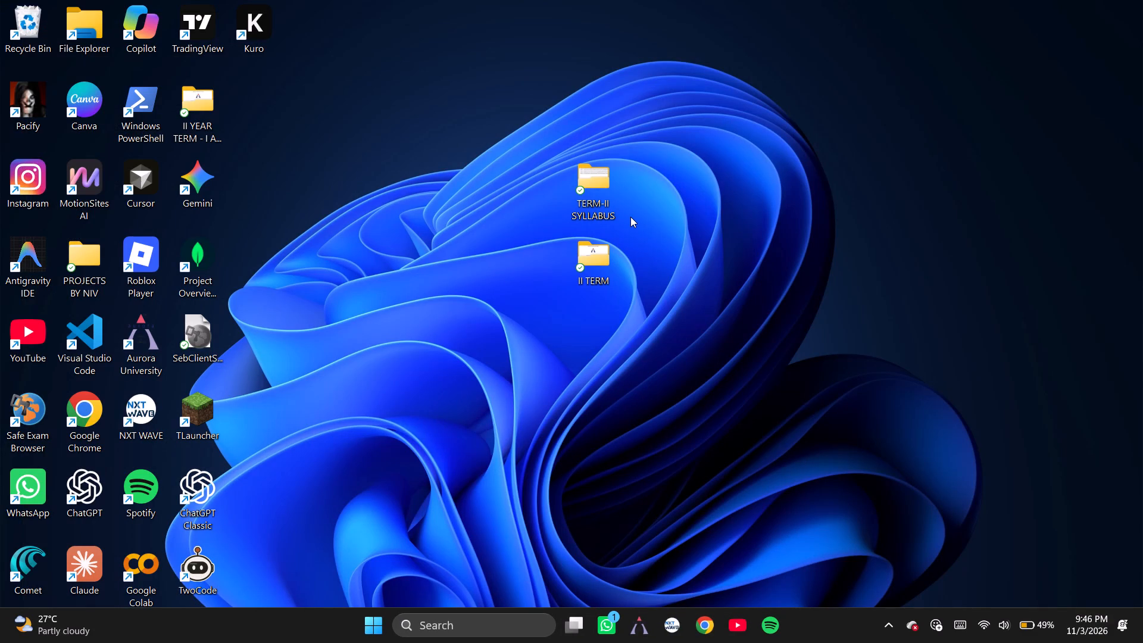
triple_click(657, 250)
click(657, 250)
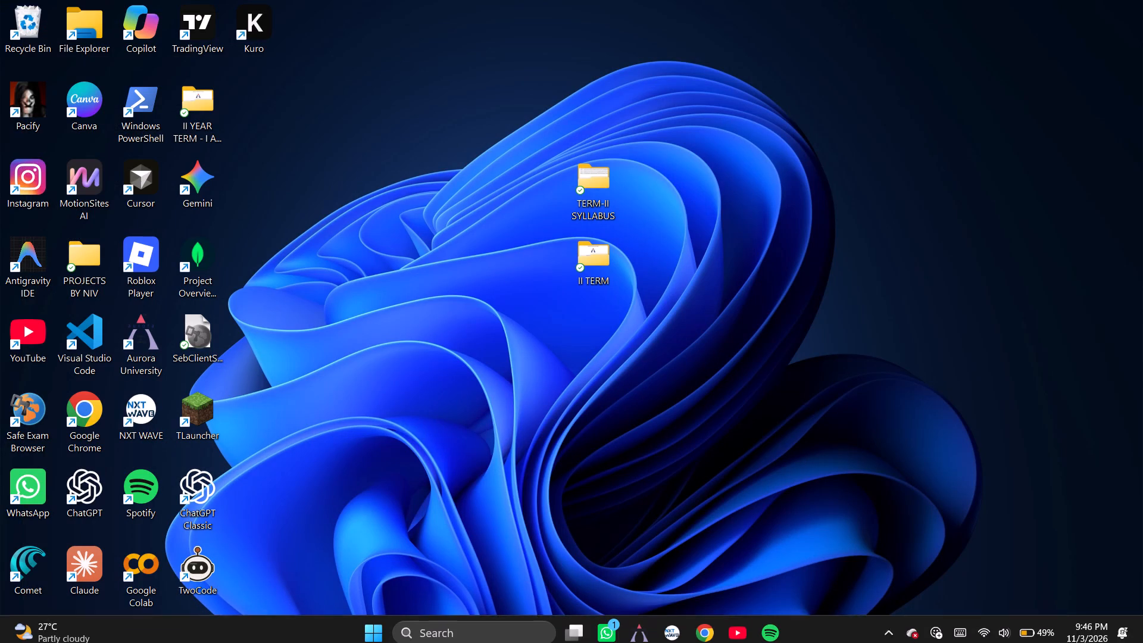